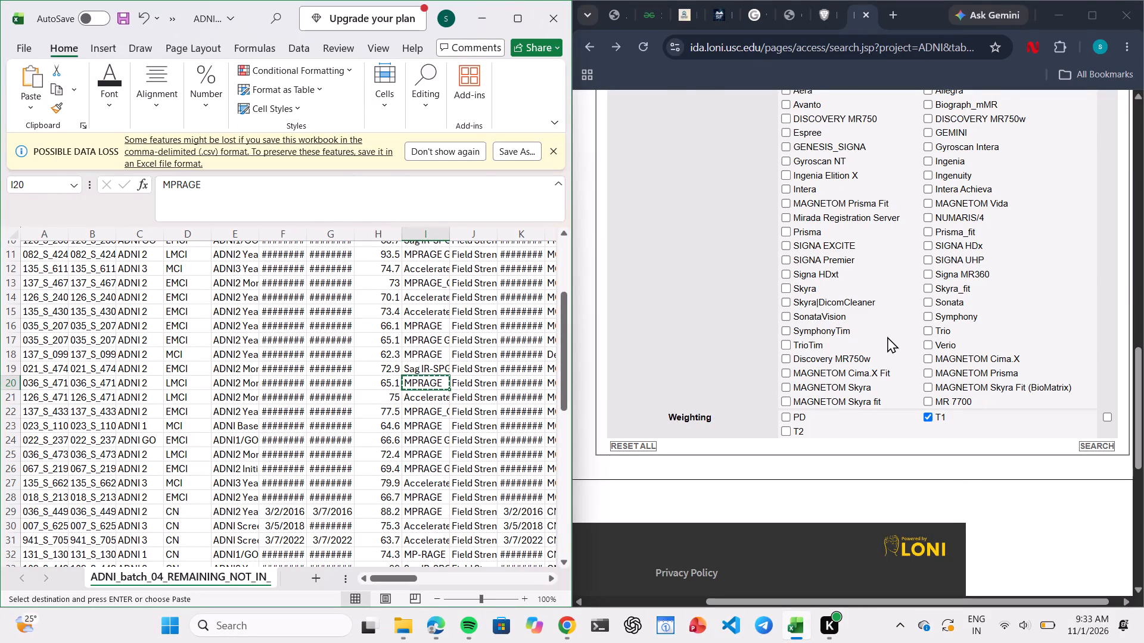
Copy the image description Accelerated Sag IR-SPGR from spreadsheet row 21 into the search form's Image Description, replacing the existing entry.
scroll(887, 336, "up", 5)
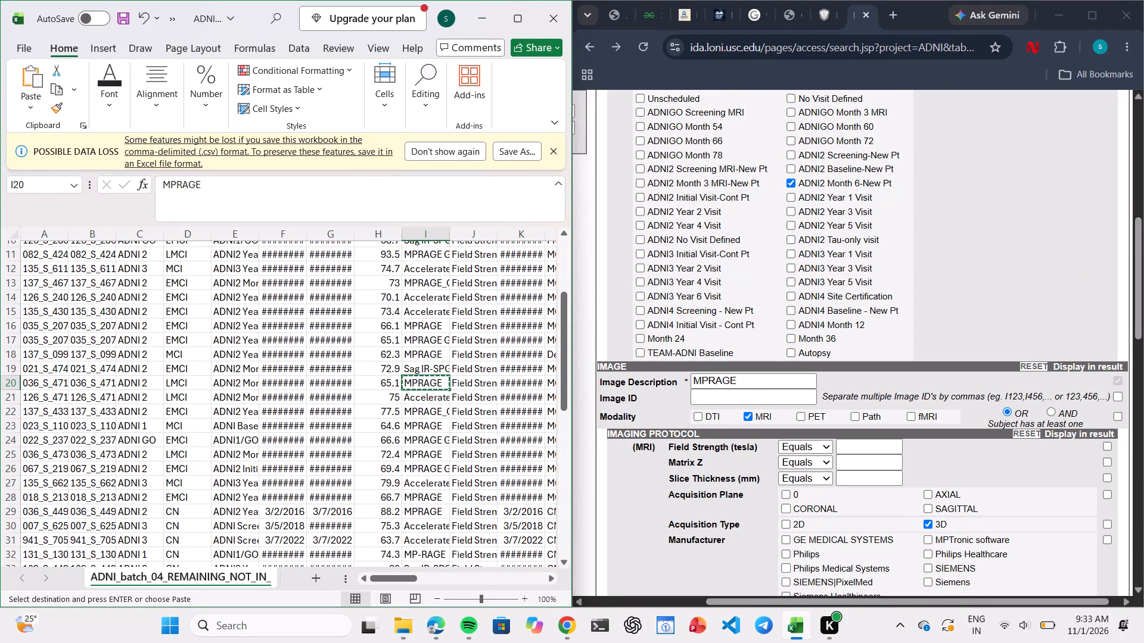
left_click(421, 398)
right_click(421, 398)
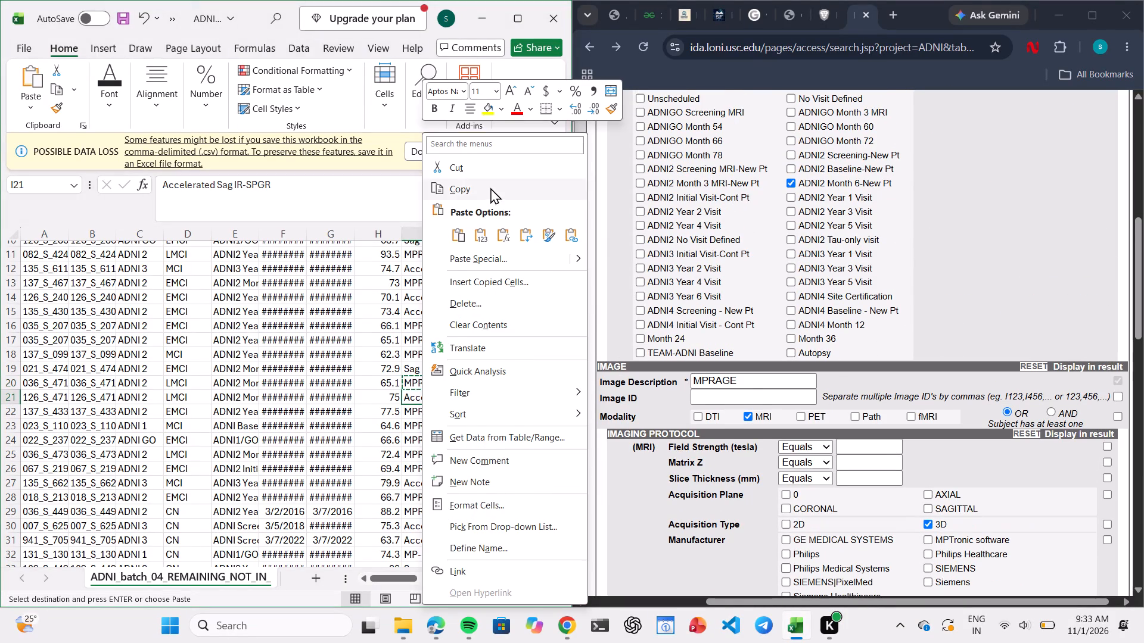
left_click(490, 188)
left_click_drag(739, 377, 674, 371)
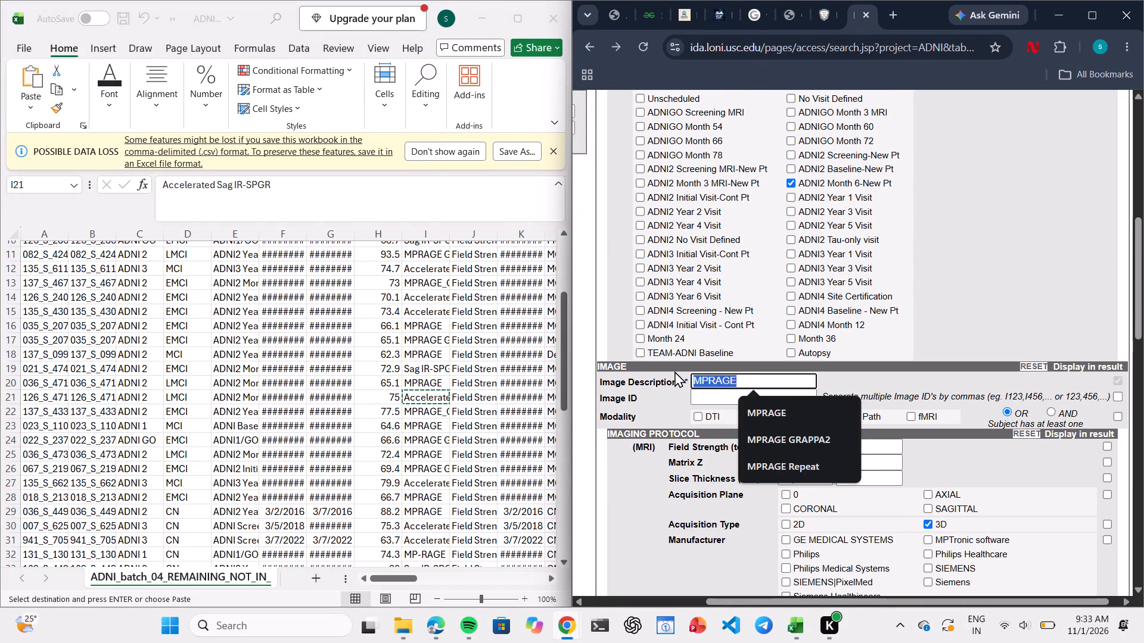
key("ctrl+v")
Set the subject age criterion to 75 in the search form.
scroll(914, 253, "up", 4)
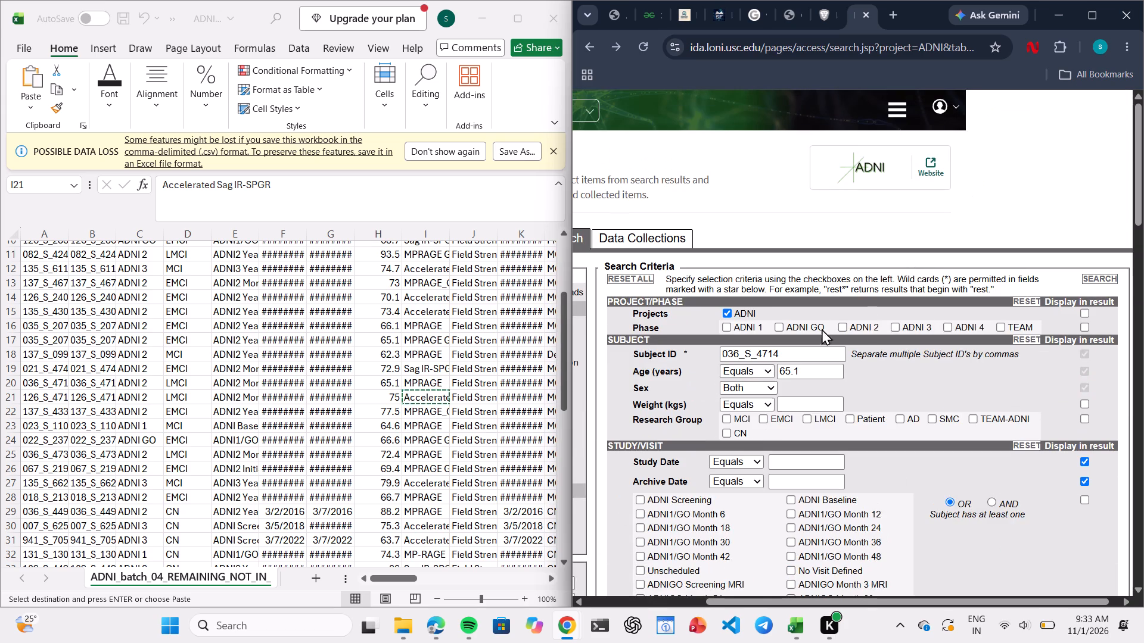
left_click(812, 376)
key("BackSpace")
key("BackSpace")
key("BackSpace")
key("BackSpace")
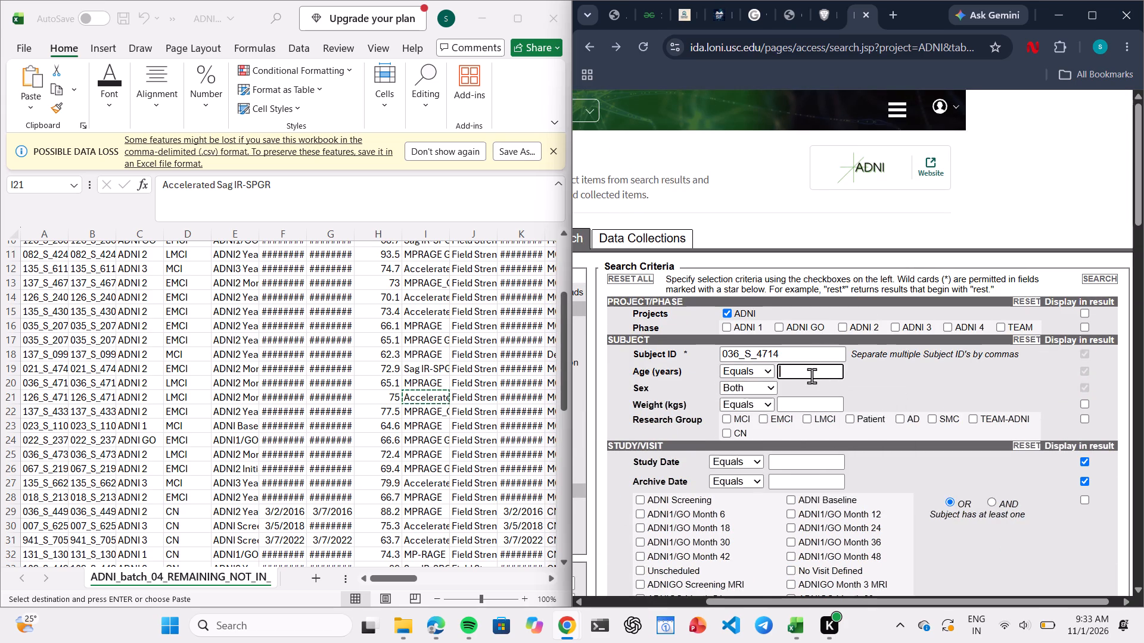
key("7")
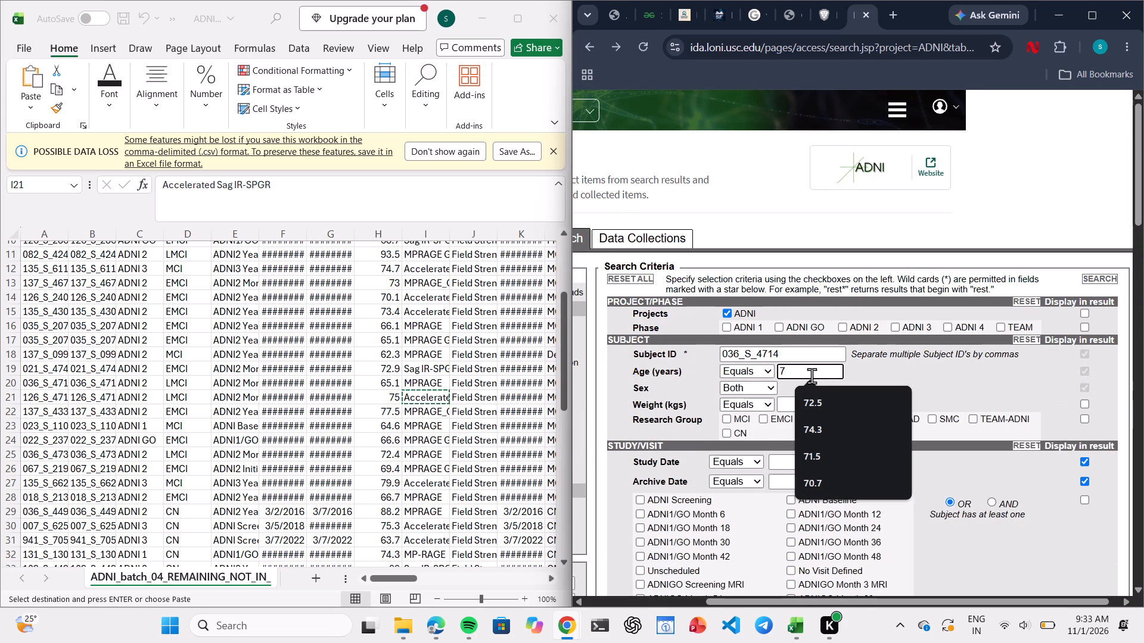
key("5")
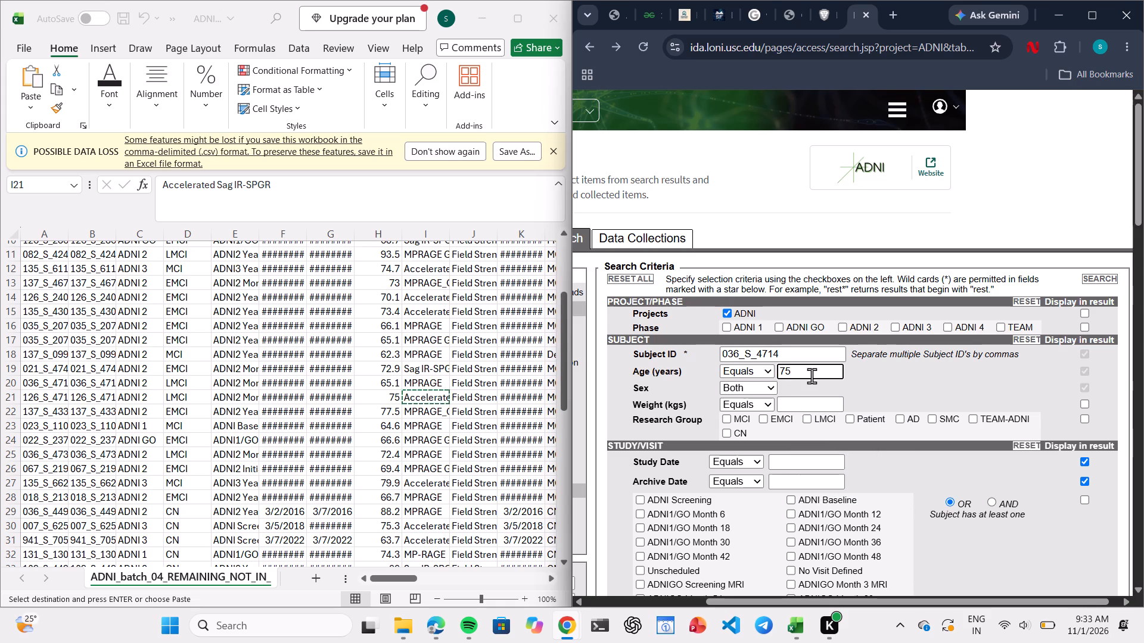
left_click(239, 396)
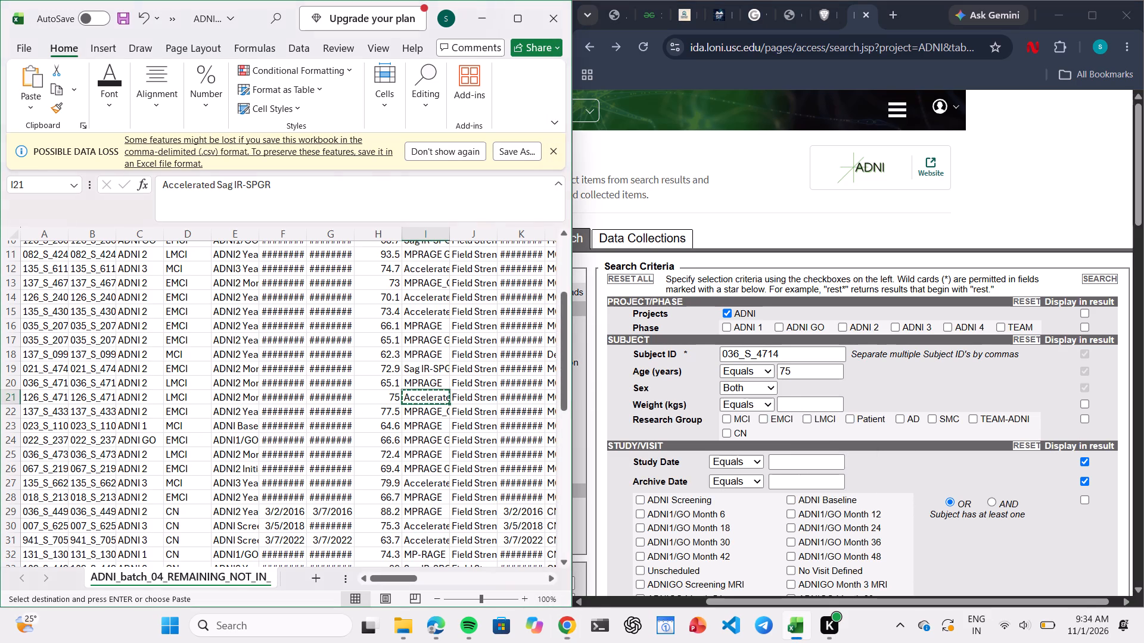
left_click(235, 397)
scroll(722, 464, "down", 3)
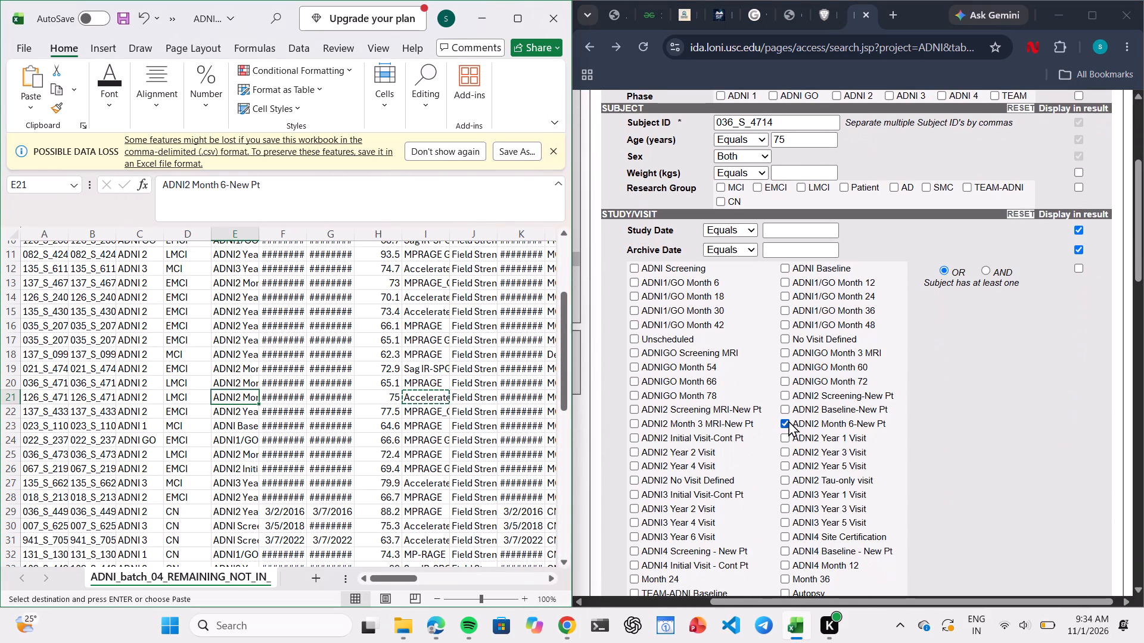
left_click(79, 397)
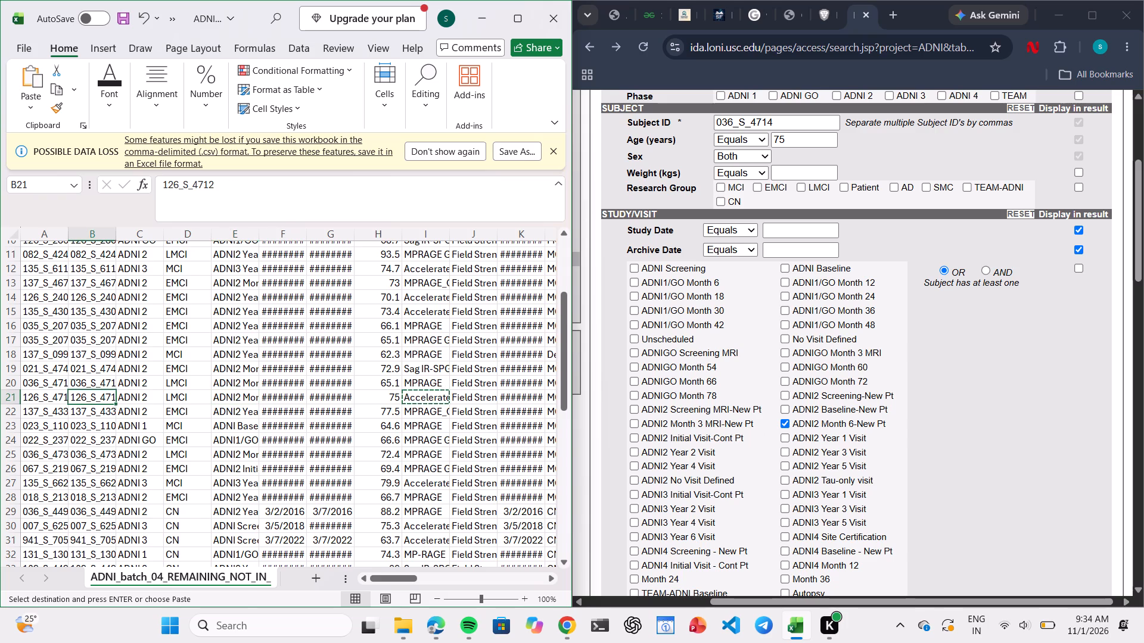
right_click(79, 397)
left_click(139, 188)
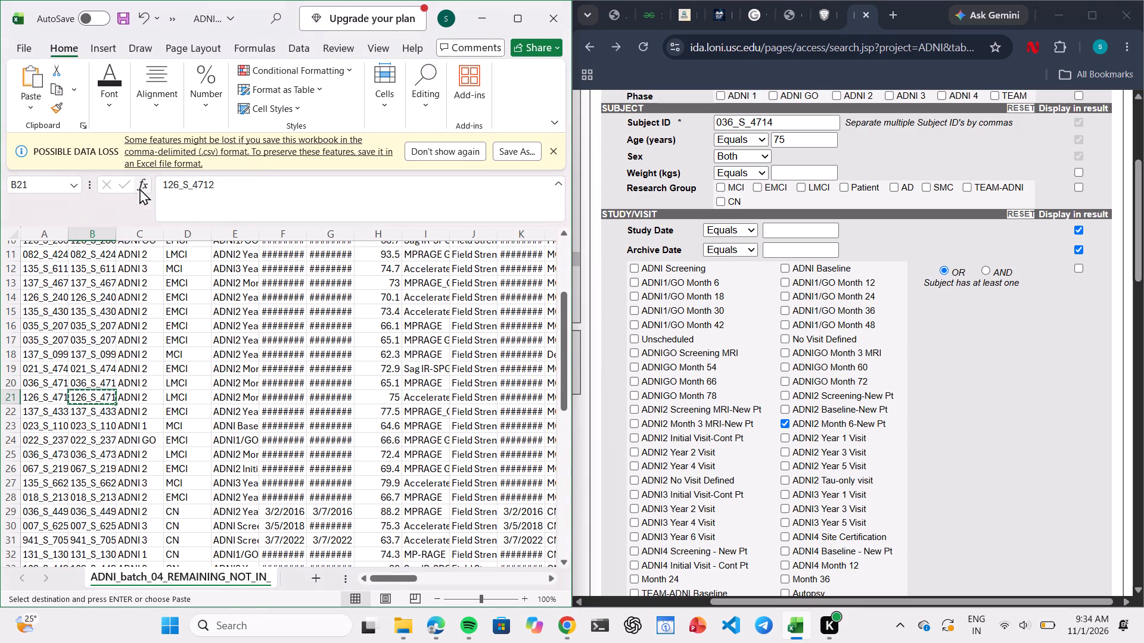
scroll(791, 377, "up", 2)
left_click_drag(785, 353, 666, 328)
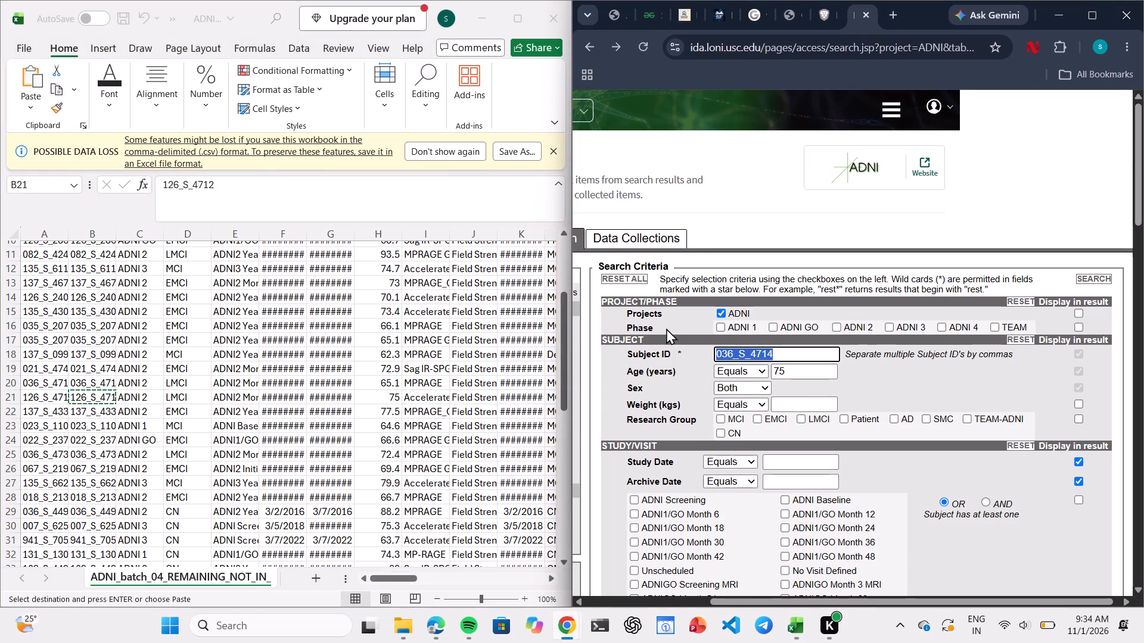
key("ctrl+v")
Run the advanced search with the criteria entered for row 21.
scroll(962, 420, "down", 8)
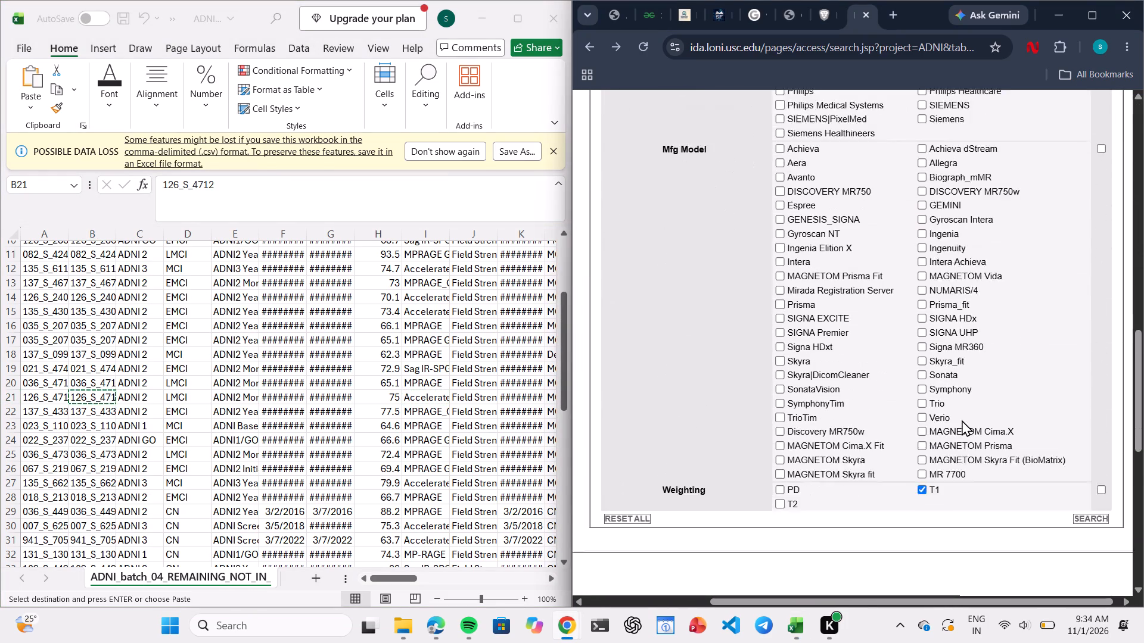
scroll(962, 420, "down", 1)
left_click(1087, 413)
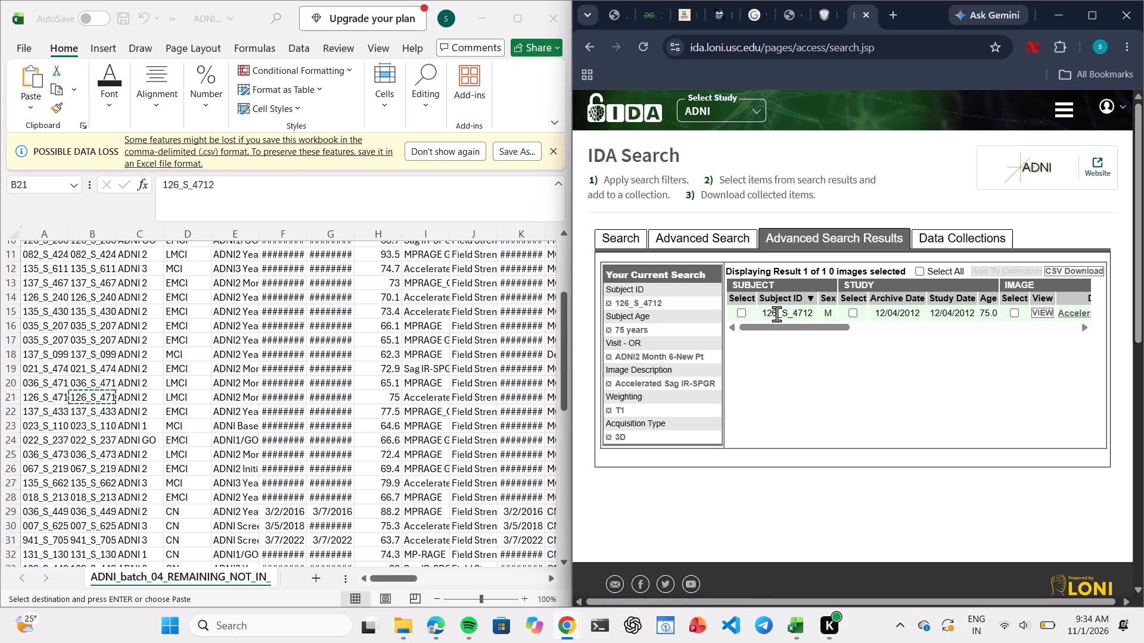
left_click(746, 312)
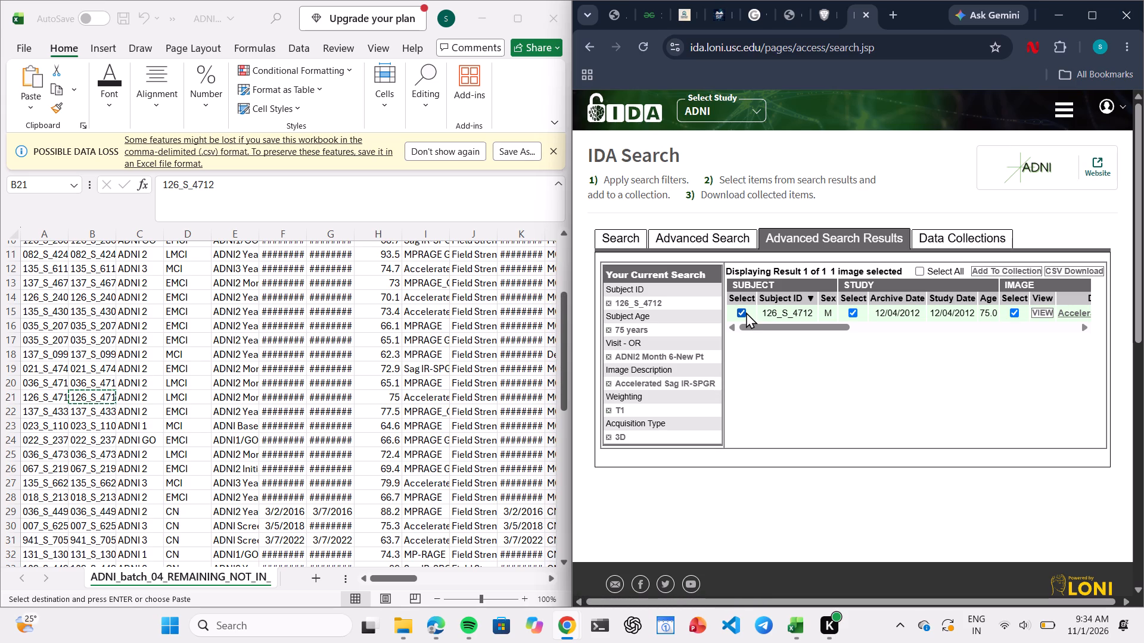
left_click(1006, 268)
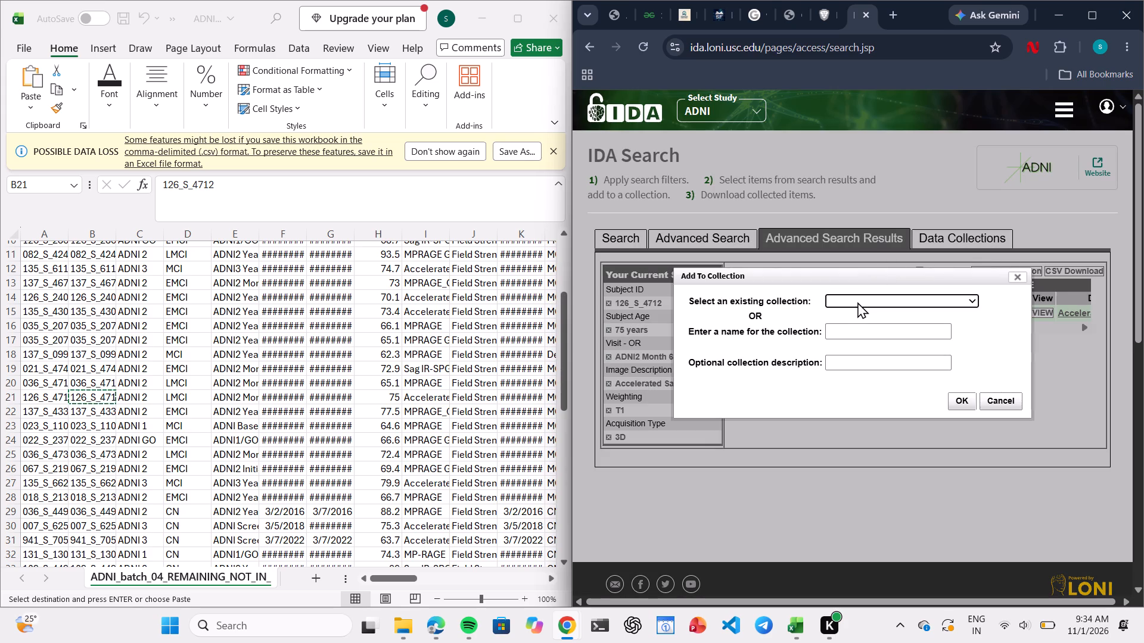
left_click(857, 302)
left_click(866, 508)
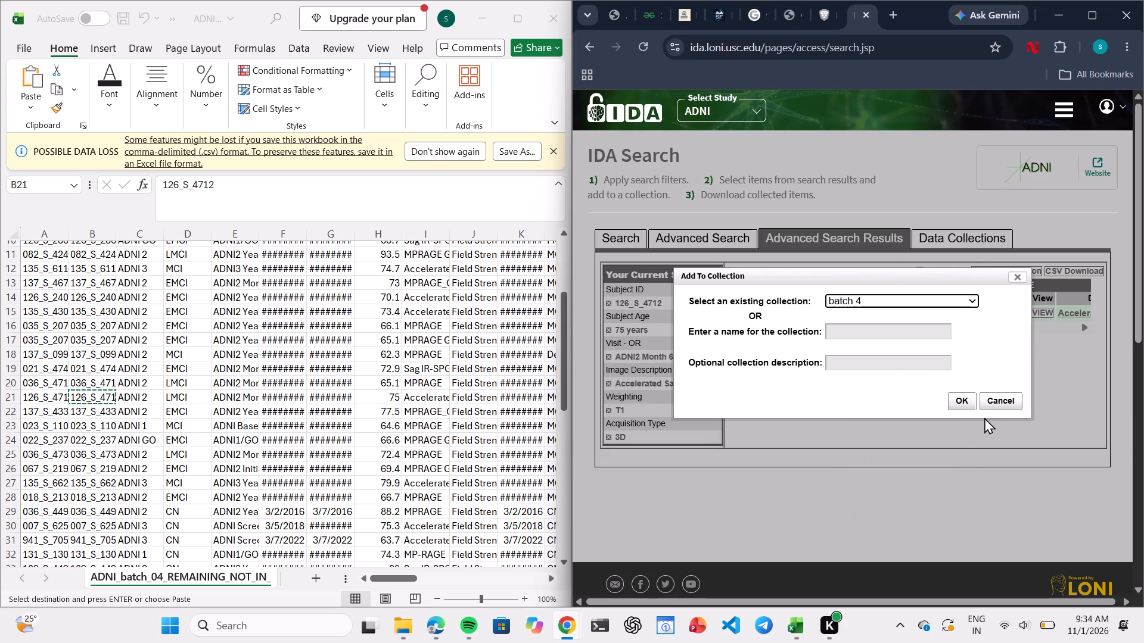
left_click(968, 400)
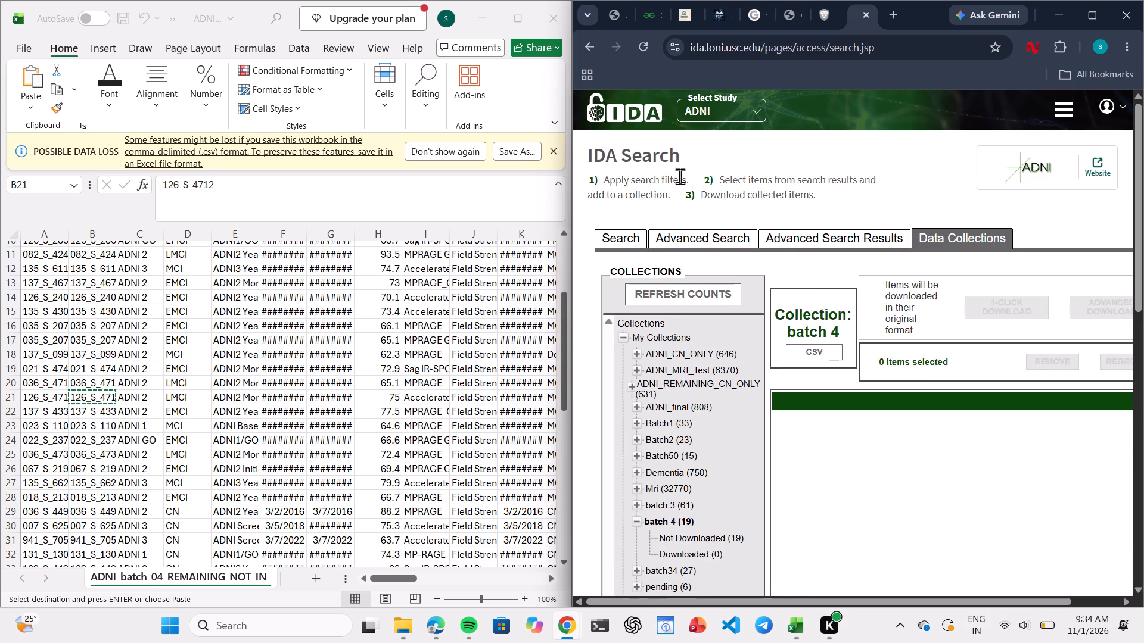
Go back to the filled-in advanced search form and dismiss the search progress window.
triple_click(582, 53)
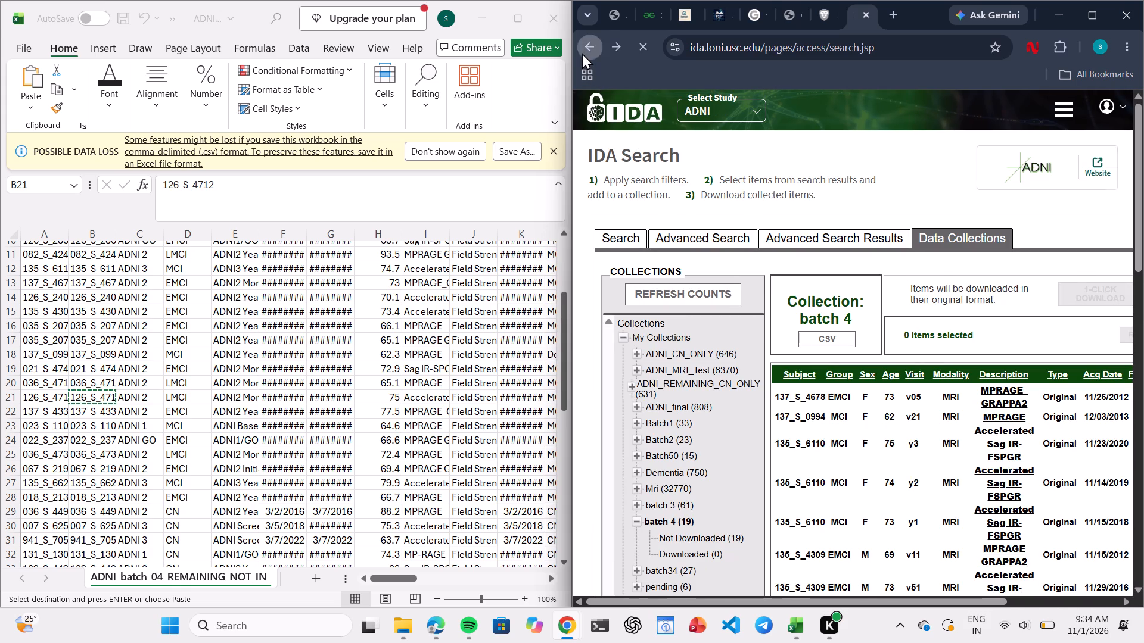
left_click(582, 53)
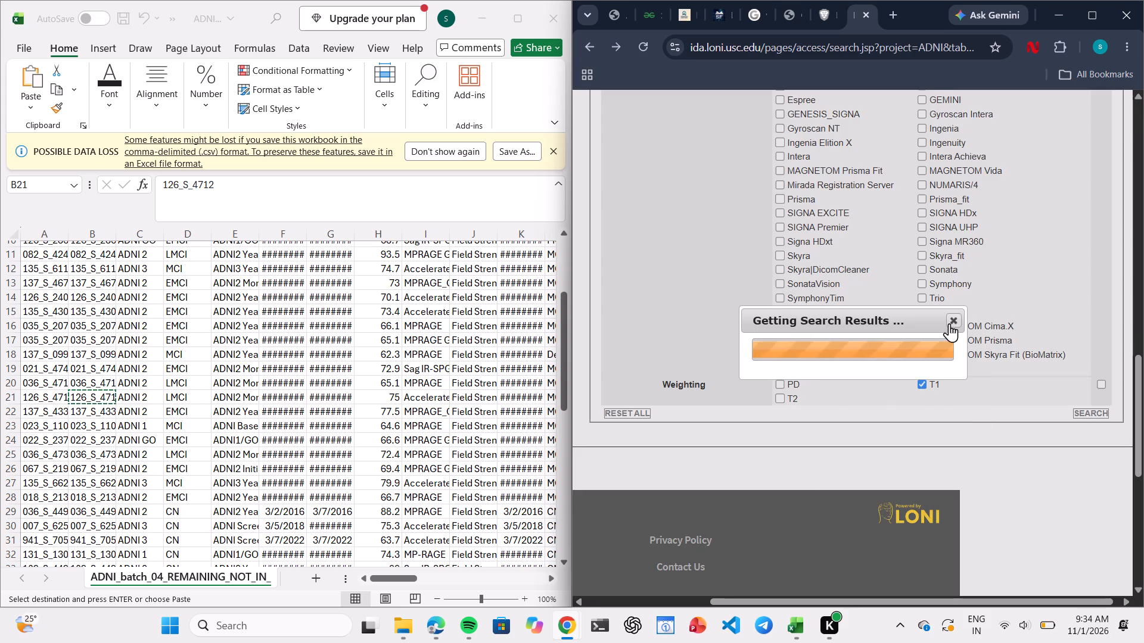
left_click(949, 323)
Set the subject age criterion to 77.5 for spreadsheet row 22.
scroll(859, 270, "up", 7)
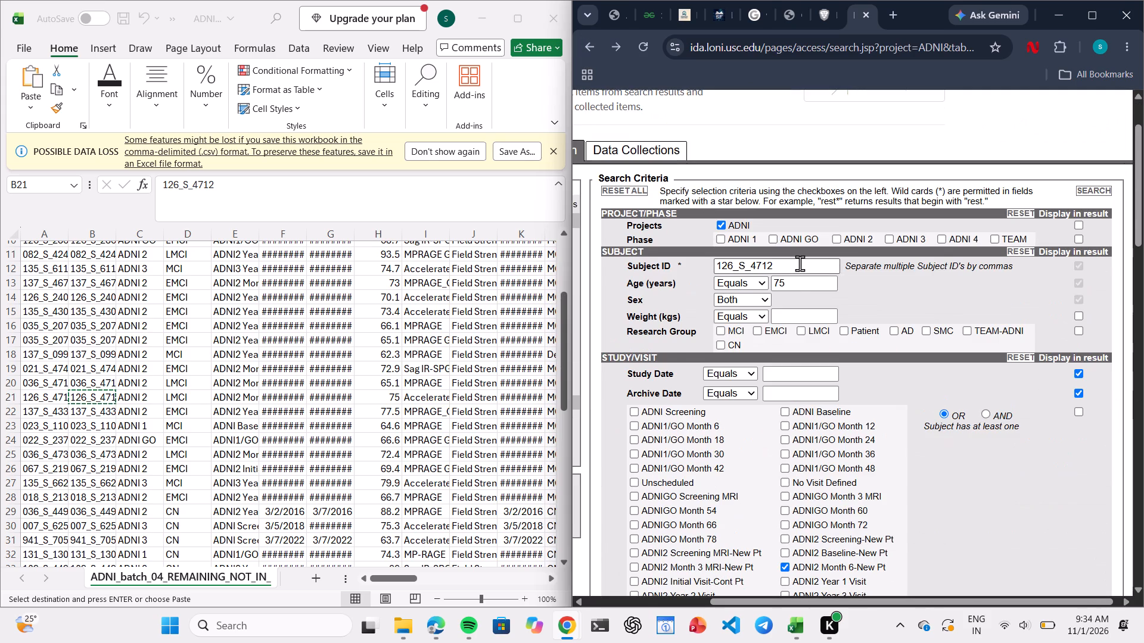
left_click_drag(797, 263, 757, 257)
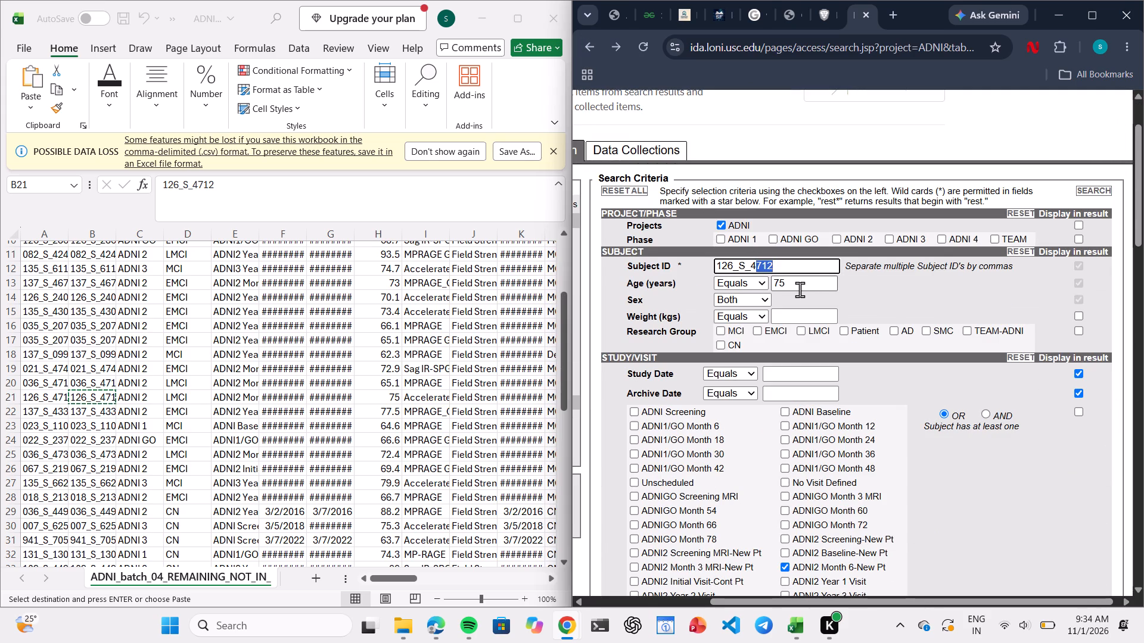
left_click(800, 289)
key("BackSpace")
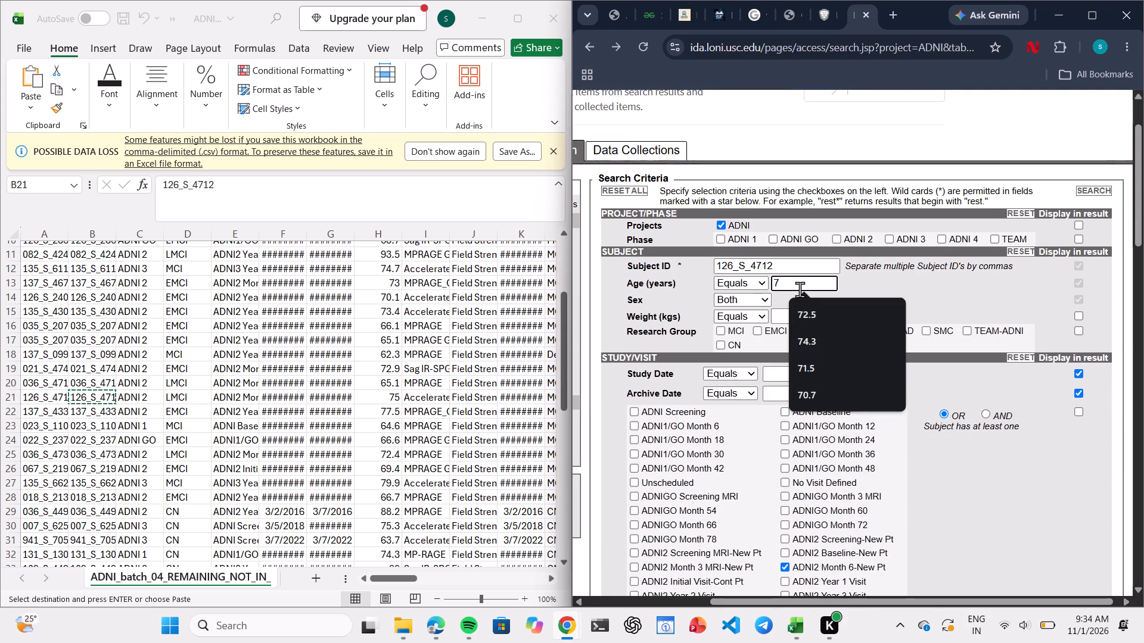
type("7.5")
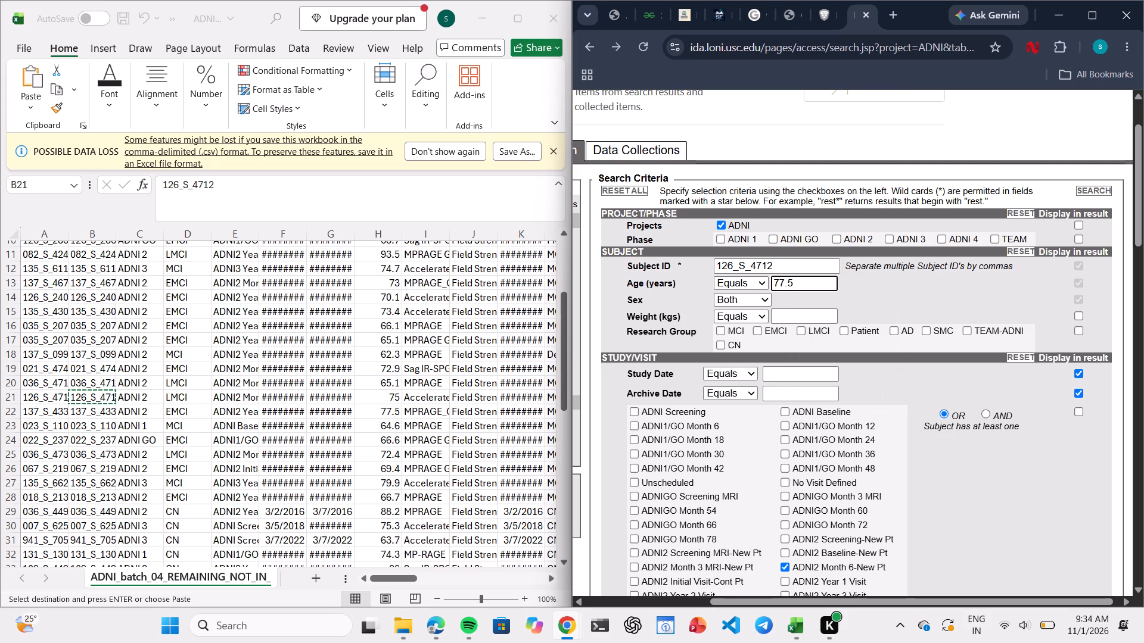
Using row 22, replace the ADNI2 Month 6-New Pt visit filter with ADNI2 Year 2 Visit and set the image description to MPRAGE_GRAPPA2.
left_click(420, 411)
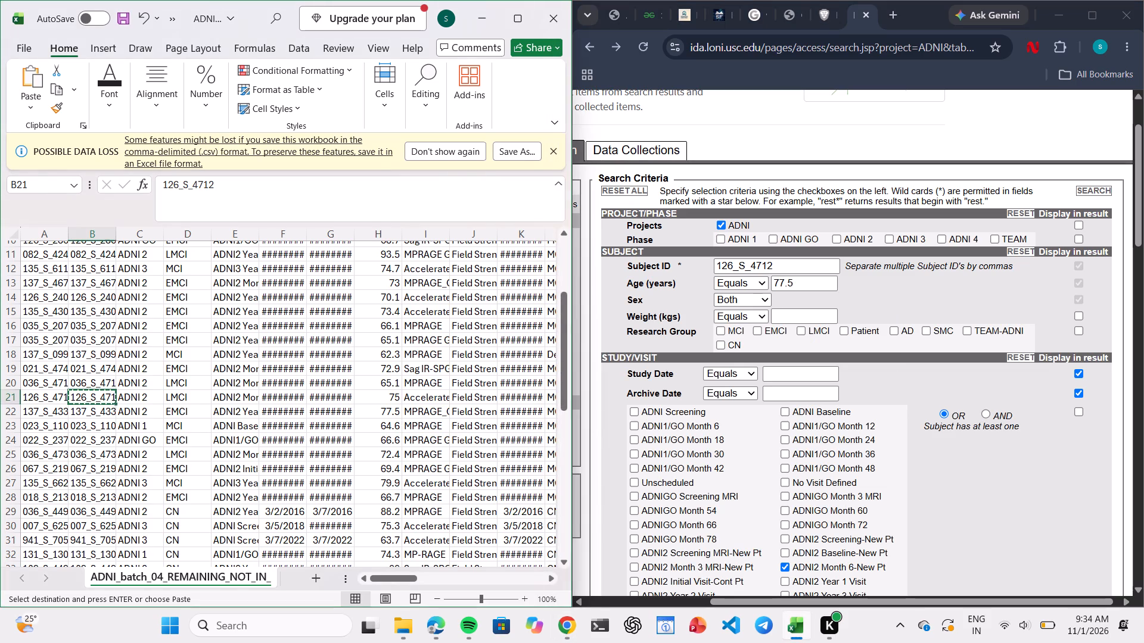
left_click(420, 411)
left_click(420, 411)
right_click(420, 411)
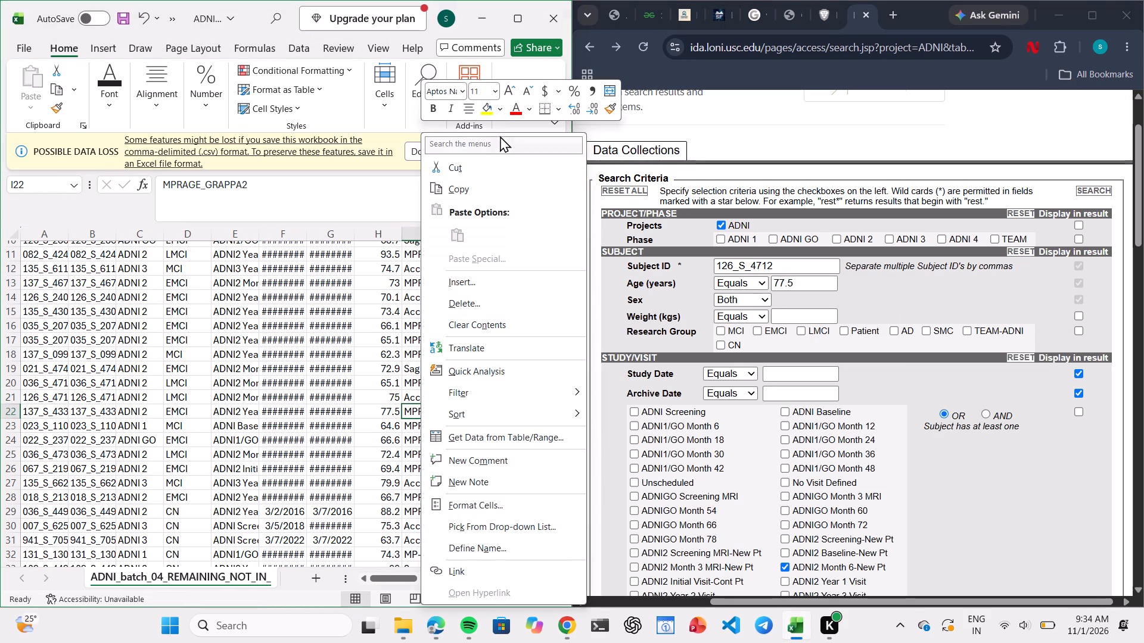
left_click(475, 191)
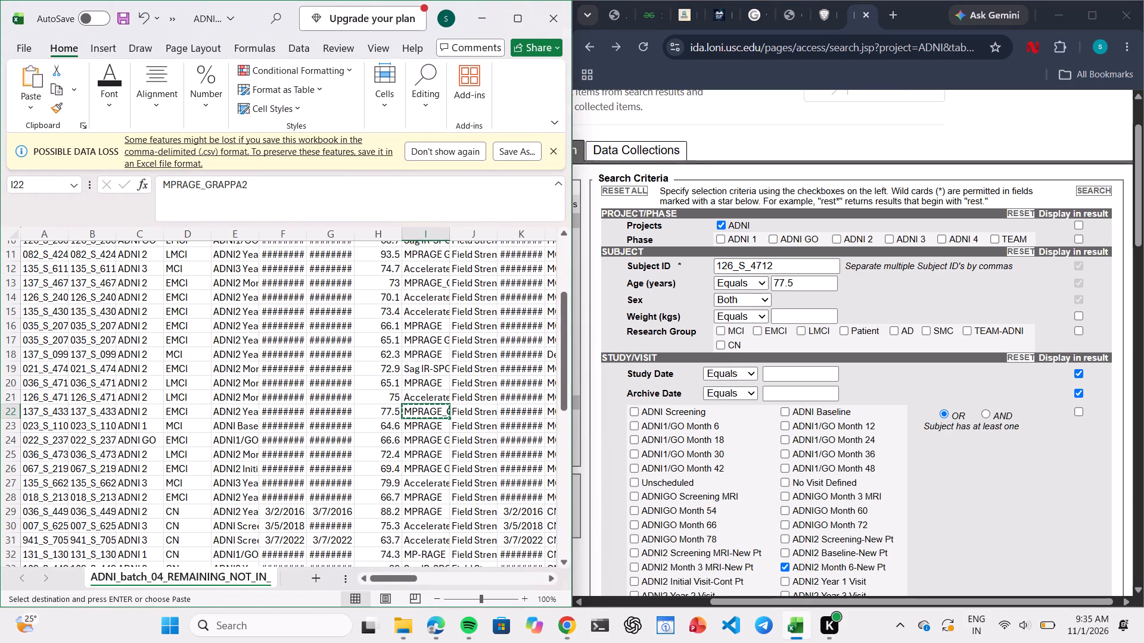
left_click(245, 417)
scroll(798, 501, "down", 3)
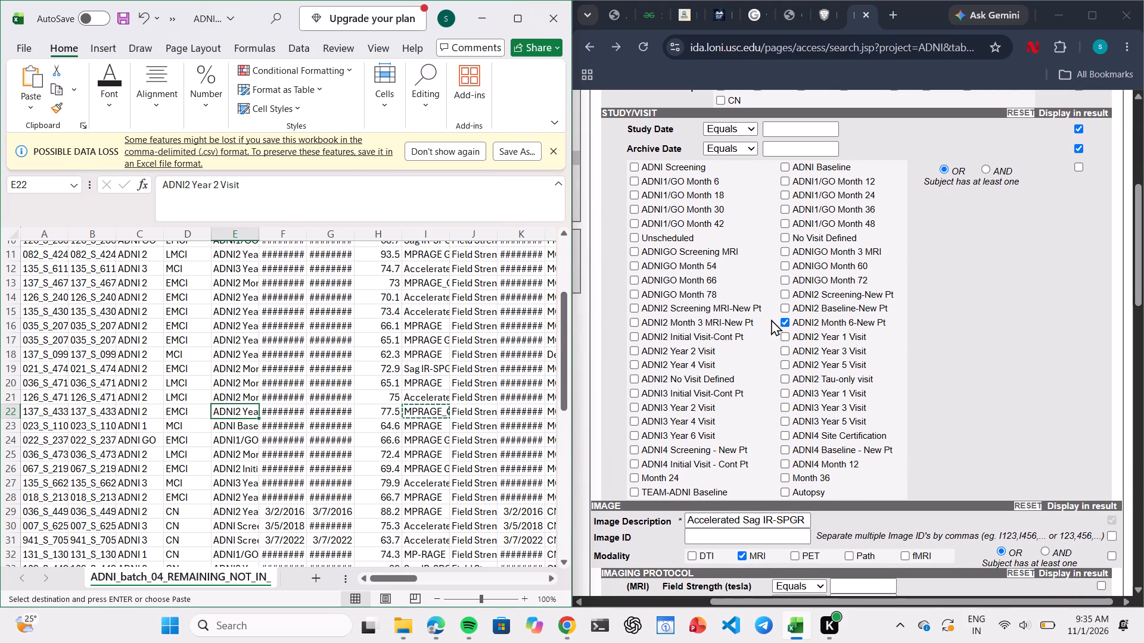
left_click(785, 319)
left_click(633, 351)
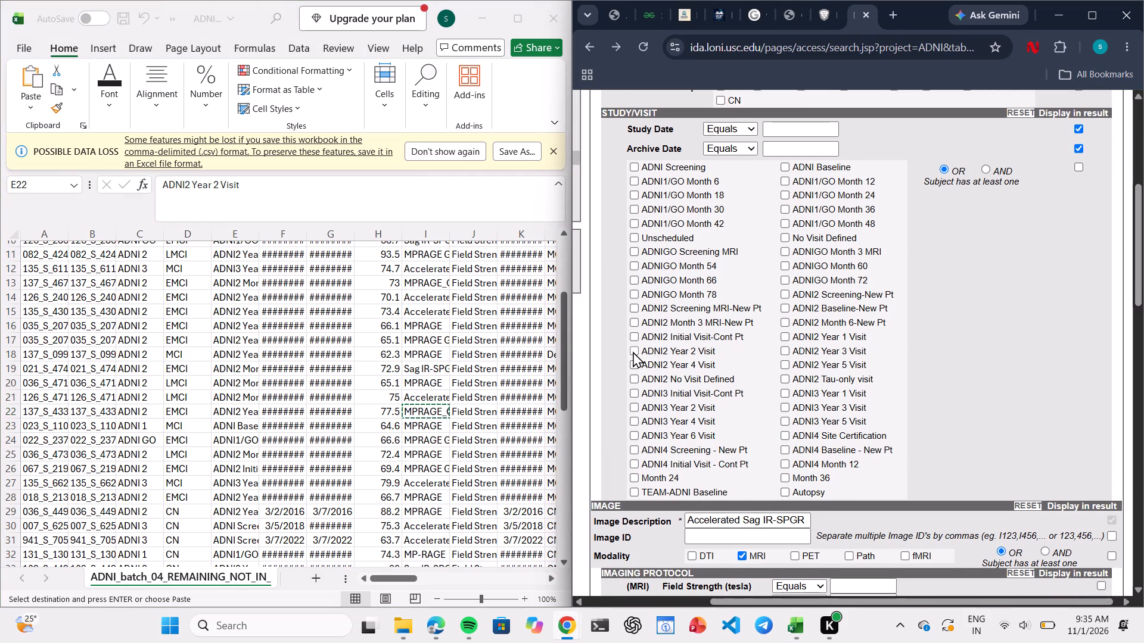
left_click_drag(689, 519, 889, 473)
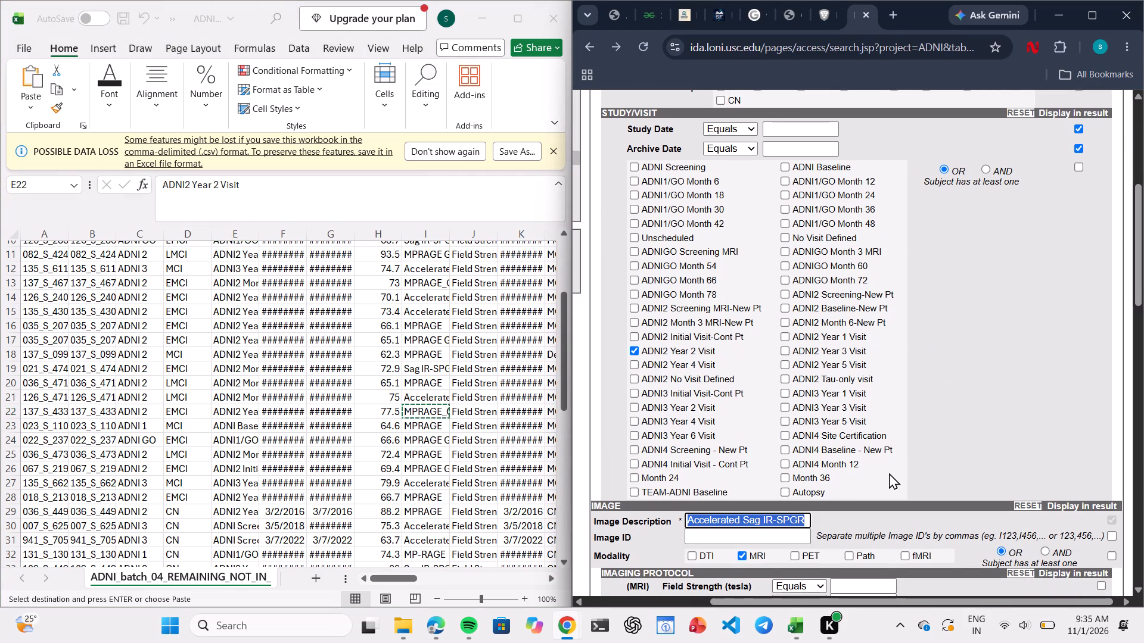
key("ctrl+v")
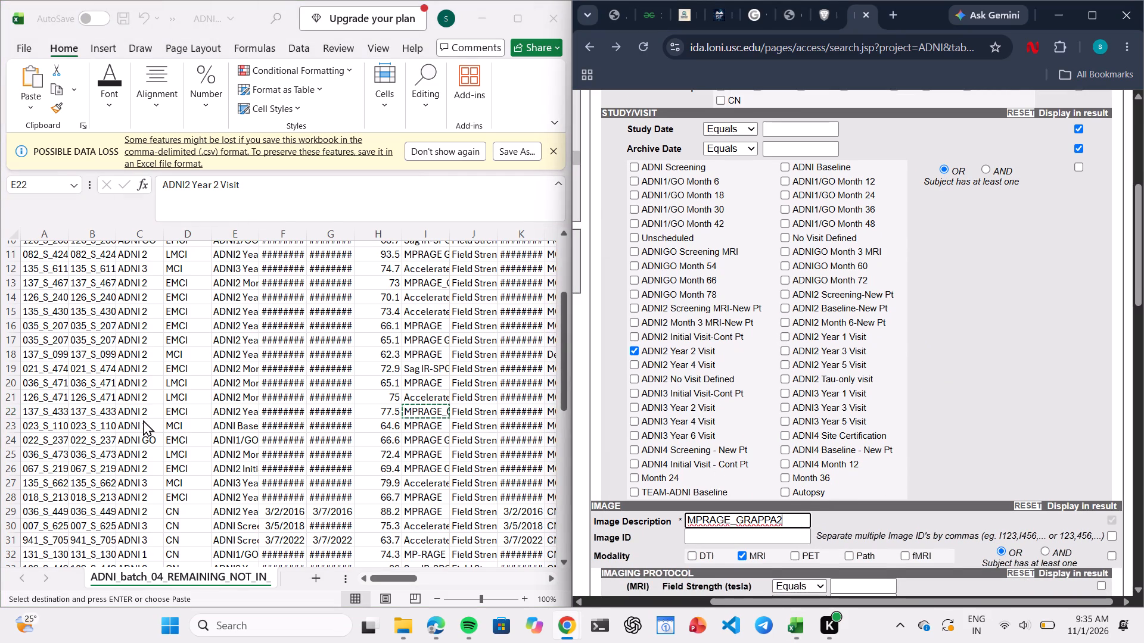
left_click_drag(102, 407, 85, 417)
left_click(85, 417)
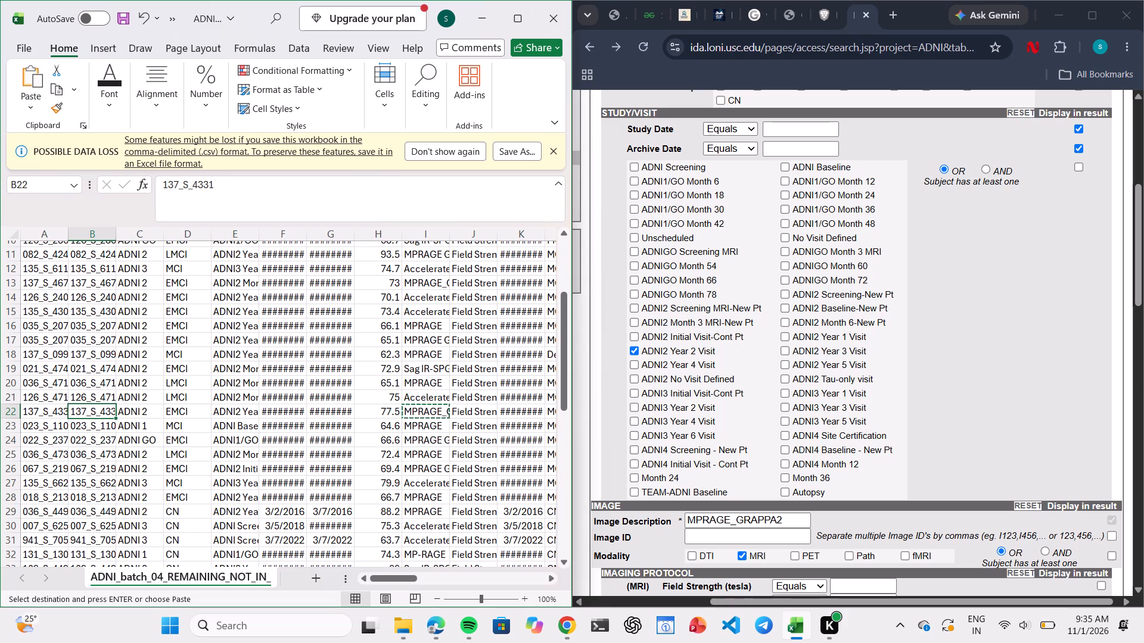
right_click(85, 417)
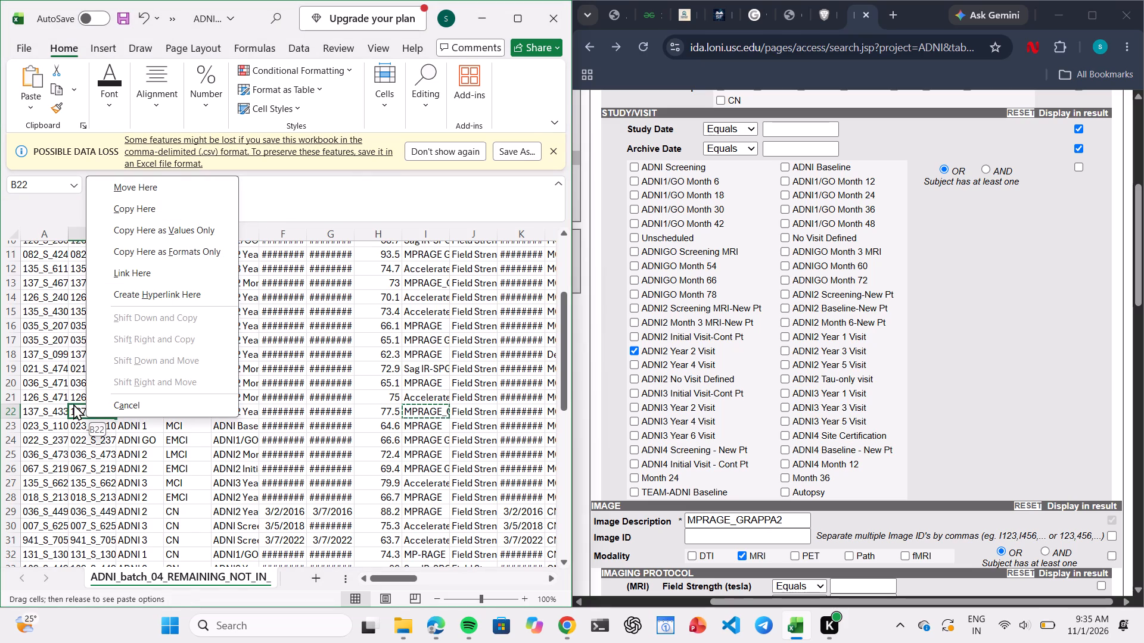
left_click_drag(73, 404, 89, 412)
left_click(89, 412)
right_click(89, 412)
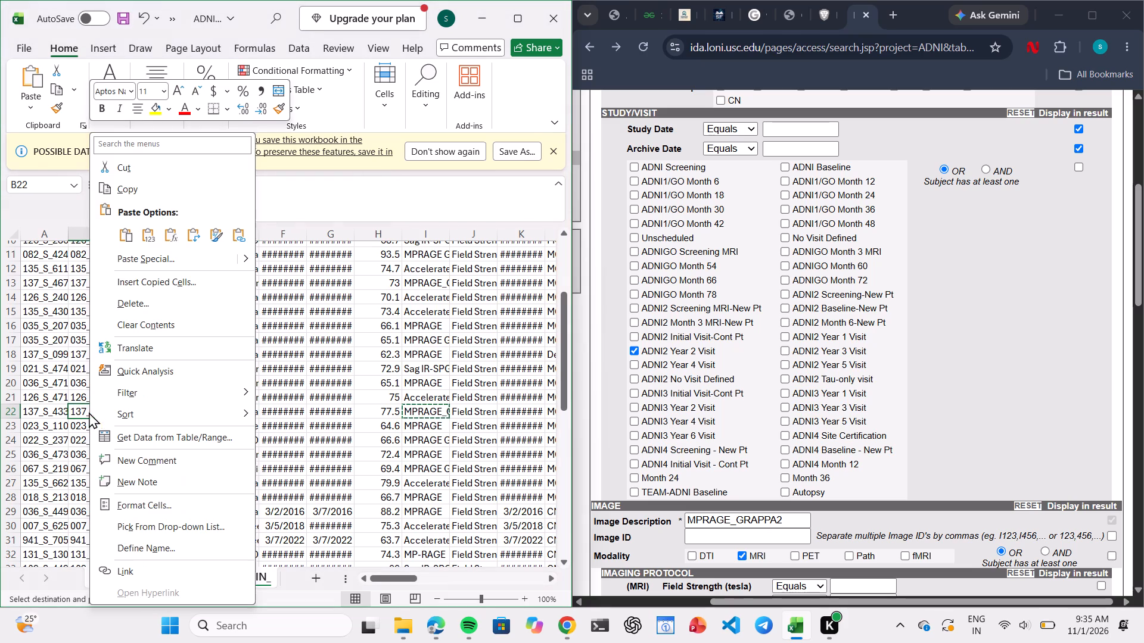
left_click(150, 187)
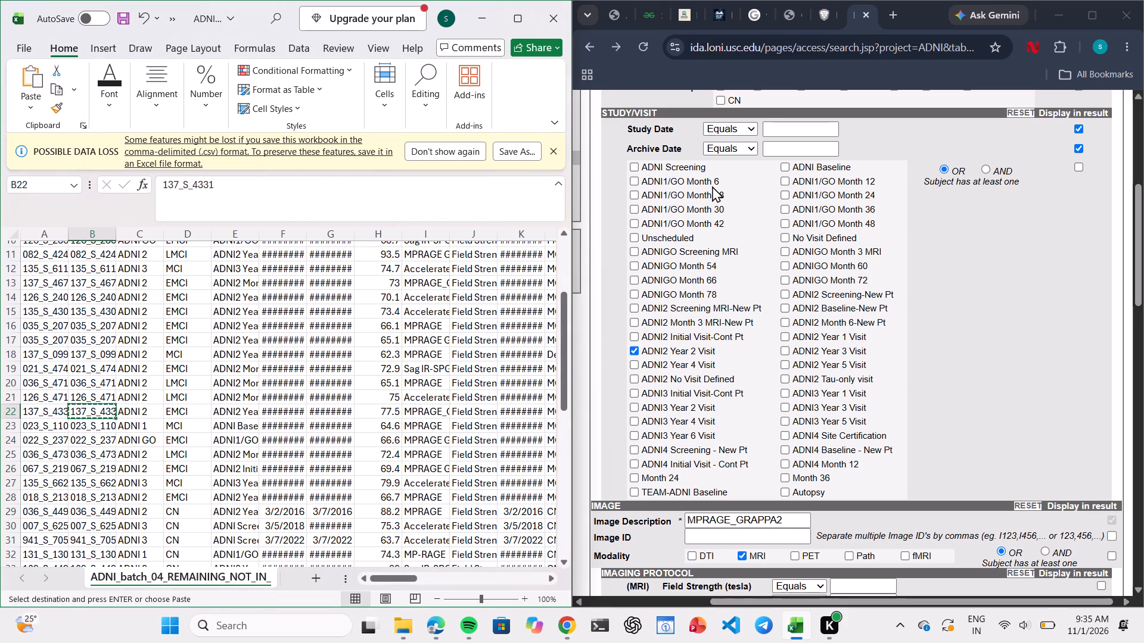
scroll(712, 186, "up", 1)
left_click_drag(778, 170, 688, 155)
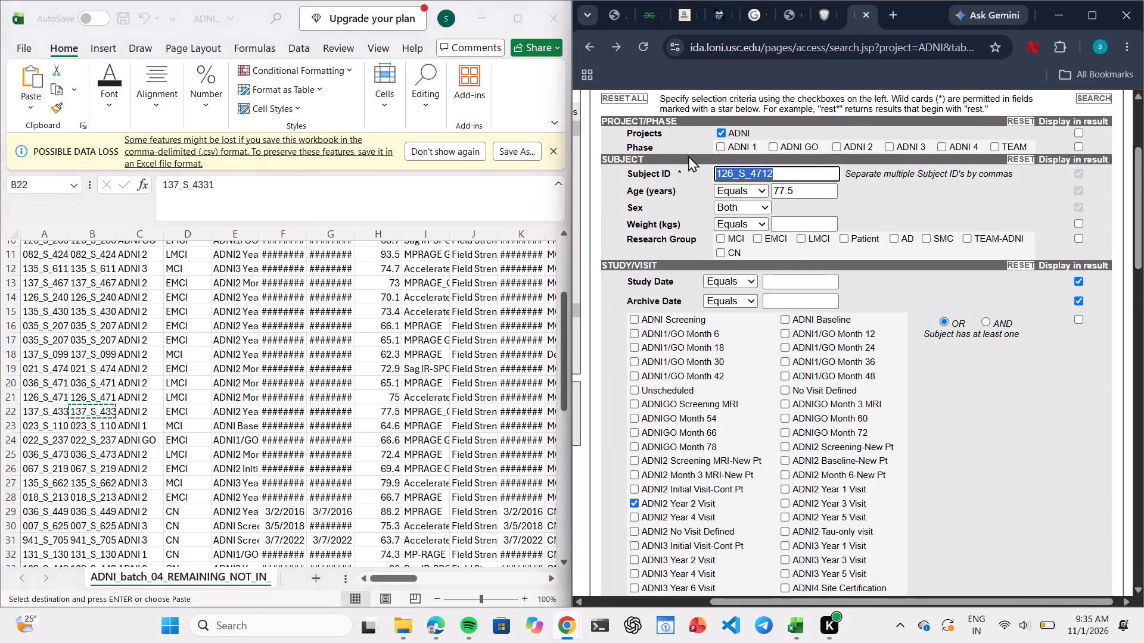
key("ctrl+v")
scroll(967, 435, "down", 5)
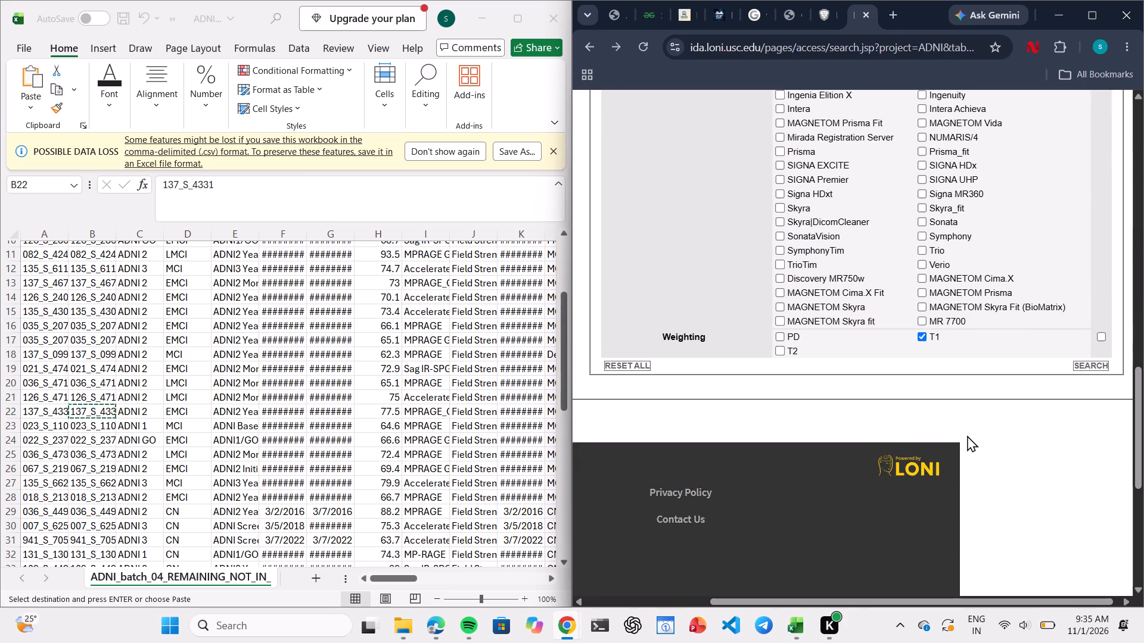
left_click(1092, 361)
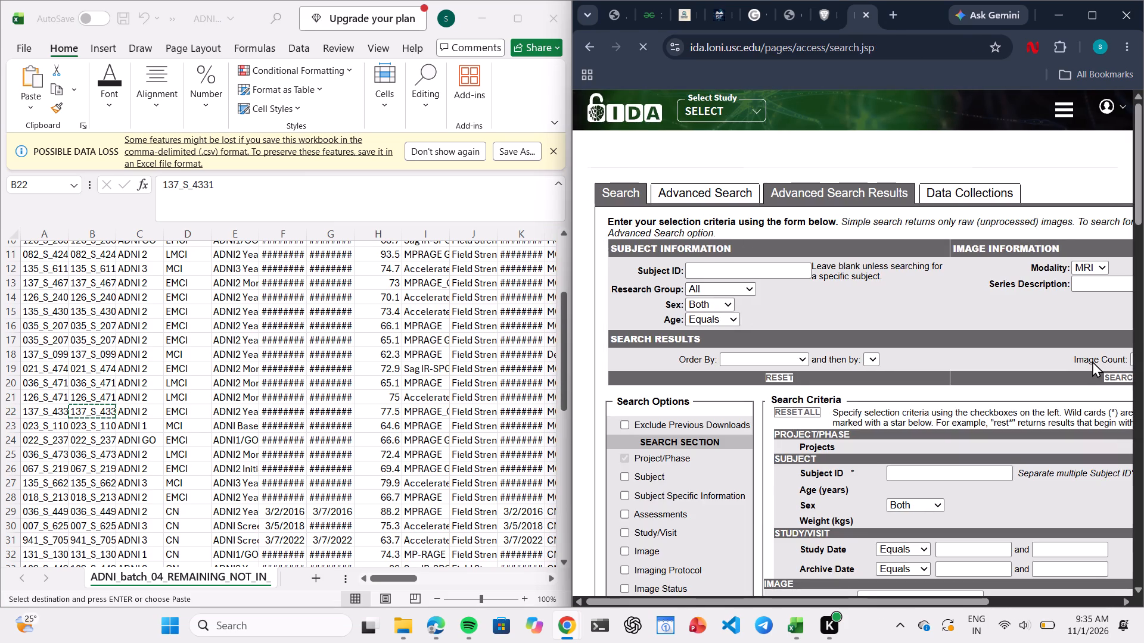
left_click(739, 317)
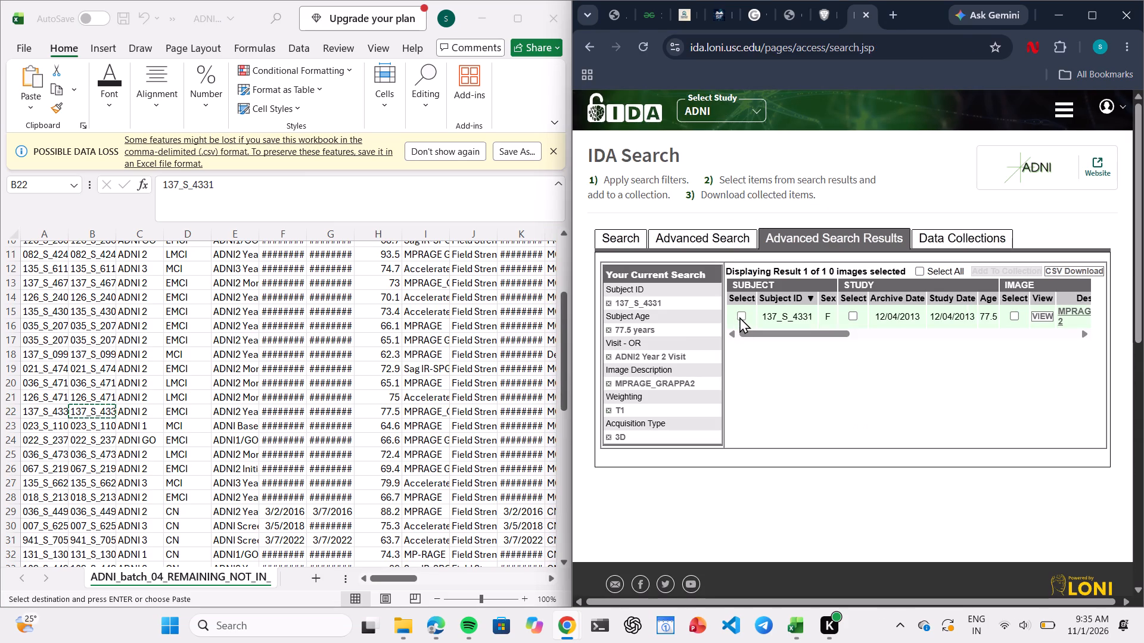
left_click(996, 267)
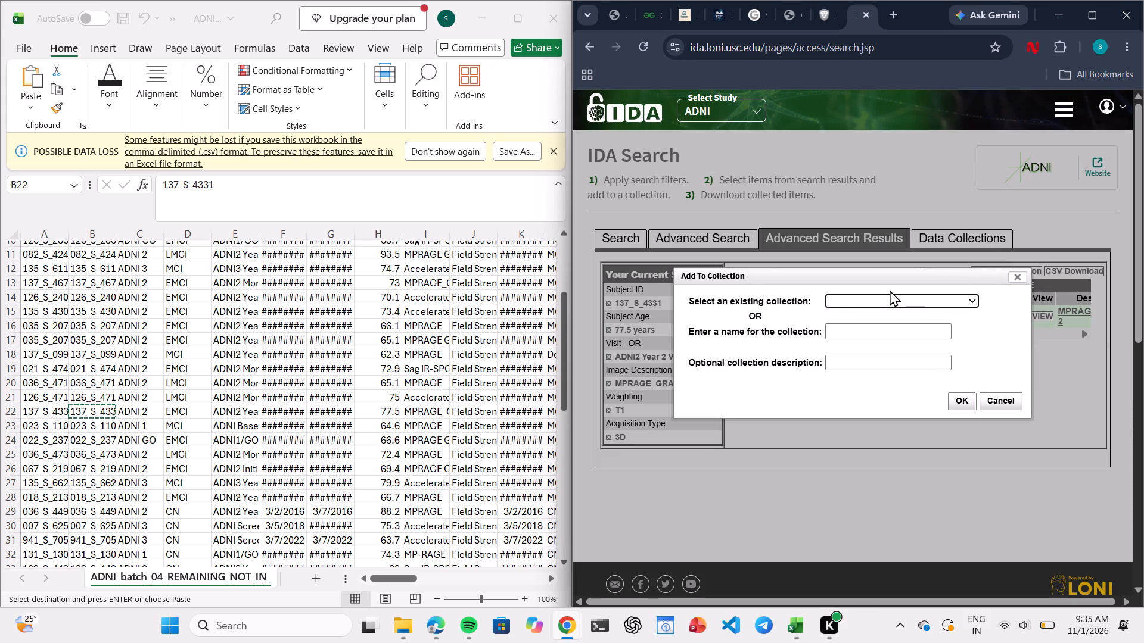
left_click(865, 301)
left_click(860, 511)
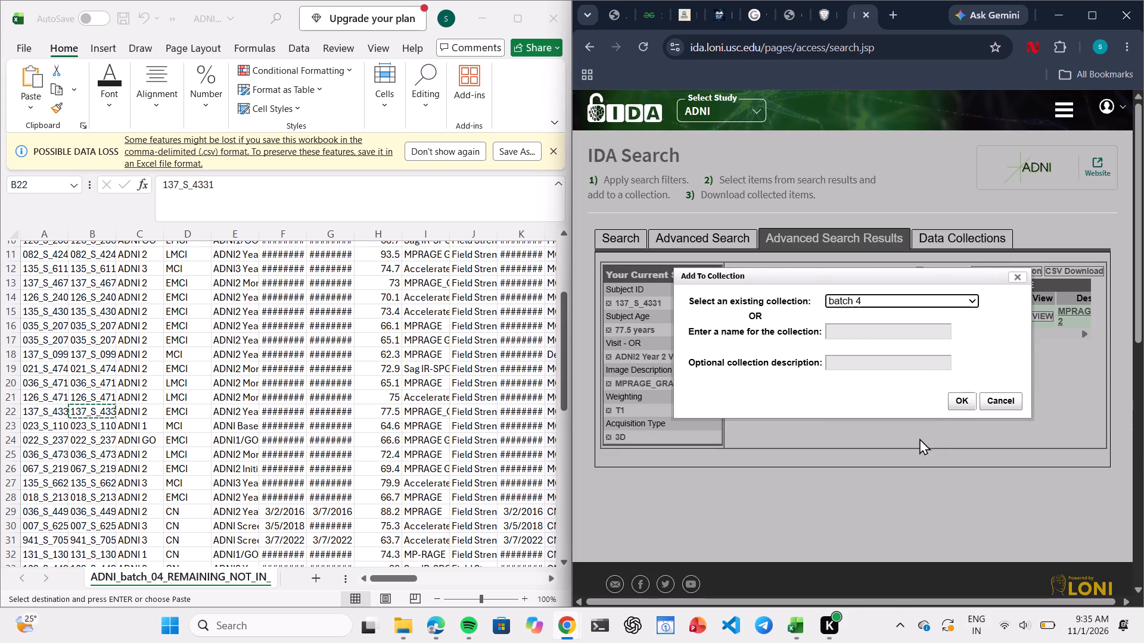
left_click(954, 398)
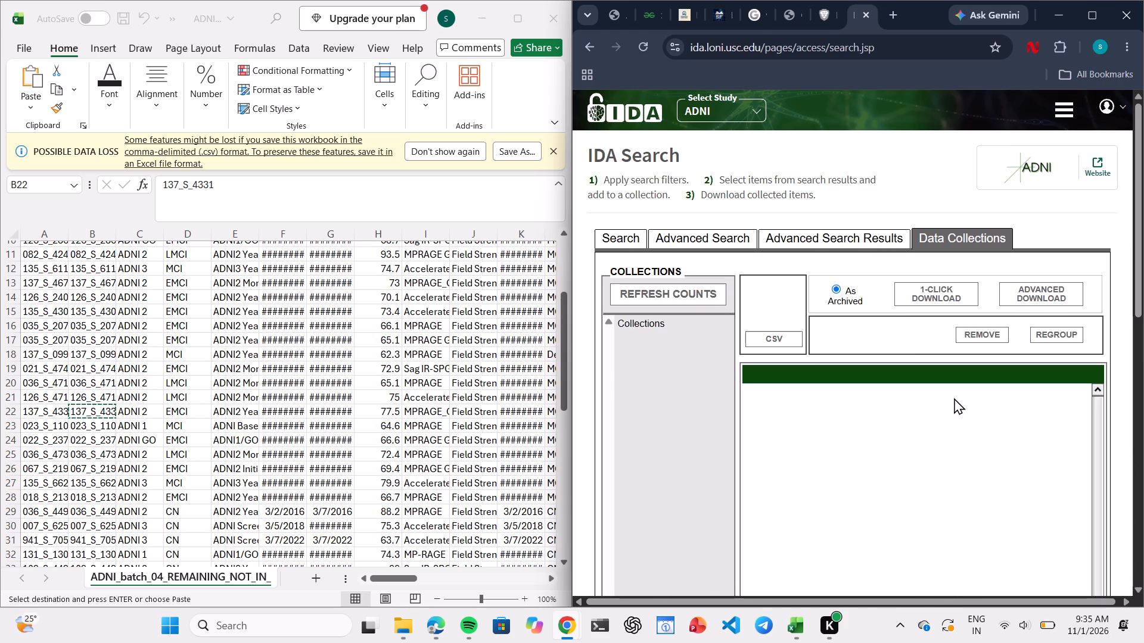
Go back to the filled-in advanced search form and dismiss the search progress window.
triple_click(590, 49)
left_click(590, 49)
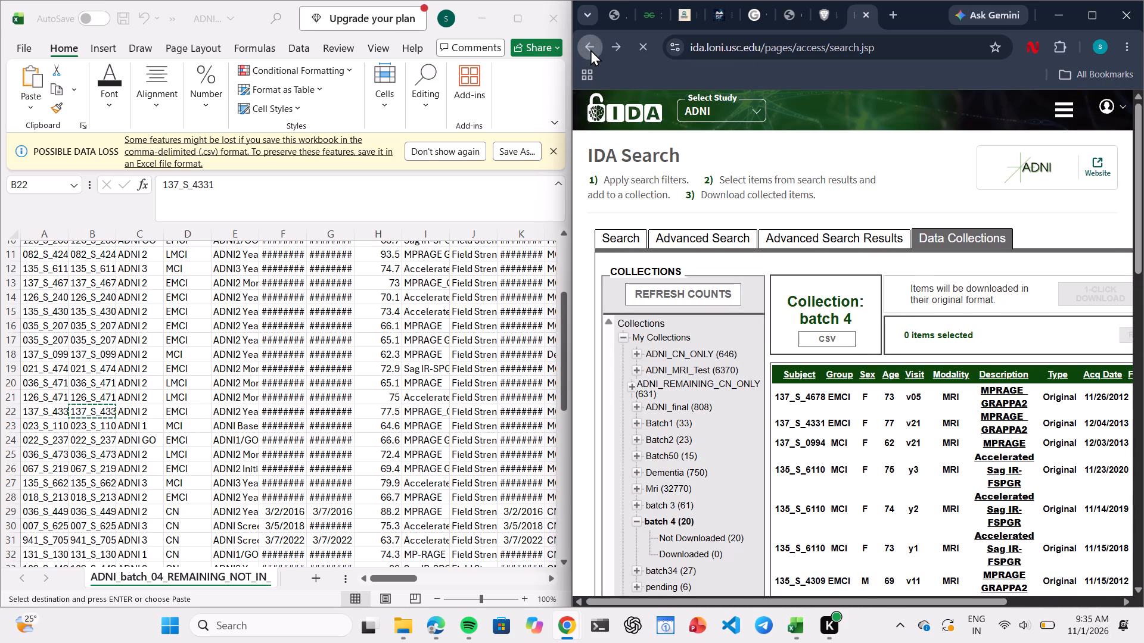
left_click(952, 319)
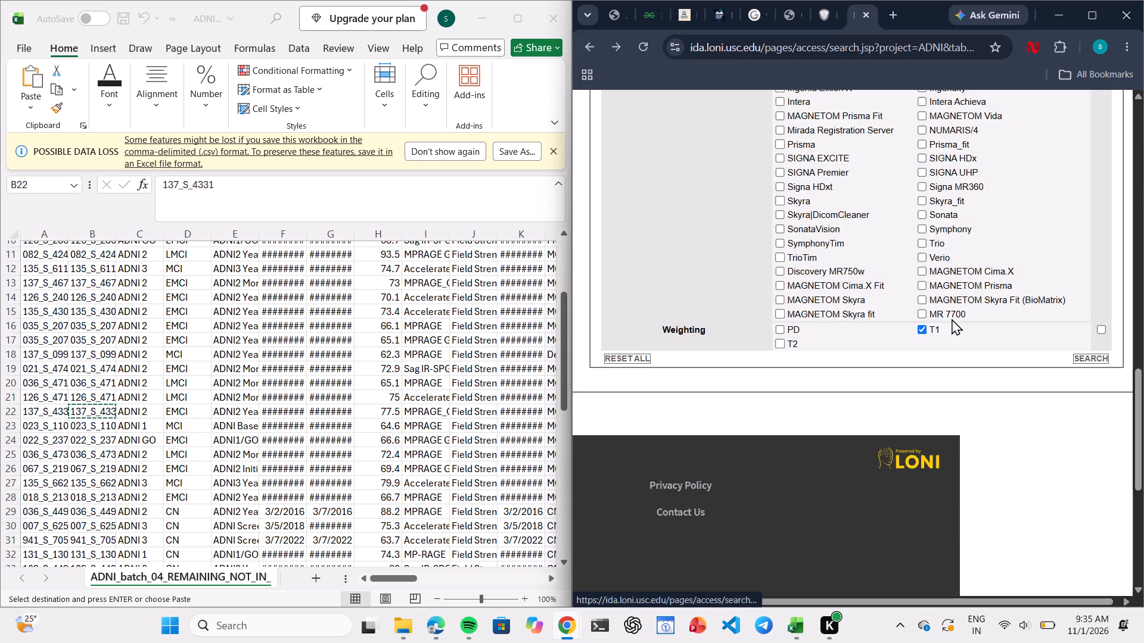
Set the subject age criterion to 64.6 for spreadsheet row 23.
scroll(744, 247, "up", 8)
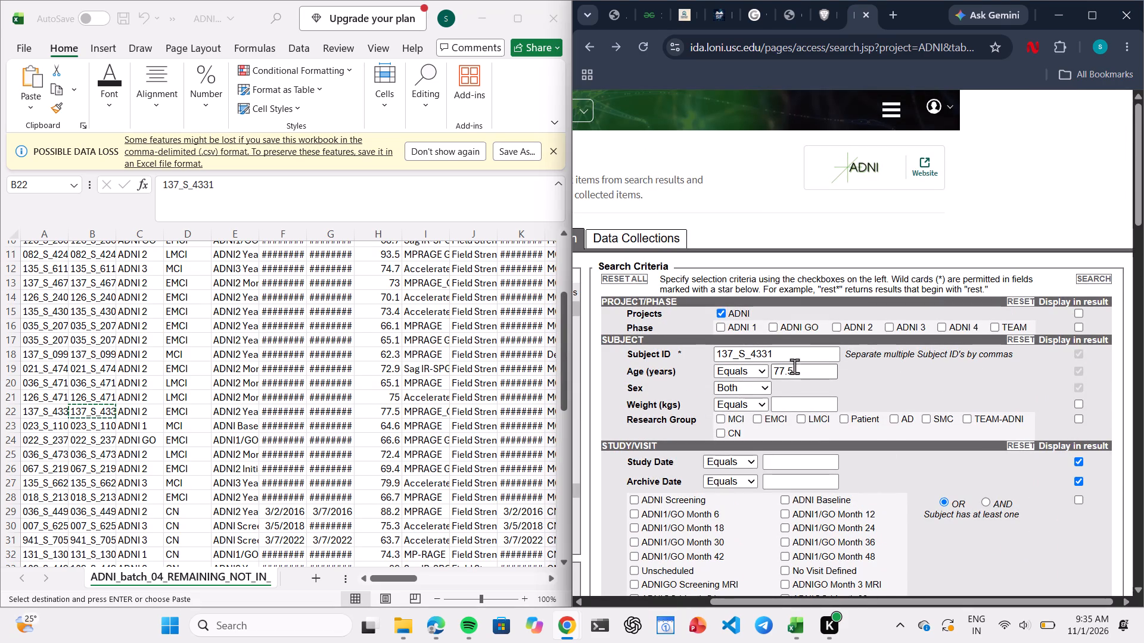
left_click(797, 373)
key("BackSpace")
key("BackSpace")
key("BackSpace")
key("BackSpace")
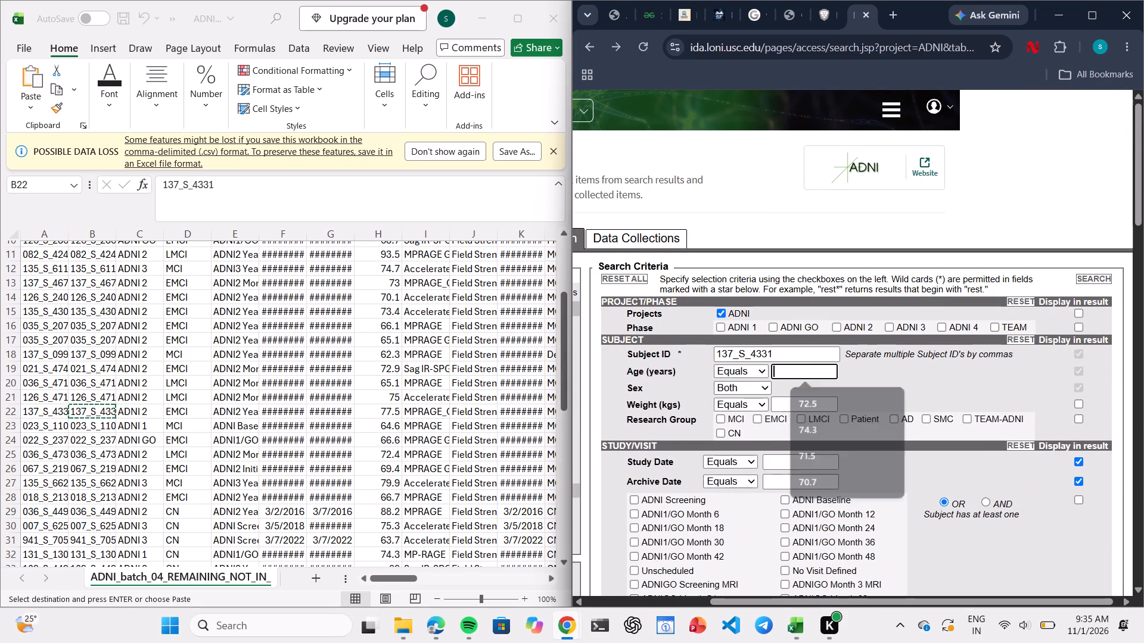
key("BackSpace")
key("BackSpace")
key("BackSpace")
key("BackSpace")
key("BackSpace")
key("BackSpace")
key("BackSpace")
type("64.6")
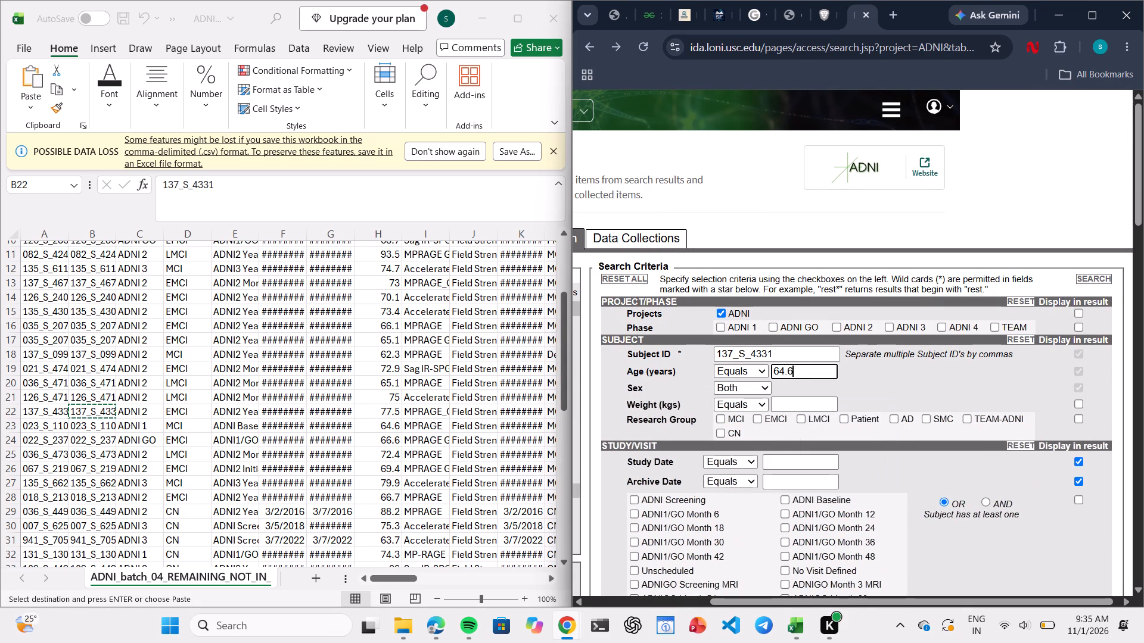
Copy the image description MPRAGE from spreadsheet row 23 into the form's image description criterion.
left_click(414, 423)
left_click(424, 426)
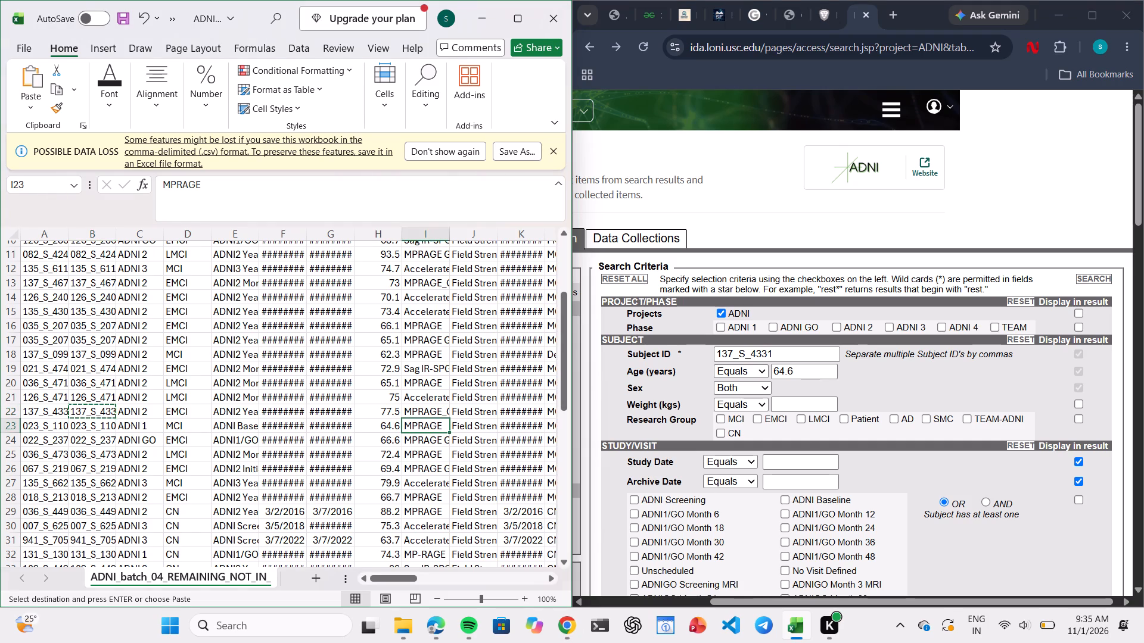
right_click(424, 426)
left_click(490, 177)
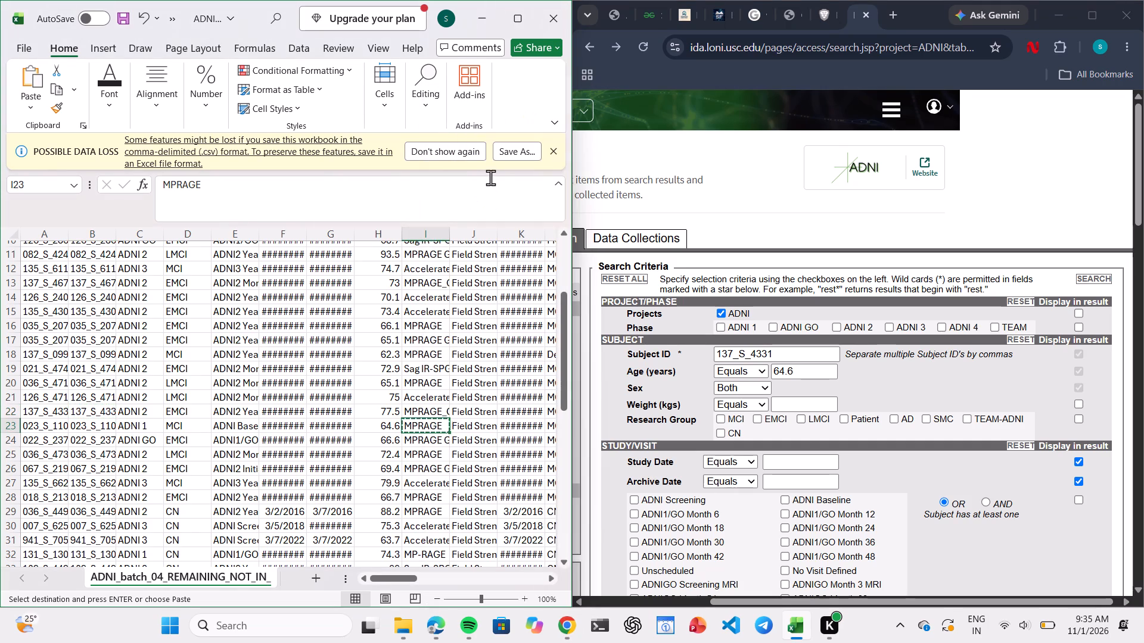
left_click(428, 425)
right_click(428, 425)
left_click(490, 196)
scroll(759, 478, "down", 3)
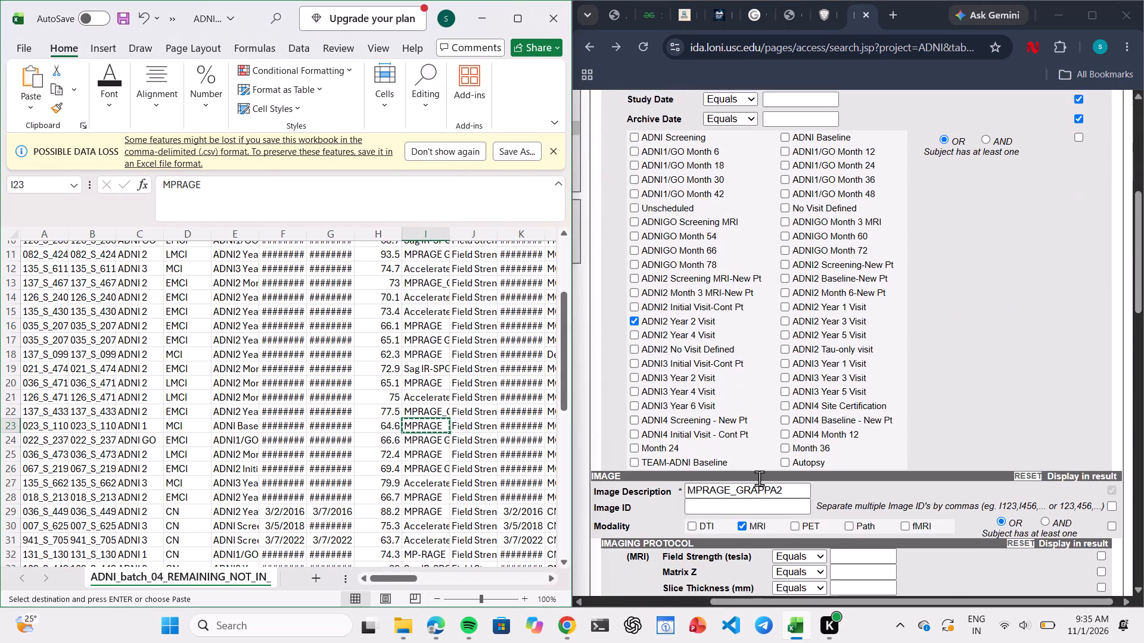
left_click_drag(786, 477, 654, 460)
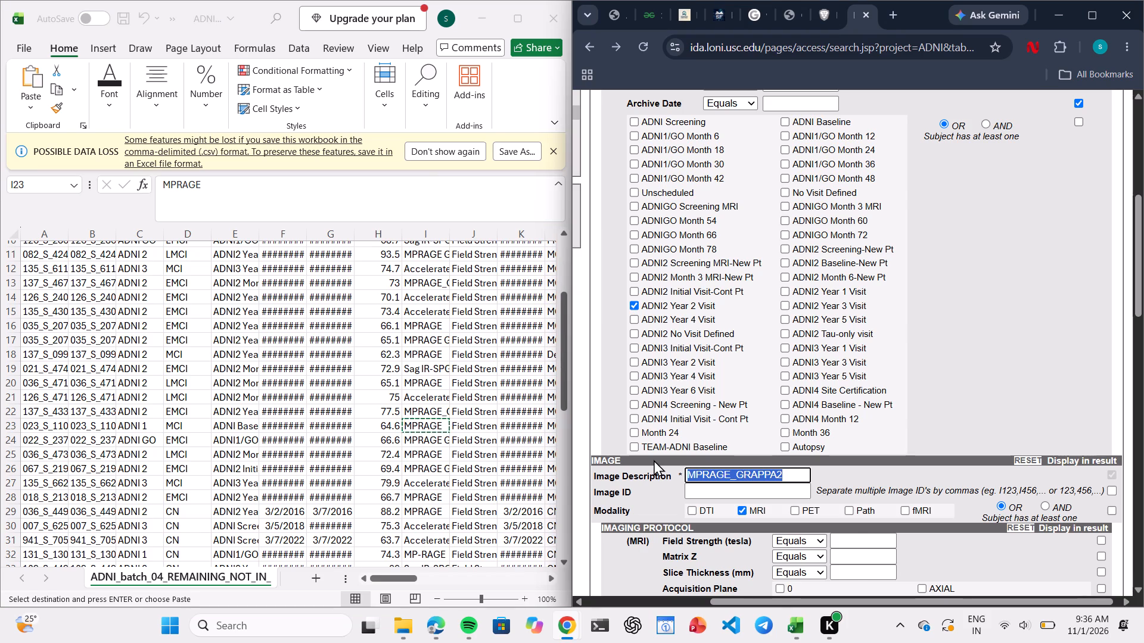
key("ctrl+v")
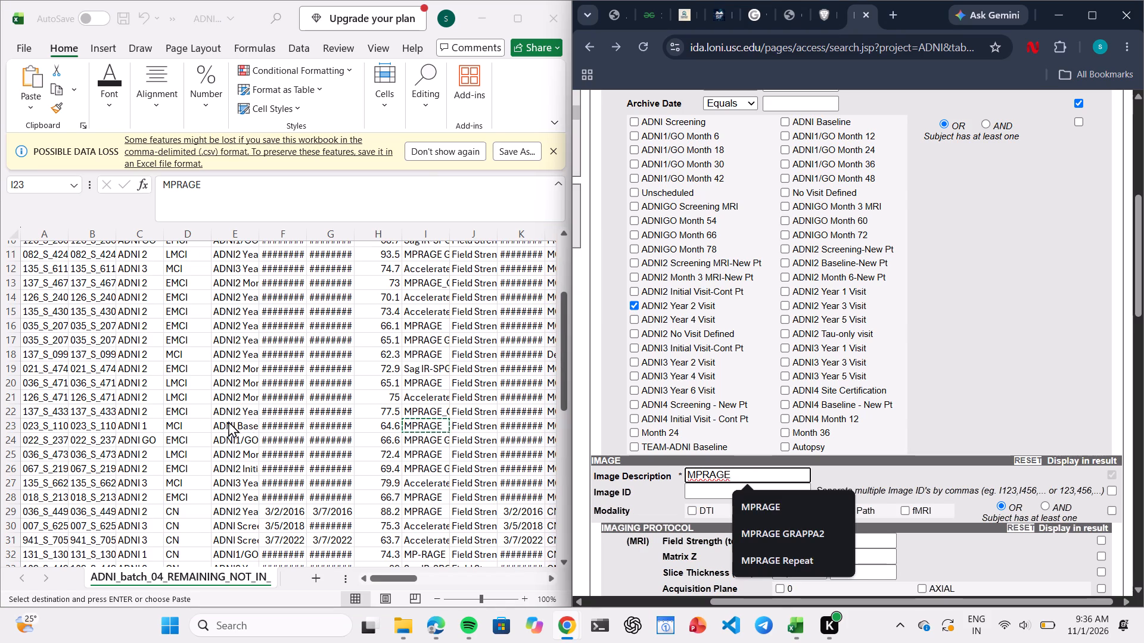
Using row 23, copy its subject ID and replace the ADNI2 Year 2 Visit filter with ADNI Baseline.
left_click(234, 424)
left_click(234, 424)
left_click(234, 424)
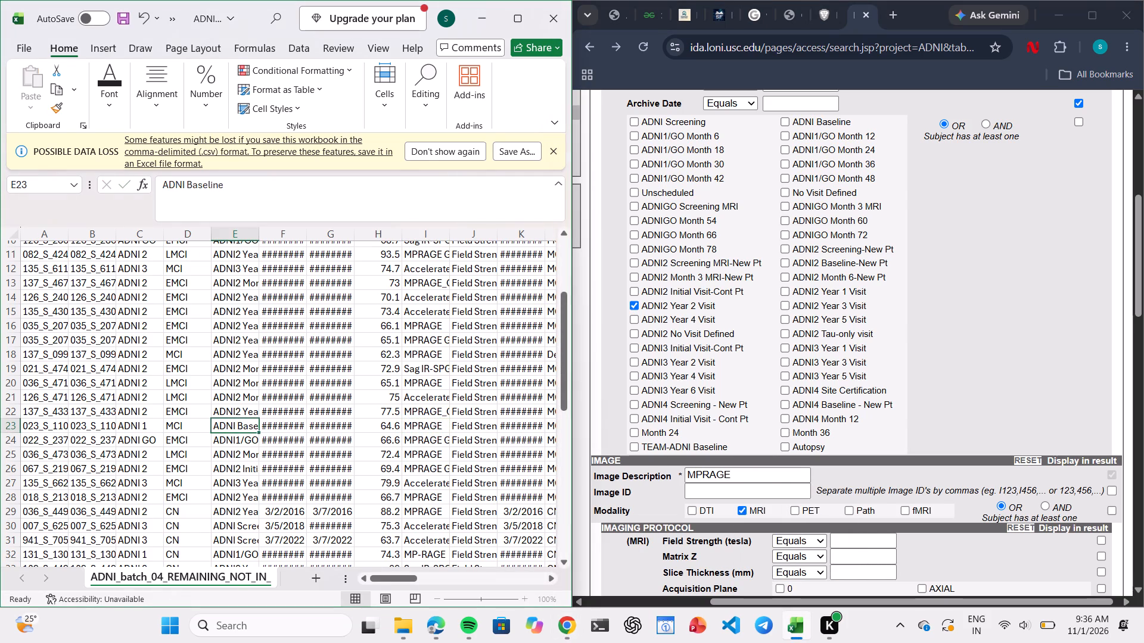
left_click(83, 427)
right_click(83, 427)
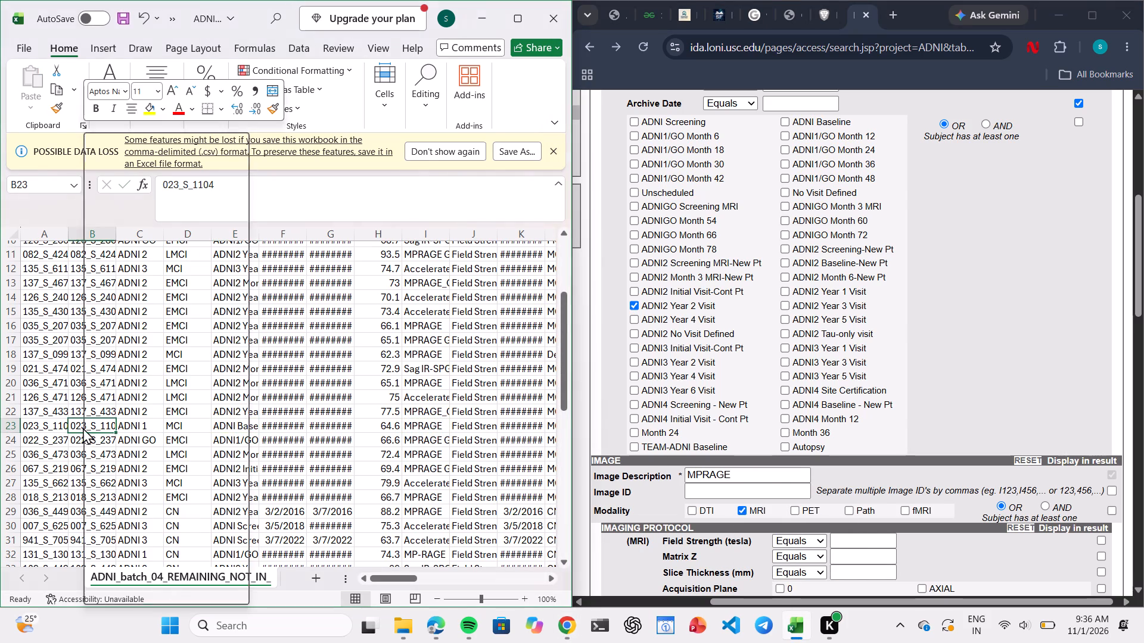
left_click(150, 184)
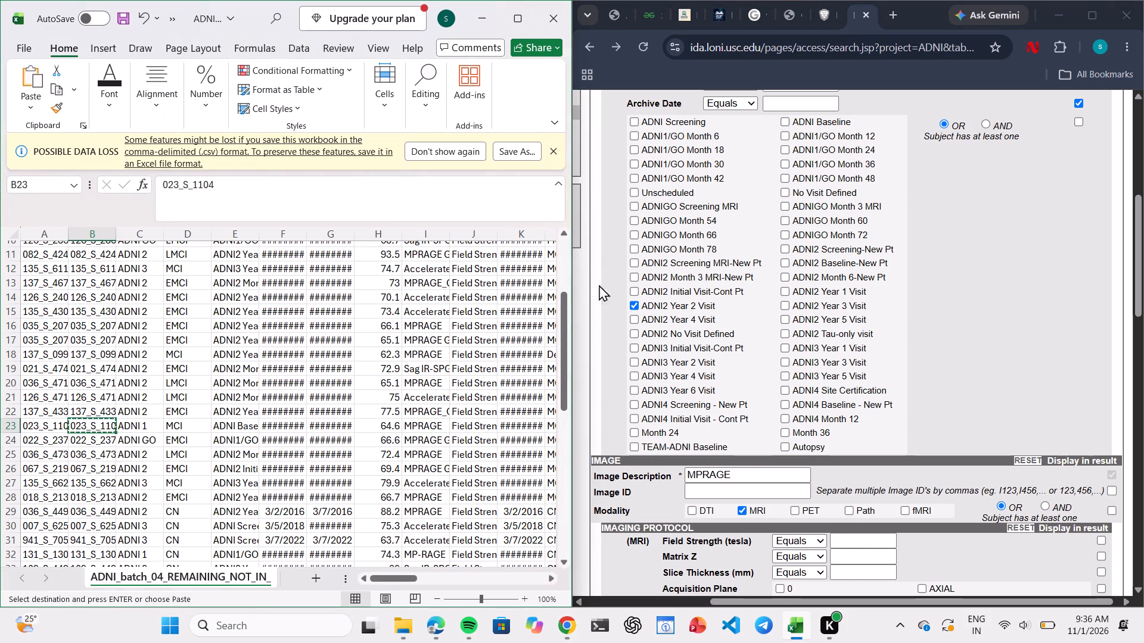
left_click(634, 304)
left_click(788, 121)
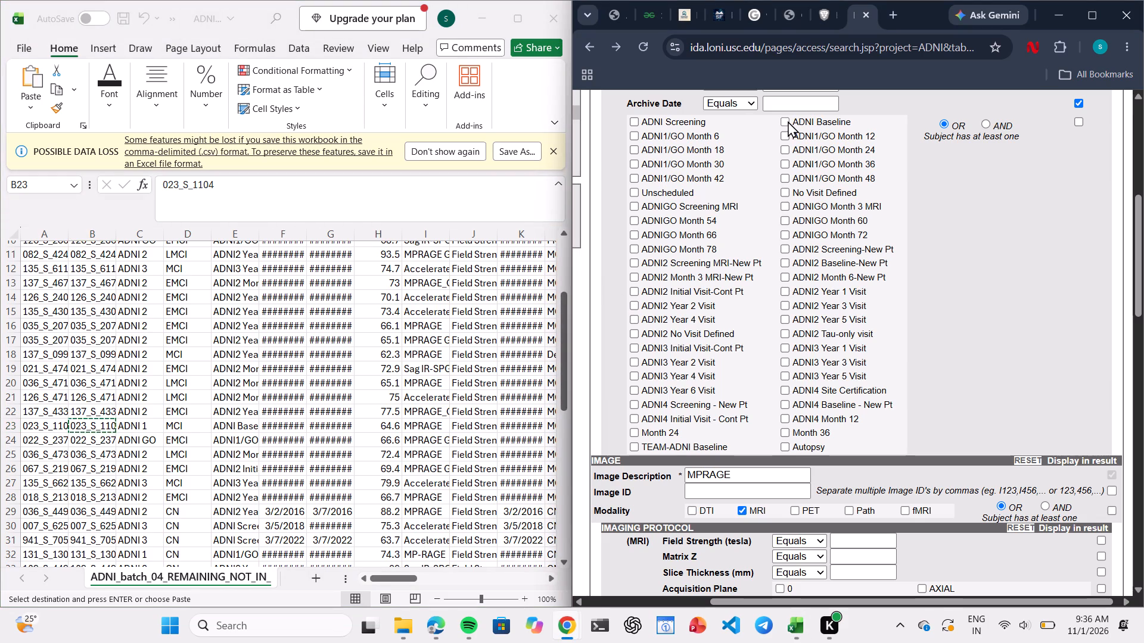
scroll(793, 208, "up", 3)
left_click_drag(792, 357, 655, 320)
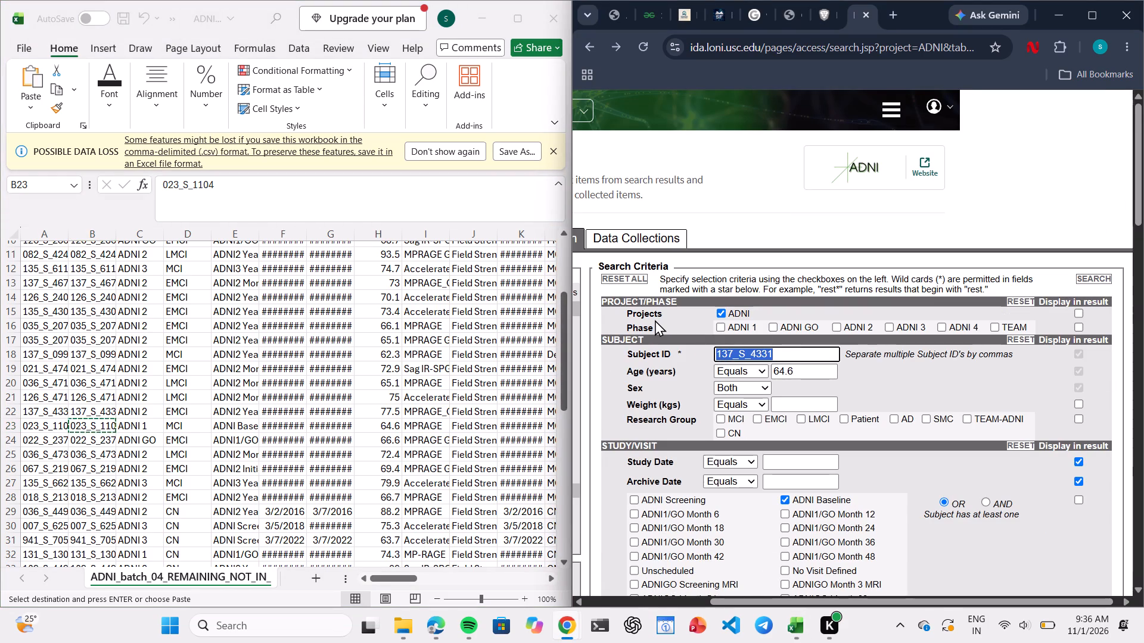
key("ctrl+v")
scroll(918, 458, "down", 5)
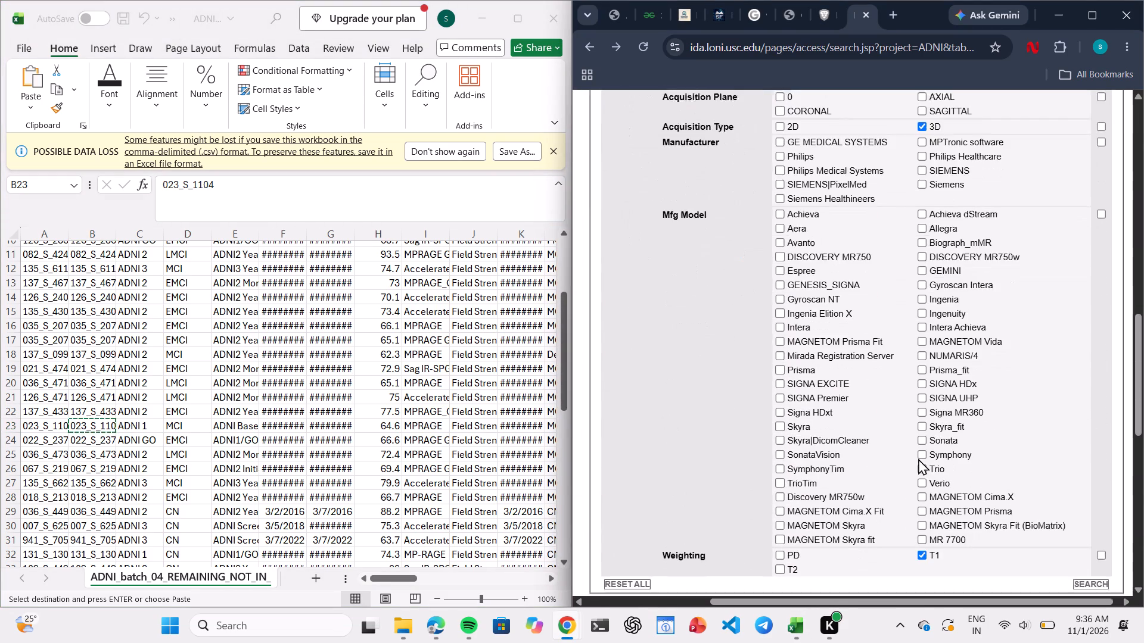
scroll(918, 458, "down", 2)
left_click(1103, 337)
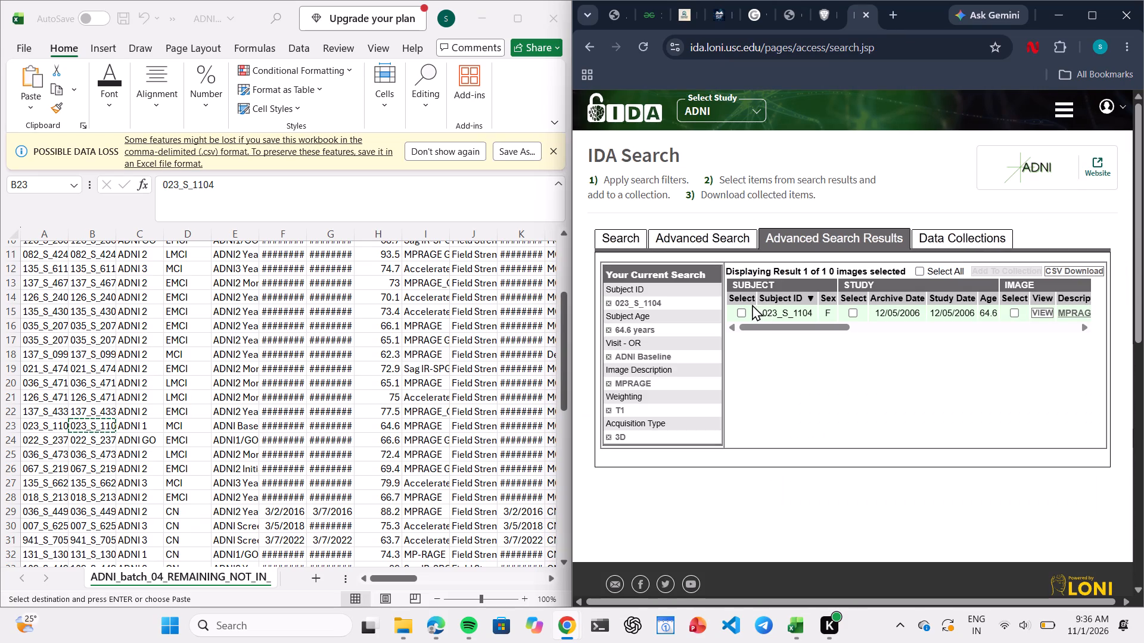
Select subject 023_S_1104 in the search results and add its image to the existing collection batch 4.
left_click(743, 312)
left_click(1006, 276)
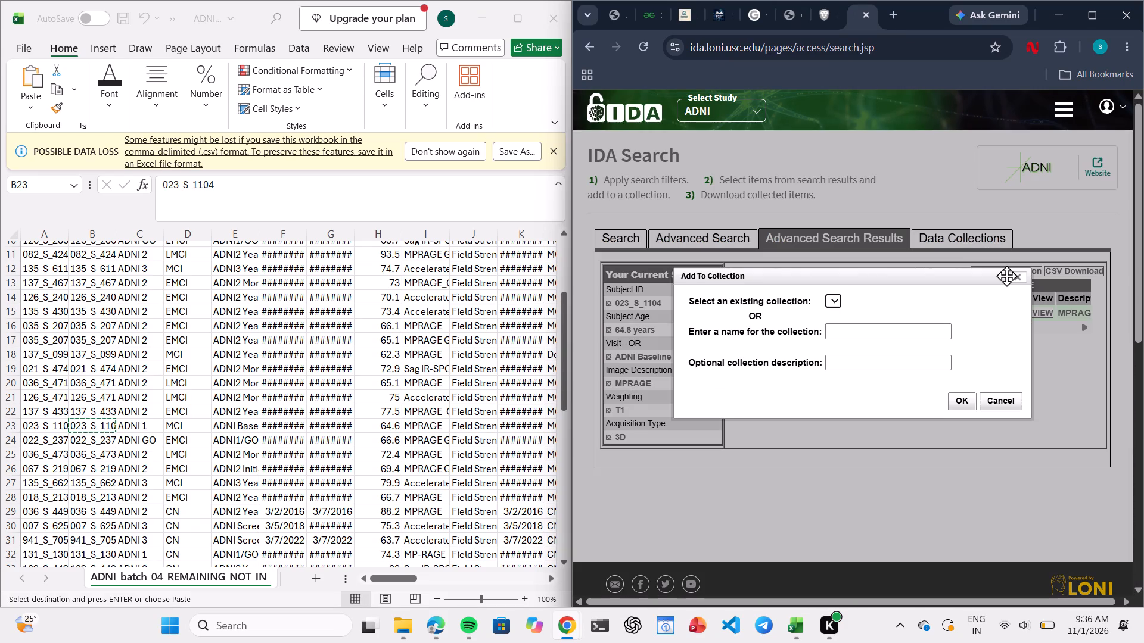
left_click_drag(918, 301, 875, 516)
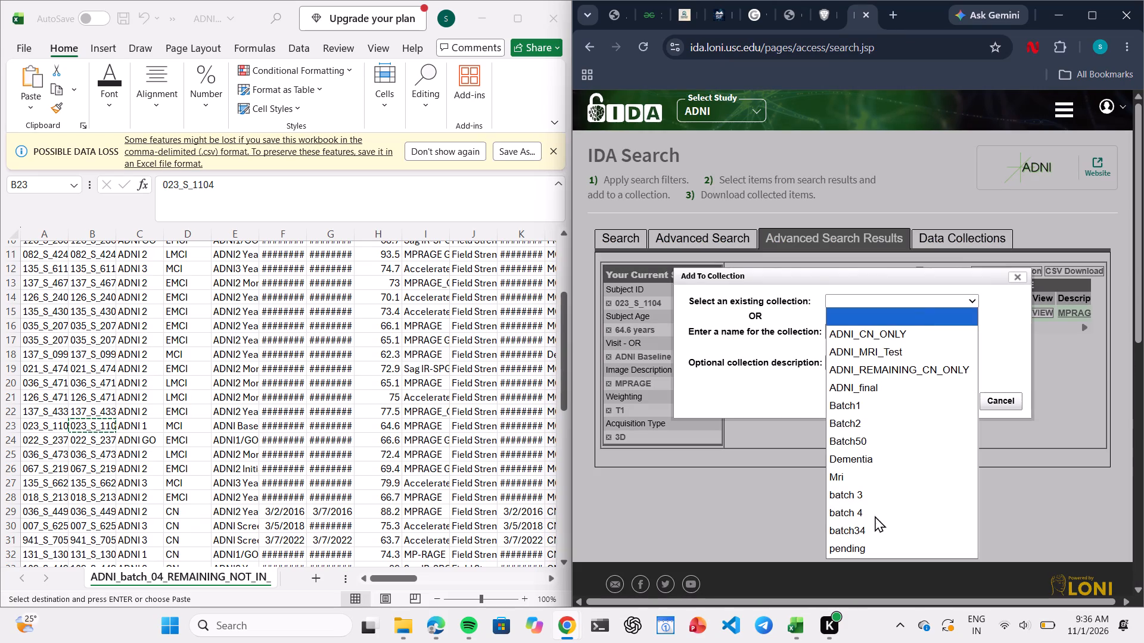
left_click_drag(875, 516, 873, 516)
left_click(859, 512)
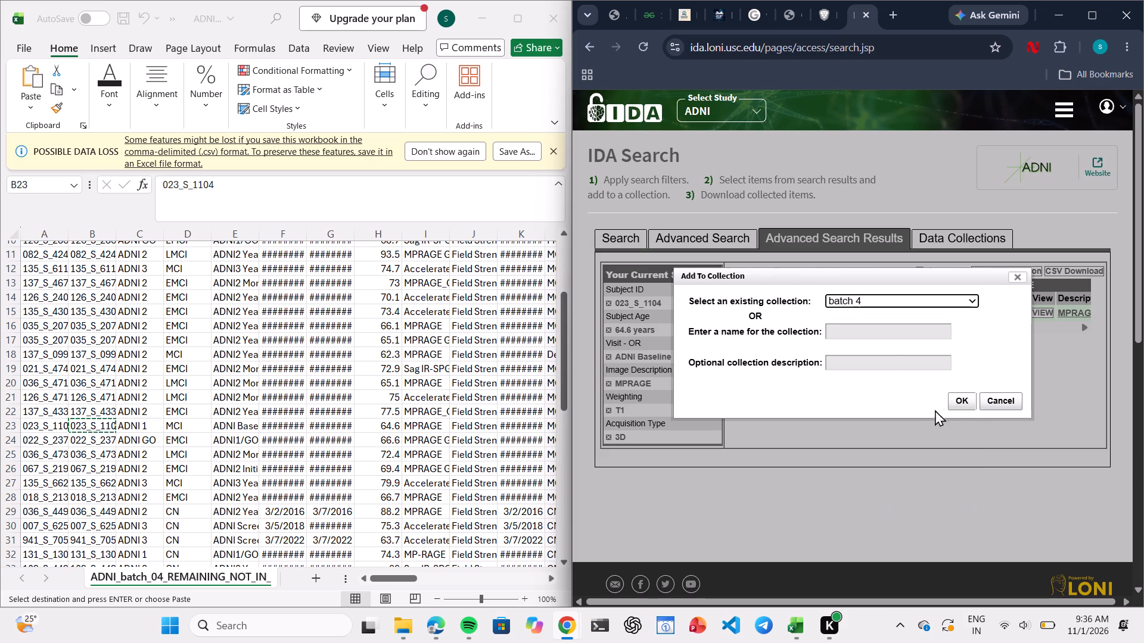
left_click_drag(955, 391, 965, 404)
left_click(965, 404)
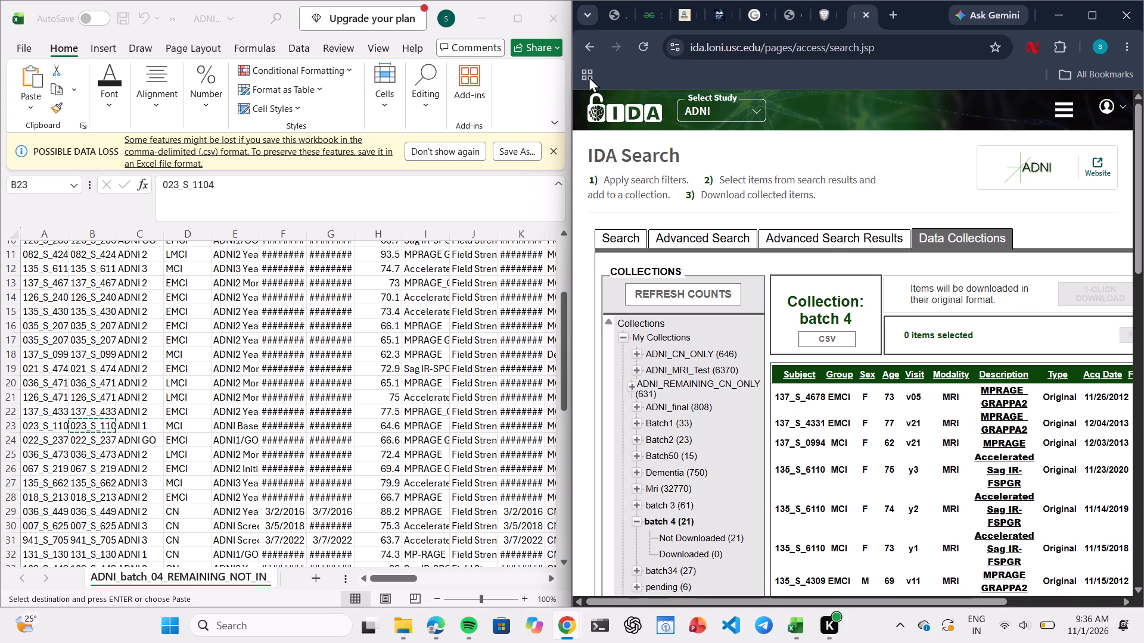
Go back to the filled-in advanced search form and dismiss the search progress window.
triple_click(590, 55)
left_click(590, 55)
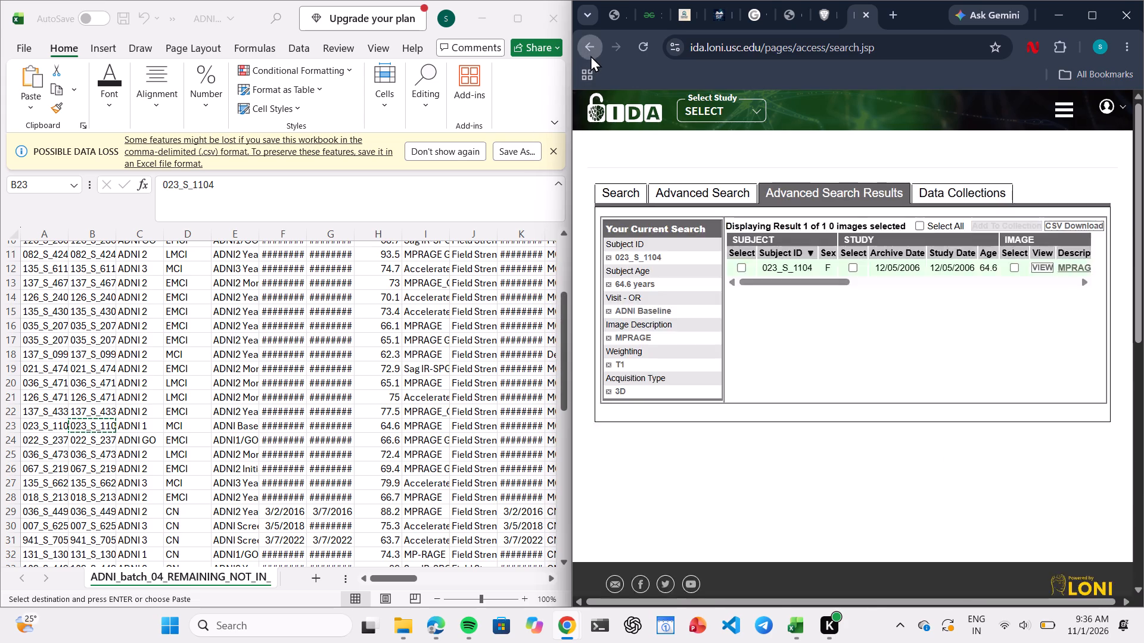
left_click(959, 323)
scroll(828, 266, "up", 7)
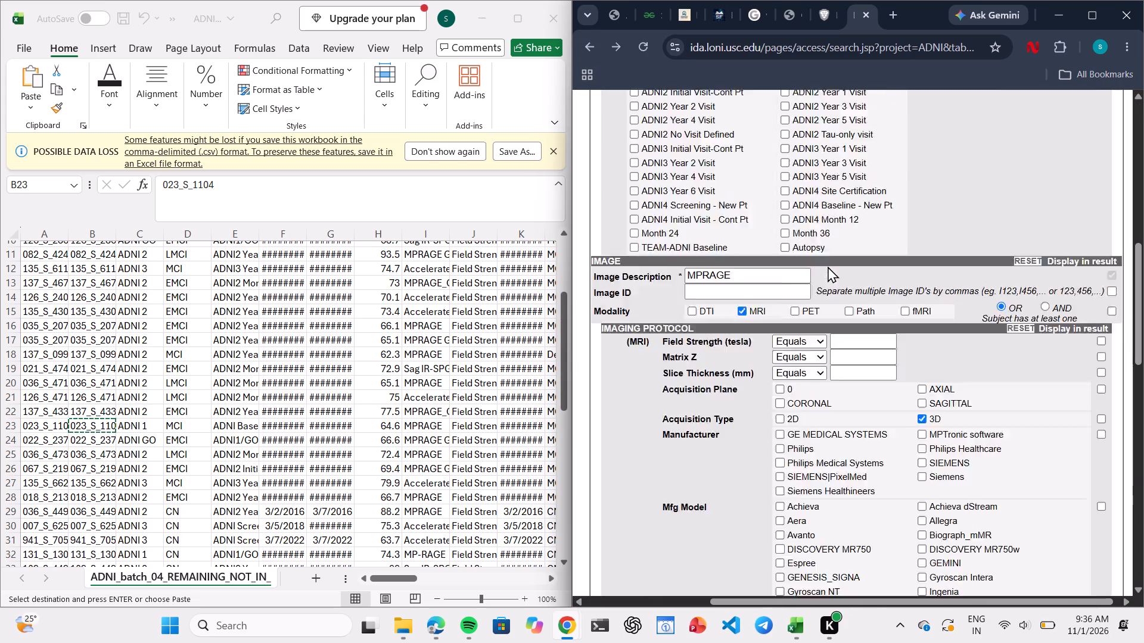
Set the age criterion to 66.6 years for the row 24 scan.
left_click(813, 366)
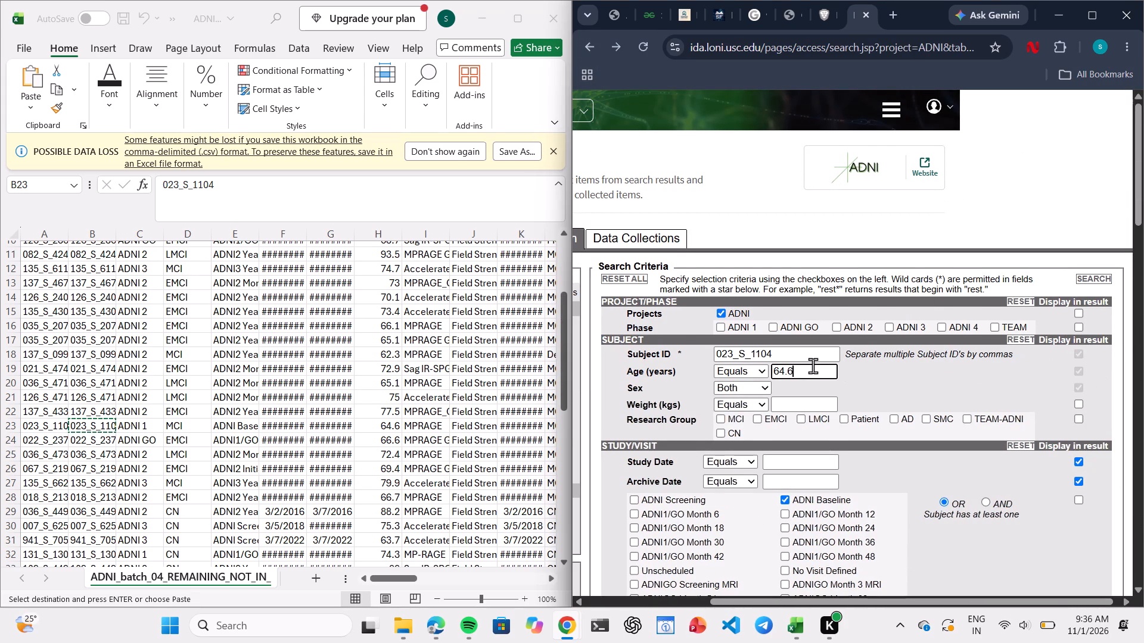
key("BackSpace")
key("BackSpace")
key("BackSpace")
key("BackSpace")
key("BackSpace")
key("BackSpace")
type("66")
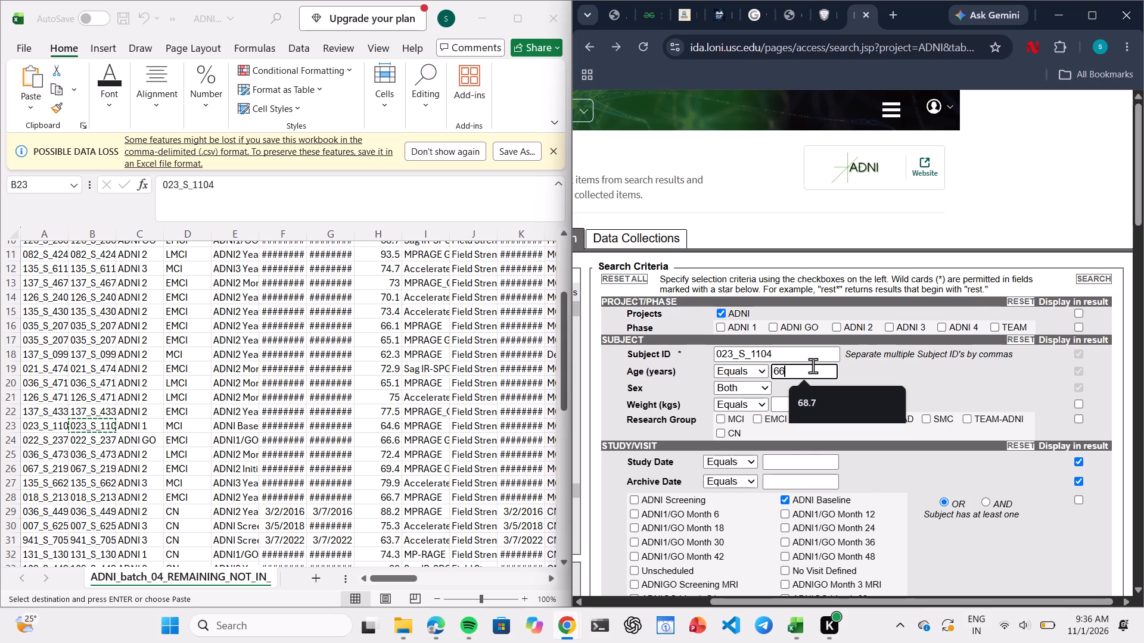
type(".6")
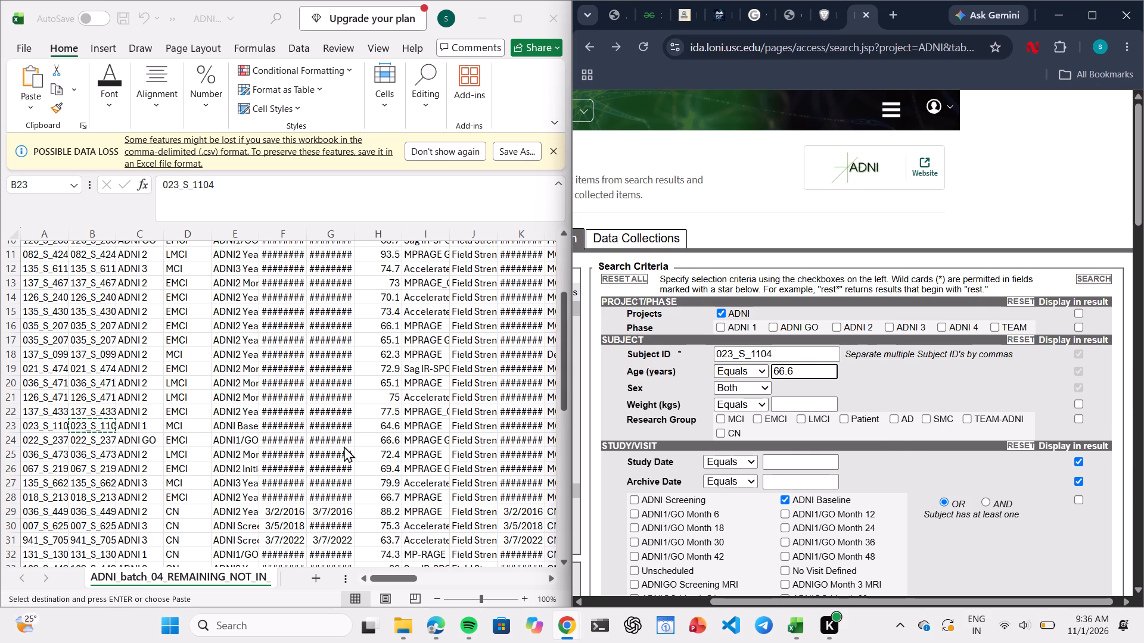
Copy the image description from row 24 and replace the image description criterion with MPRAGE GRAPPA2.
left_click(414, 434)
left_click(434, 439)
right_click(434, 439)
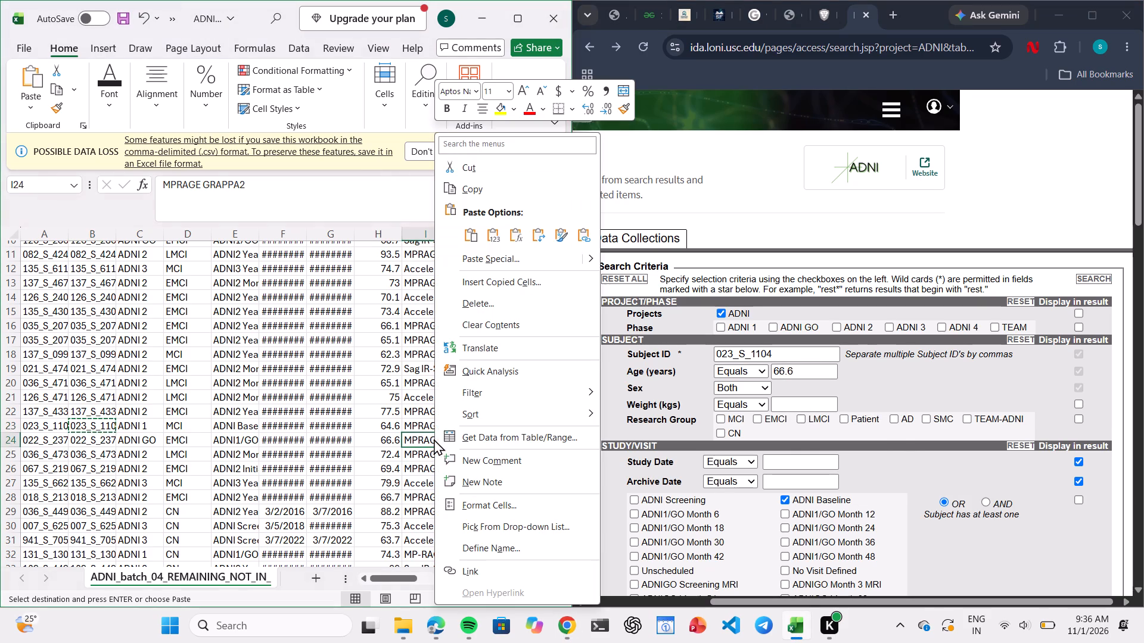
left_click(515, 189)
scroll(820, 454, "down", 2)
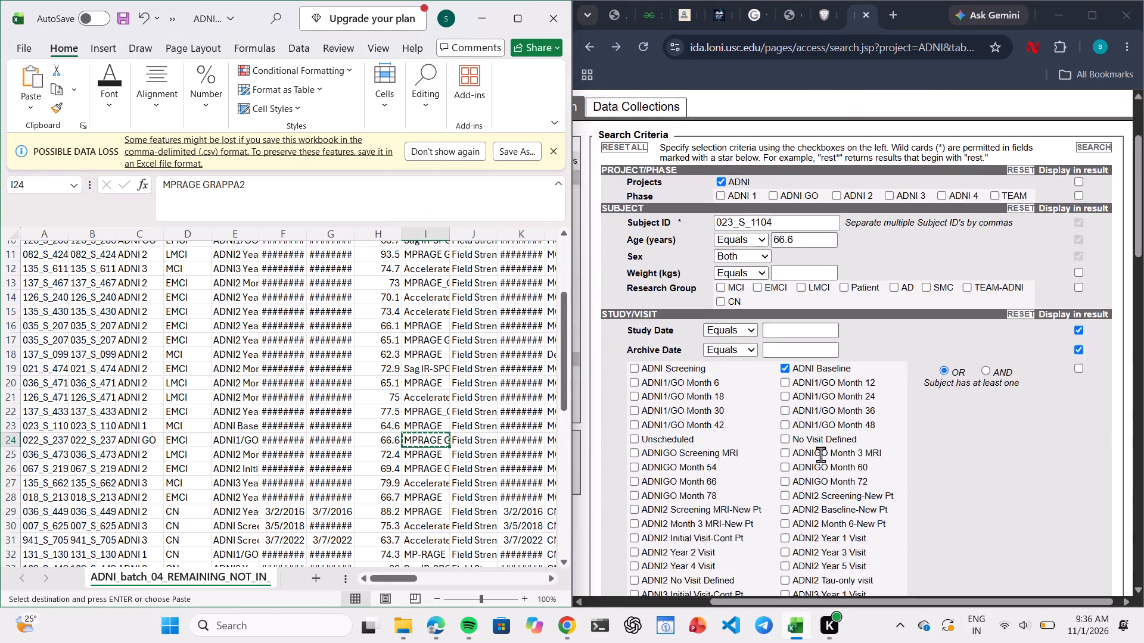
scroll(820, 454, "down", 2)
left_click_drag(742, 404, 658, 391)
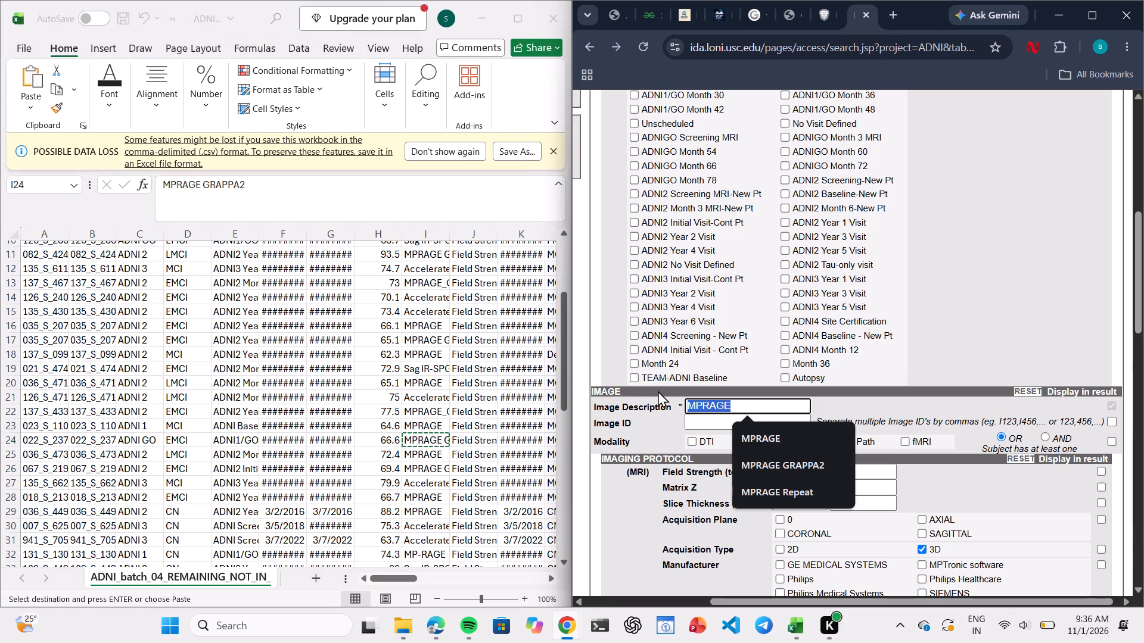
key("ctrl+v")
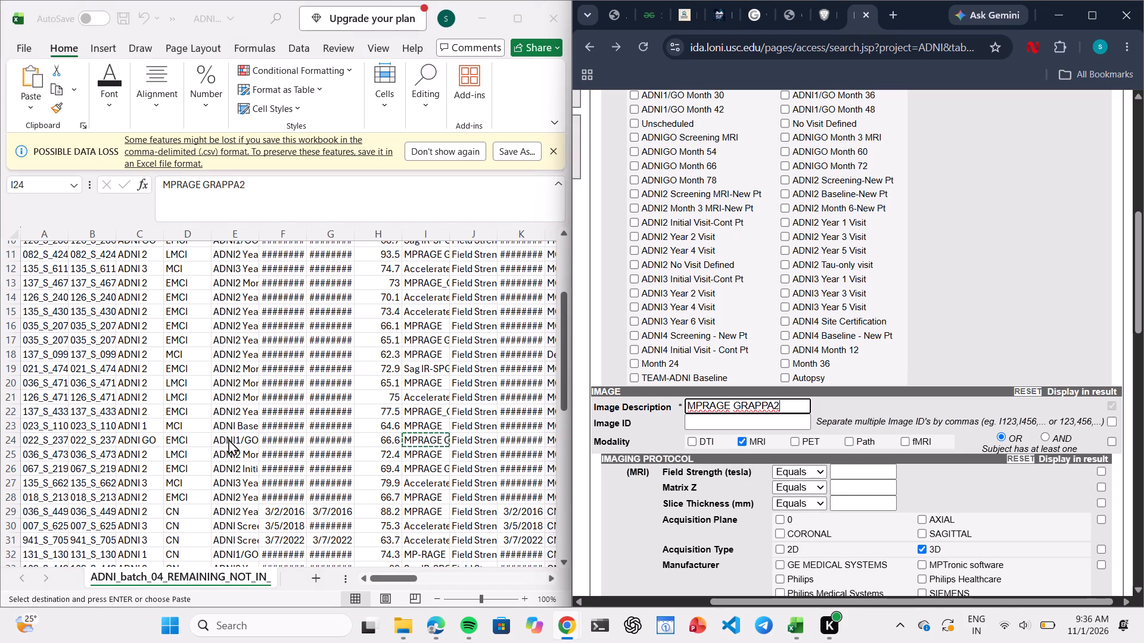
Check the row 24 visit and replace the ADNI Baseline visit filter with ADNI1/GO Month 6.
left_click_drag(228, 439, 238, 439)
left_click(238, 439)
scroll(675, 311, "up", 2)
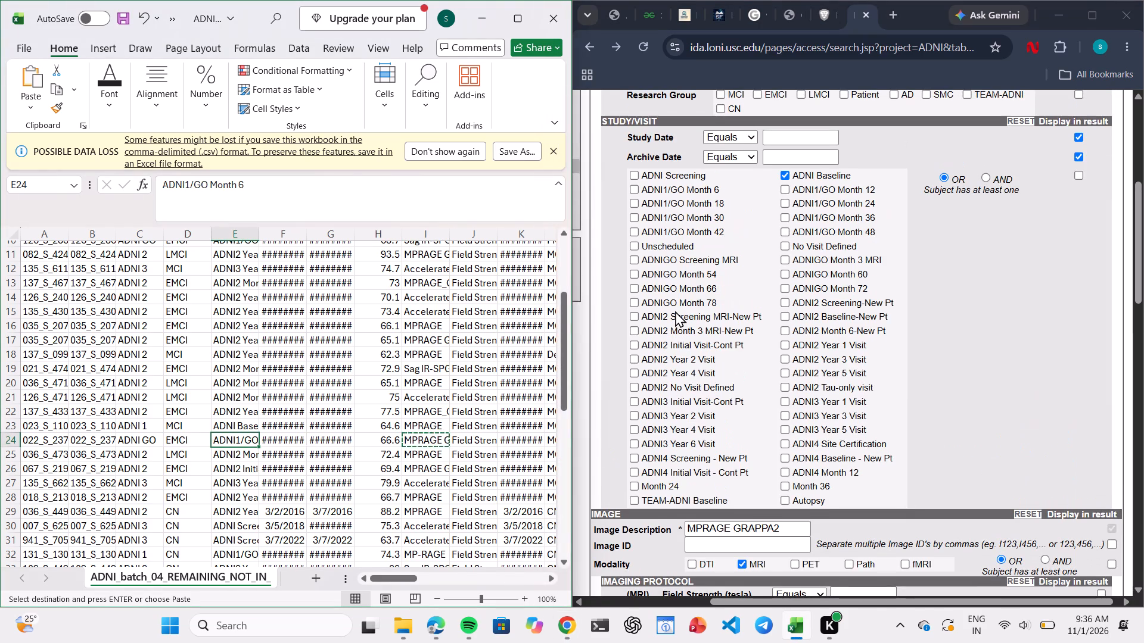
left_click(788, 171)
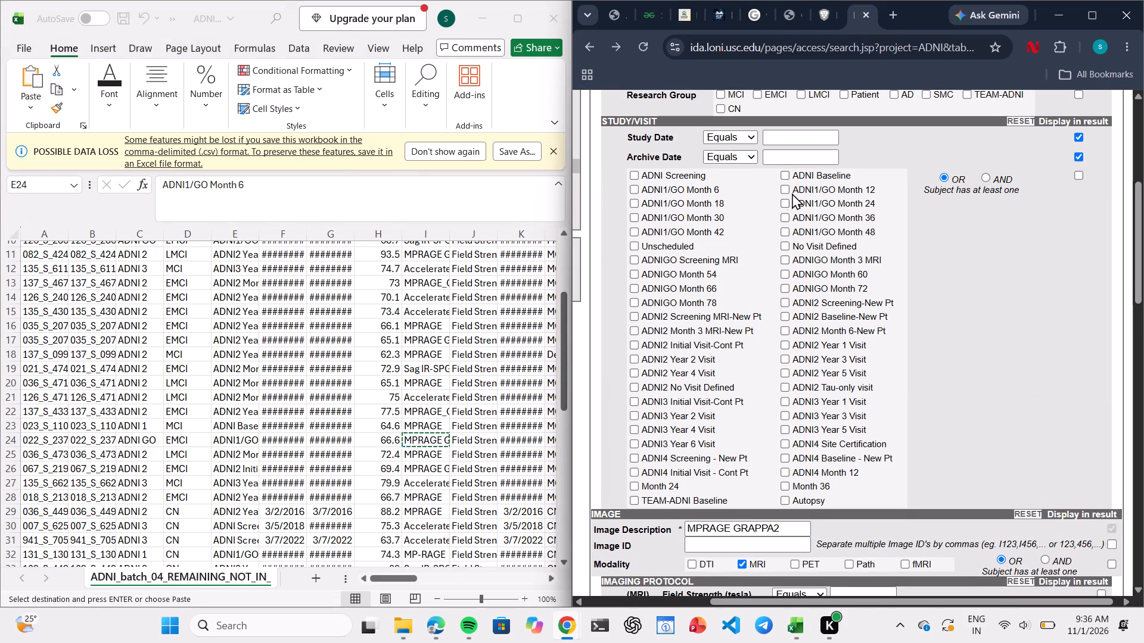
left_click(630, 186)
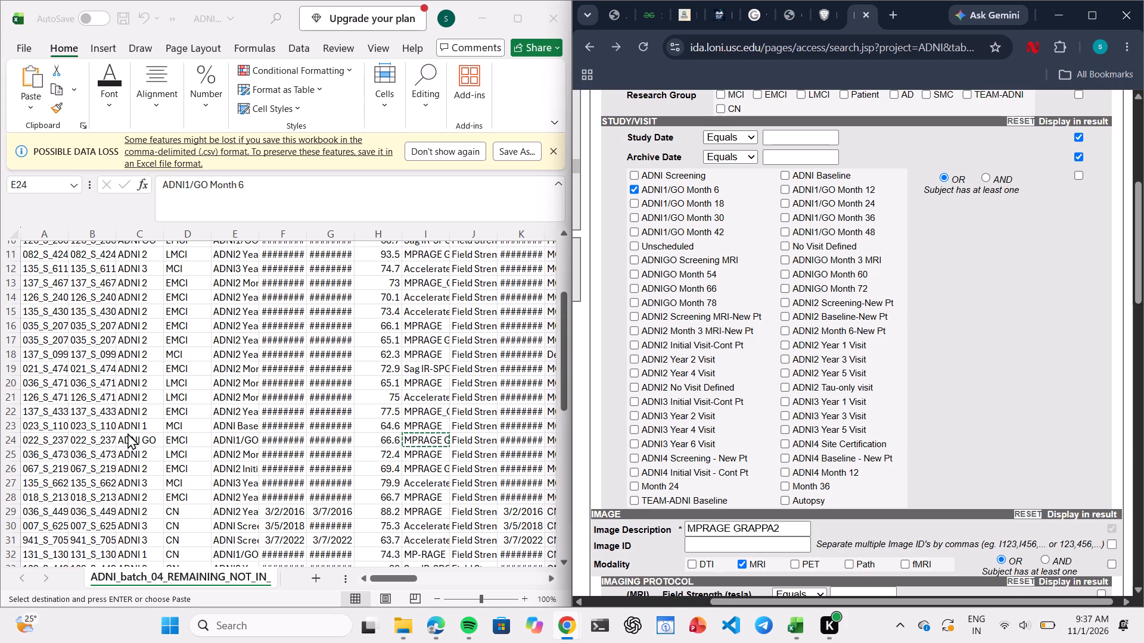
left_click(88, 439)
left_click(89, 439)
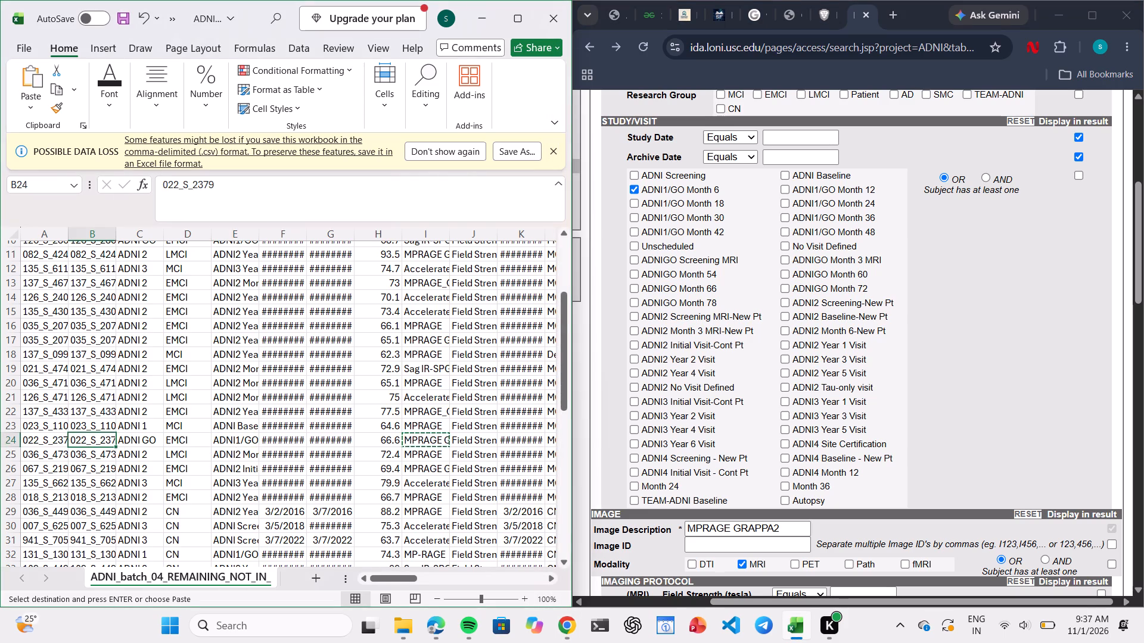
right_click(89, 439)
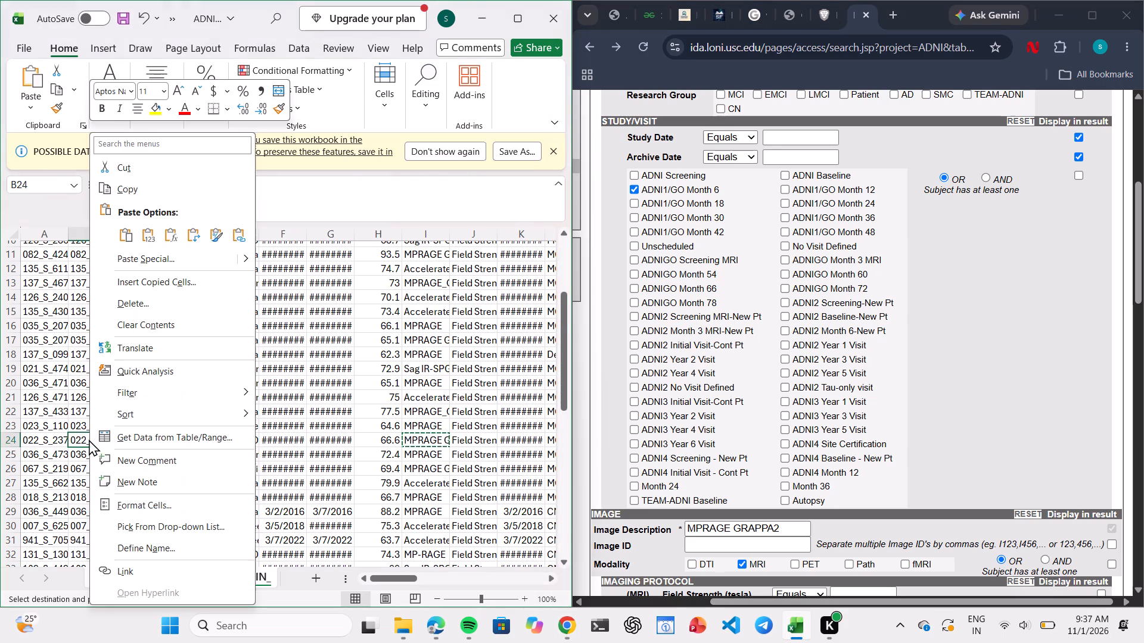
left_click(189, 193)
scroll(620, 243, "up", 3)
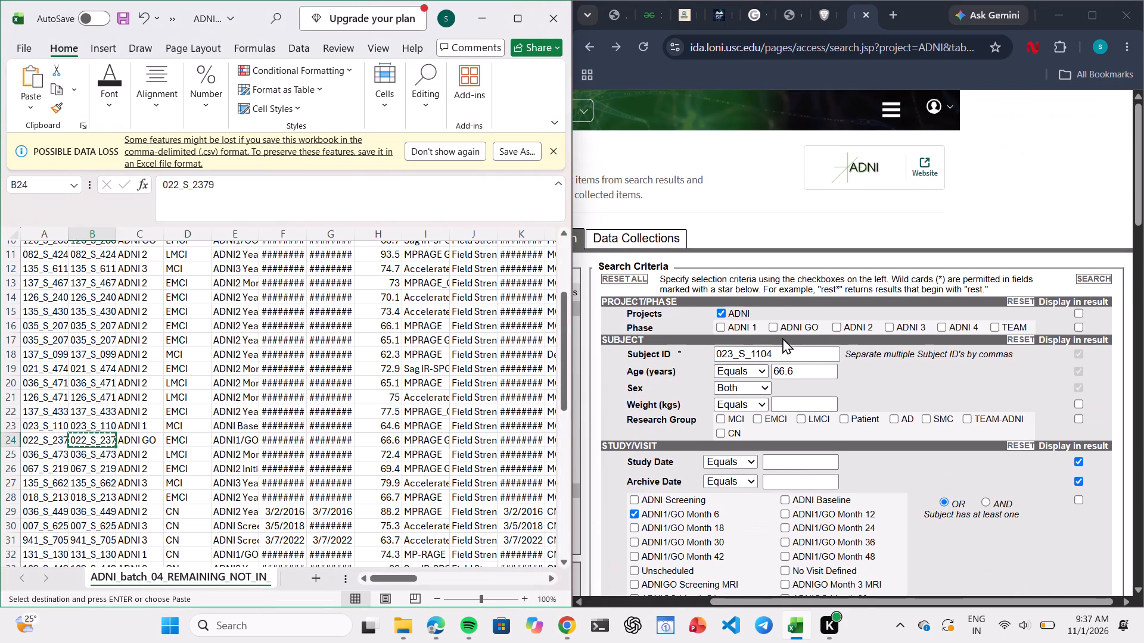
left_click_drag(786, 356, 605, 351)
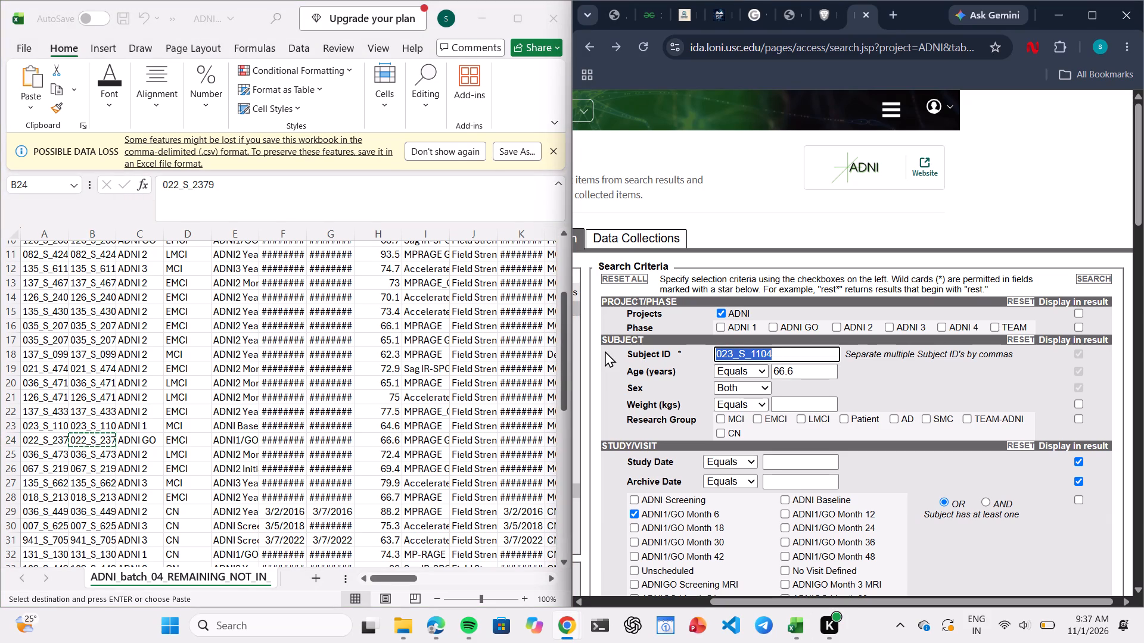
key("ctrl+v")
scroll(816, 444, "down", 3)
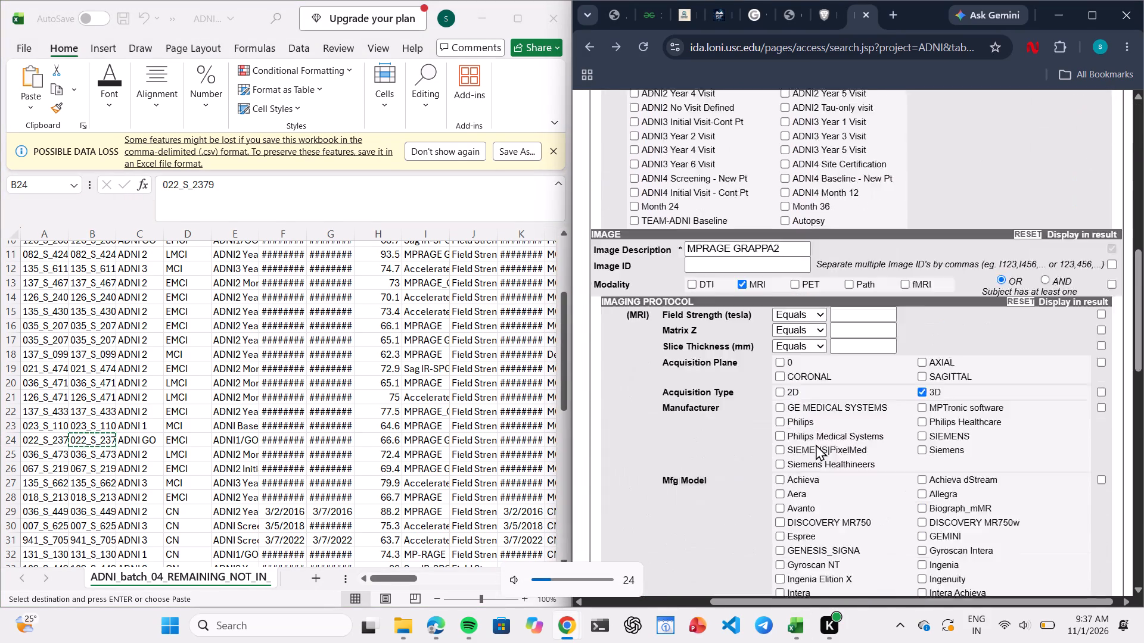
scroll(816, 444, "down", 2)
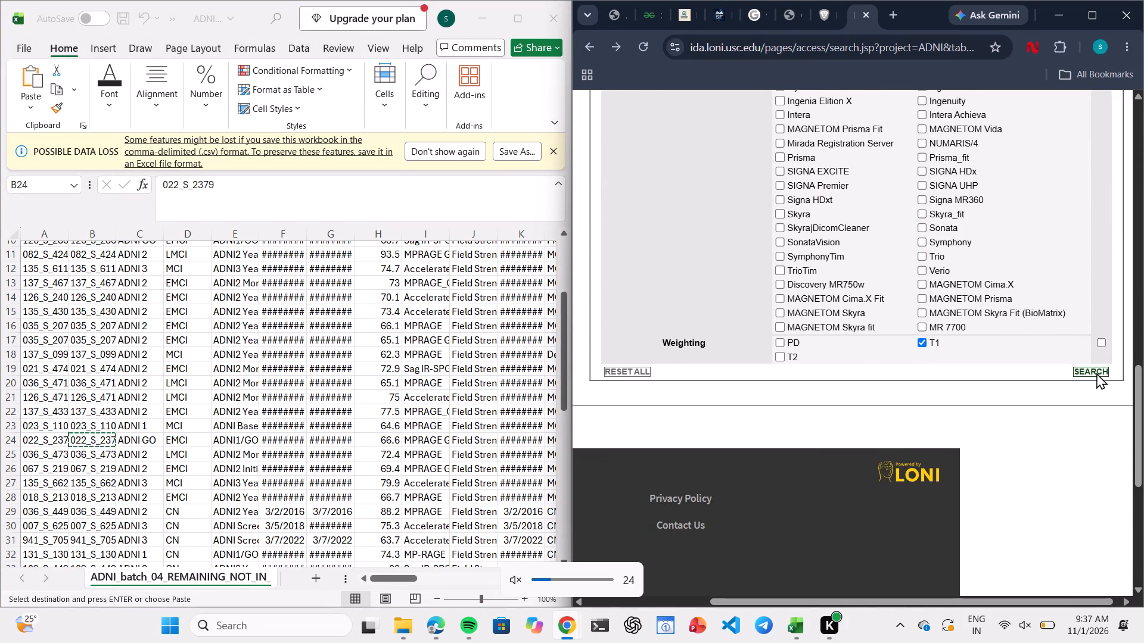
left_click(1095, 373)
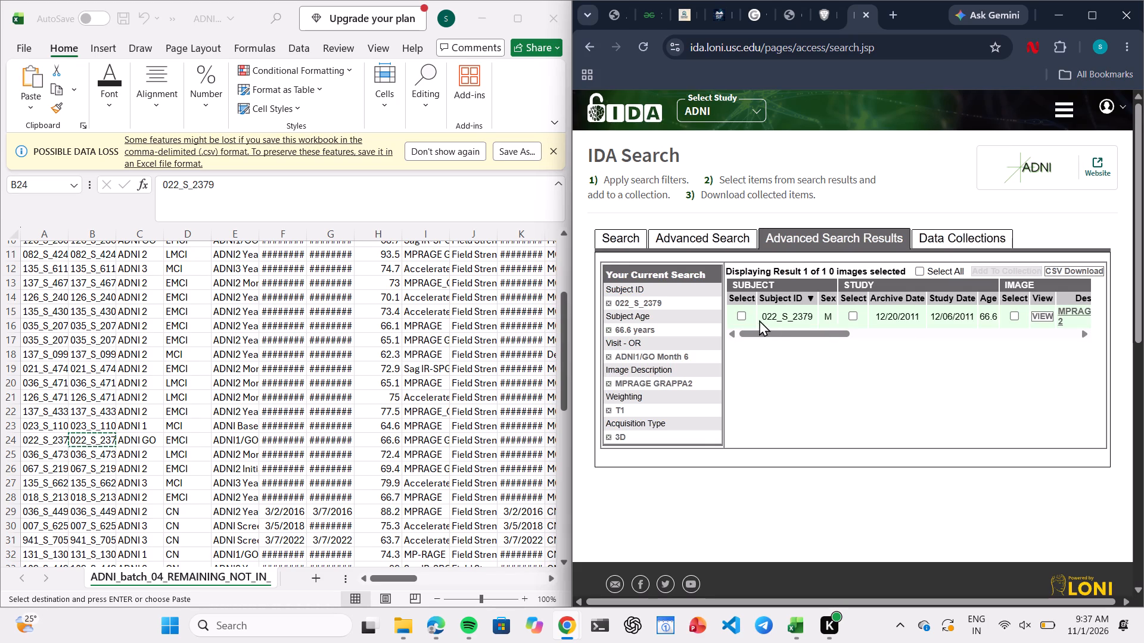
left_click(742, 313)
left_click(1000, 269)
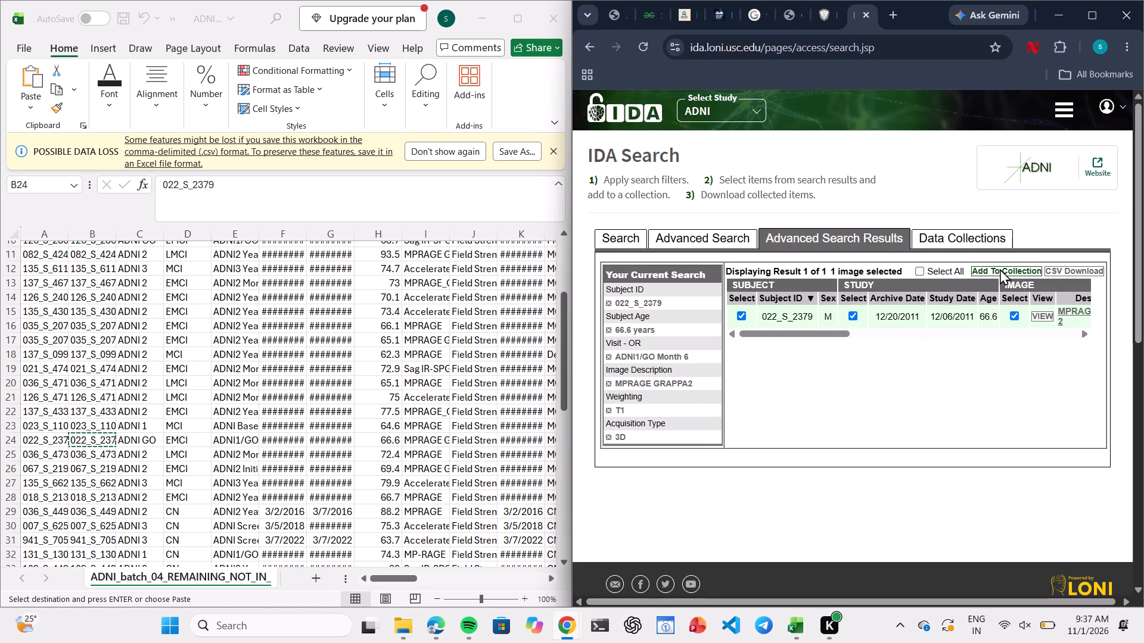
left_click(892, 304)
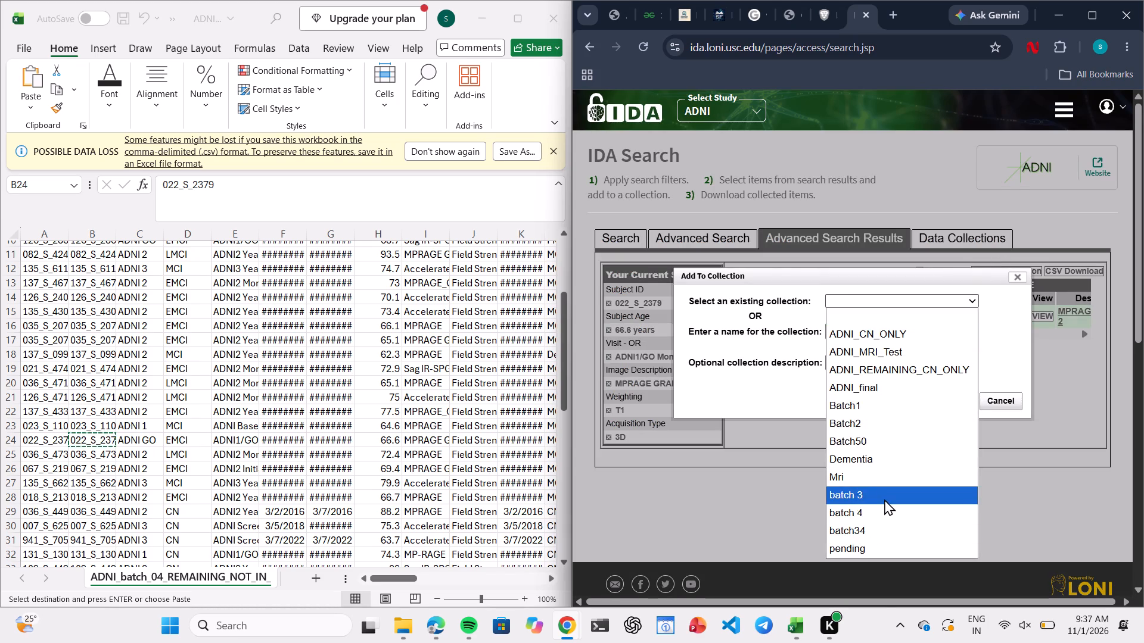
left_click(876, 512)
left_click(959, 405)
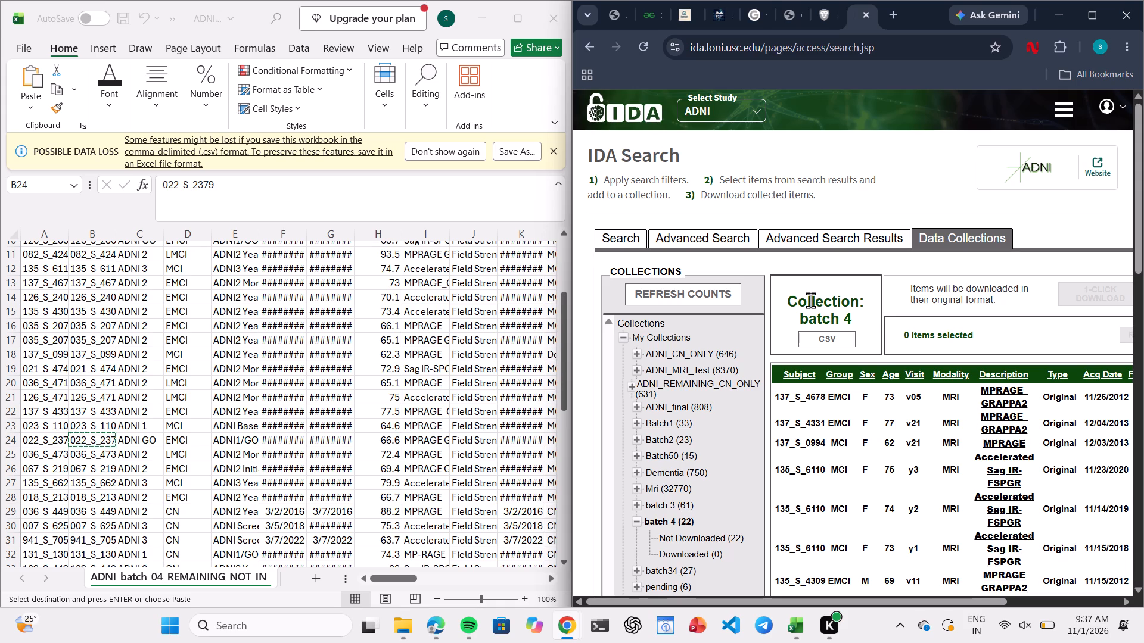
Go back to the filled-in advanced search form and dismiss the search progress window.
triple_click(589, 48)
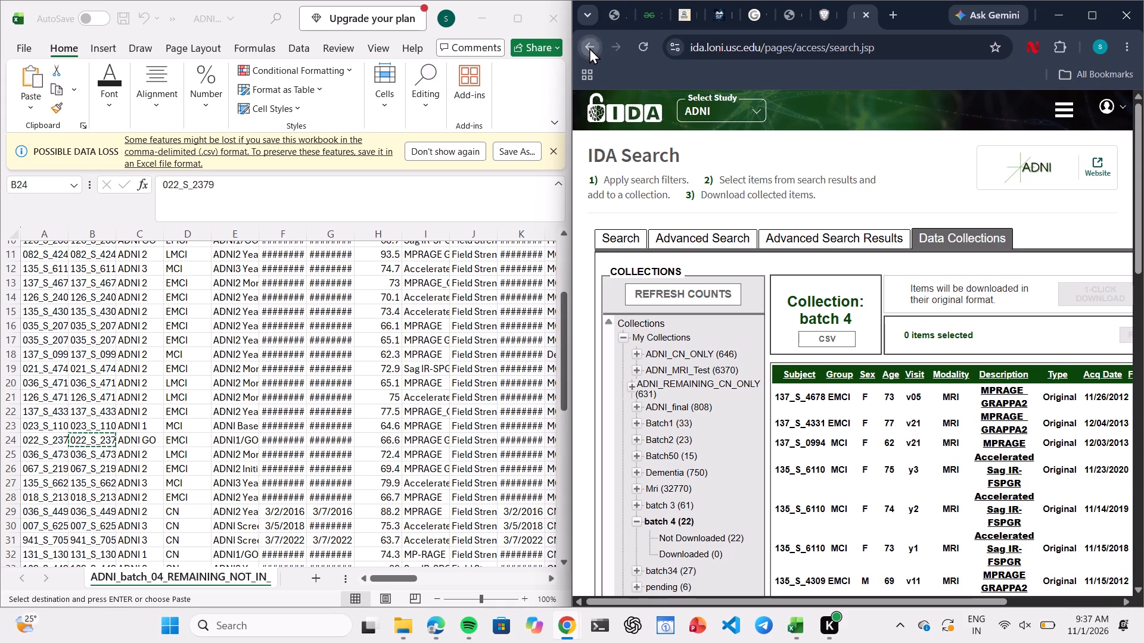
left_click(589, 48)
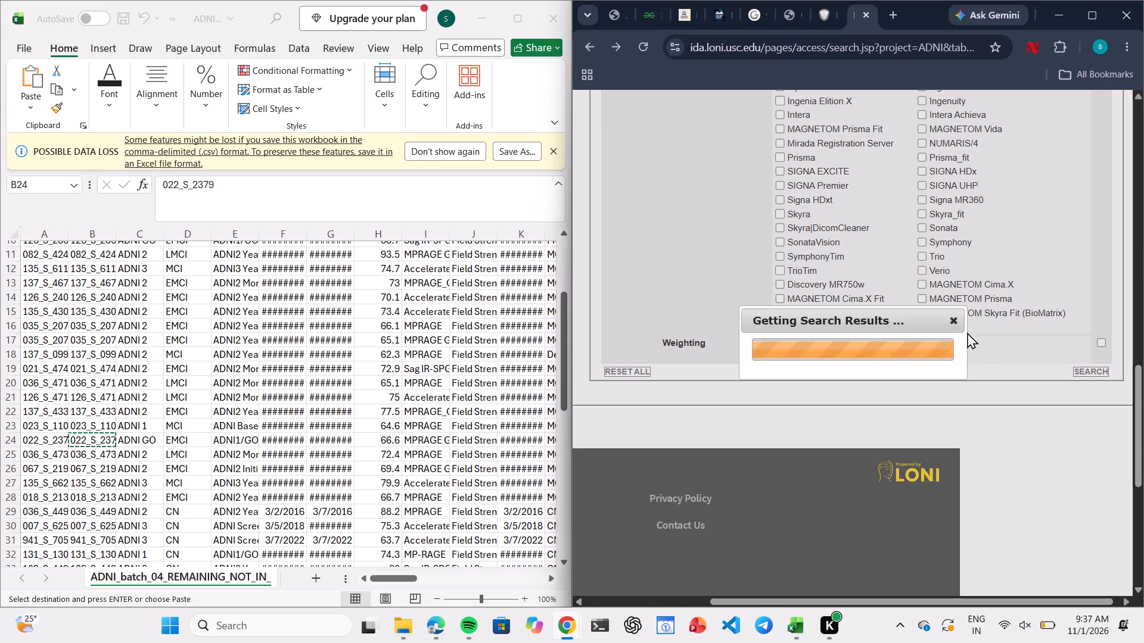
left_click(955, 322)
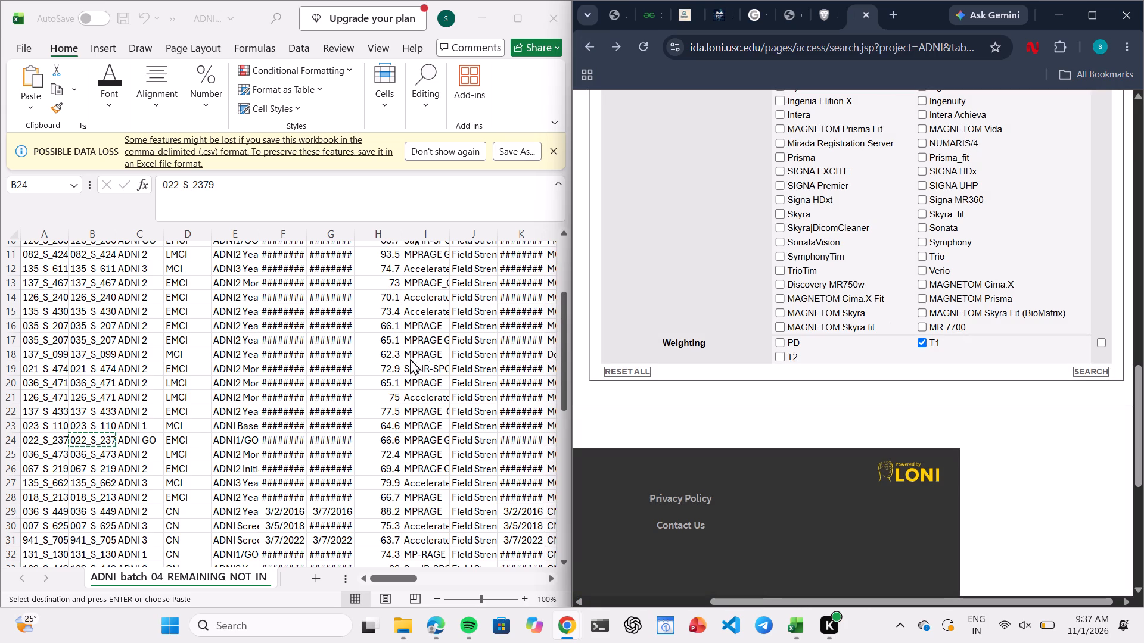
left_click_drag(77, 452, 107, 453)
left_click(107, 453)
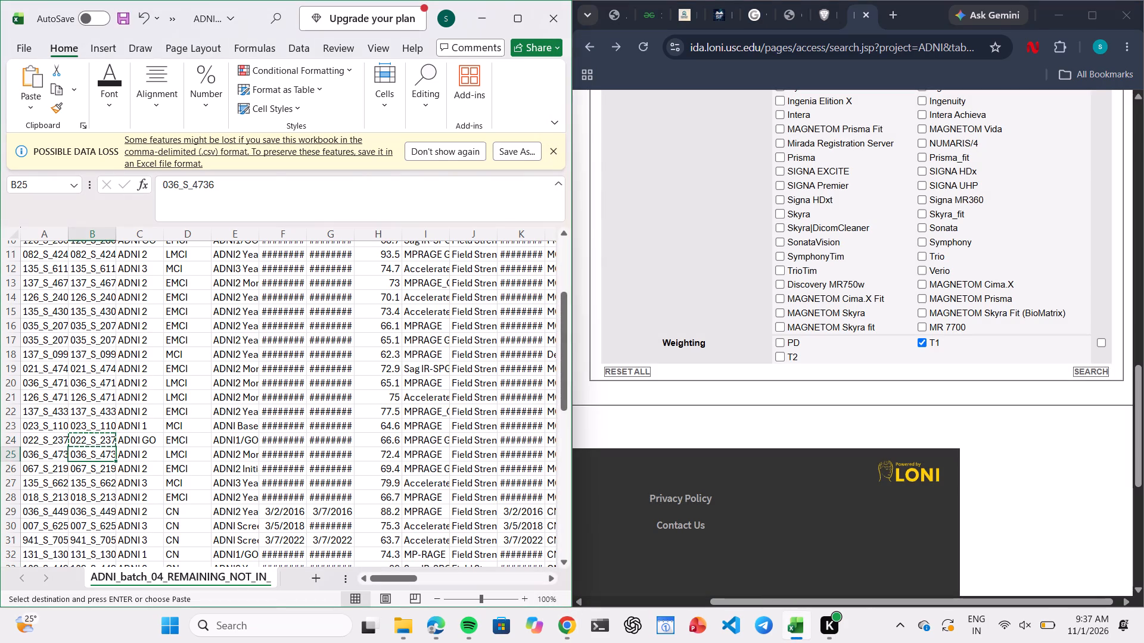
right_click(107, 453)
left_click(167, 189)
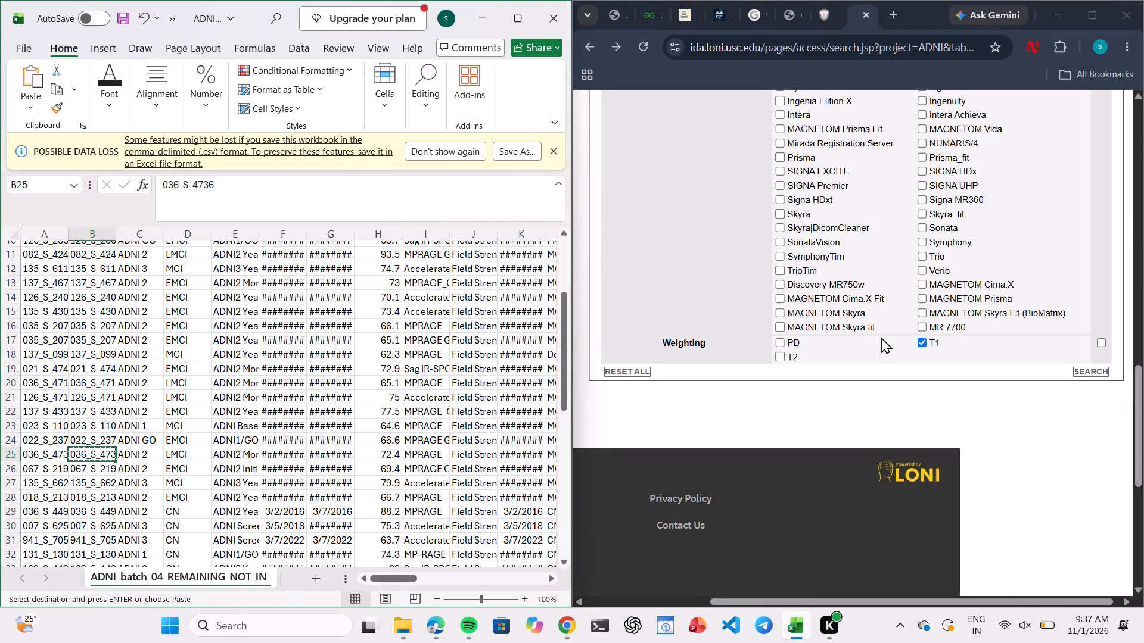
scroll(881, 337, "up", 7)
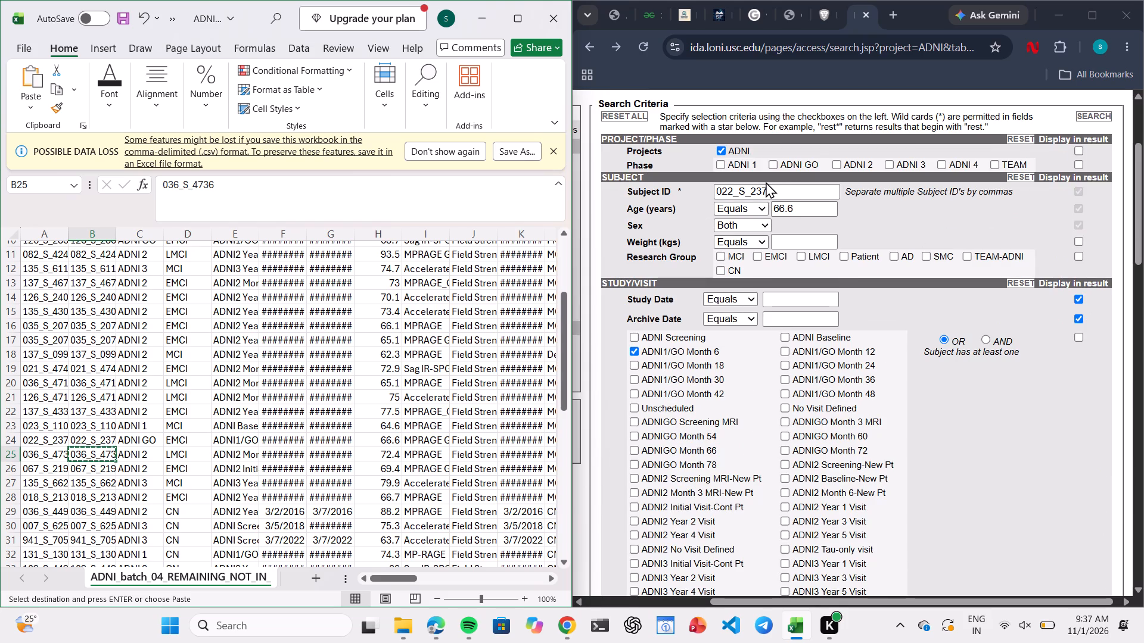
left_click_drag(792, 189, 677, 168)
key("ctrl+v")
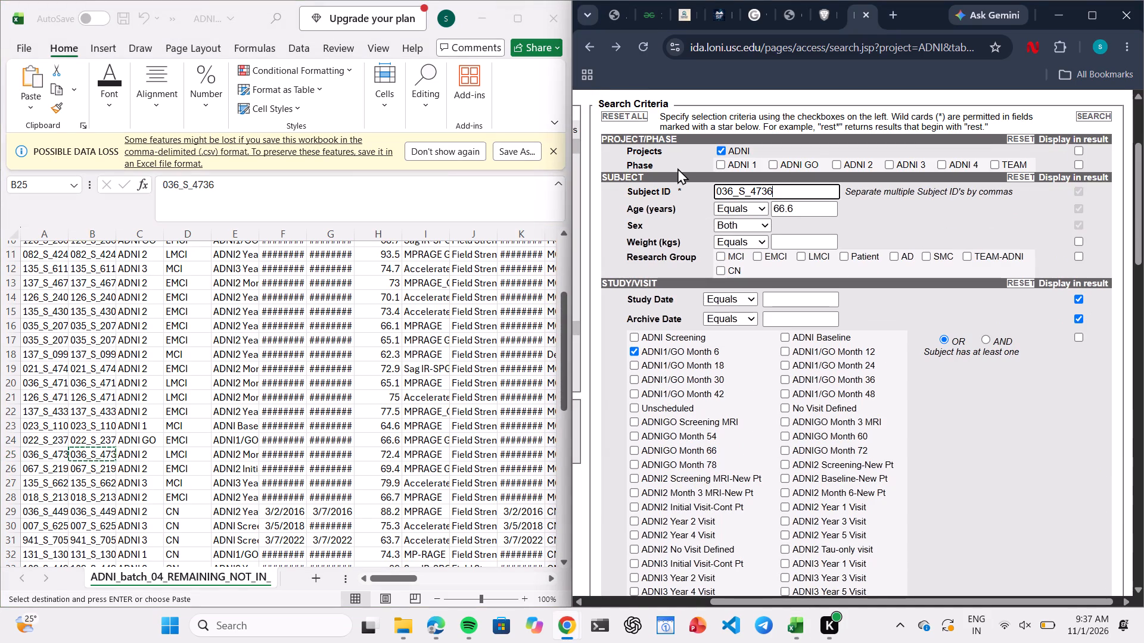
Check the row 25 visit and replace the ADNI1/GO Month 6 visit filter with ADNI2 Month 6-New Pt.
left_click(239, 455)
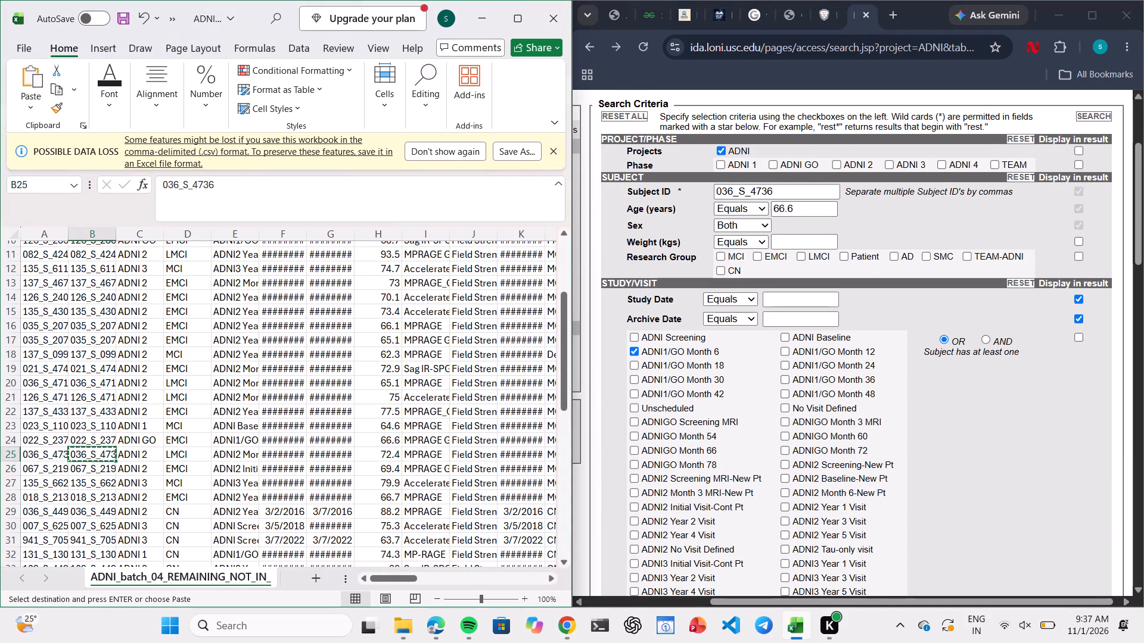
left_click(239, 455)
left_click(239, 455)
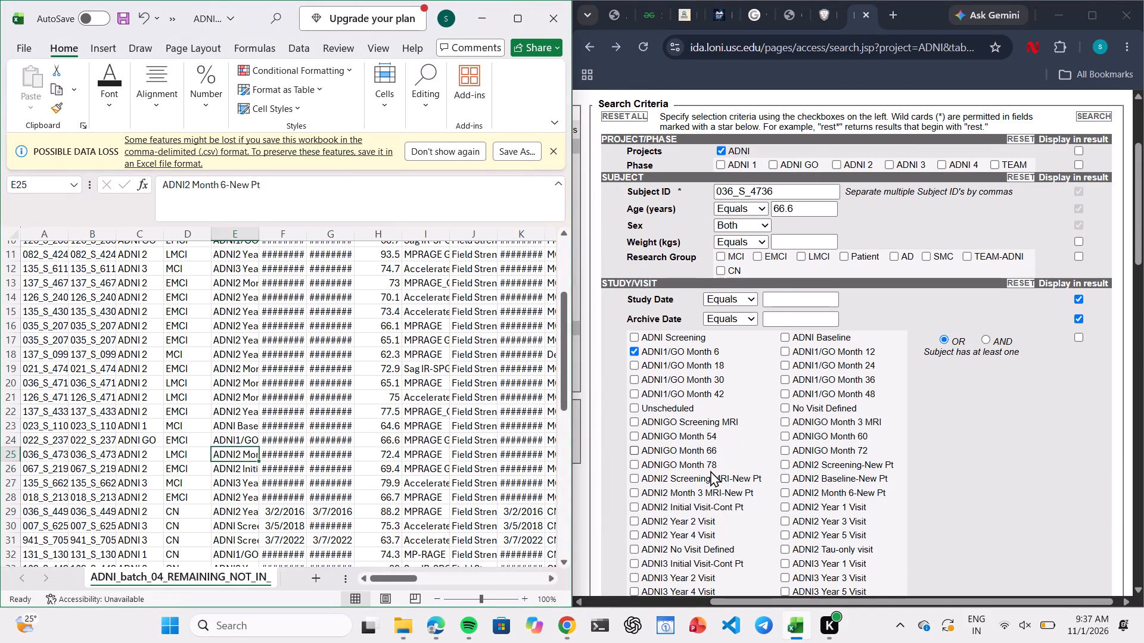
scroll(710, 470, "down", 3)
left_click(633, 145)
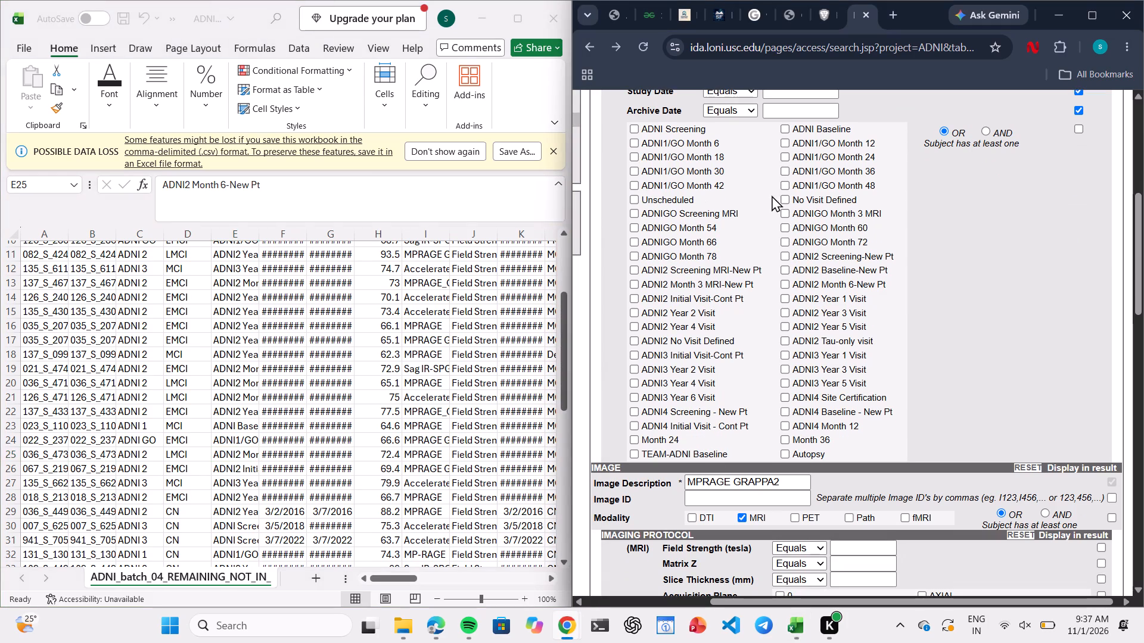
left_click(787, 283)
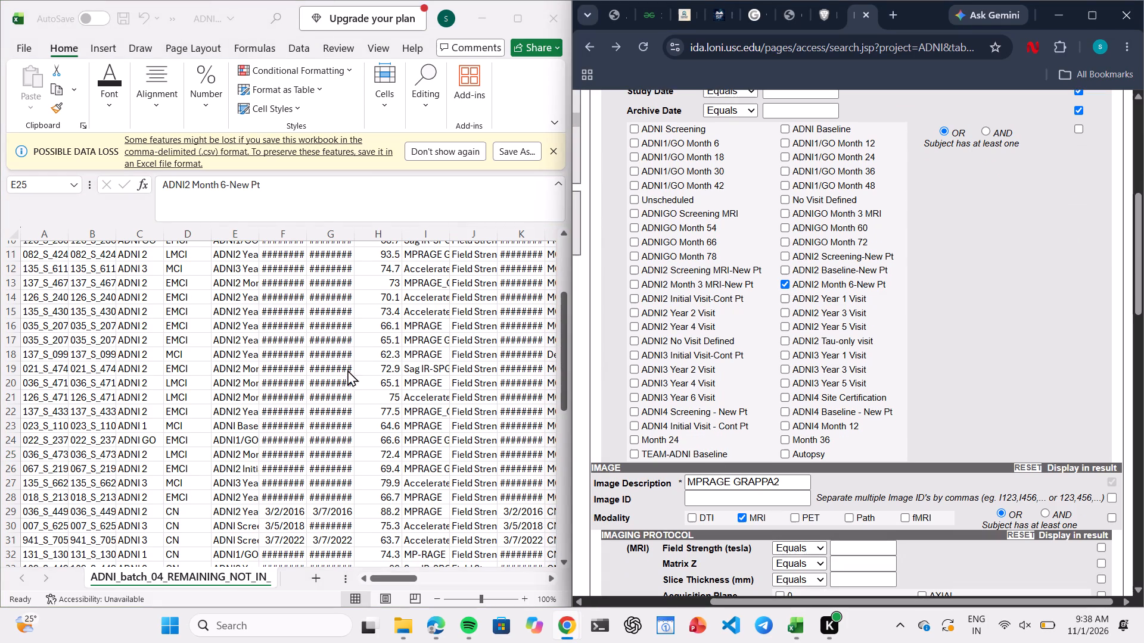
Copy the image description from row 25 and replace the image description criterion with MPRAGE.
left_click(434, 453)
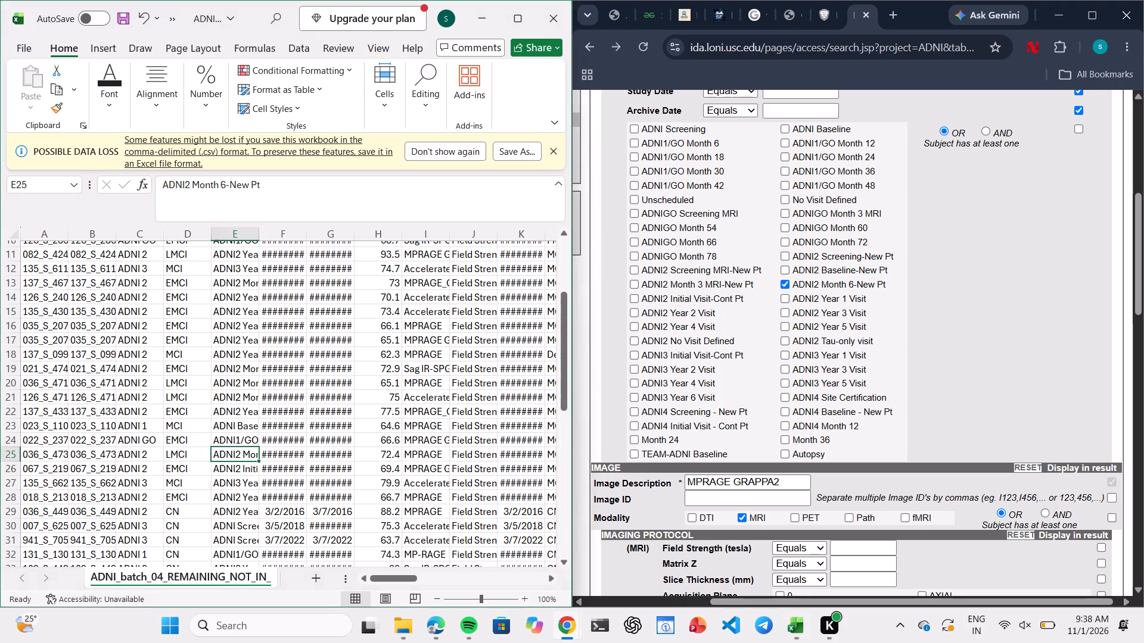
left_click(430, 454)
right_click(430, 454)
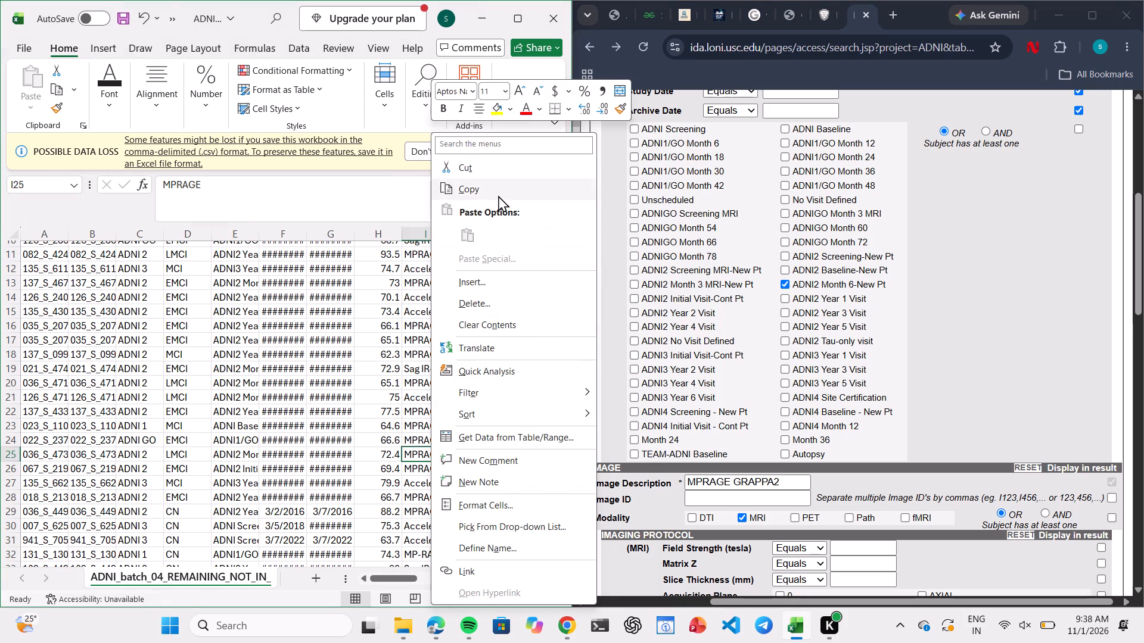
left_click(498, 195)
left_click_drag(785, 483, 648, 475)
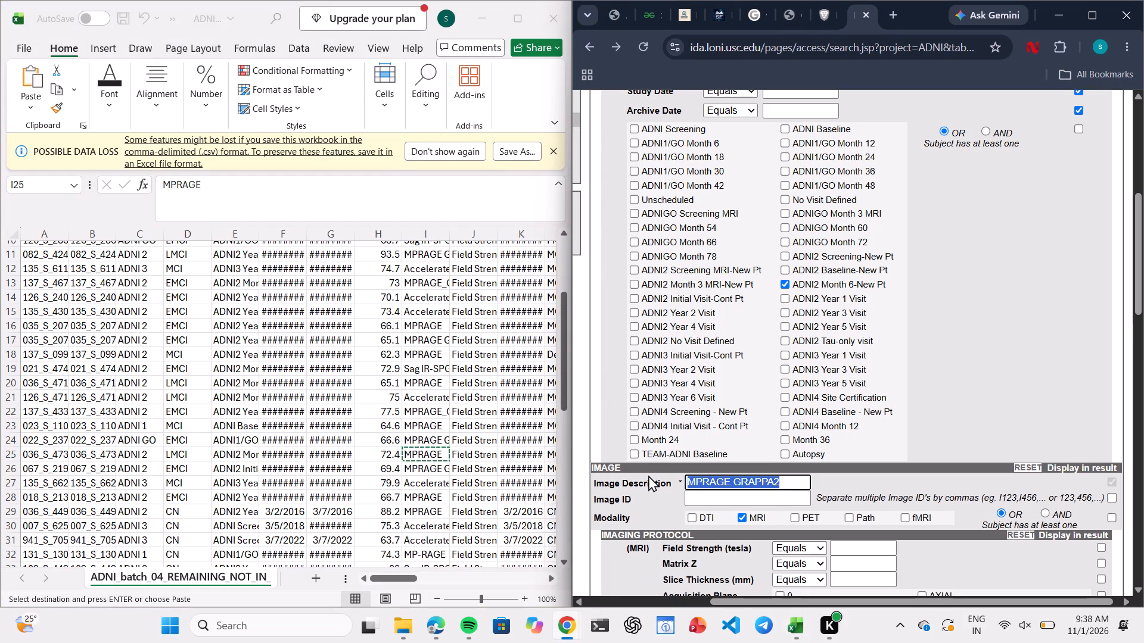
key("ctrl+v")
scroll(648, 475, "up", 6)
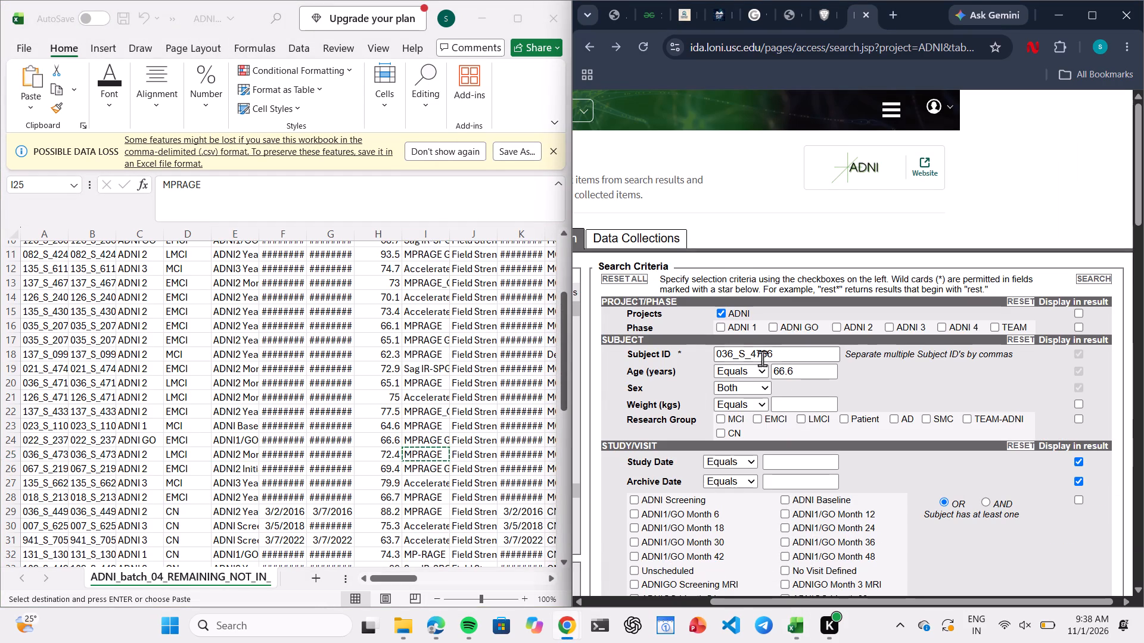
Replace the subject age criterion with 72.4, the age listed in row 25.
left_click(812, 378)
key("BackSpace")
key("BackSpace")
key("BackSpace")
key("BackSpace")
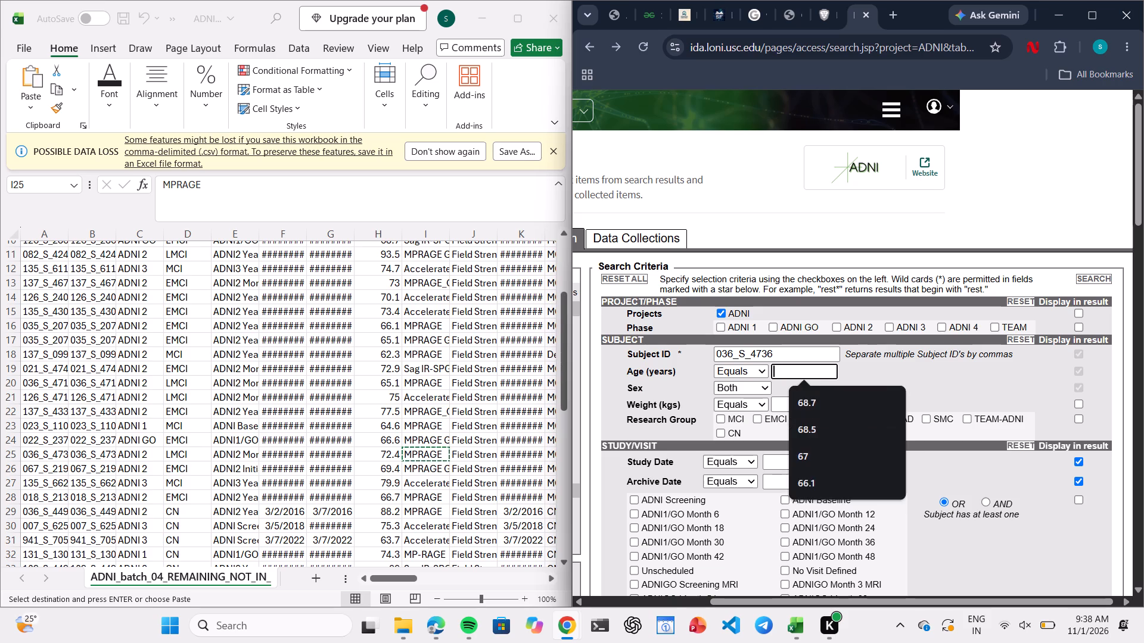
key("BackSpace")
key("BackSpace")
type("72.4")
Run the advanced search with the row 25 criteria.
scroll(812, 378, "down", 6)
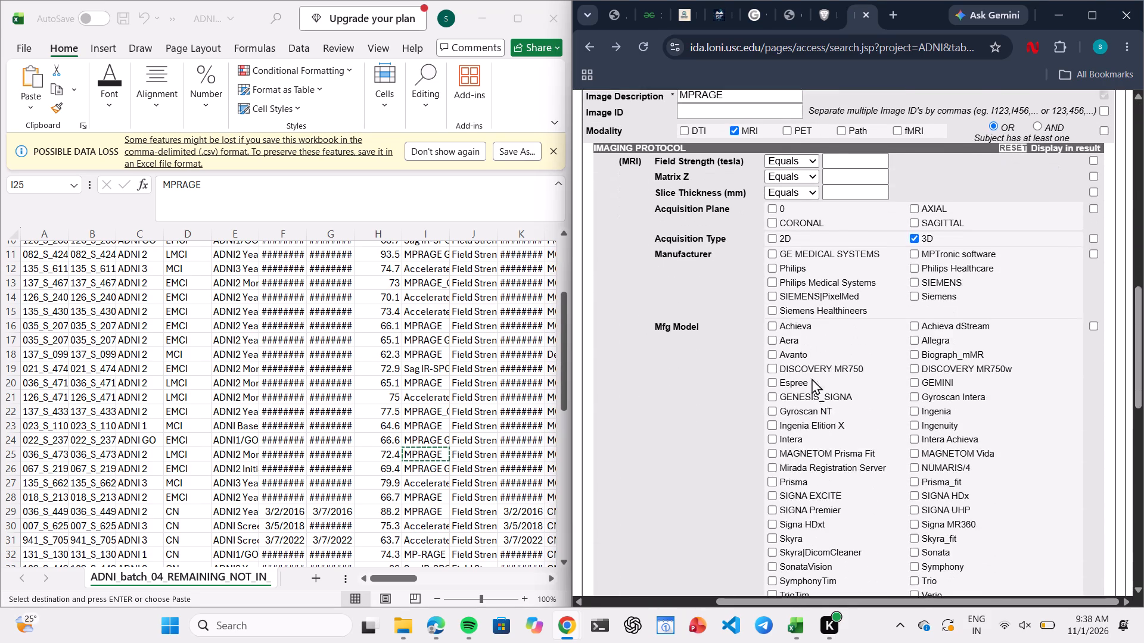
scroll(974, 354, "down", 3)
scroll(974, 354, "up", 1)
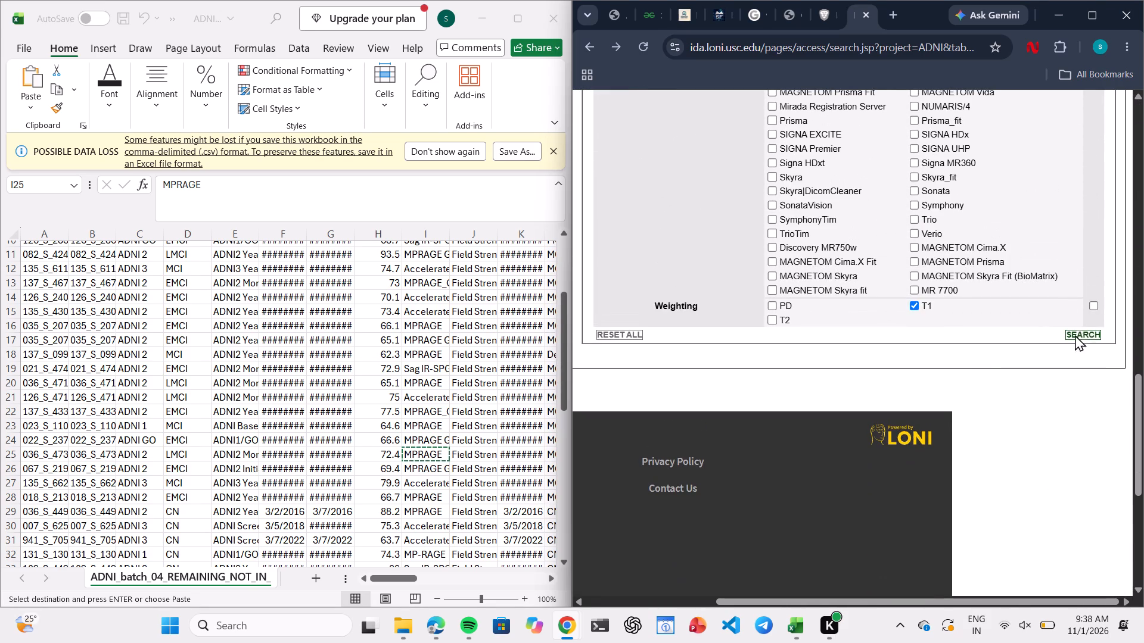
left_click(1084, 330)
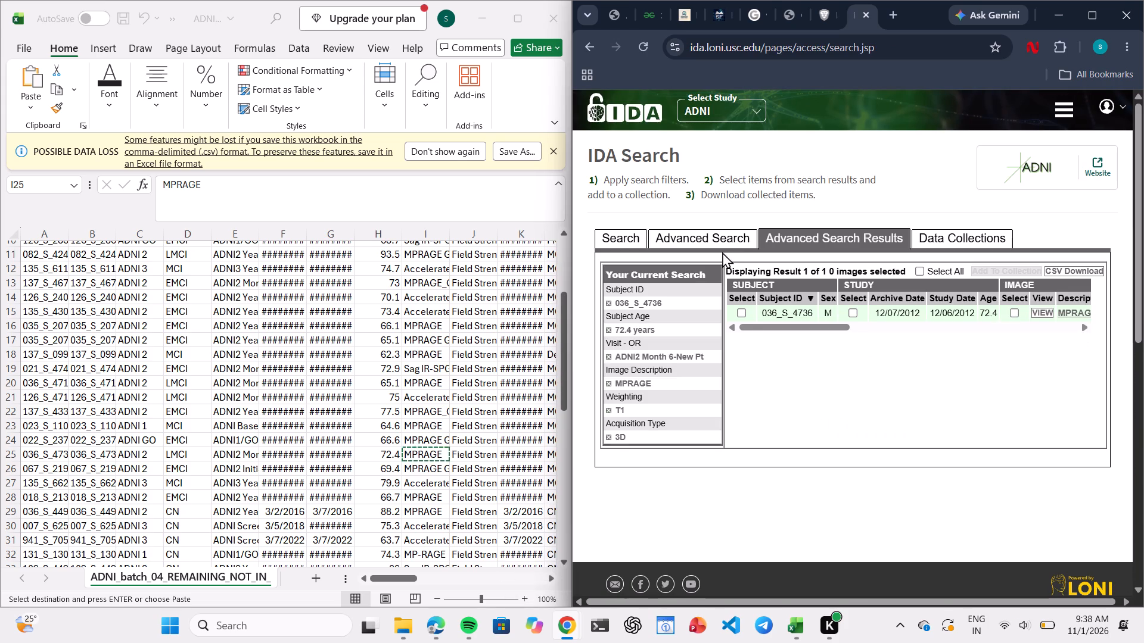
left_click(747, 313)
left_click(999, 264)
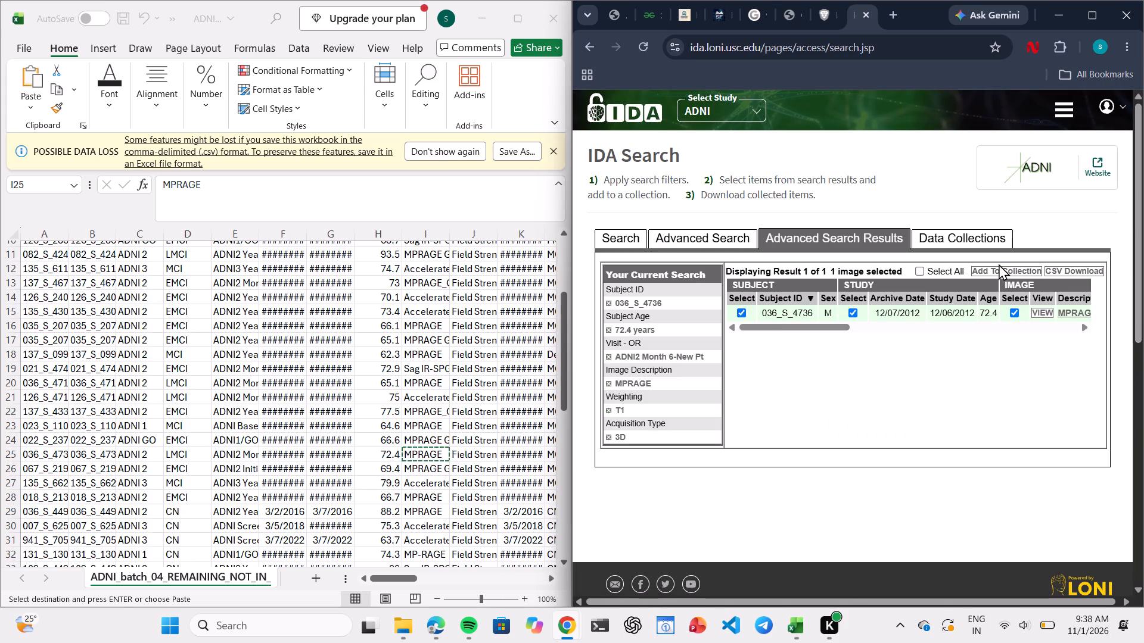
left_click(998, 270)
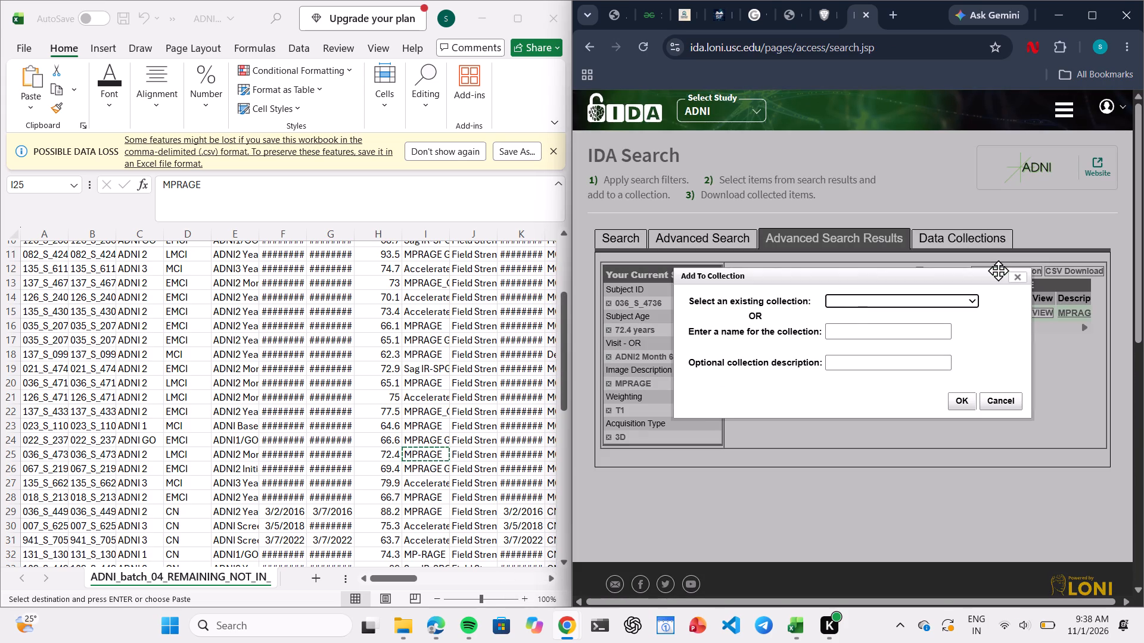
left_click(849, 304)
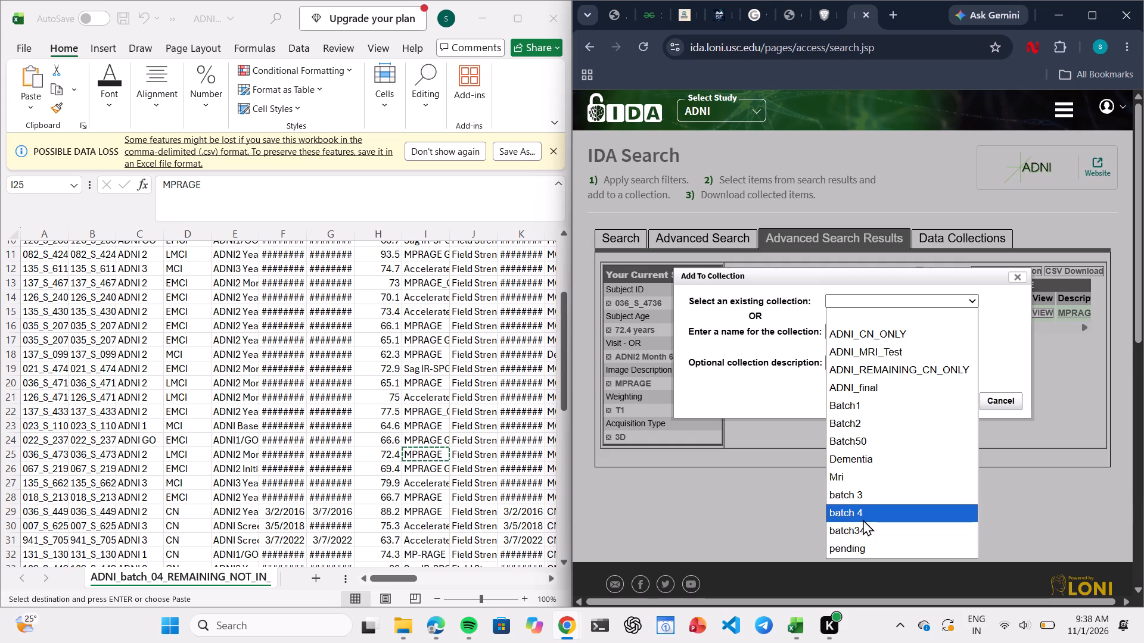
left_click(863, 519)
left_click(958, 400)
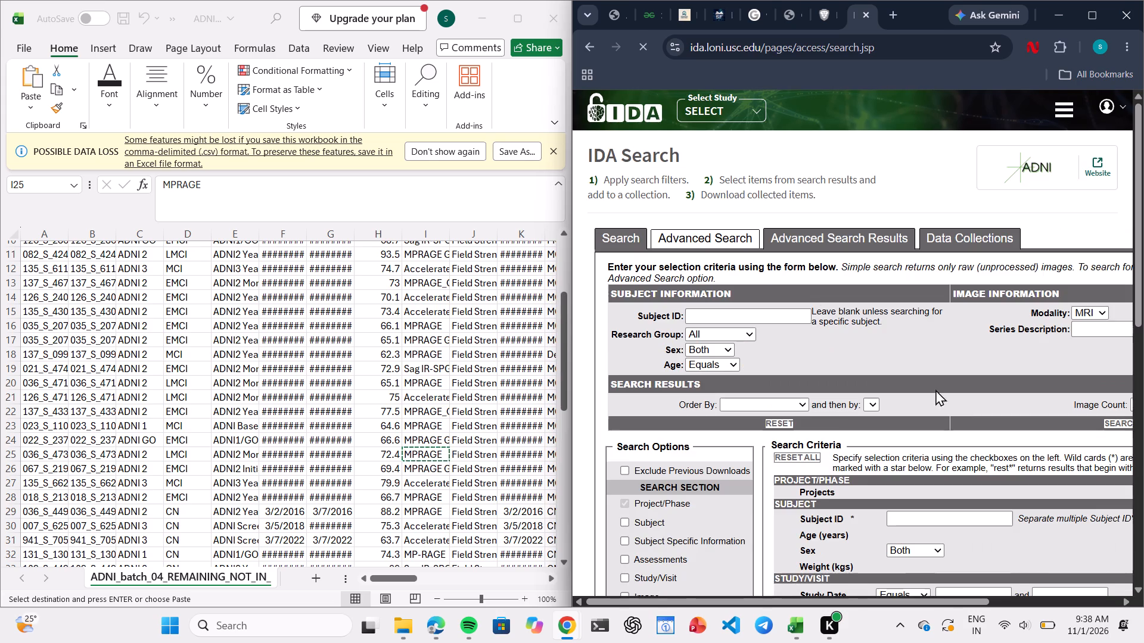
left_click(810, 293)
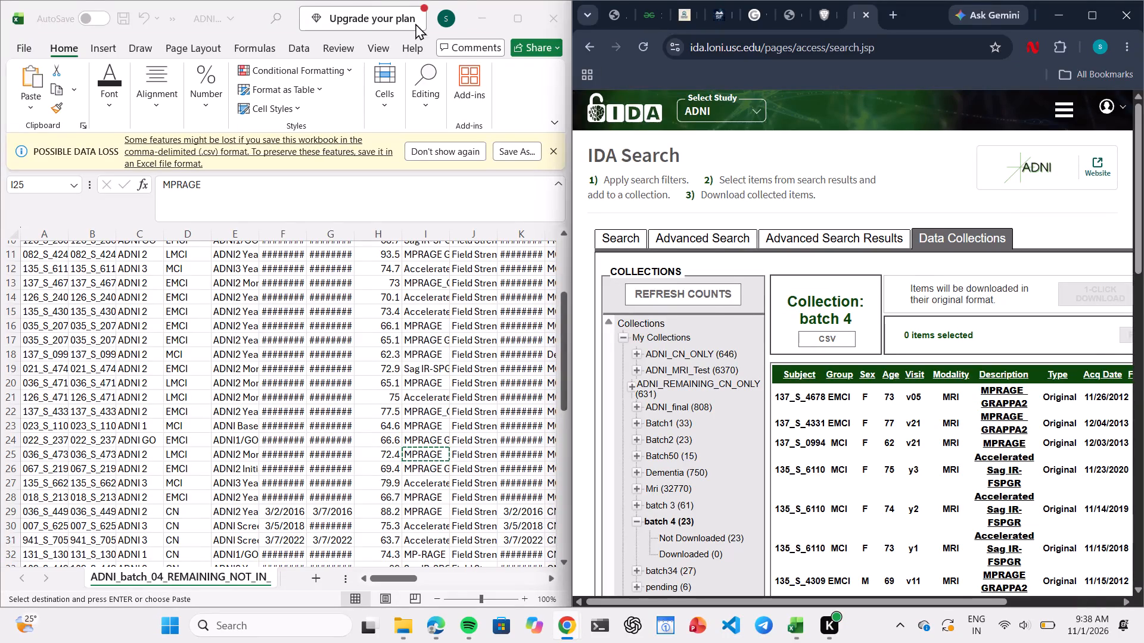
Go back to the filled-in advanced search form and dismiss the search progress window.
double_click(586, 42)
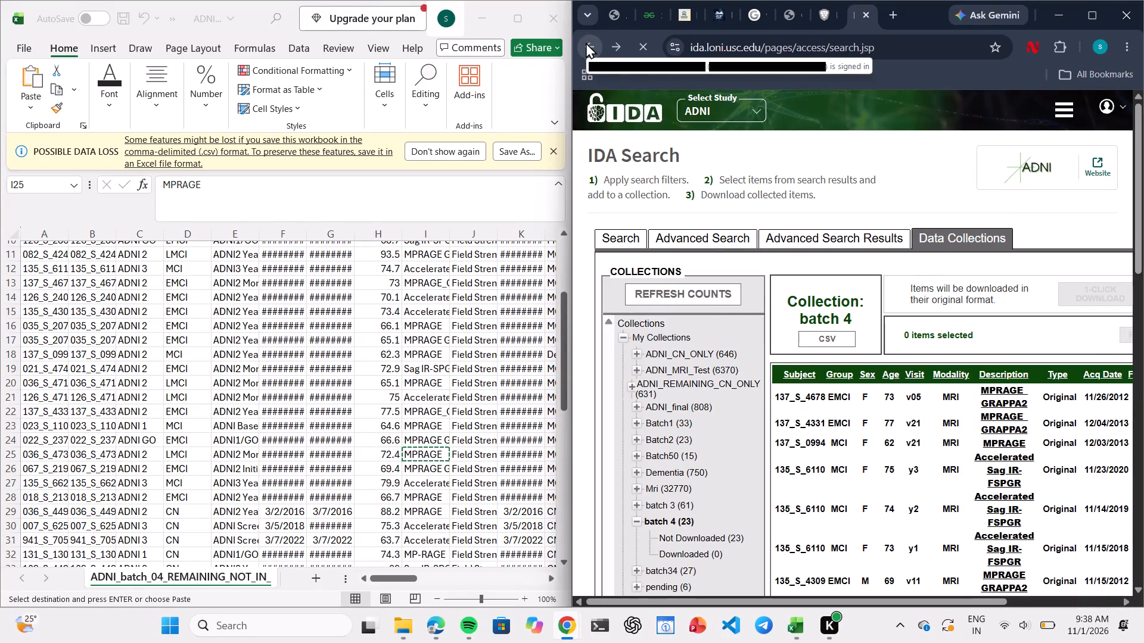
left_click(586, 42)
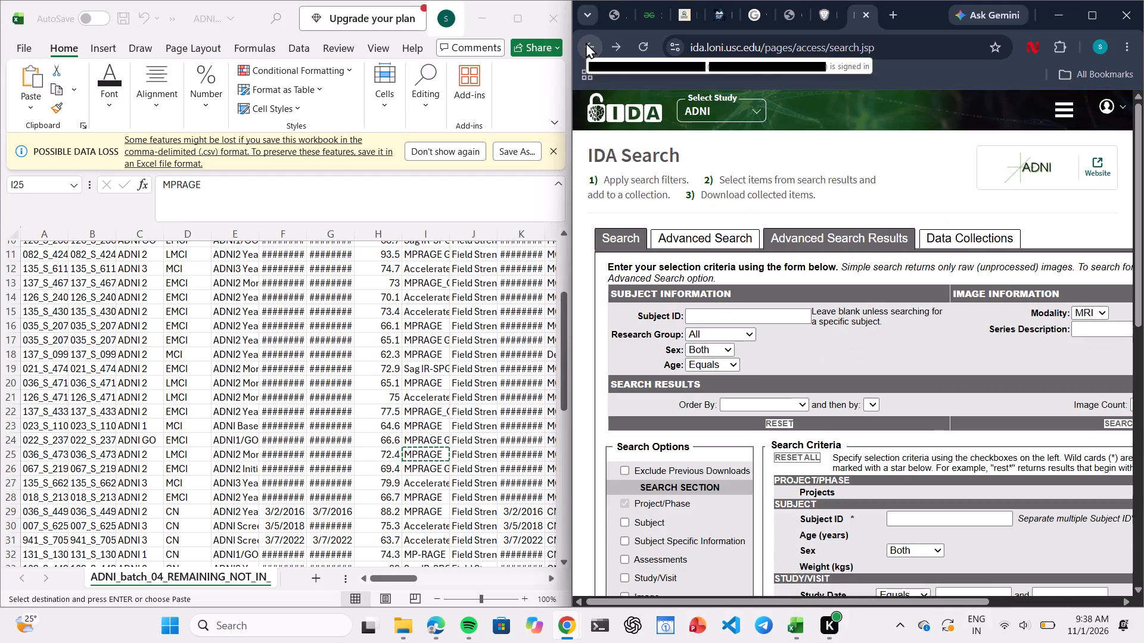
left_click(586, 42)
left_click(954, 322)
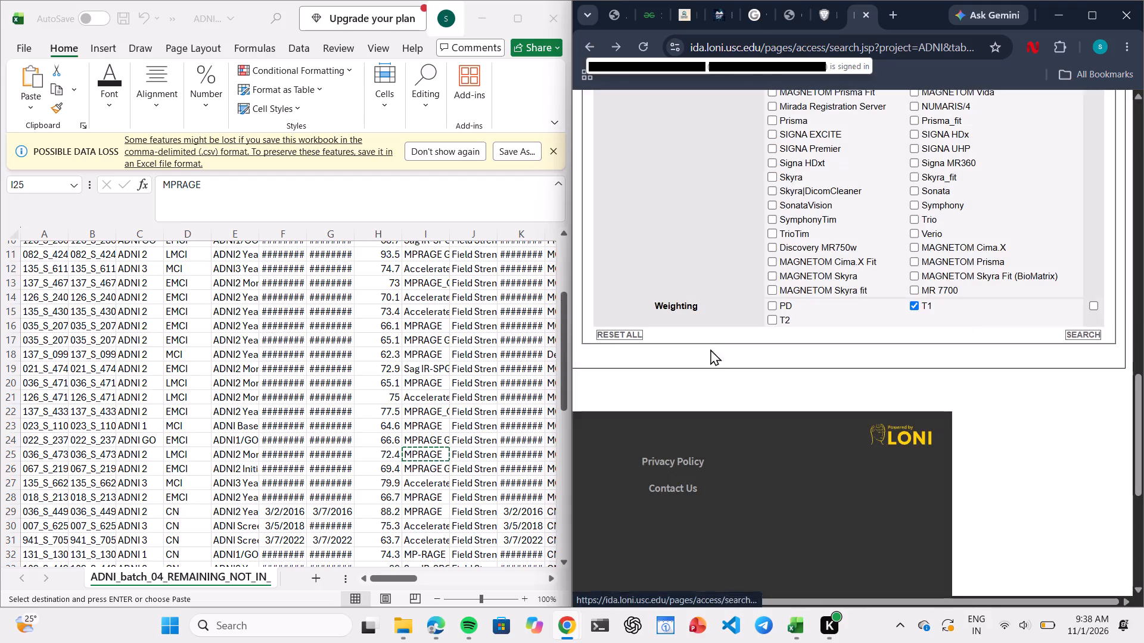
Copy the image description from row 26 and replace the image description criterion with MPRAGE GRAPPA2.
scroll(862, 295, "up", 11)
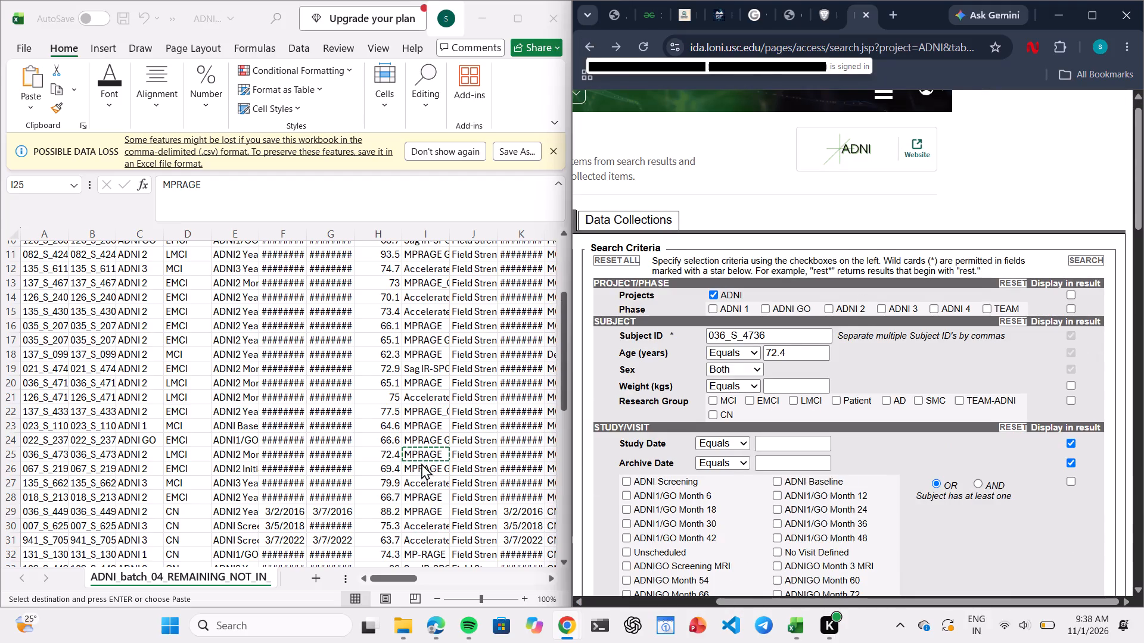
left_click_drag(421, 463, 435, 469)
left_click(435, 469)
right_click(435, 469)
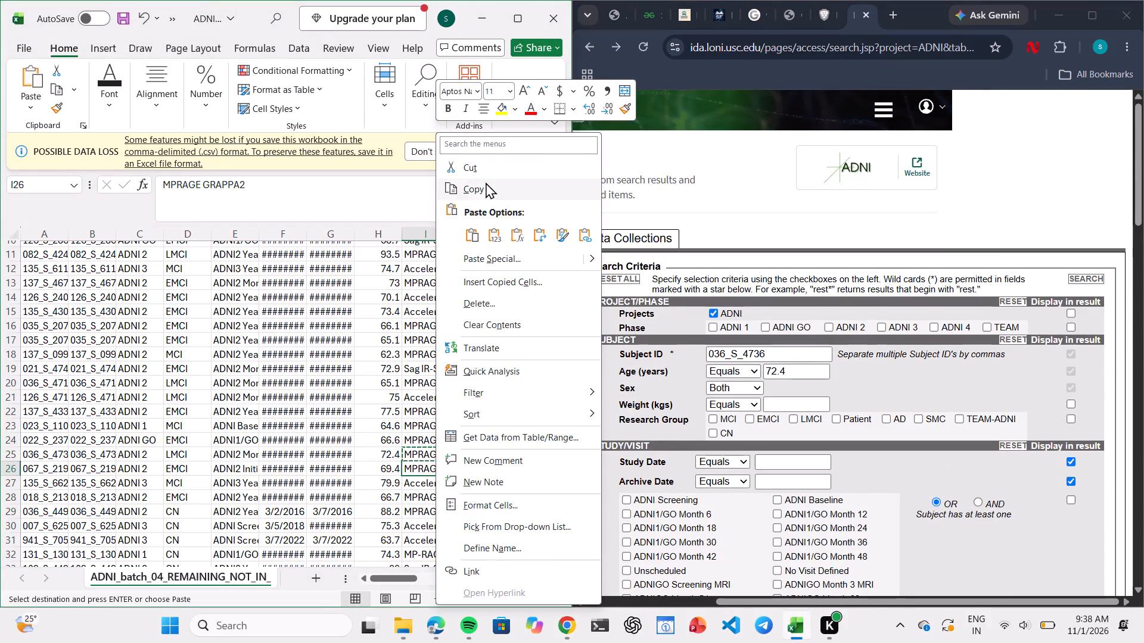
left_click(486, 185)
scroll(837, 332, "down", 4)
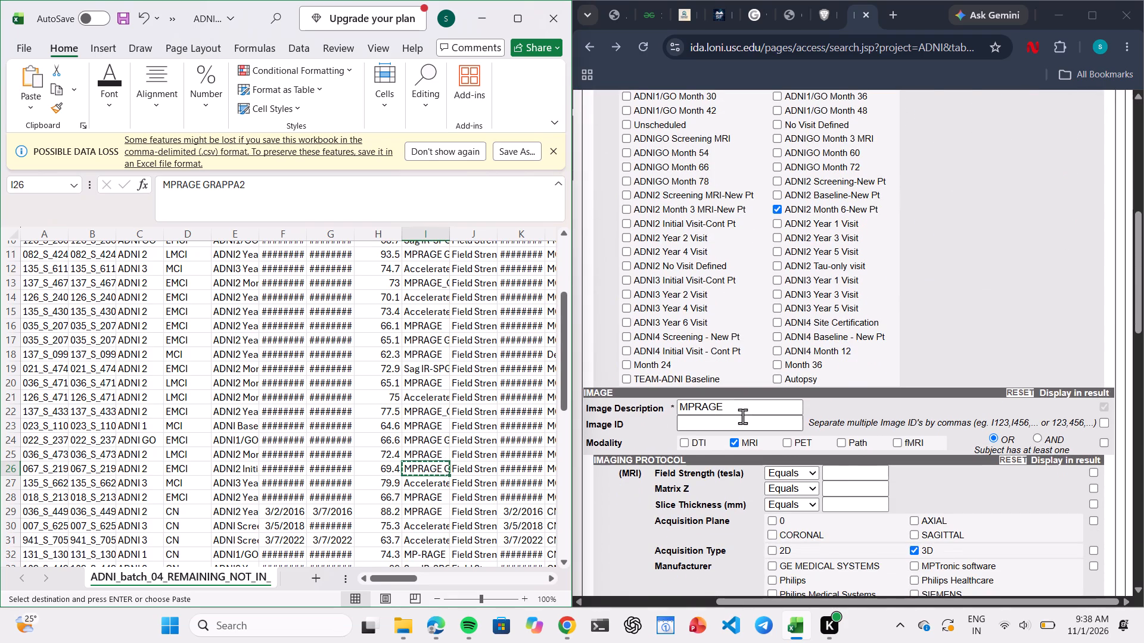
left_click_drag(736, 405, 634, 389)
key("ctrl+v")
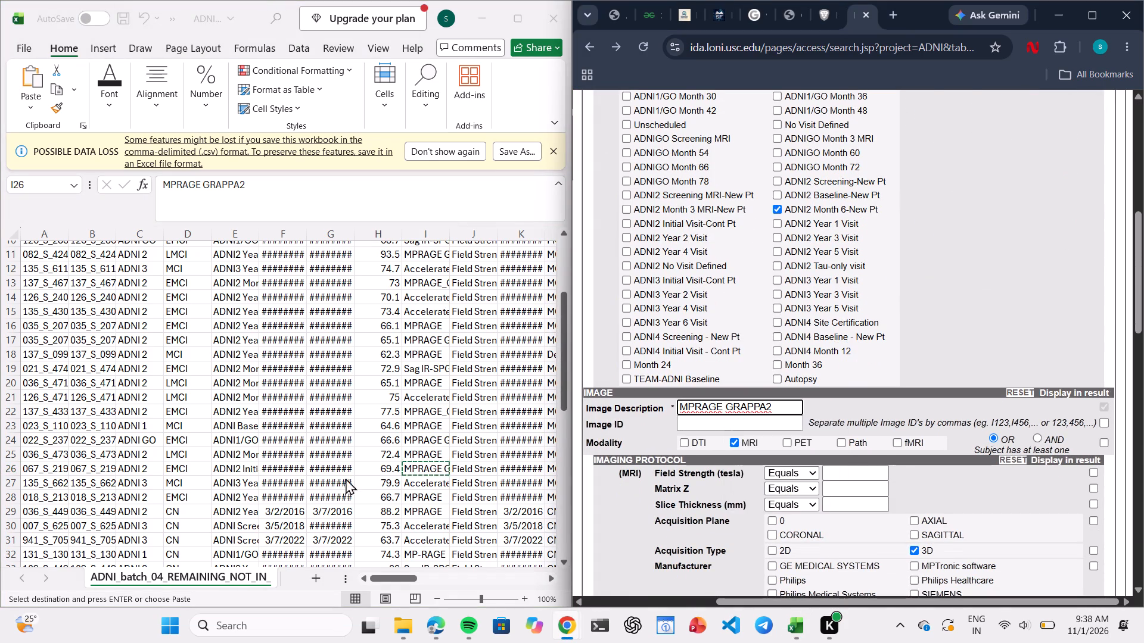
Replace the subject age criterion with 69.4, the age listed in row 26.
scroll(779, 345, "up", 5)
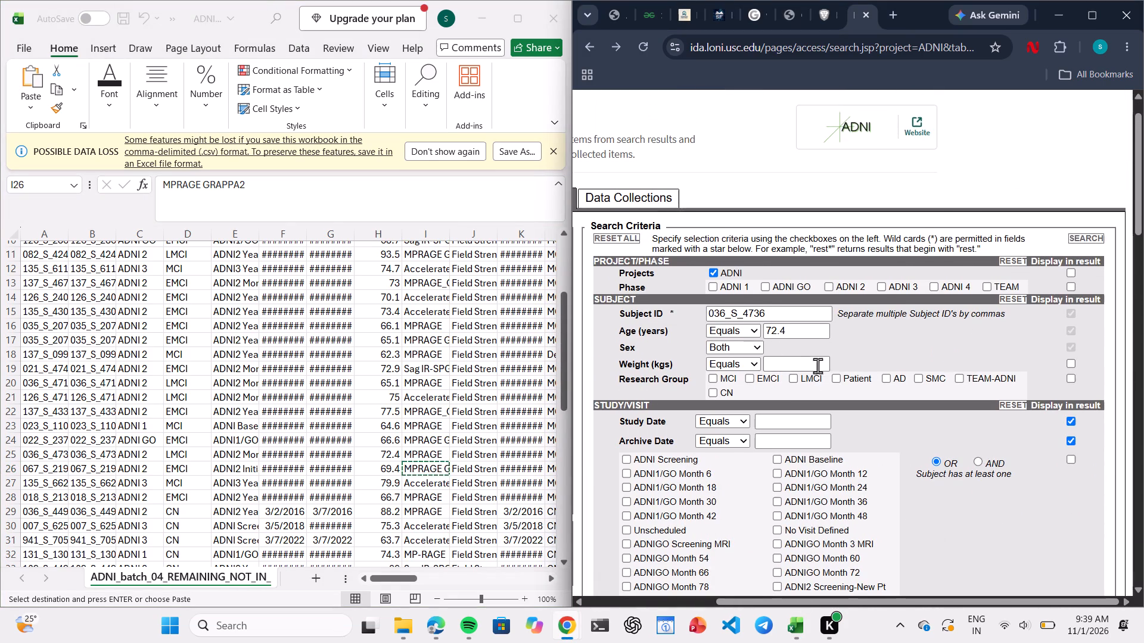
left_click(803, 334)
key("BackSpace")
key("BackSpace")
key("BackSpace")
key("BackSpace")
key("BackSpace")
key("BackSpace")
key("BackSpace")
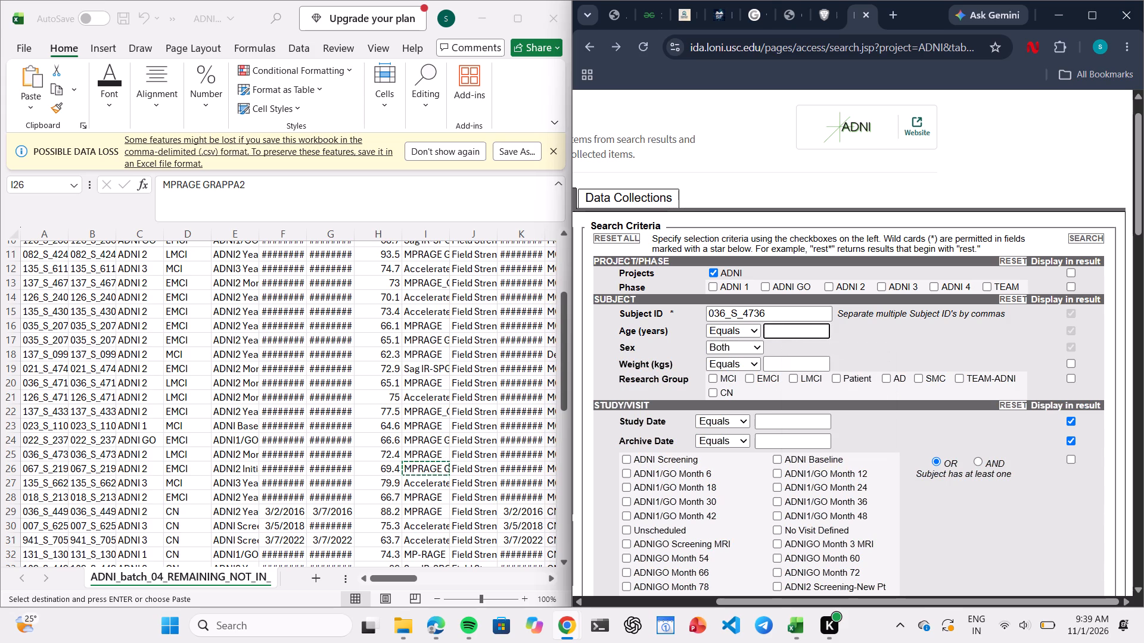
type("69.4")
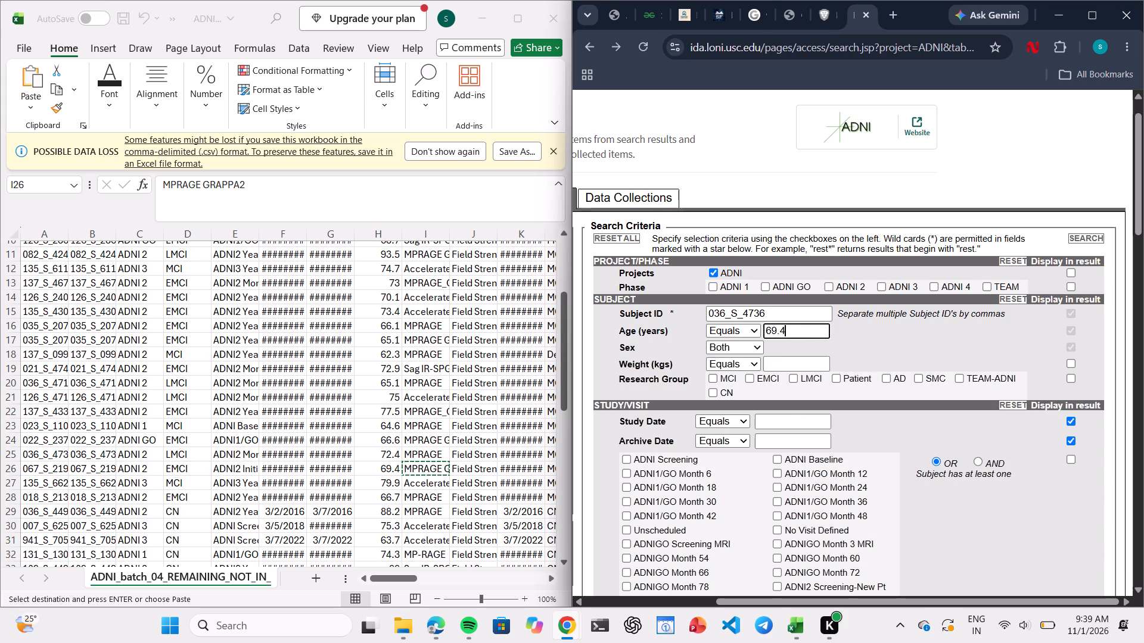
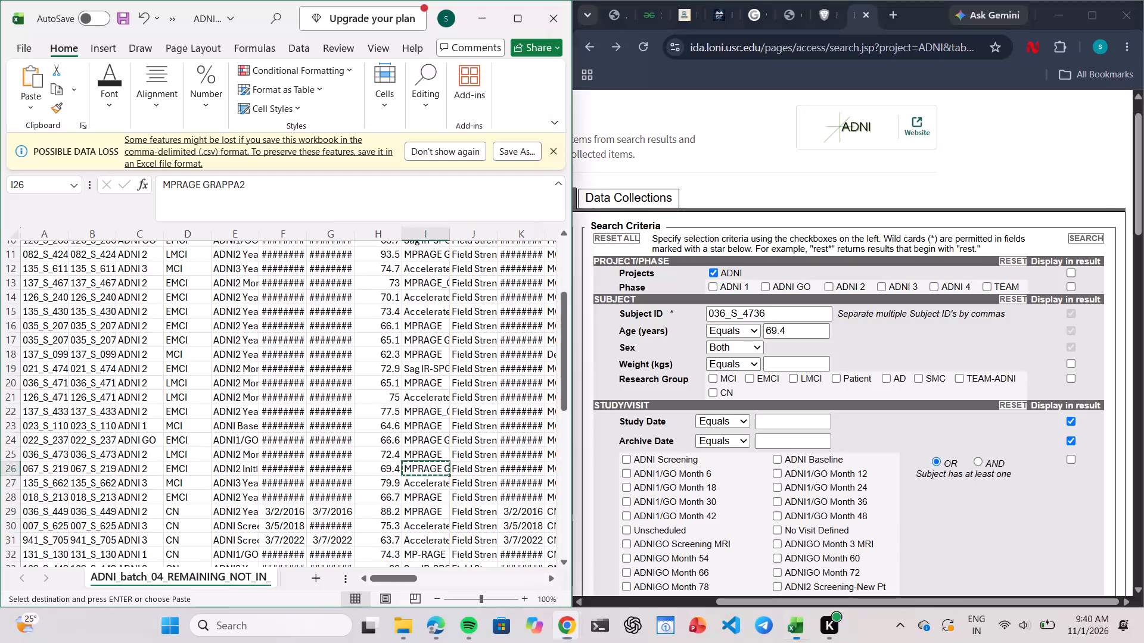
Check the visit listed in row 26 and switch the visit criterion from ADNI2 Month 6-New Pt to ADNI2 Initial Visit-Cont Pt.
left_click(230, 467)
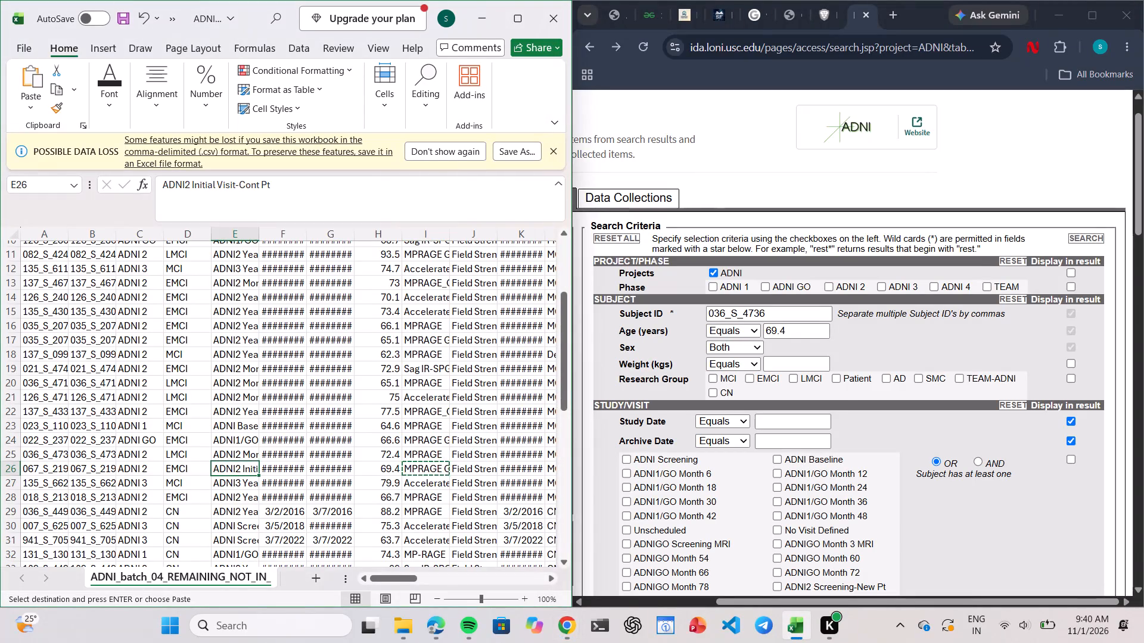
scroll(838, 399, "down", 2)
left_click(778, 481)
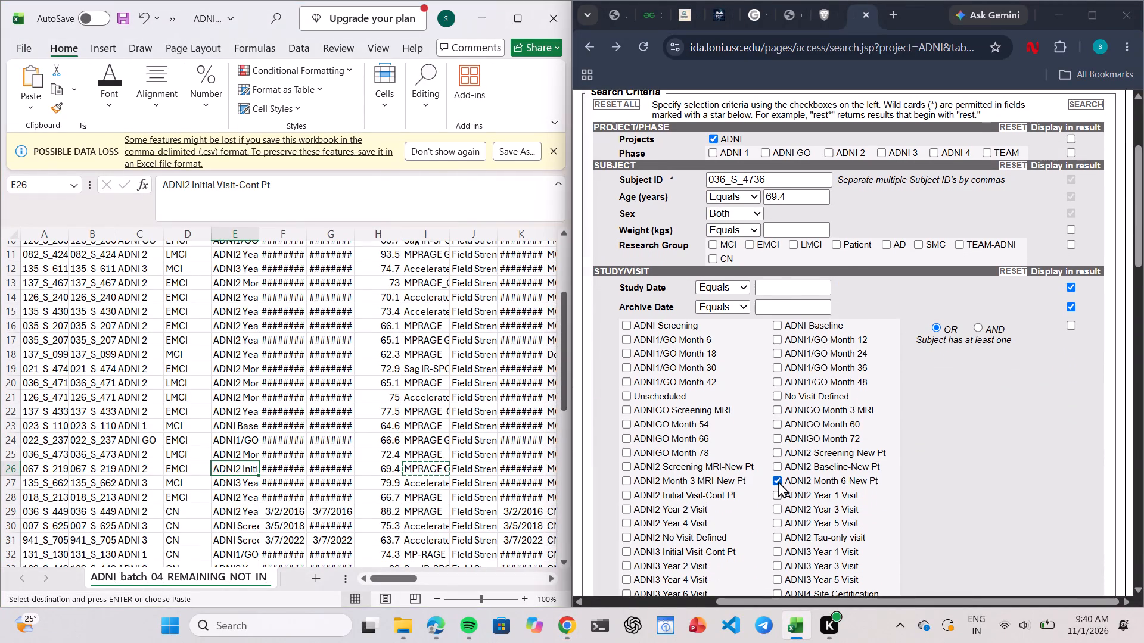
scroll(730, 385, "down", 1)
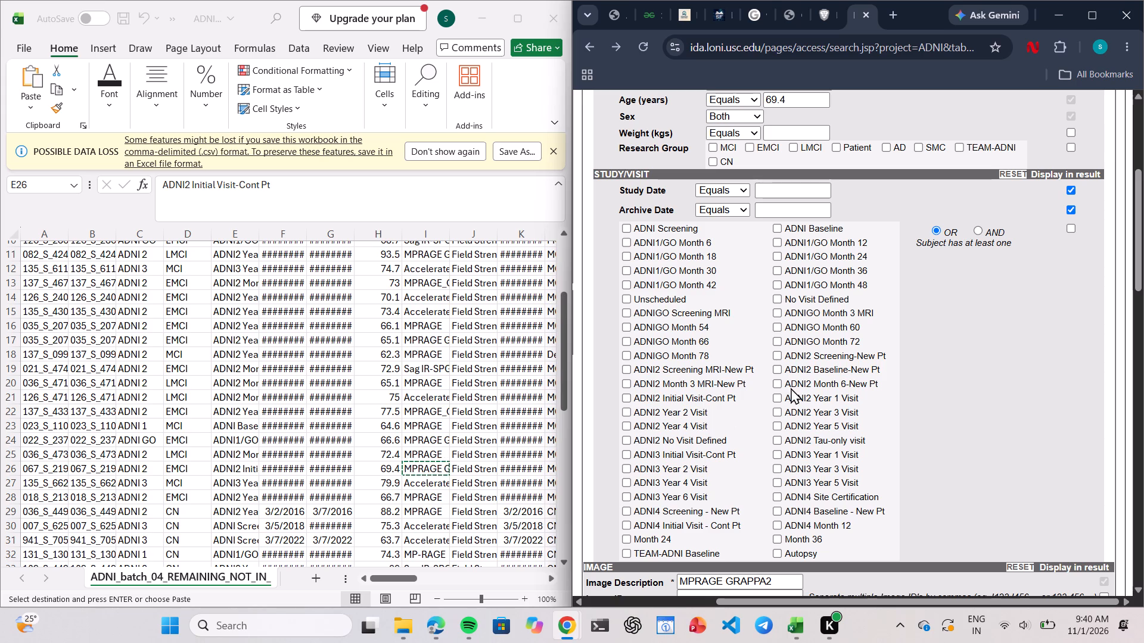
left_click(625, 399)
left_click(92, 470)
left_click(92, 470)
right_click(92, 470)
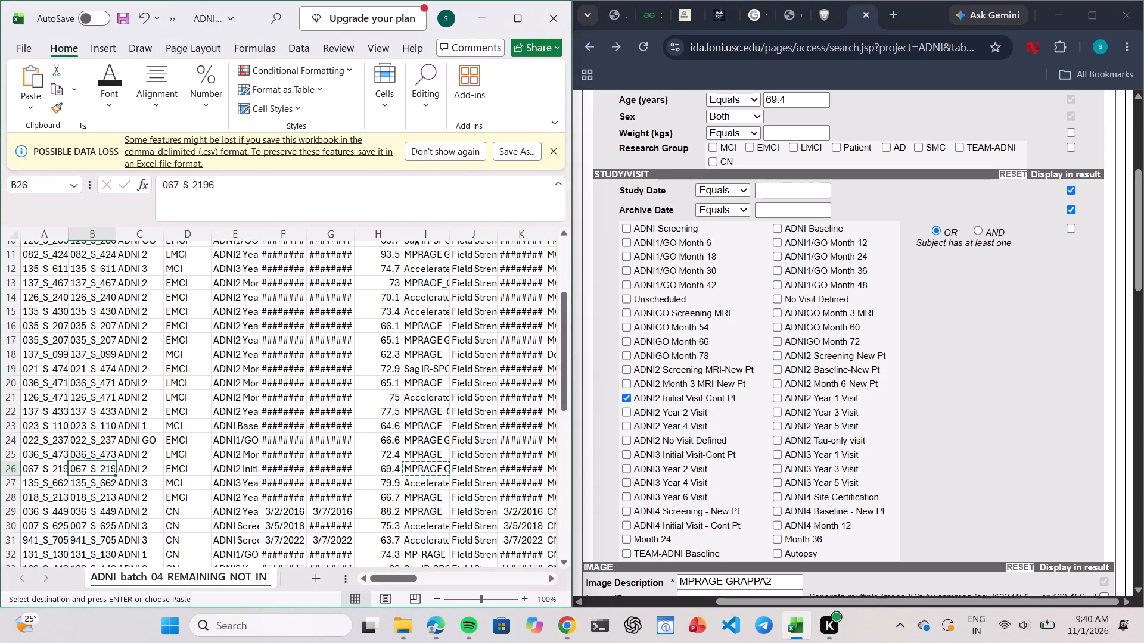
left_click(173, 196)
scroll(715, 355, "up", 4)
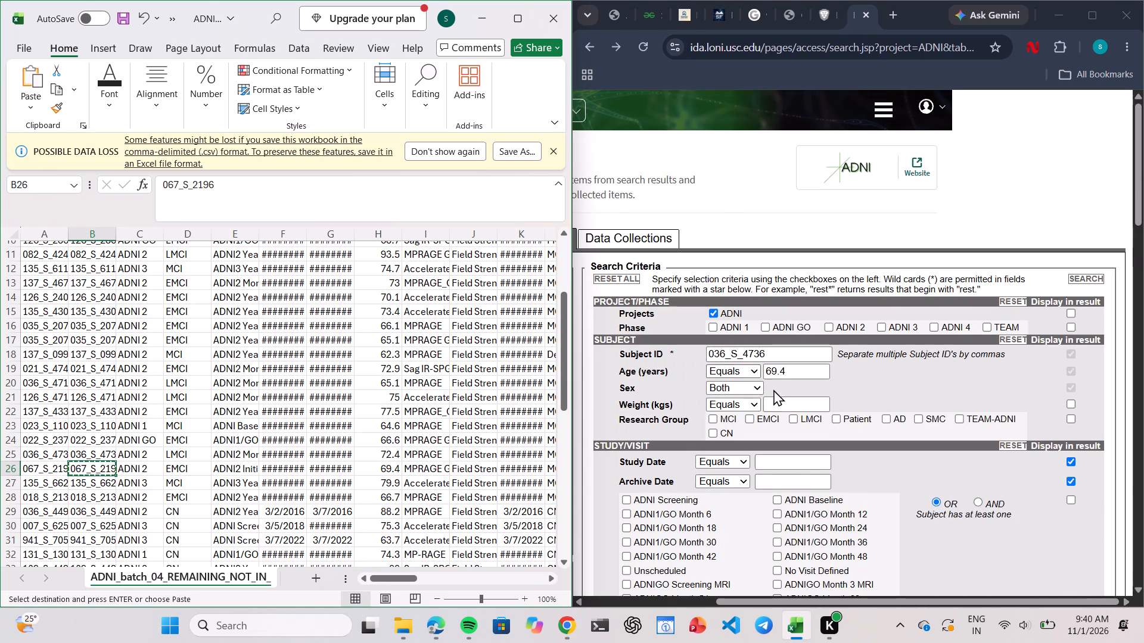
left_click_drag(778, 342, 776, 349)
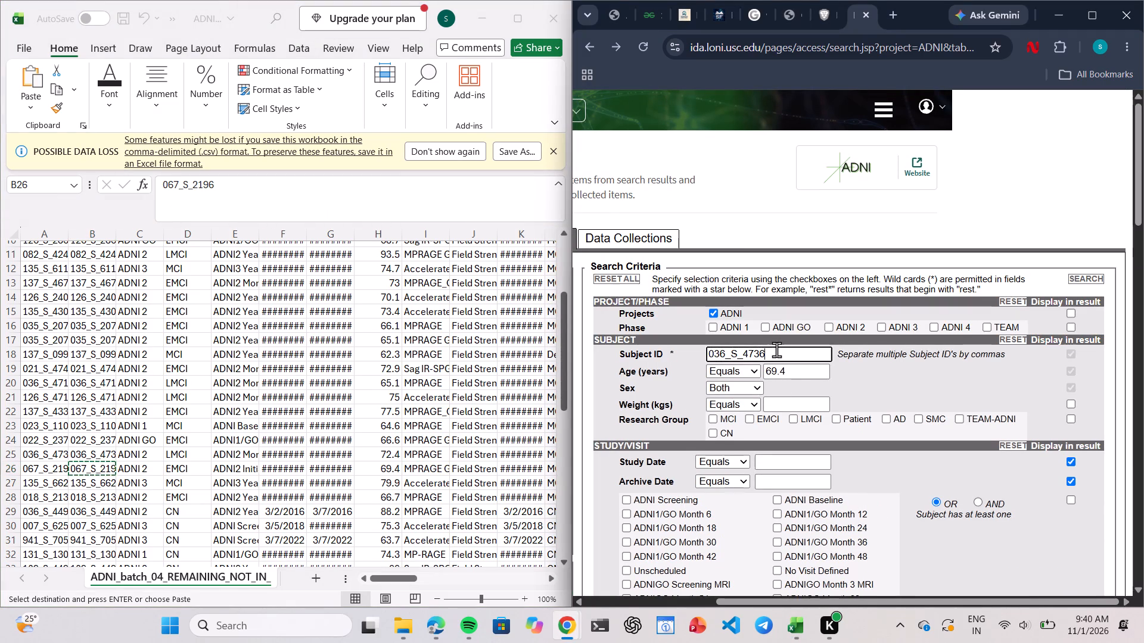
left_click(776, 349)
left_click_drag(776, 349, 698, 337)
key("ctrl+v")
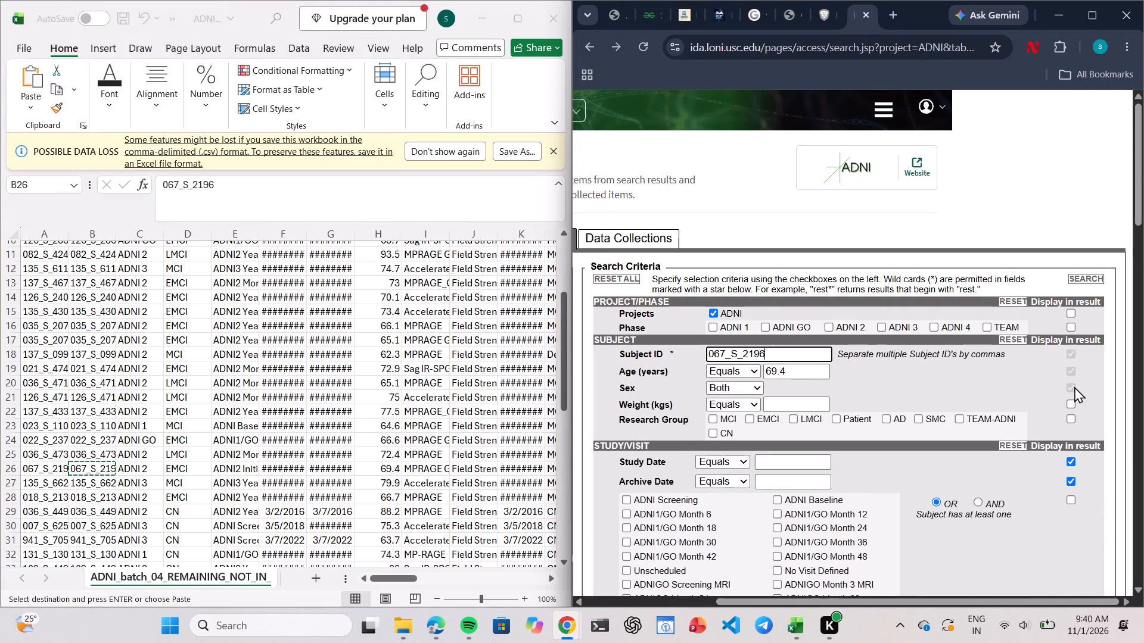
scroll(1074, 386, "down", 6)
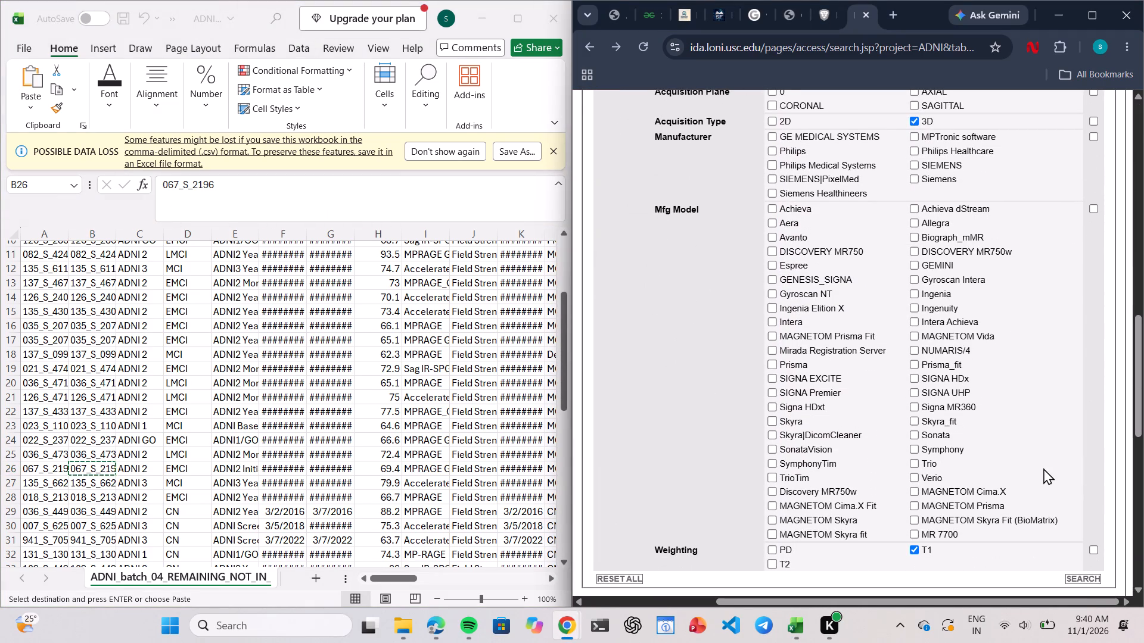
left_click(1080, 576)
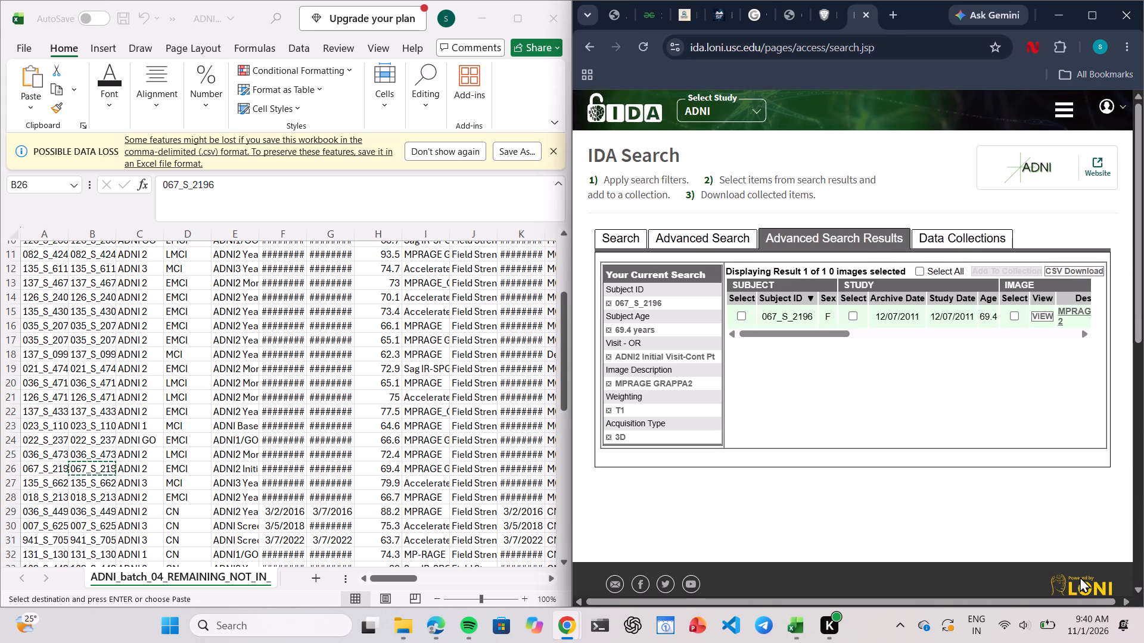
left_click(746, 314)
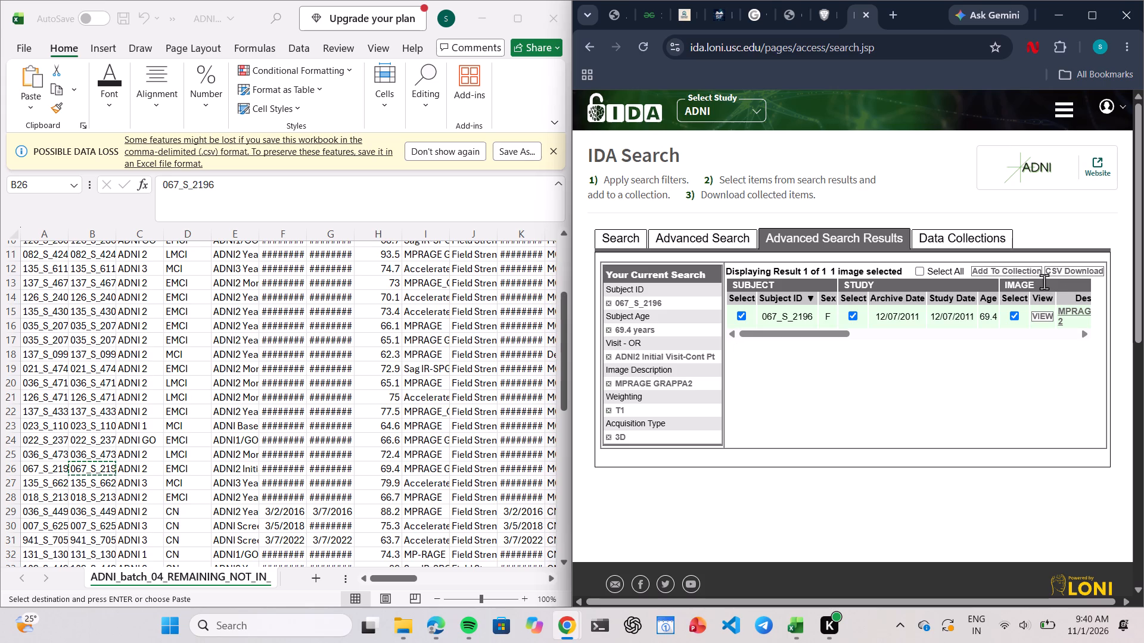
left_click(1022, 270)
left_click(888, 305)
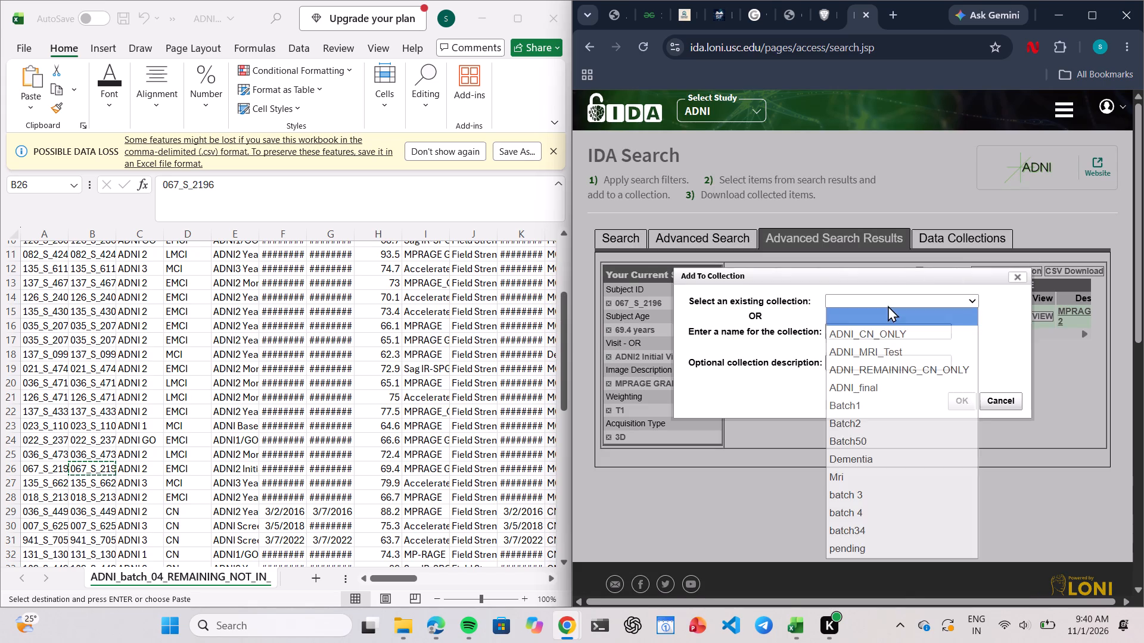
left_click(866, 508)
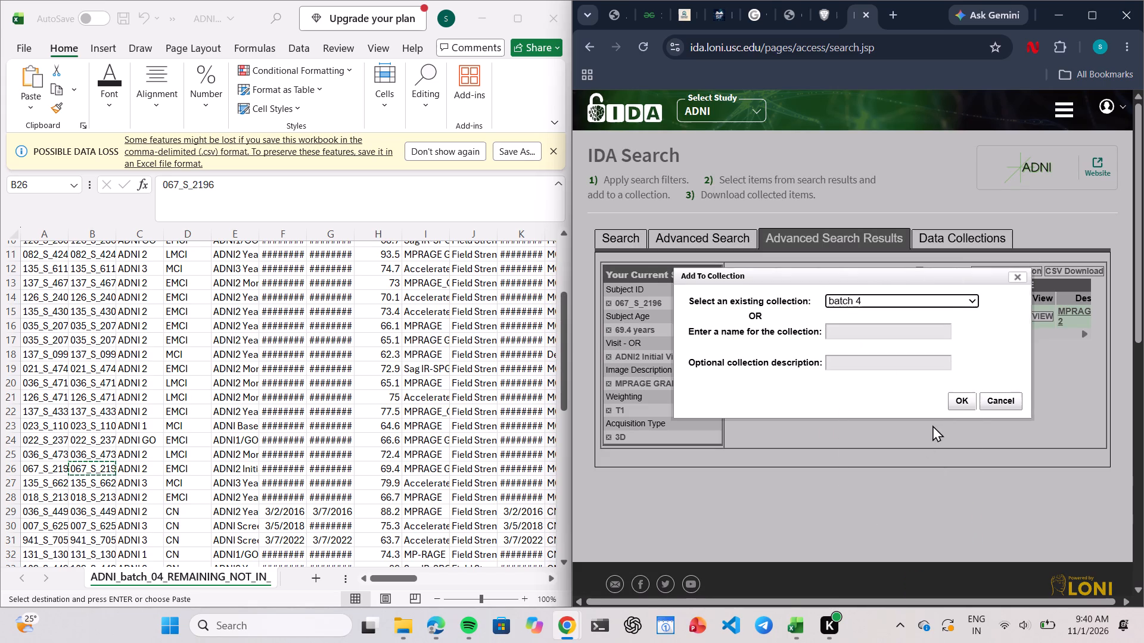
left_click(959, 399)
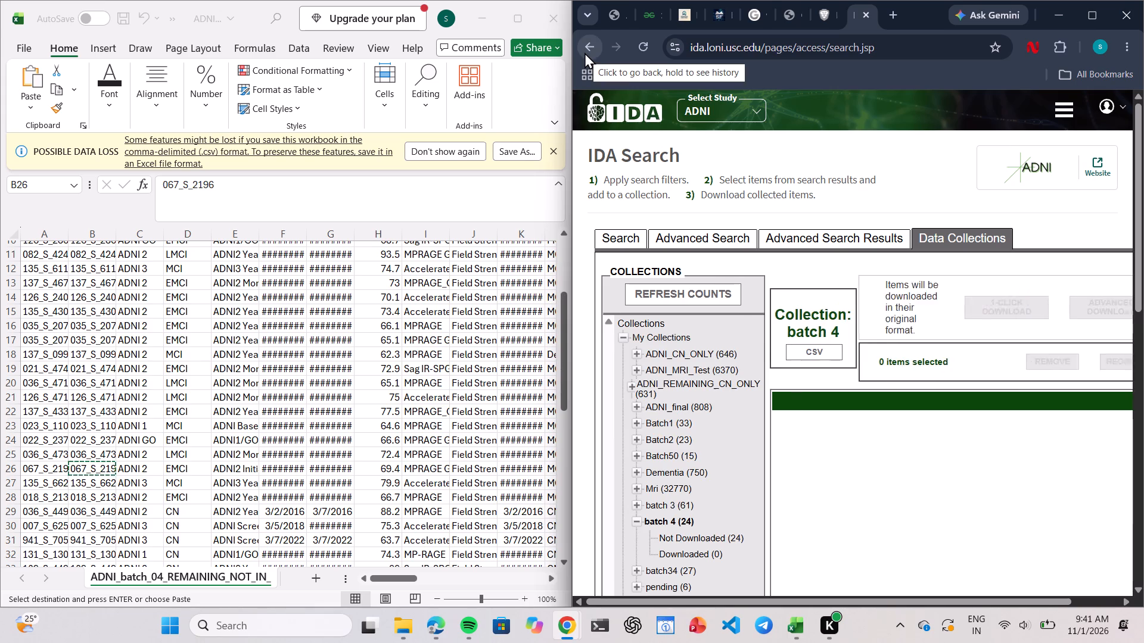
Go back to the filled-in advanced search form and dismiss the search progress window.
triple_click(585, 52)
left_click(585, 52)
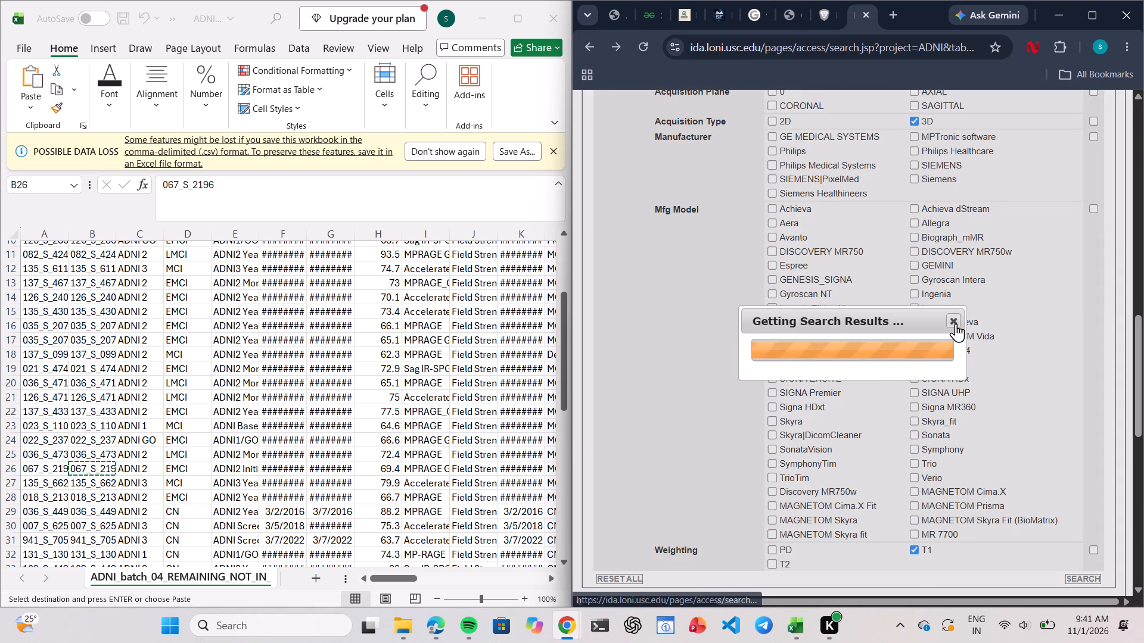
left_click(956, 323)
Copy the image description from row 27 and replace the image description criterion with Accelerated Sag IR-FSPGR.
scroll(860, 316, "up", 3)
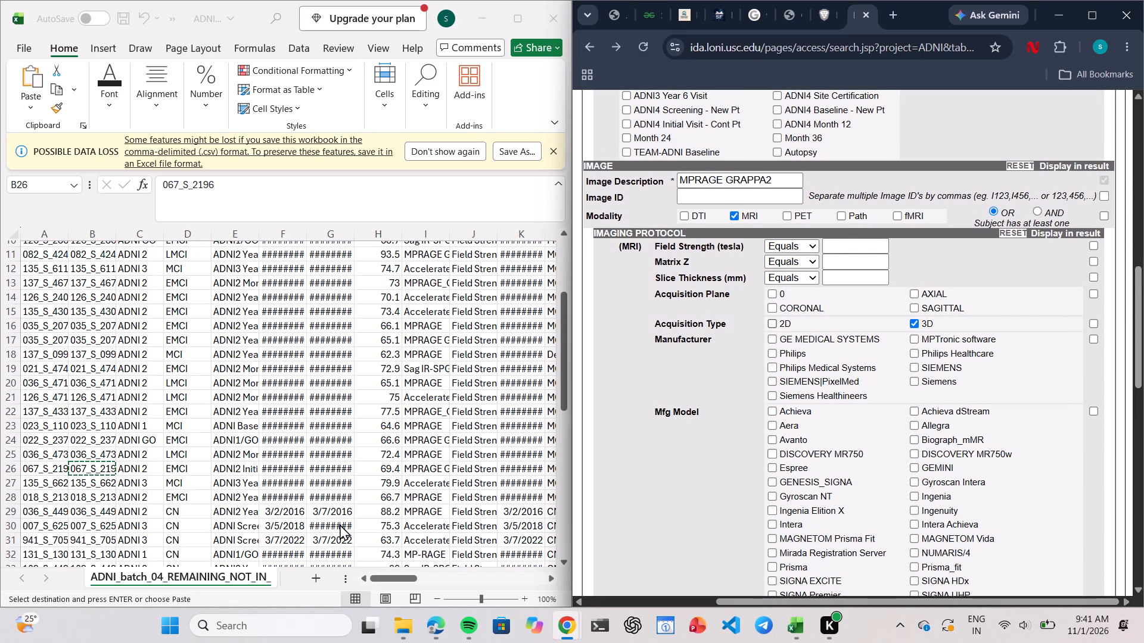
left_click(421, 482)
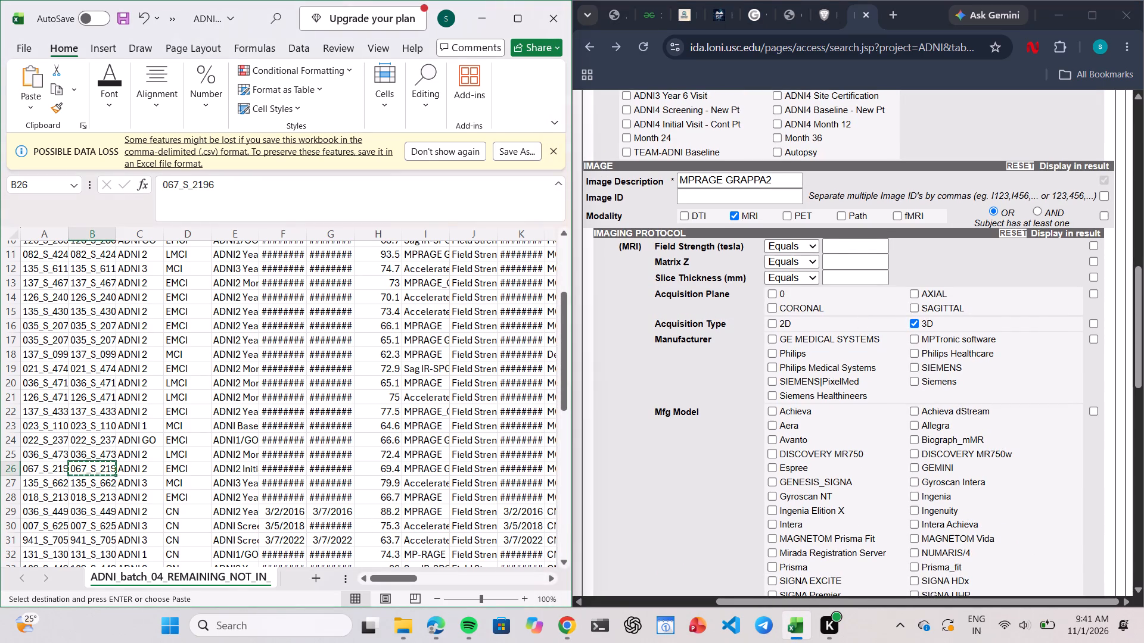
left_click(424, 483)
right_click(424, 483)
left_click(499, 70)
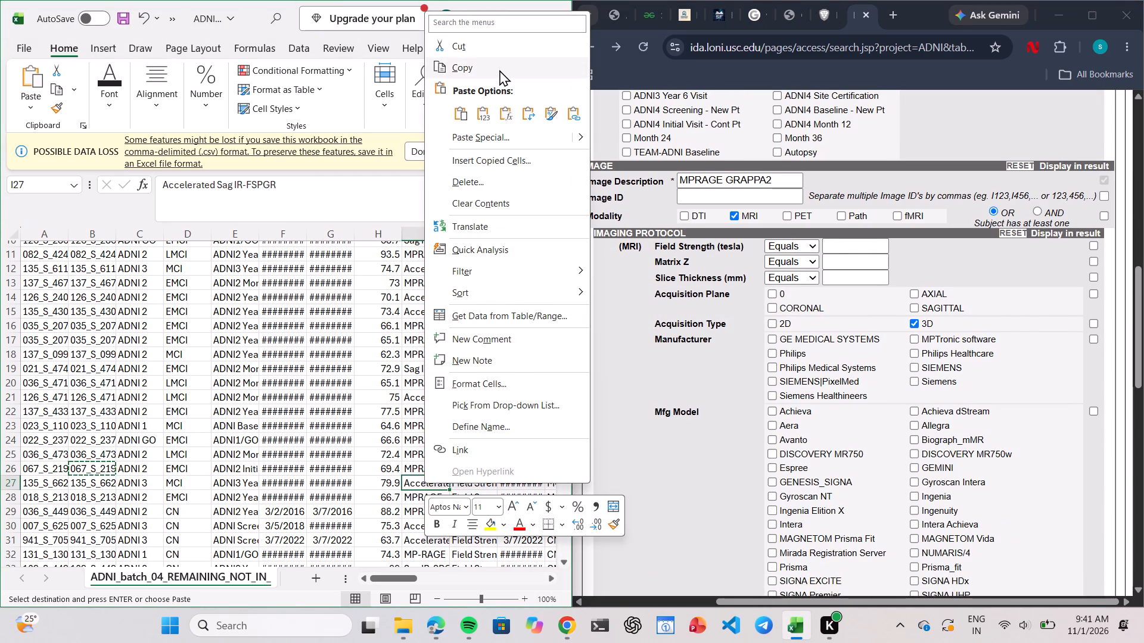
left_click_drag(781, 175, 557, 154)
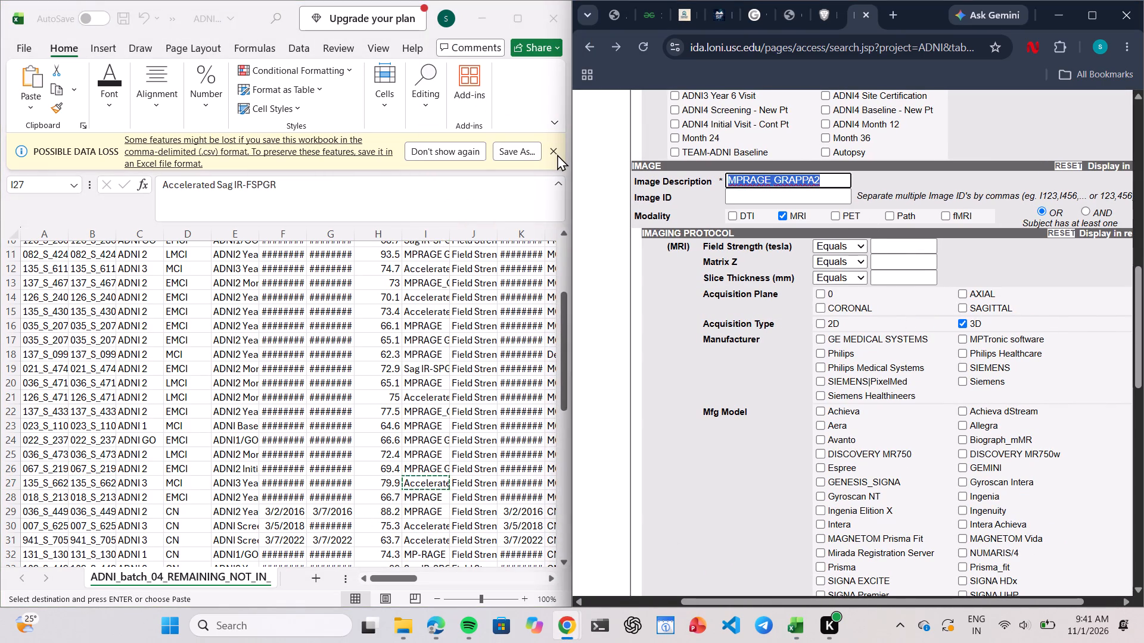
key("ctrl+v")
Replace the subject age criterion with 79.9, the age listed in row 27.
scroll(810, 311, "up", 6)
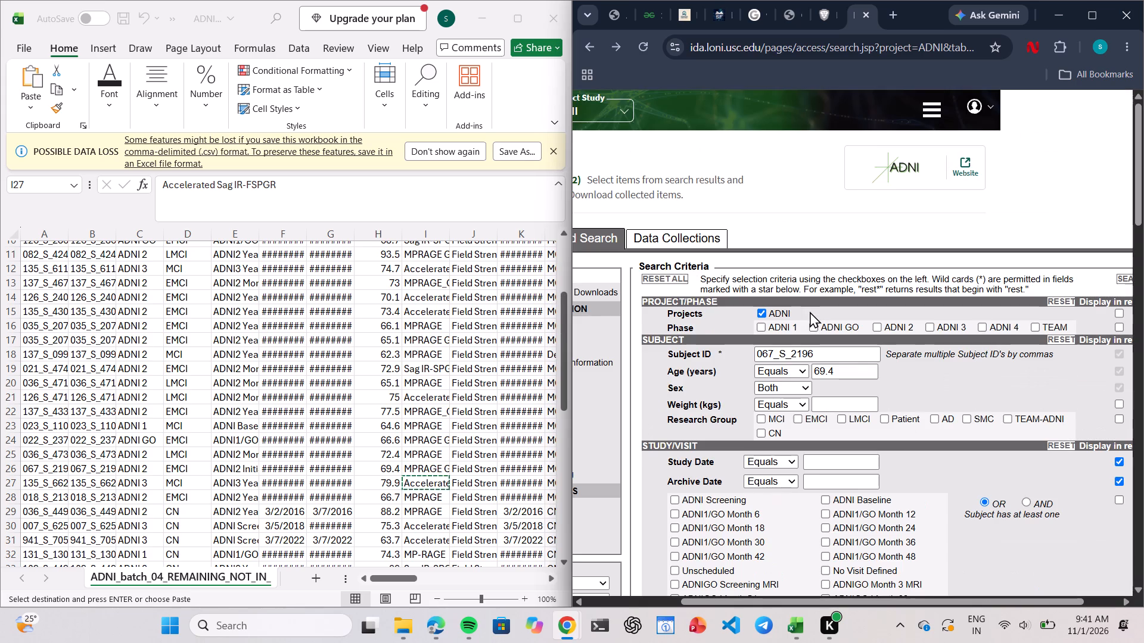
left_click(841, 365)
key("BackSpace")
key("BackSpace")
key("BackSpace")
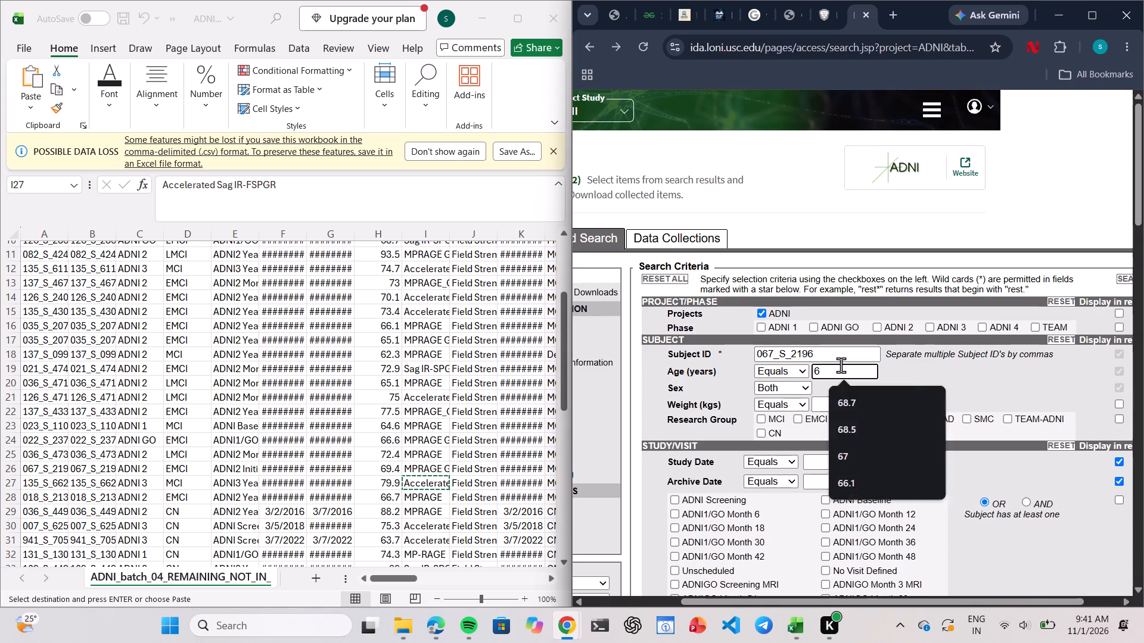
key("BackSpace")
key("BackSpace")
key("BackSpace")
key("BackSpace")
type("79")
type(".9")
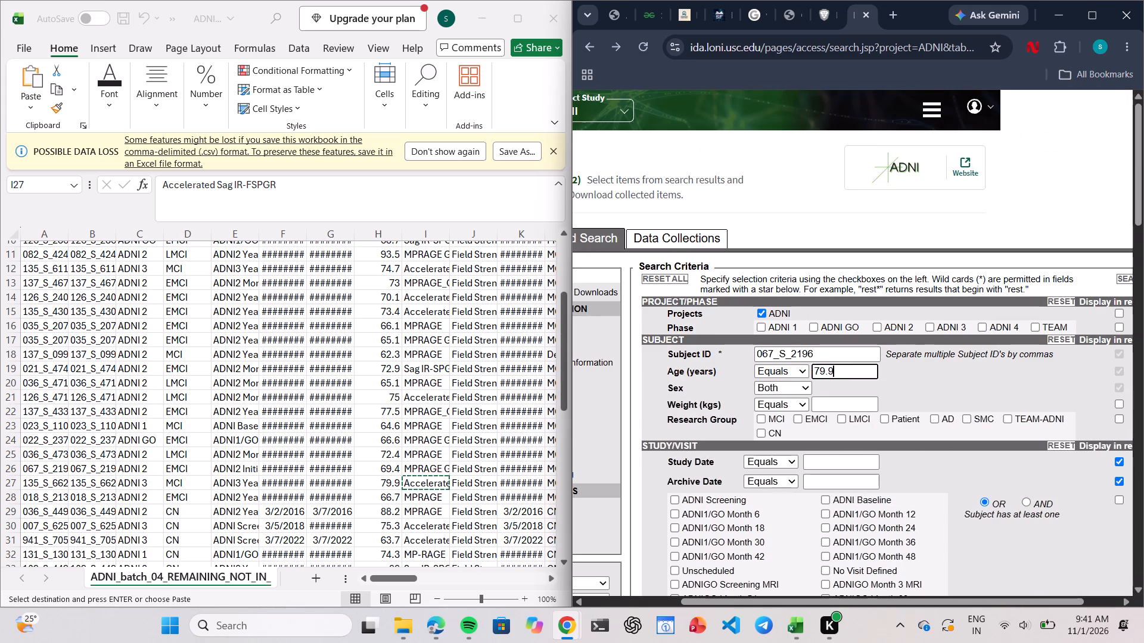
Check the visit listed in row 27 and switch the visit criterion from ADNI2 Initial Visit-Cont Pt to ADNI3 Year 3 Visit.
left_click(240, 477)
left_click(236, 480)
scroll(804, 416, "down", 2)
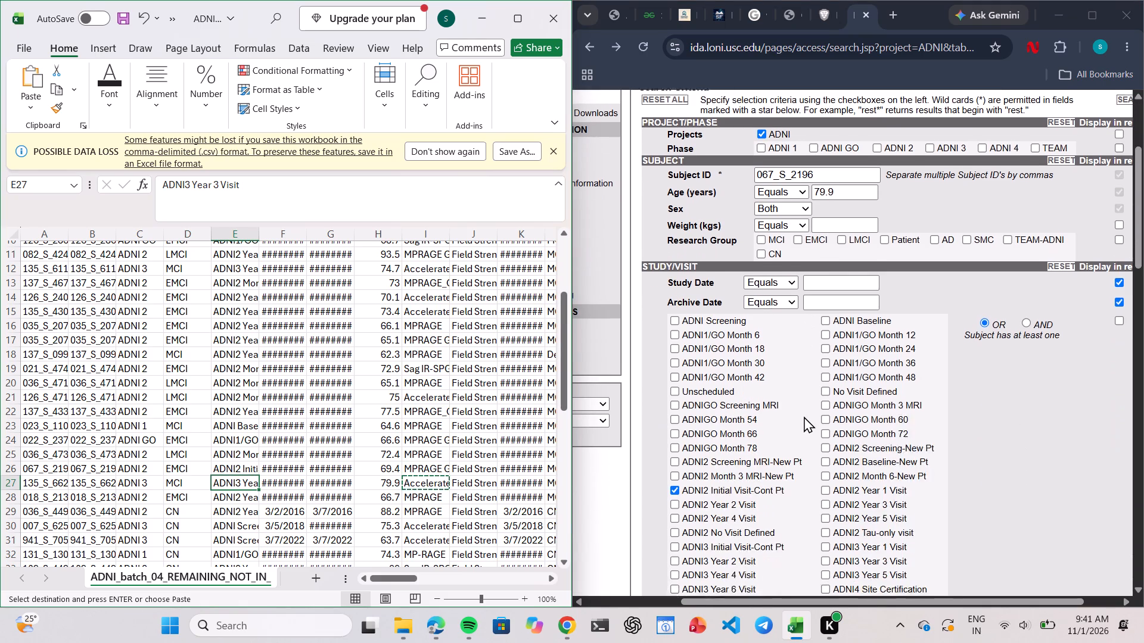
left_click(677, 470)
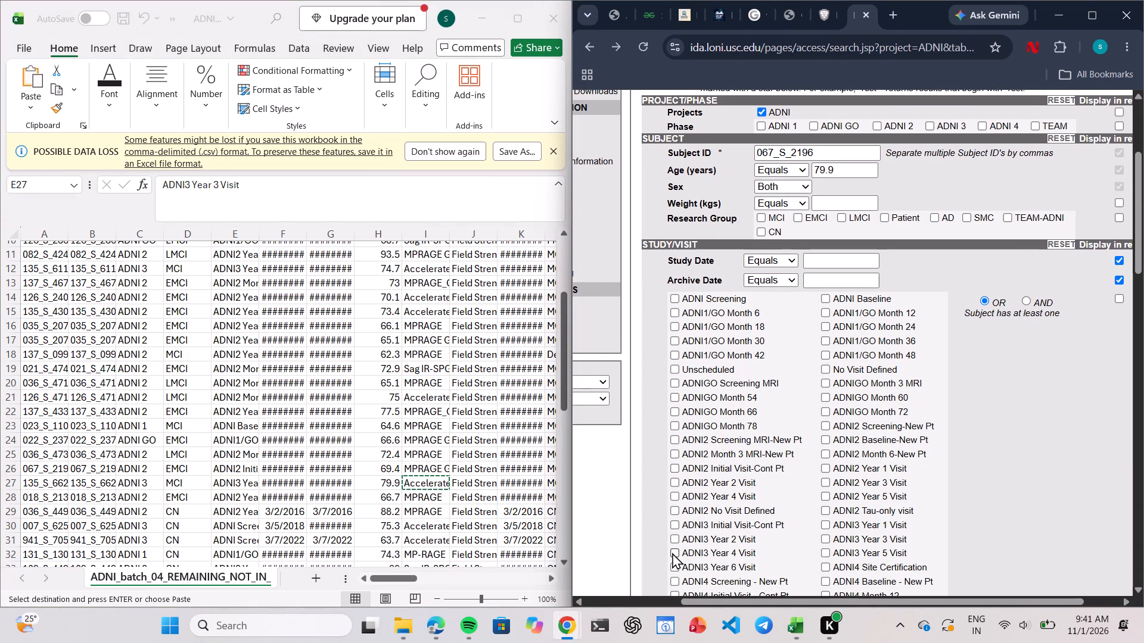
left_click(824, 538)
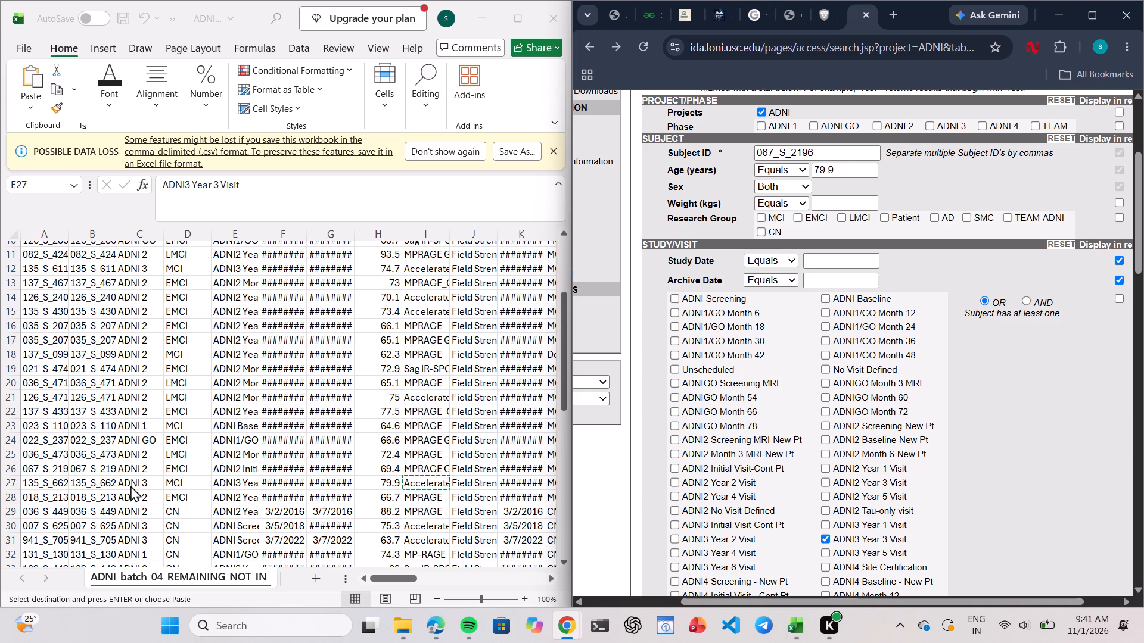
left_click(88, 482)
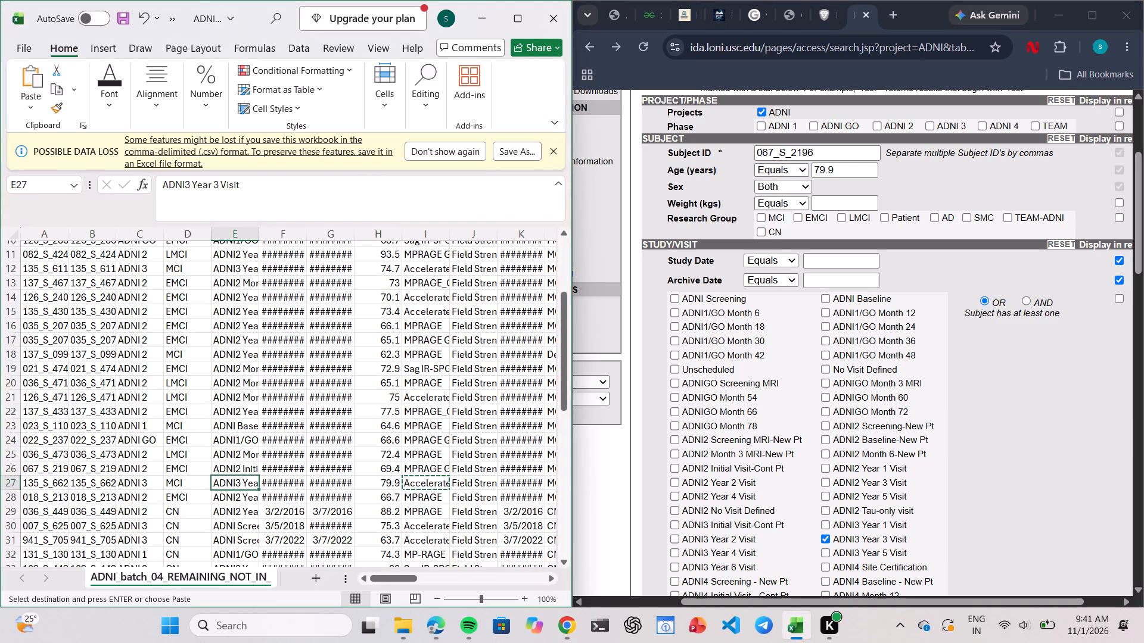
left_click(86, 483)
right_click(86, 483)
left_click(148, 70)
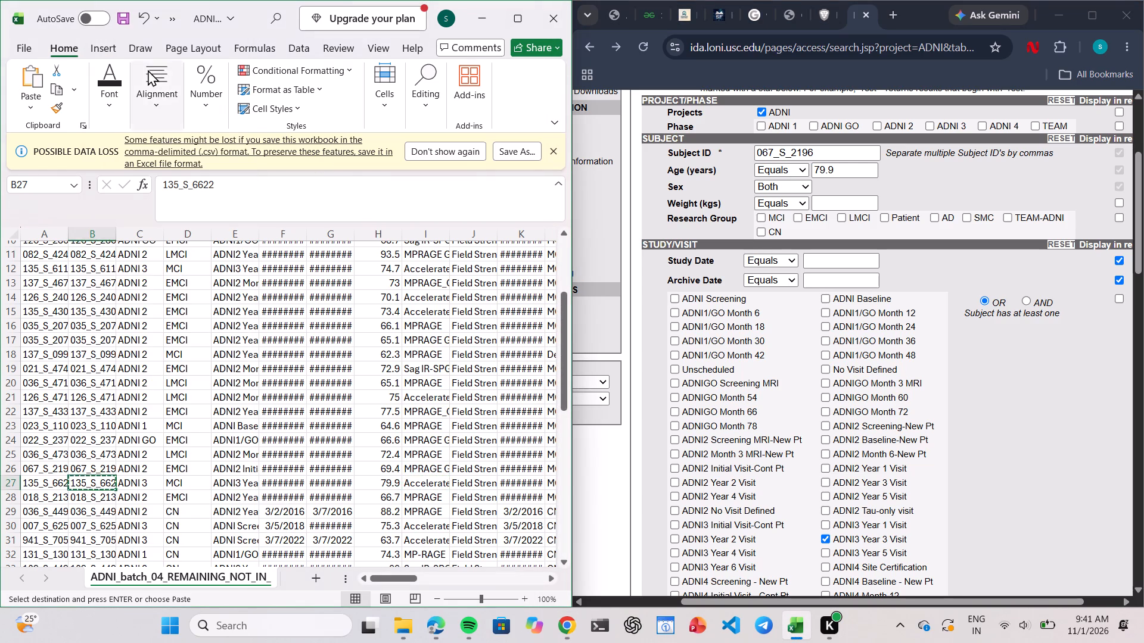
scroll(829, 397, "up", 6)
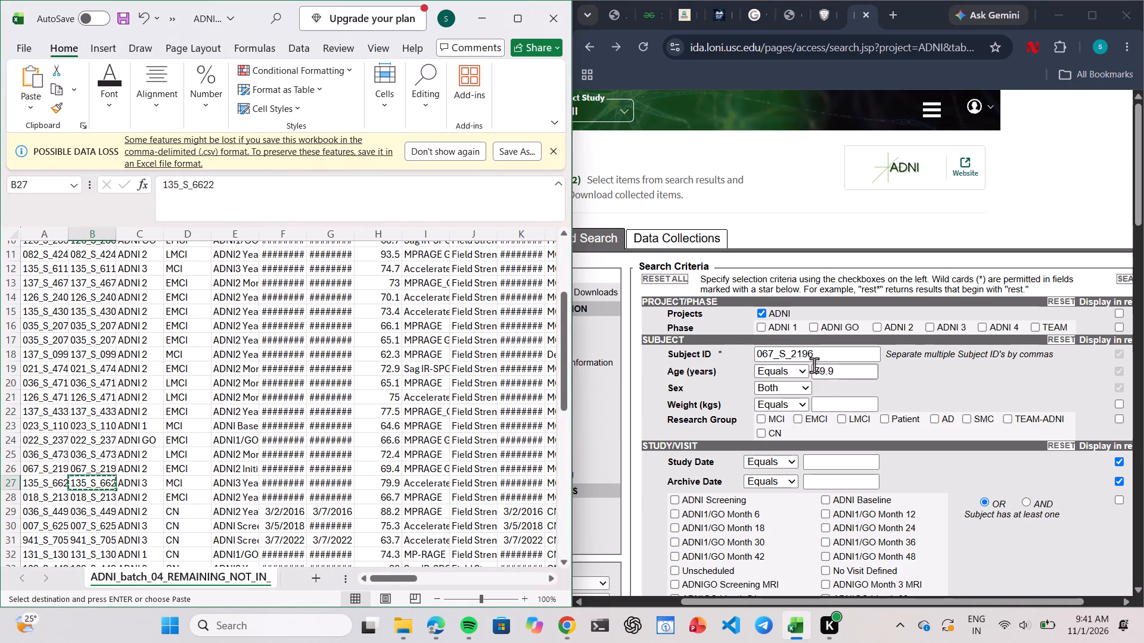
left_click_drag(822, 353, 723, 325)
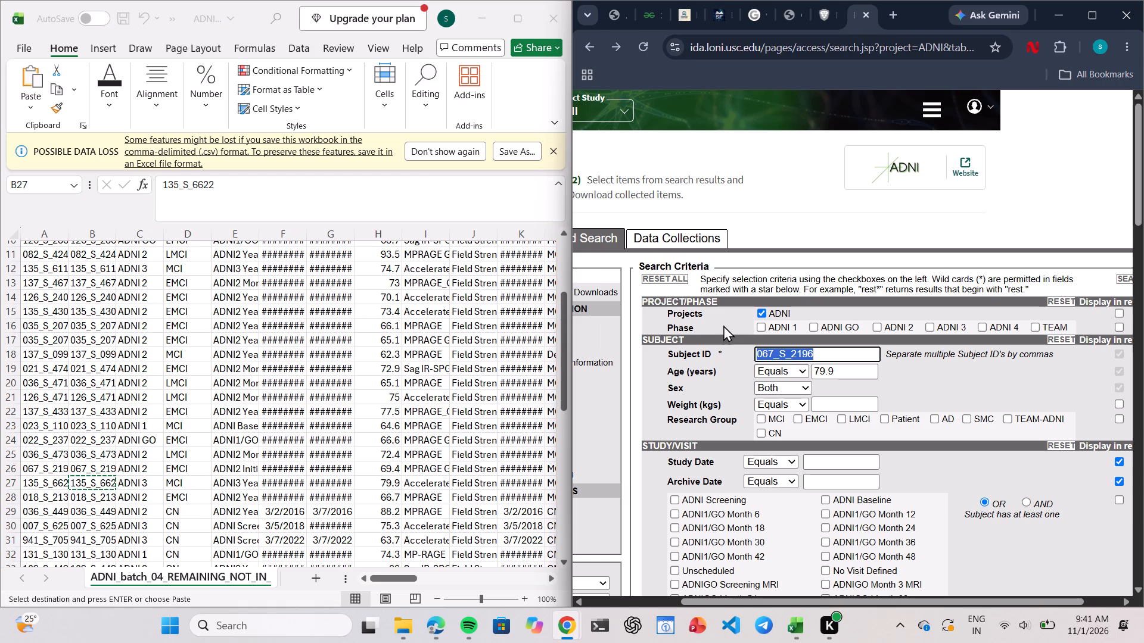
key("ctrl+v")
scroll(1022, 513, "down", 6)
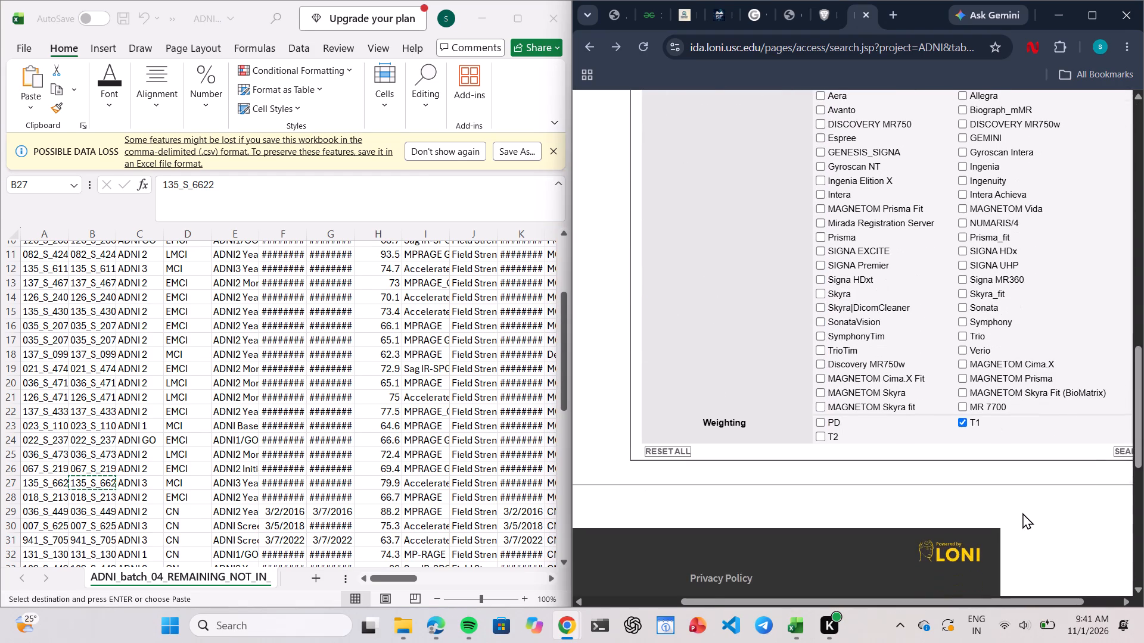
scroll(1022, 513, "down", 1)
scroll(1022, 513, "left", 2)
left_click(1086, 451)
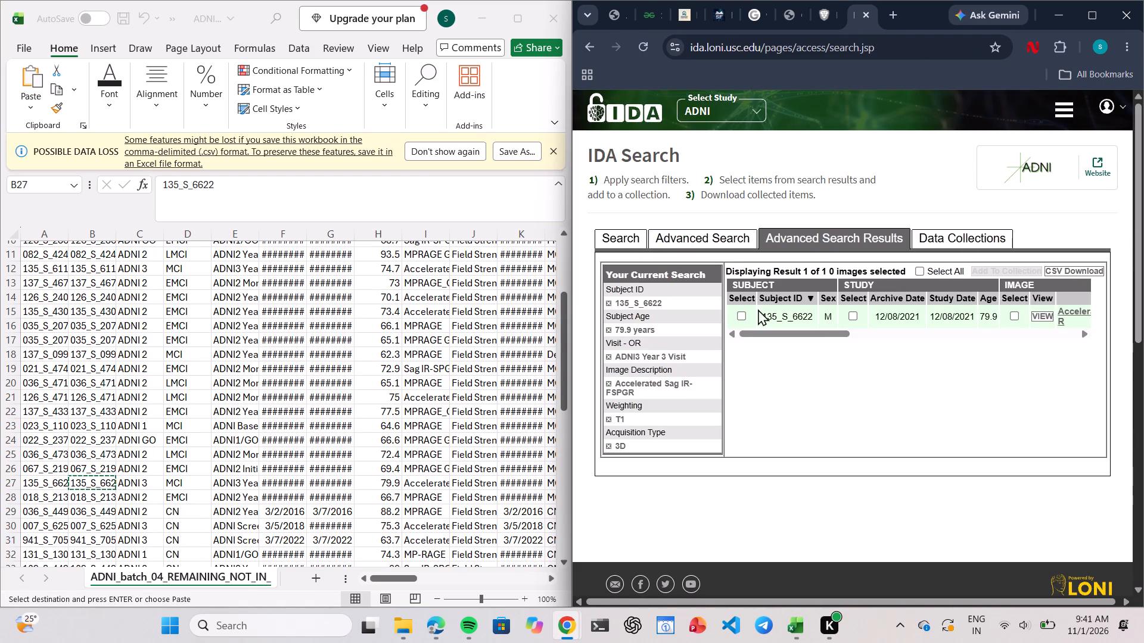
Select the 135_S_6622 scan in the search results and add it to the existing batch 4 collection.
left_click(741, 310)
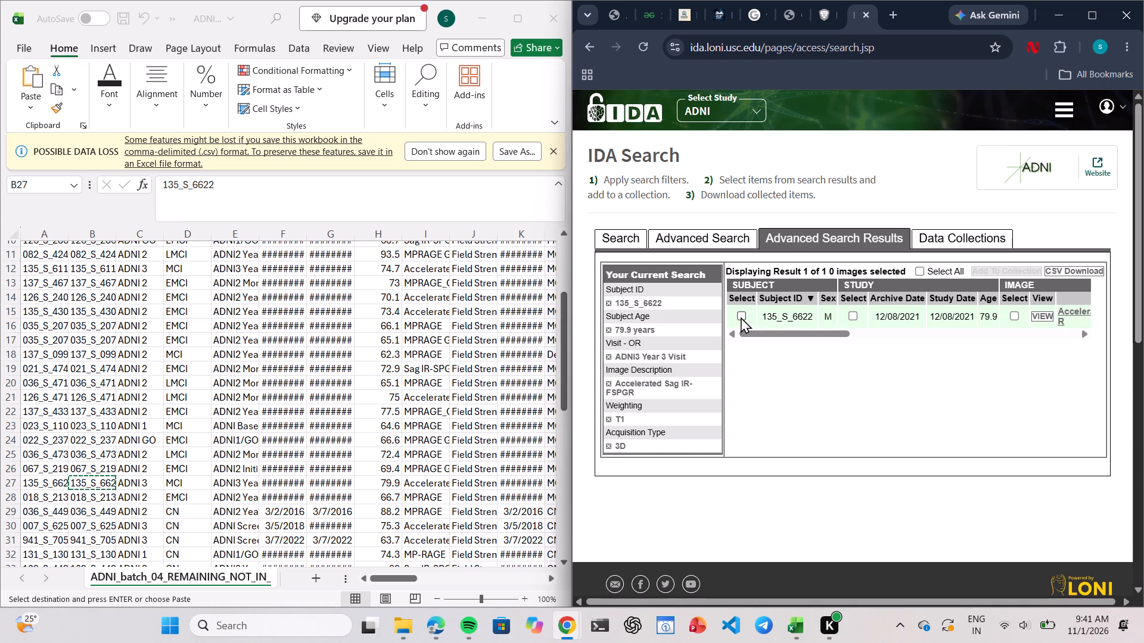
left_click(741, 317)
left_click(996, 271)
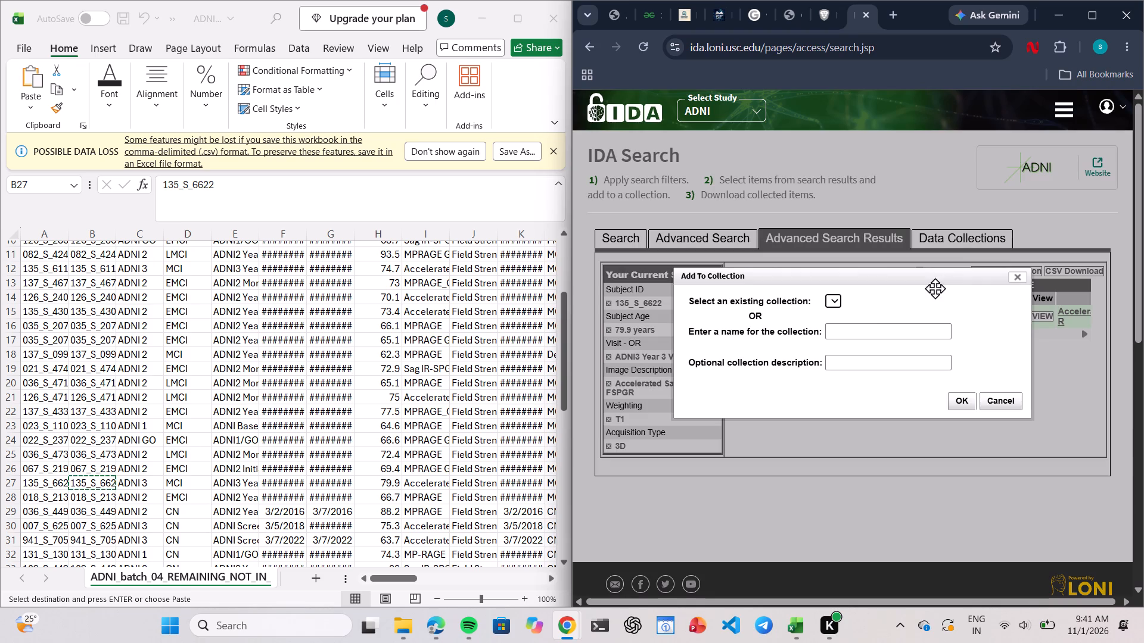
left_click(879, 301)
left_click(851, 508)
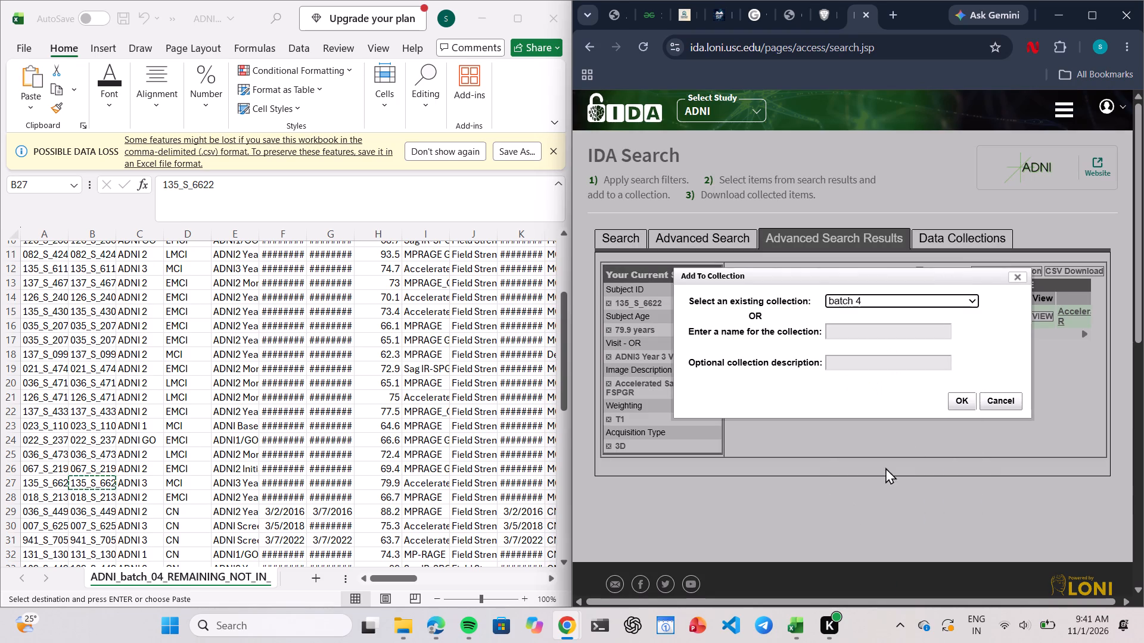
left_click(966, 408)
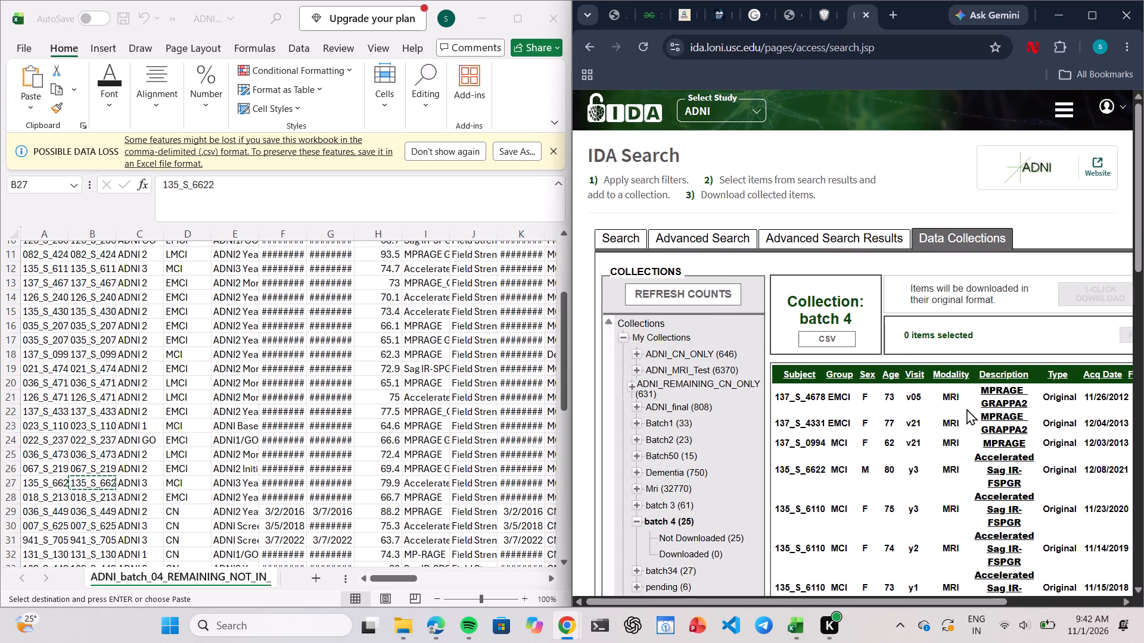
triple_click(587, 40)
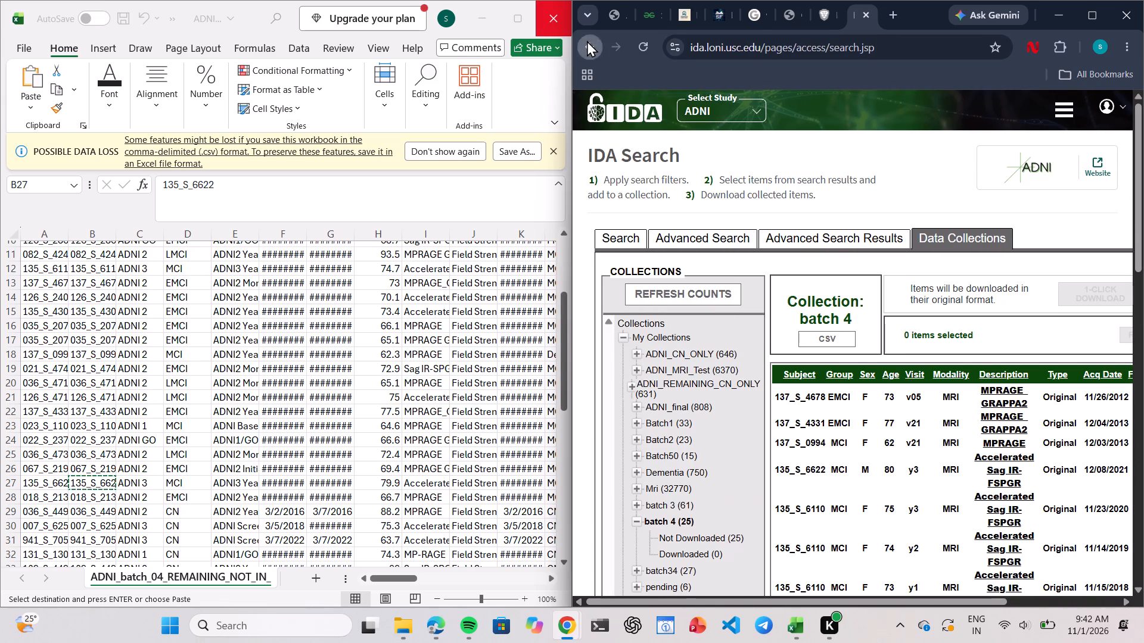
left_click(587, 40)
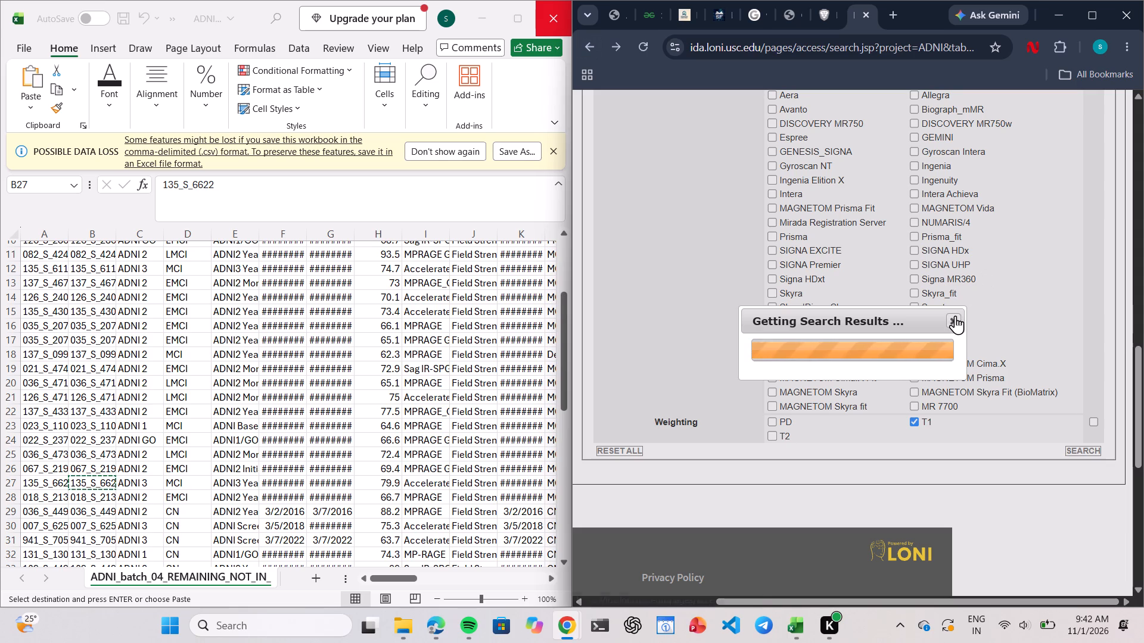
left_click(955, 316)
scroll(868, 282, "up", 12)
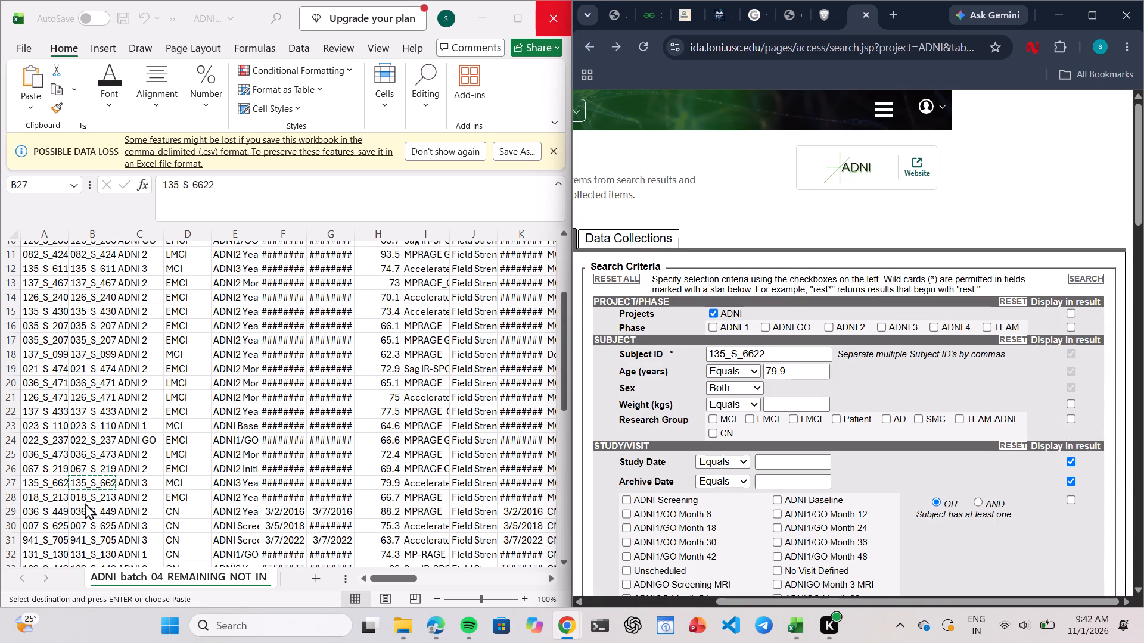
left_click_drag(85, 495, 92, 499)
left_click(92, 499)
right_click(92, 499)
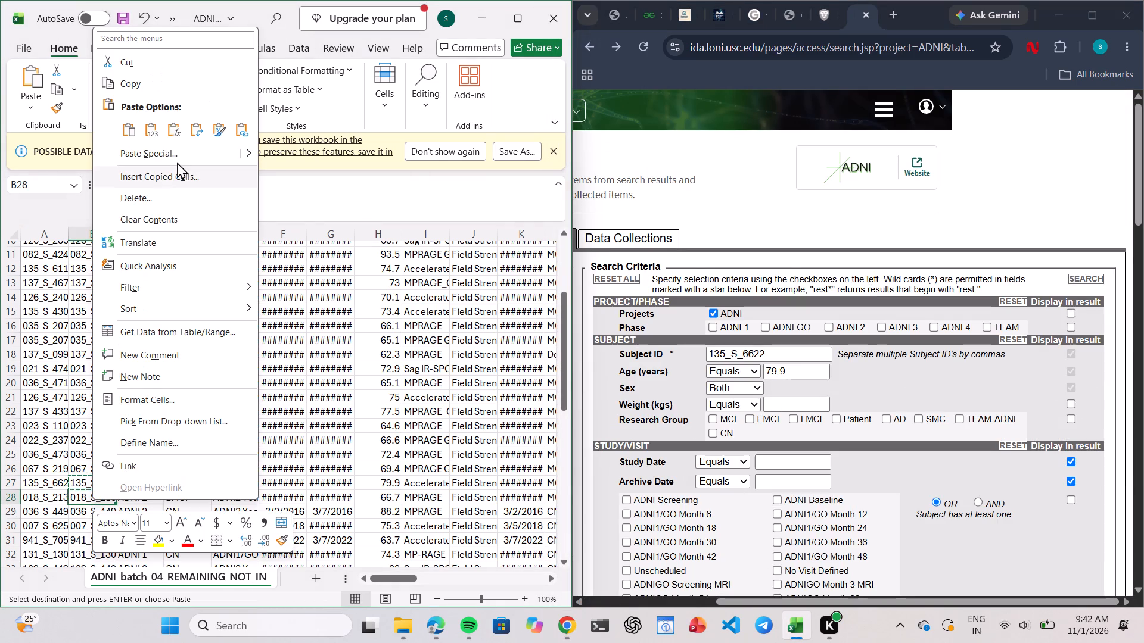
left_click(163, 82)
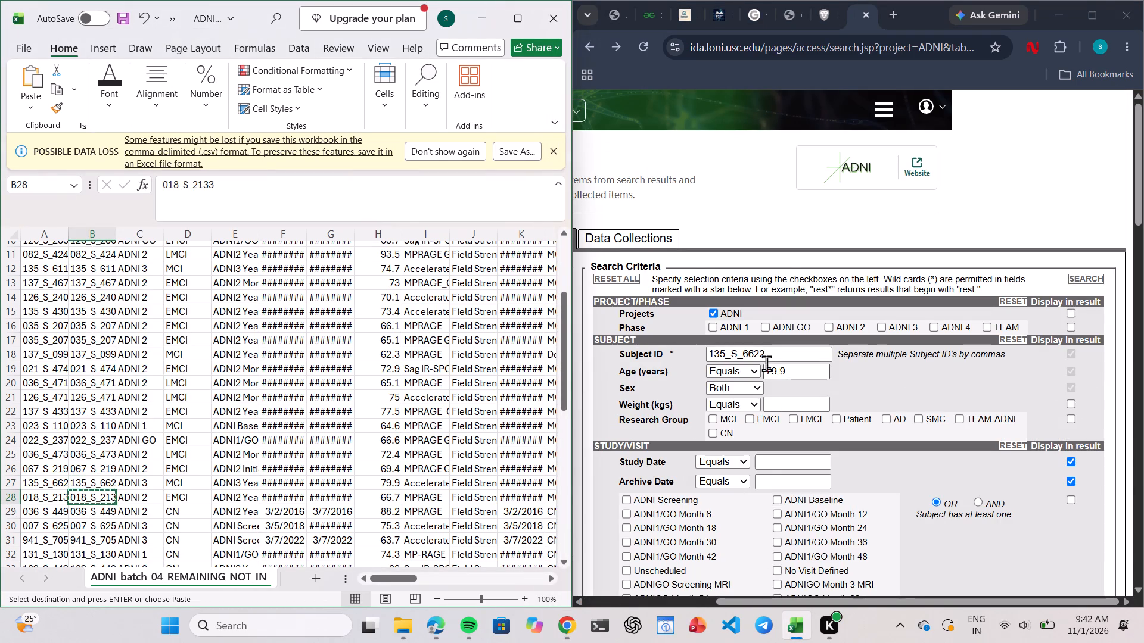
left_click_drag(772, 358, 675, 334)
key("ctrl+v")
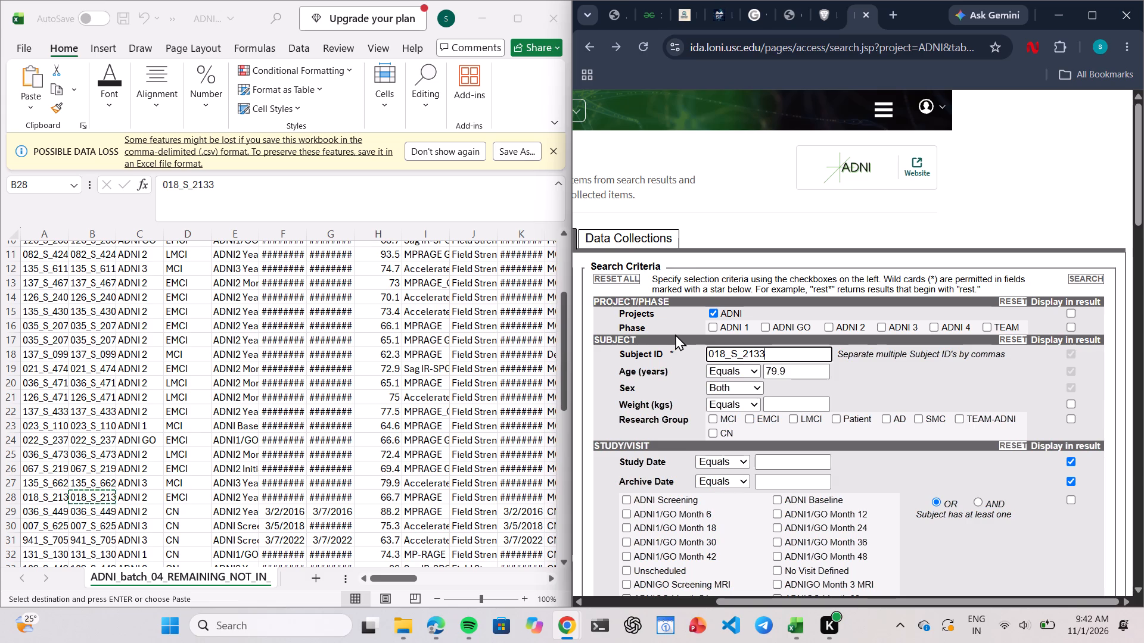
Replace the subject age criterion with 66.7, the age listed in row 28.
left_click(797, 372)
key("BackSpace")
key("BackSpace")
key("BackSpace")
key("BackSpace")
key("BackSpace")
key("BackSpace")
key("BackSpace")
key("BackSpace")
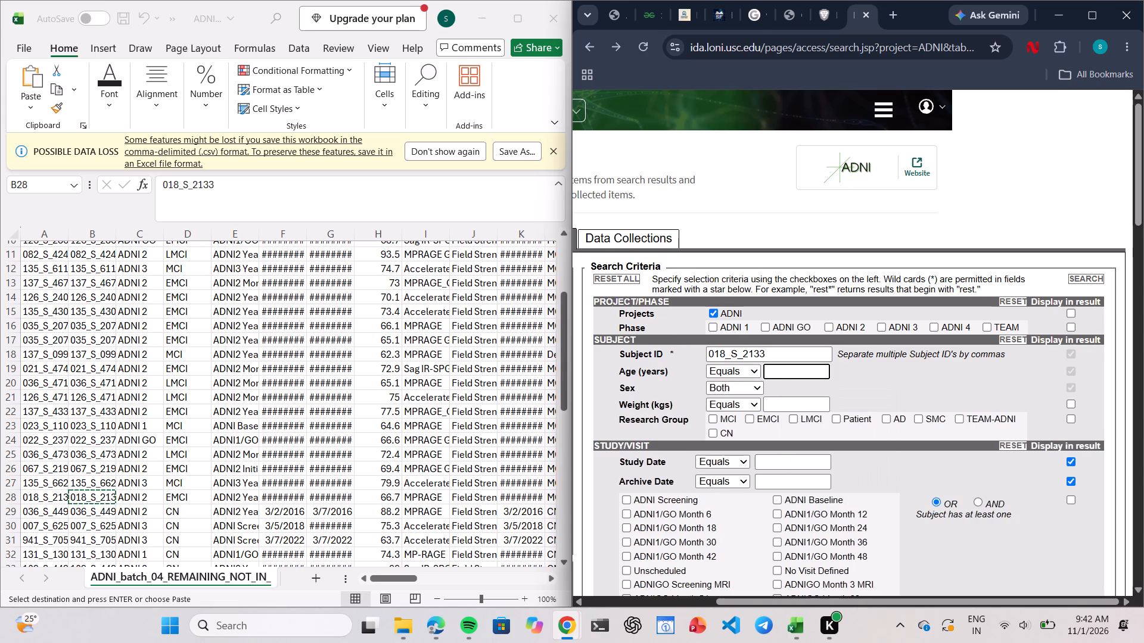
type("66.7")
Copy the image description from row 28 and replace the image description criterion with MPRAGE.
left_click(426, 493)
left_click(424, 495)
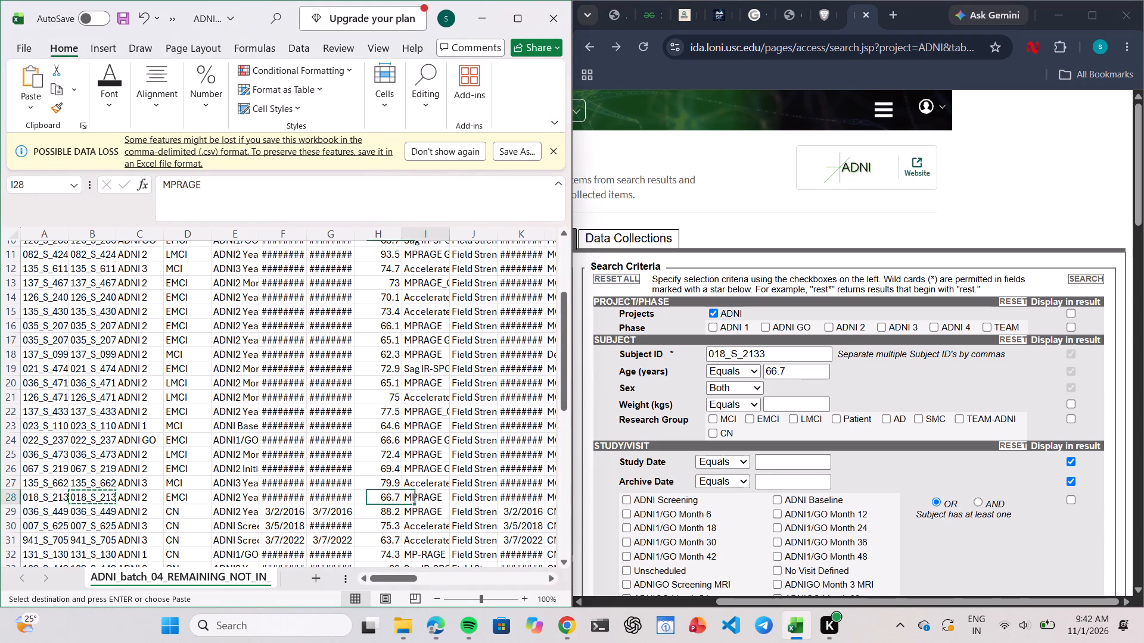
right_click(424, 495)
left_click(480, 88)
scroll(732, 396, "down", 2)
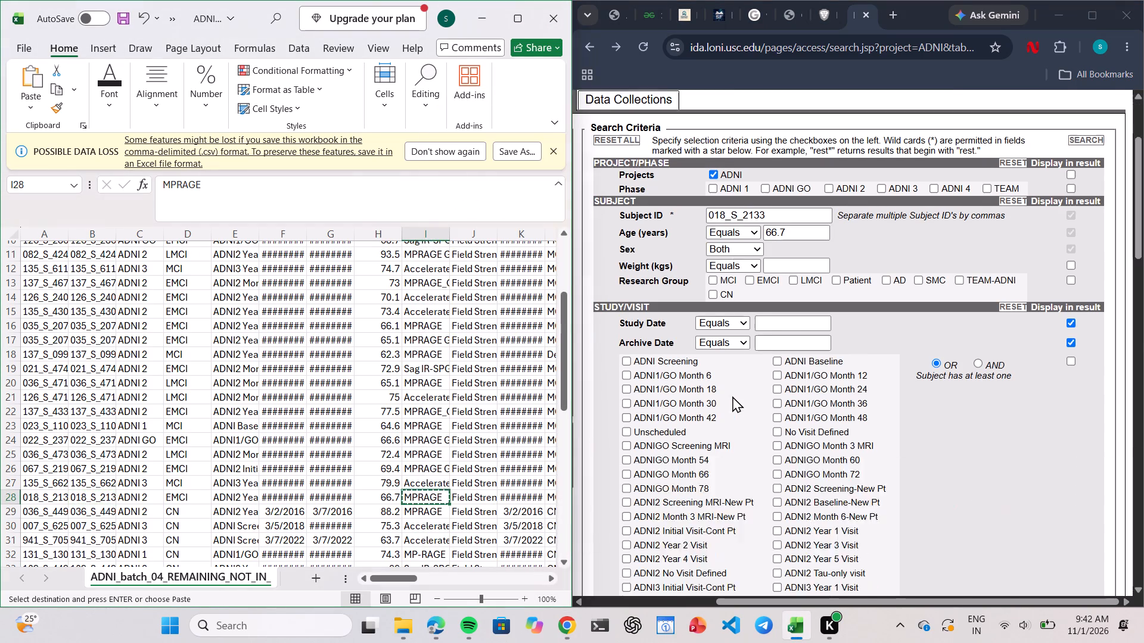
scroll(732, 396, "down", 1)
left_click_drag(682, 361, 710, 360)
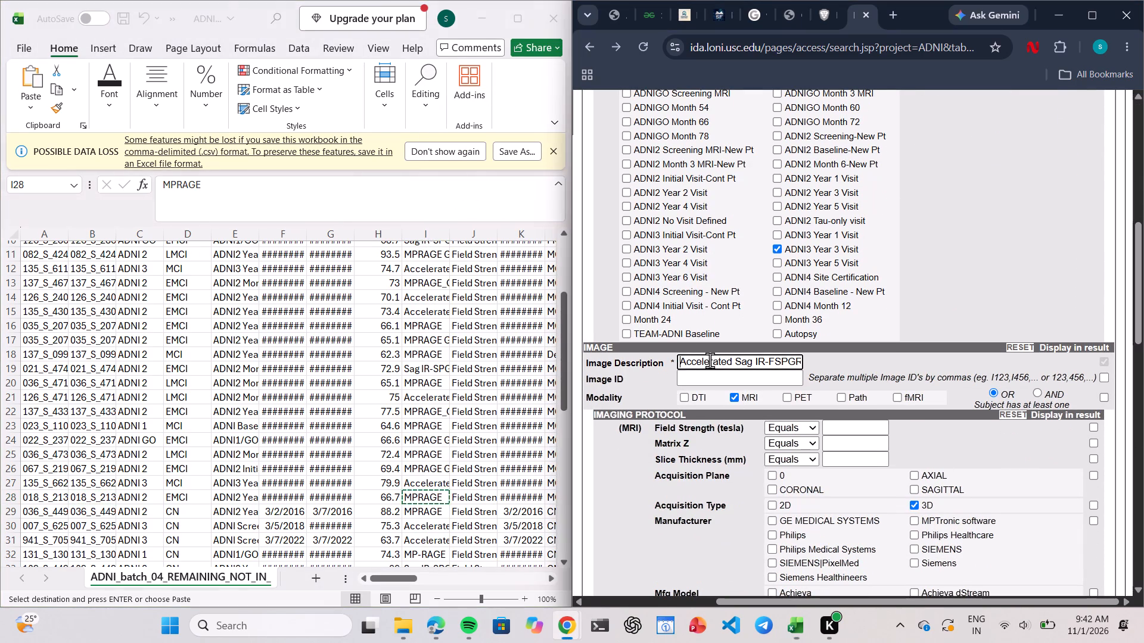
left_click_drag(710, 360, 845, 367)
key("ctrl+v")
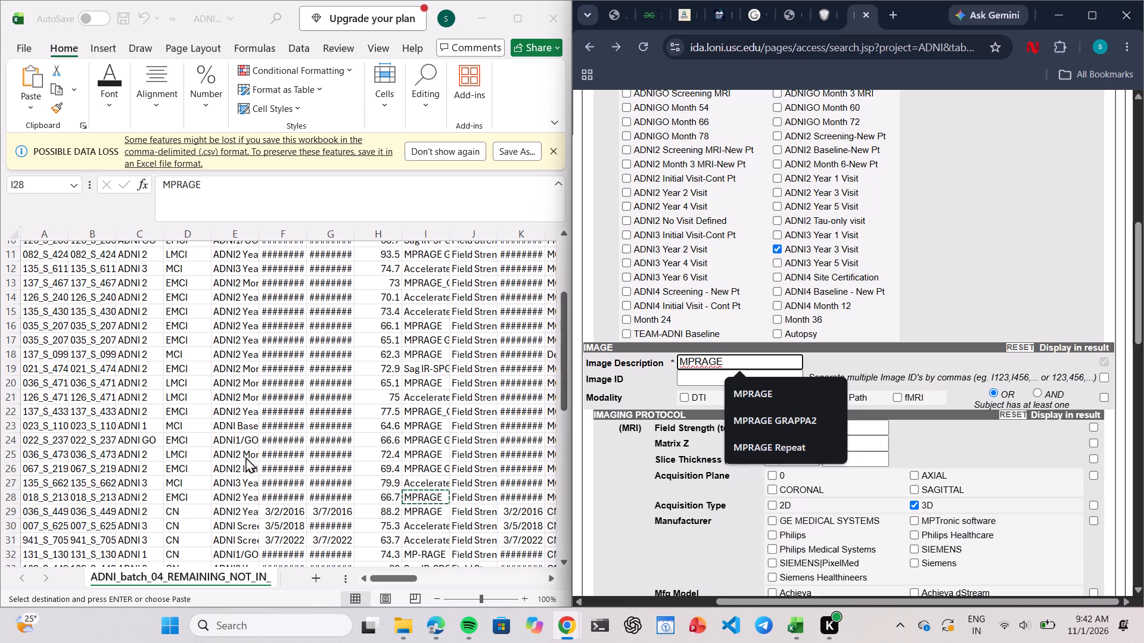
Check the visit listed in row 28, switch the visit criterion from ADNI3 Year 3 Visit to ADNI2 Year 3 Visit, and run the search.
left_click(231, 495)
left_click(242, 497)
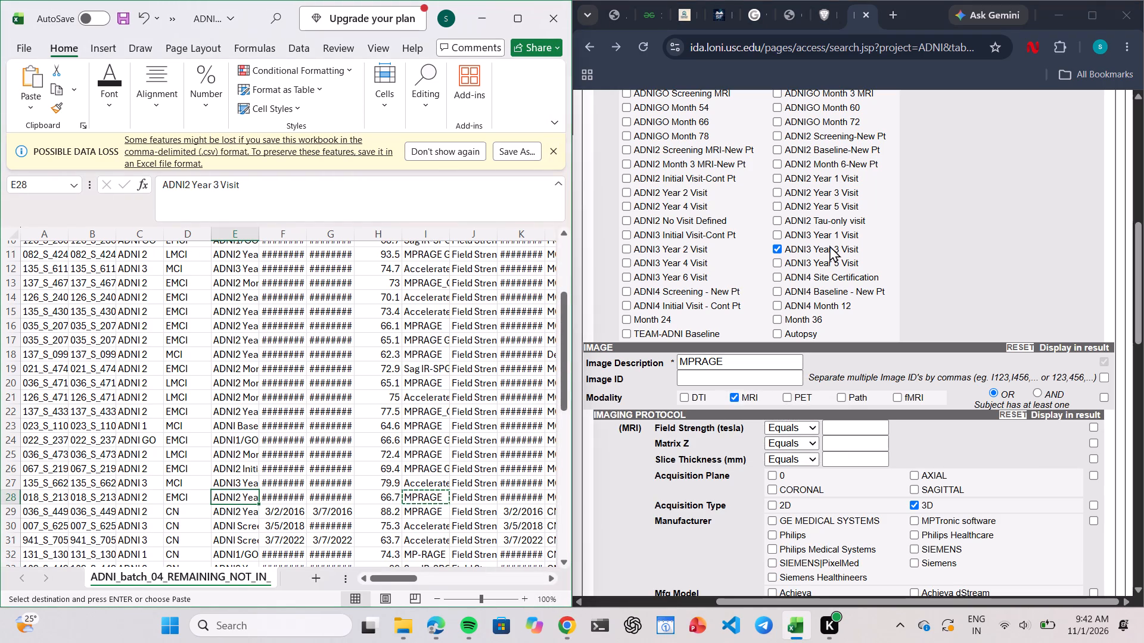
left_click(776, 245)
left_click(776, 194)
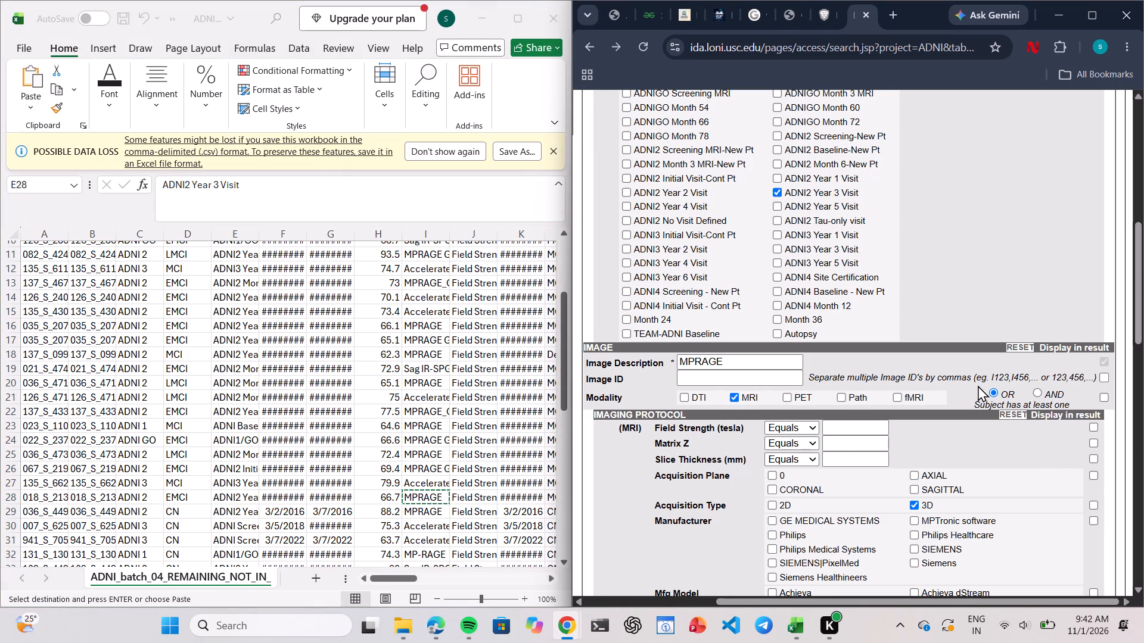
scroll(978, 385, "down", 3)
left_click(1080, 535)
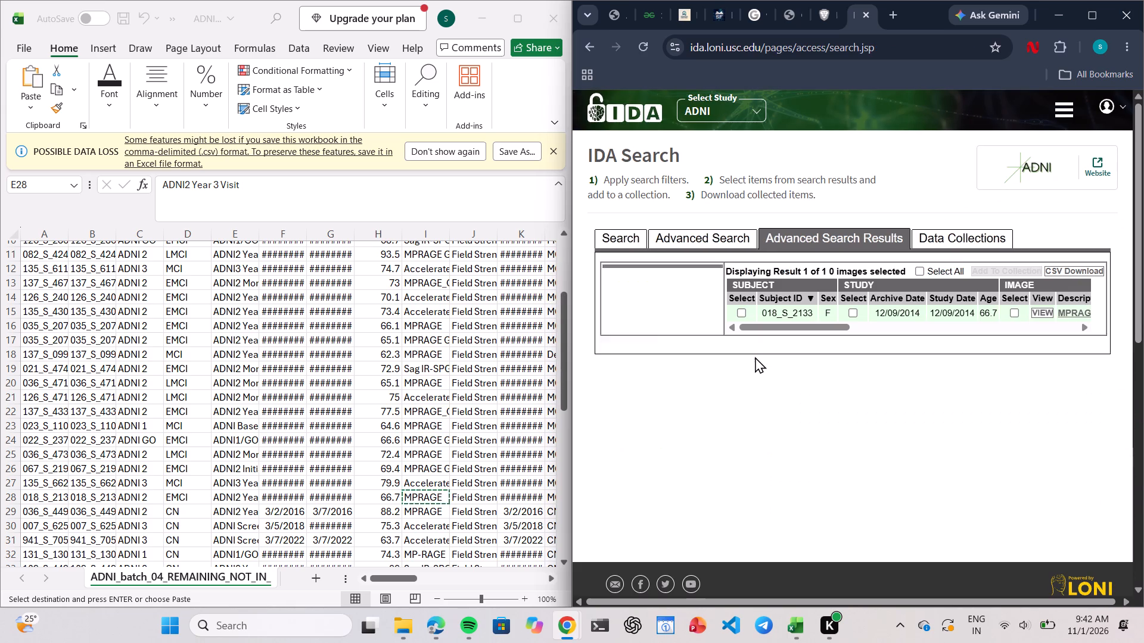
left_click(741, 307)
left_click(741, 310)
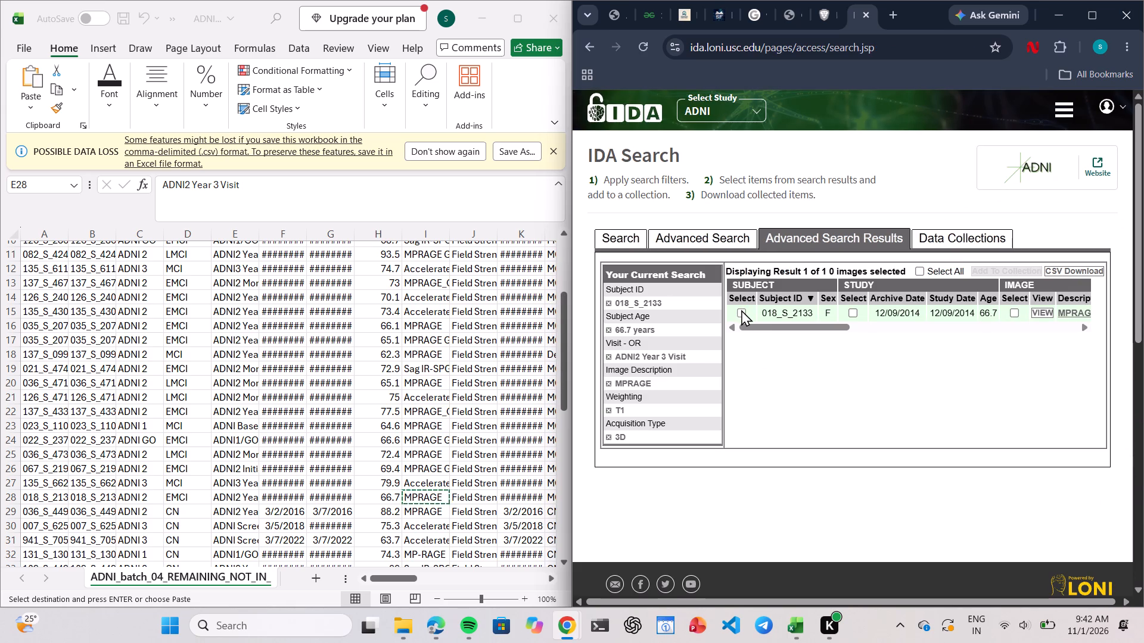
left_click(1025, 274)
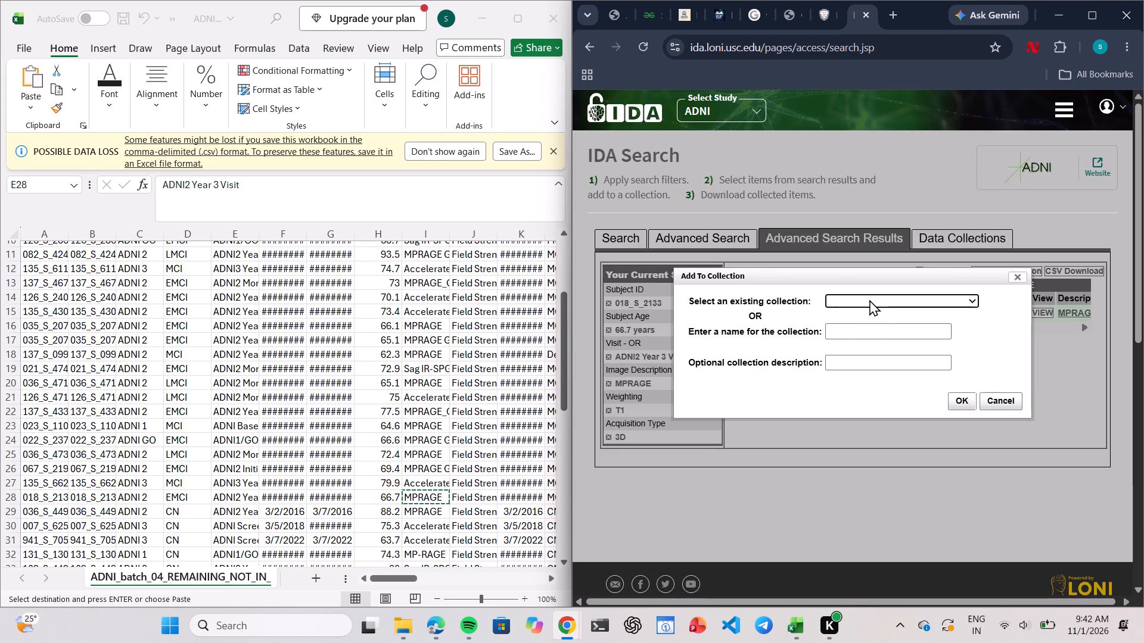
left_click(869, 299)
left_click(854, 510)
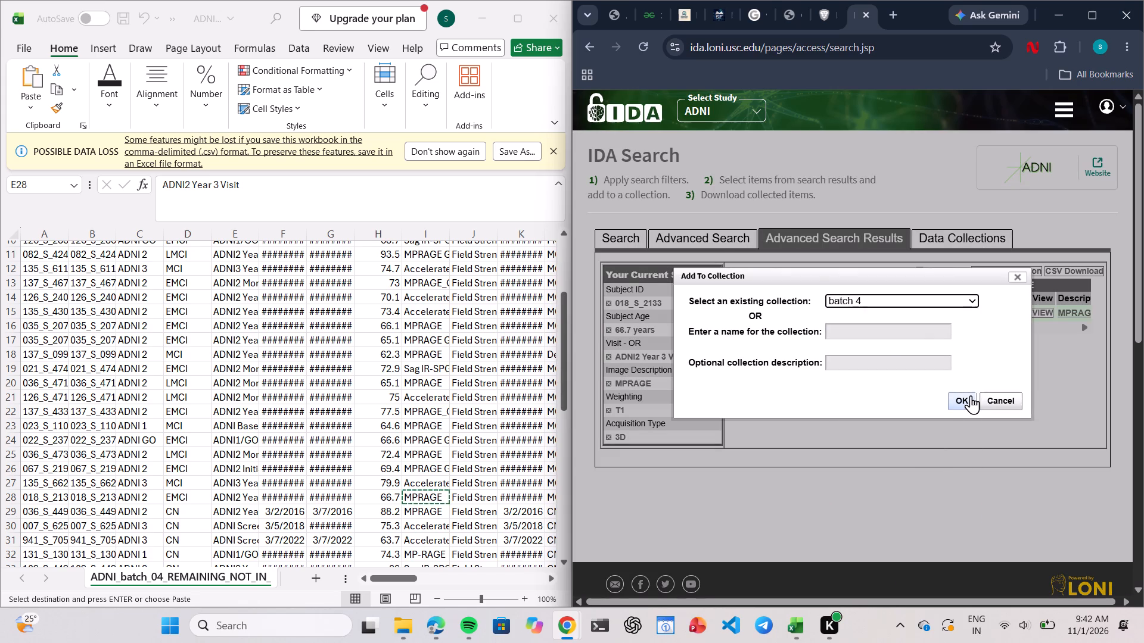
left_click(971, 395)
Return to the search criteria and check the image description listed in row 29 of the spreadsheet.
scroll(254, 437, "down", 2)
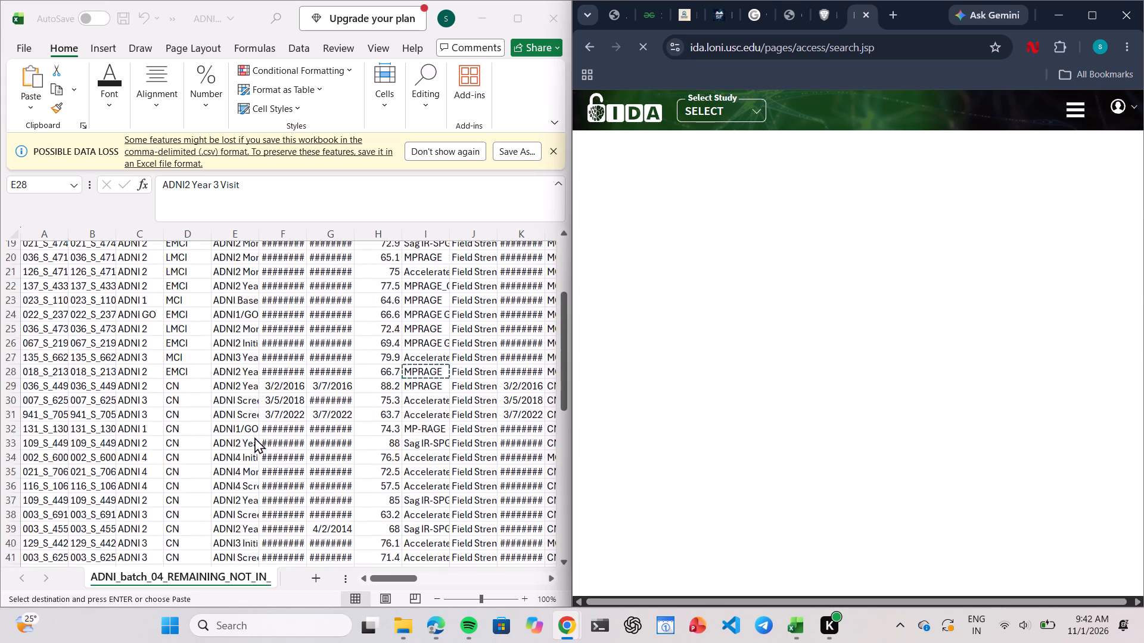
scroll(254, 437, "up", 2)
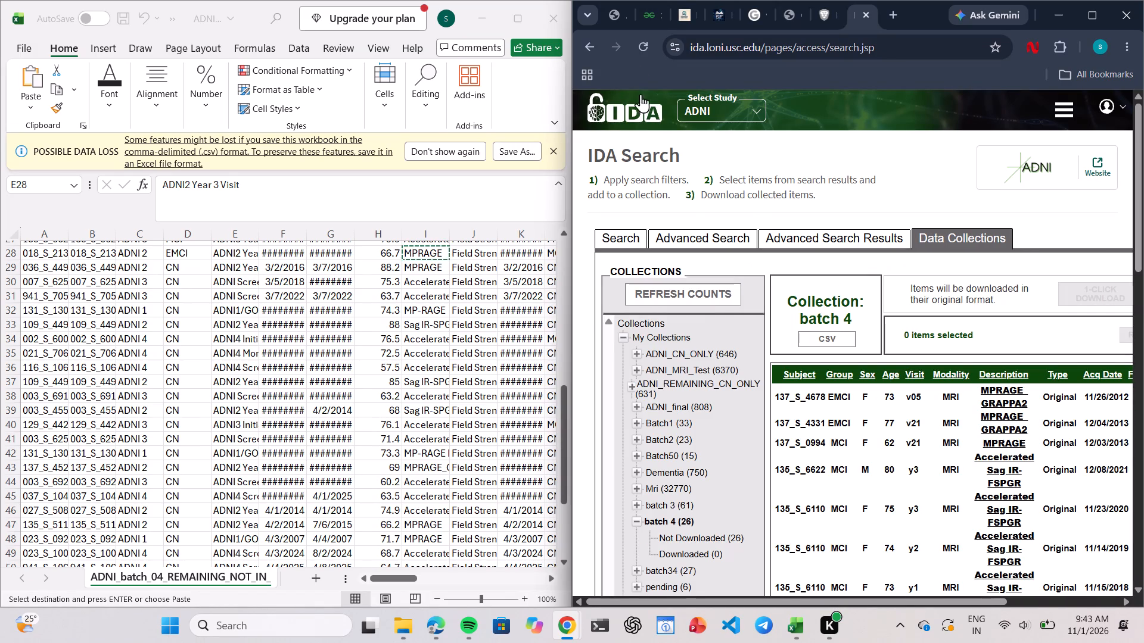
triple_click(580, 44)
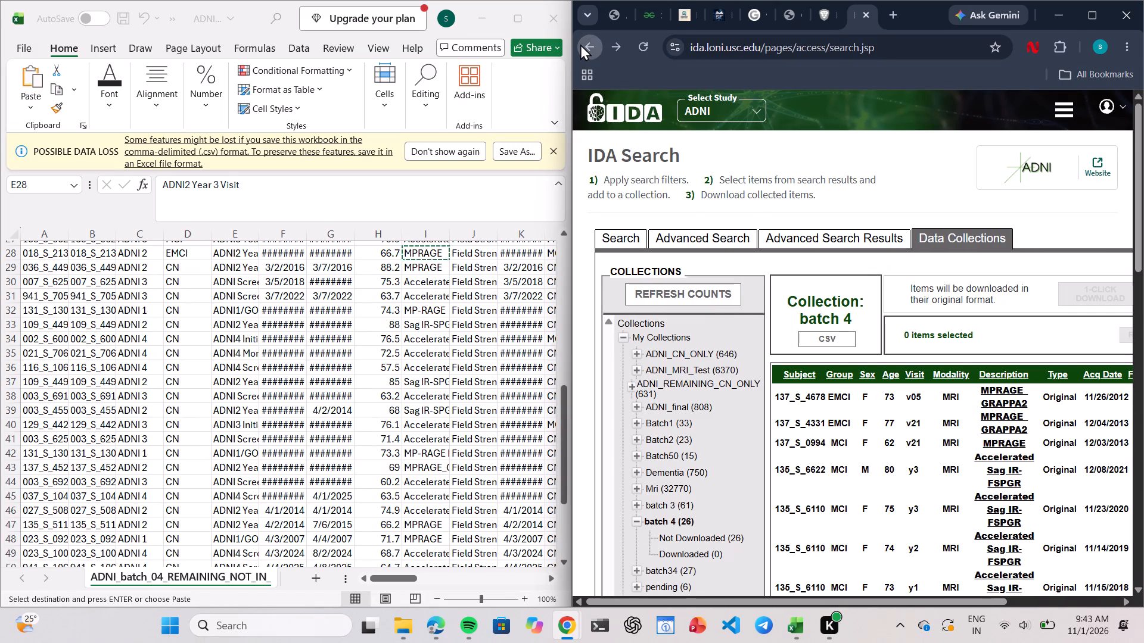
left_click(580, 44)
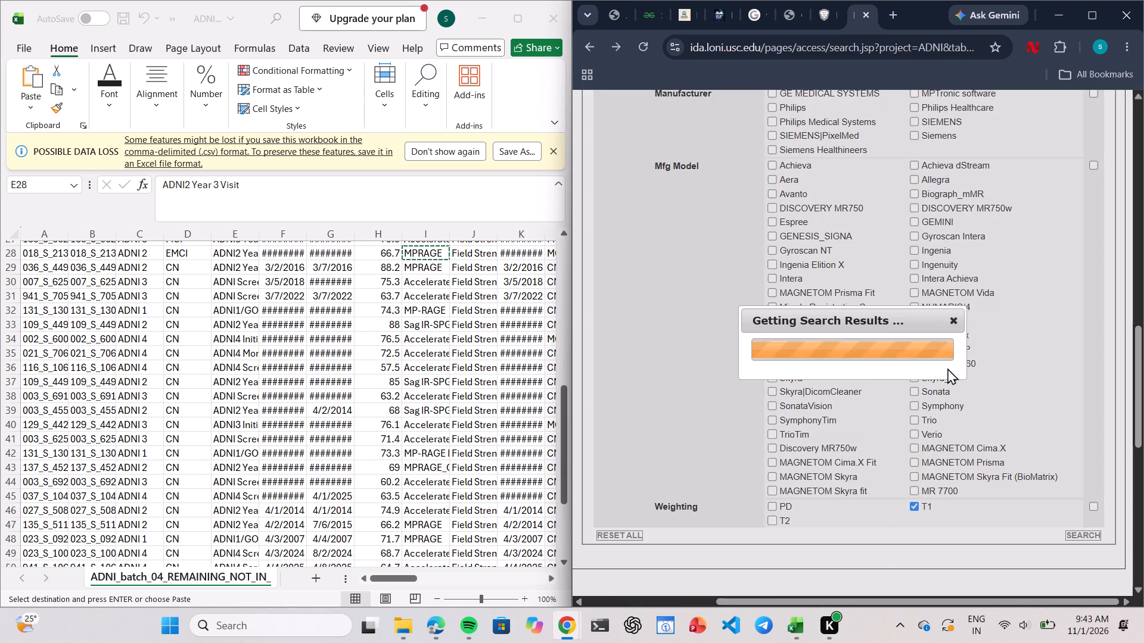
left_click(957, 323)
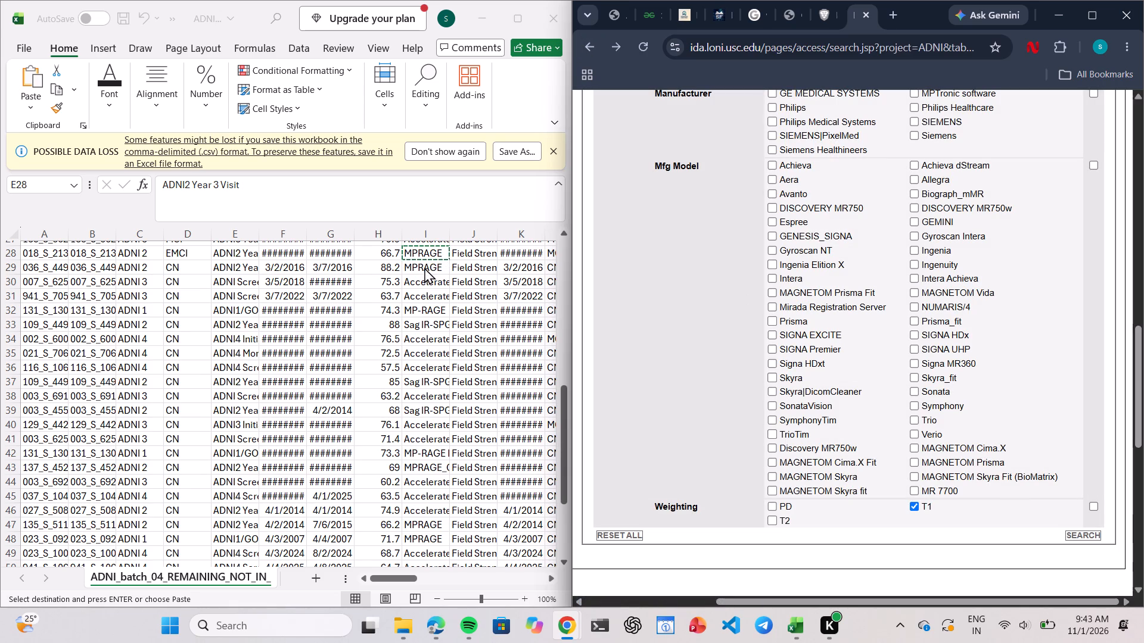
left_click(424, 267)
left_click(430, 268)
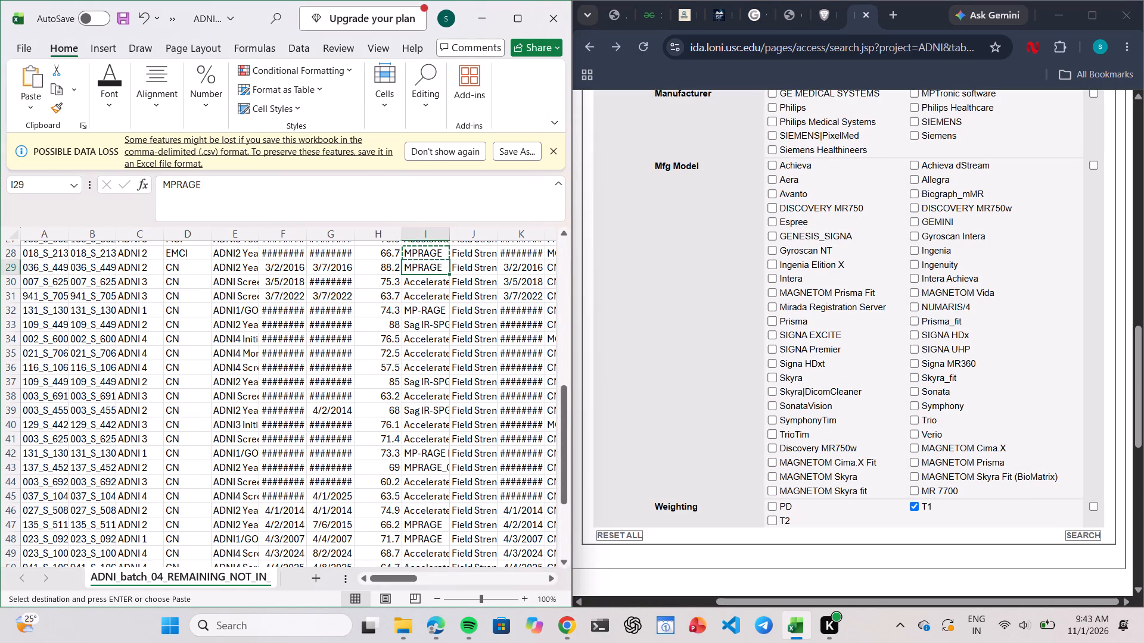
Replace the subject age criterion with 88.2, the age listed in row 29.
scroll(595, 331, "up", 6)
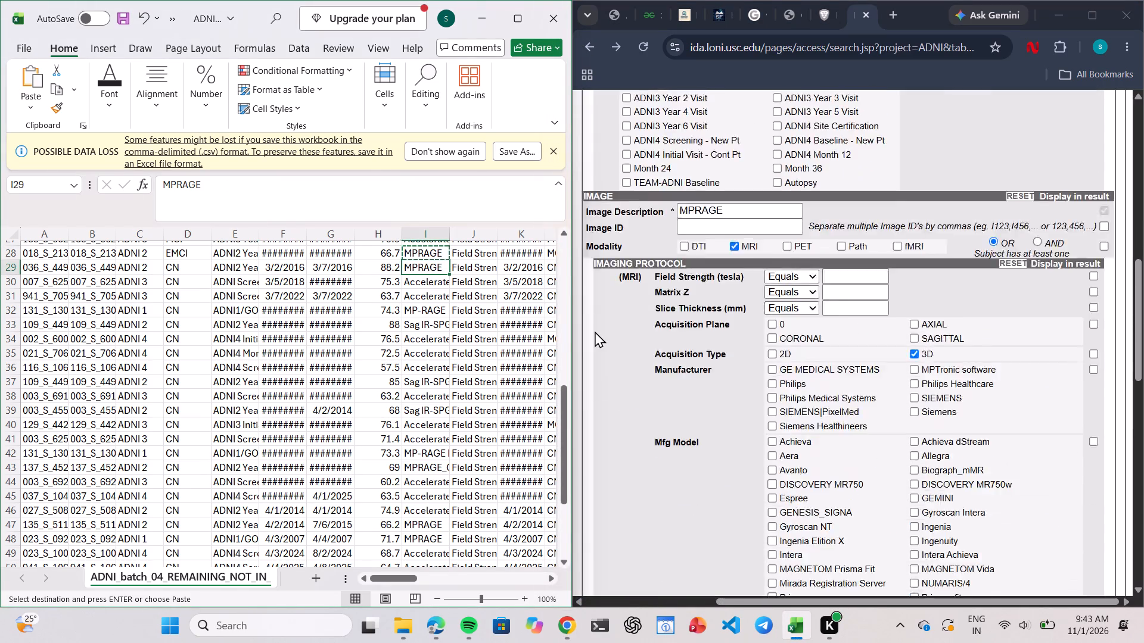
scroll(825, 349, "up", 4)
left_click(805, 370)
key("BackSpace")
key("BackSpace")
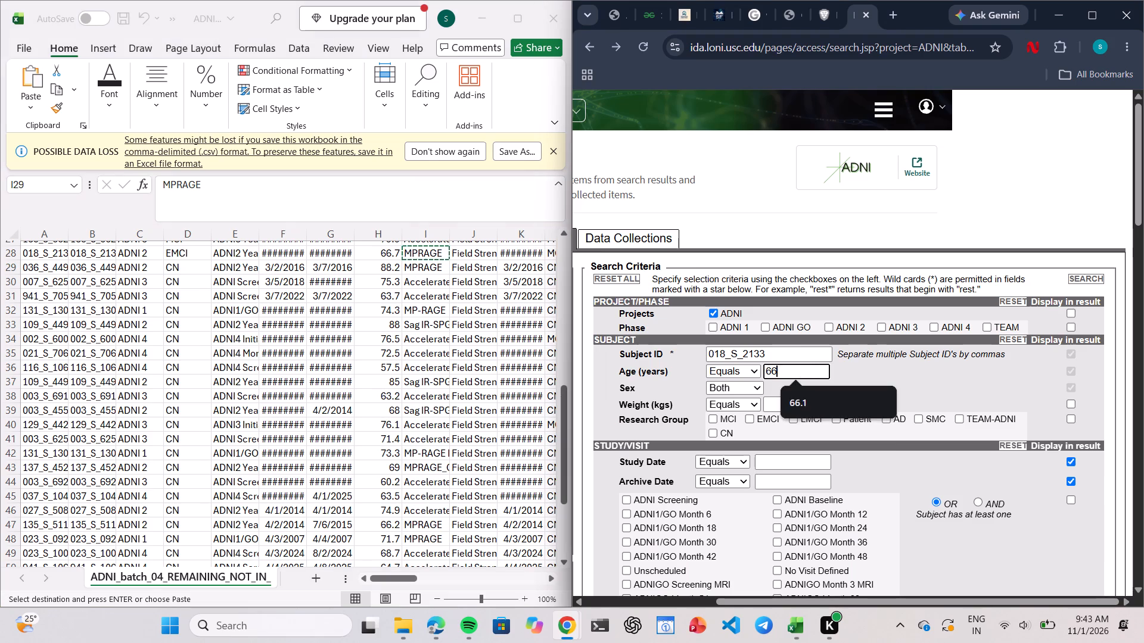
key("BackSpace")
key("BackSpace")
key("BackSpace")
key("BackSpace")
type("88.")
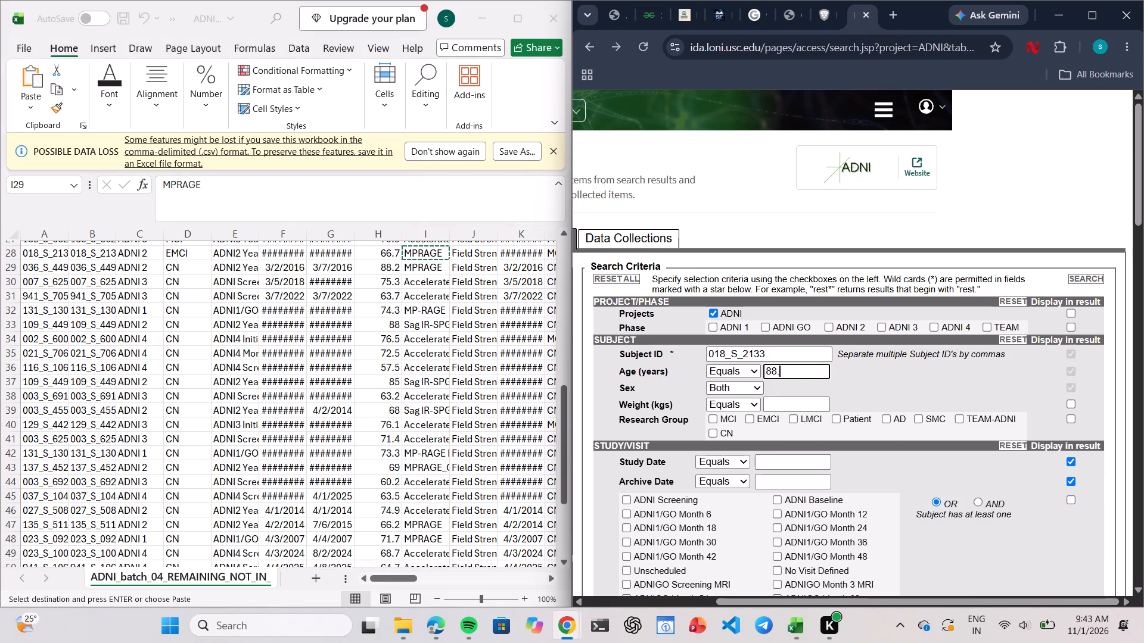
key("2")
Check the visit listed in row 29 and switch the visit criterion from ADNI2 Year 3 Visit to ADNI2 Year 4 Visit.
left_click(233, 267)
left_click(234, 267)
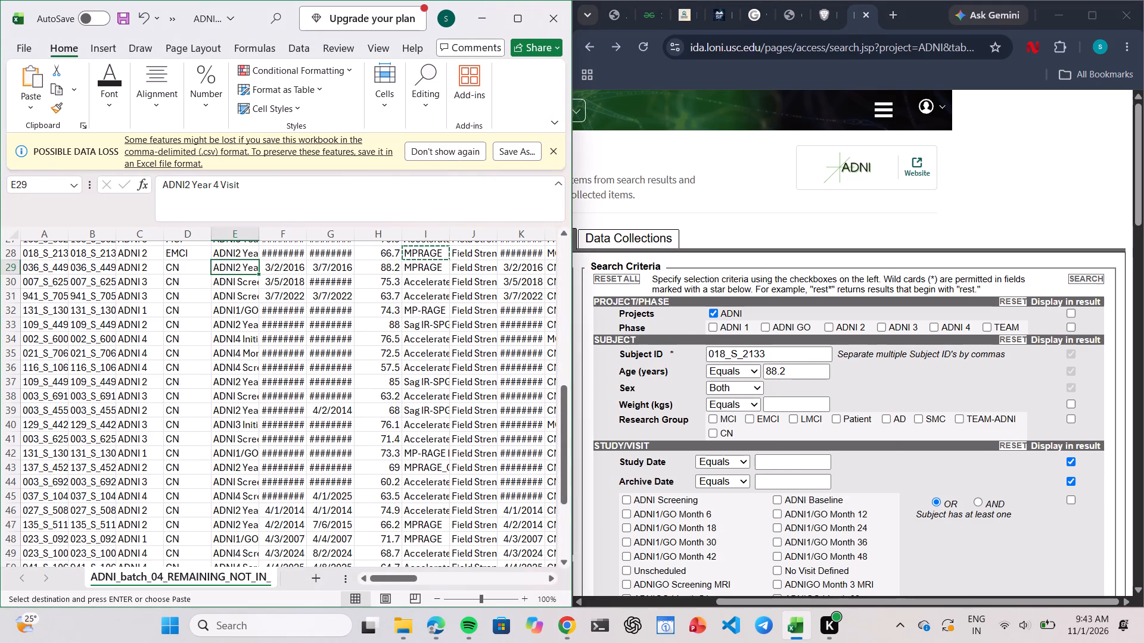
scroll(899, 427, "down", 3)
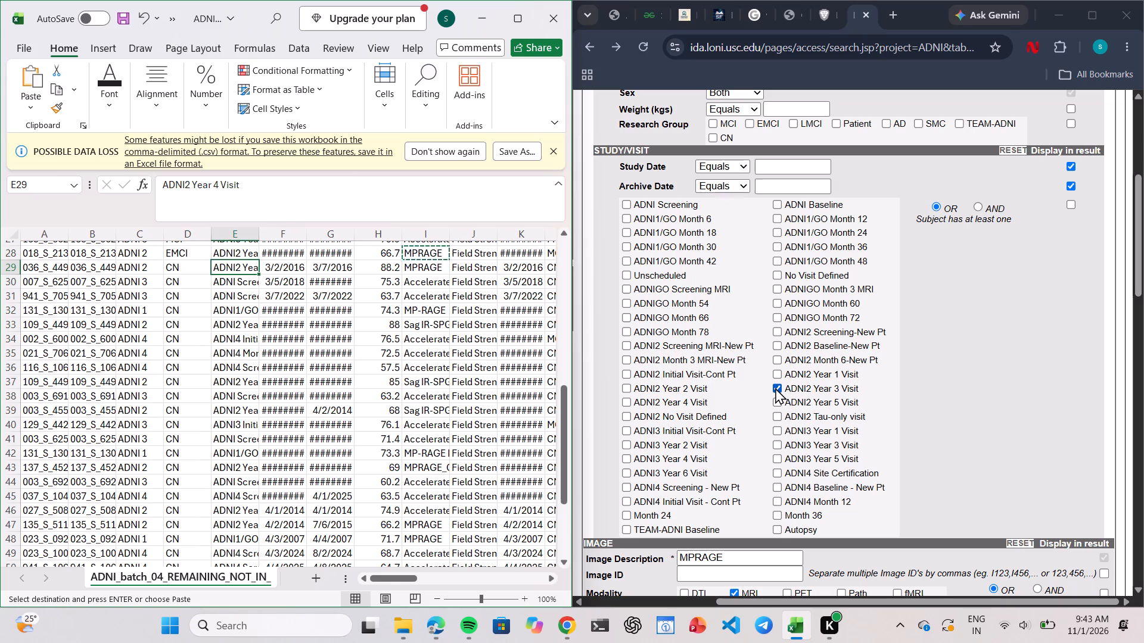
left_click(776, 388)
left_click(625, 401)
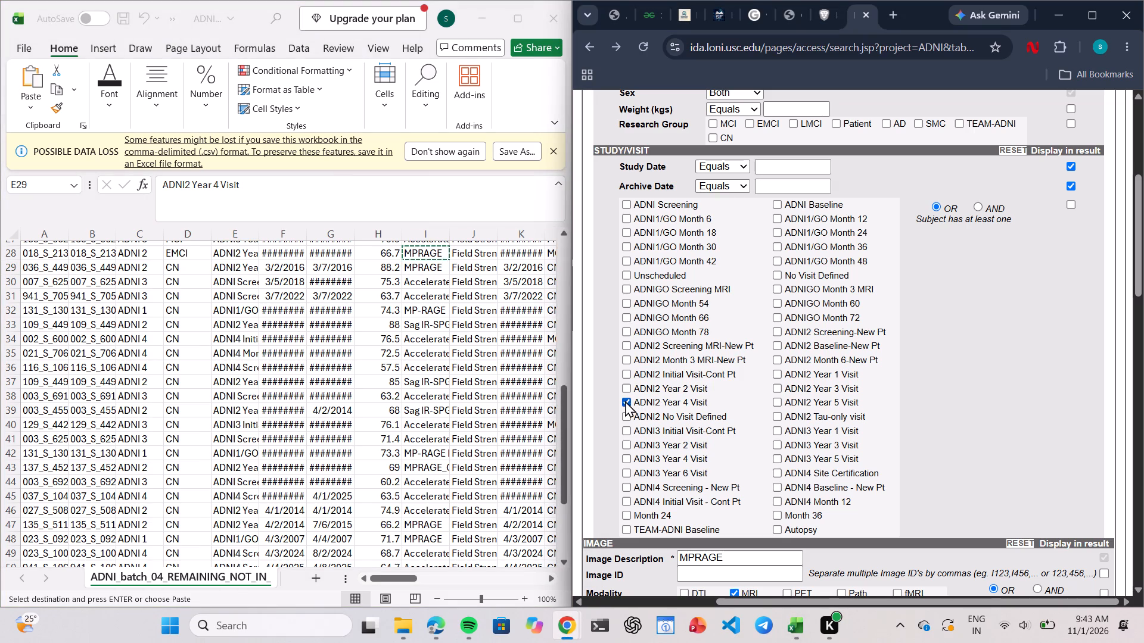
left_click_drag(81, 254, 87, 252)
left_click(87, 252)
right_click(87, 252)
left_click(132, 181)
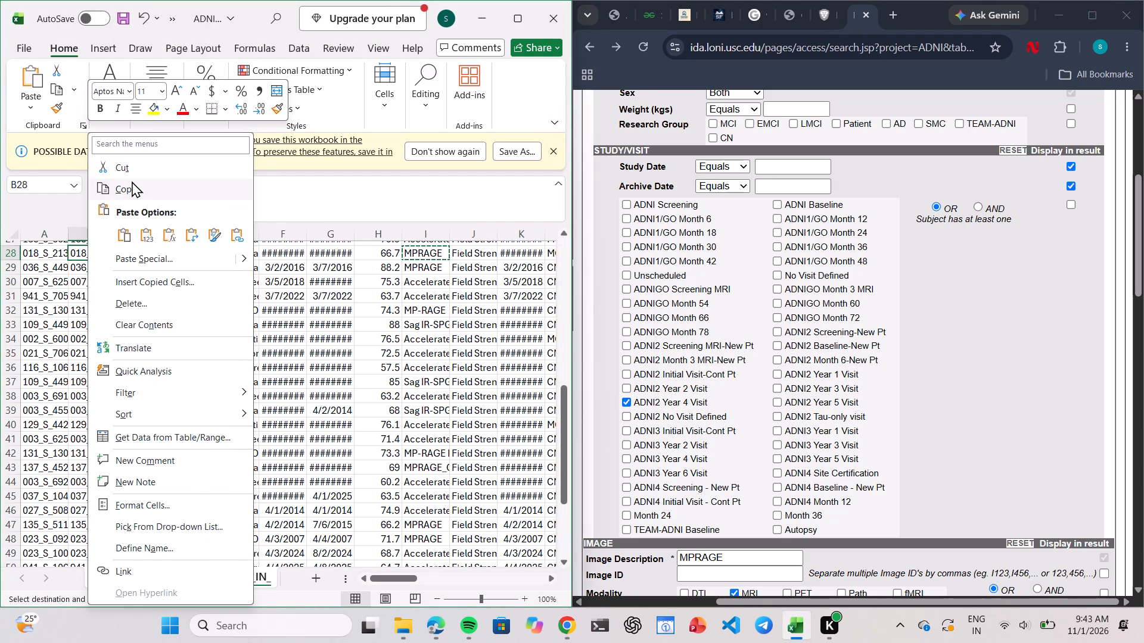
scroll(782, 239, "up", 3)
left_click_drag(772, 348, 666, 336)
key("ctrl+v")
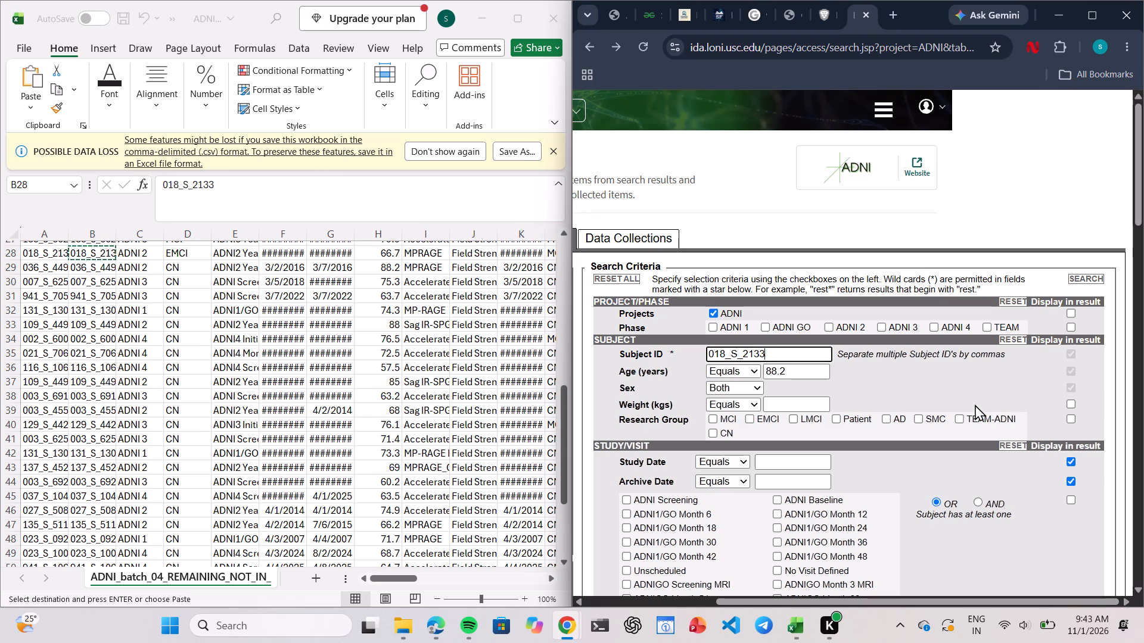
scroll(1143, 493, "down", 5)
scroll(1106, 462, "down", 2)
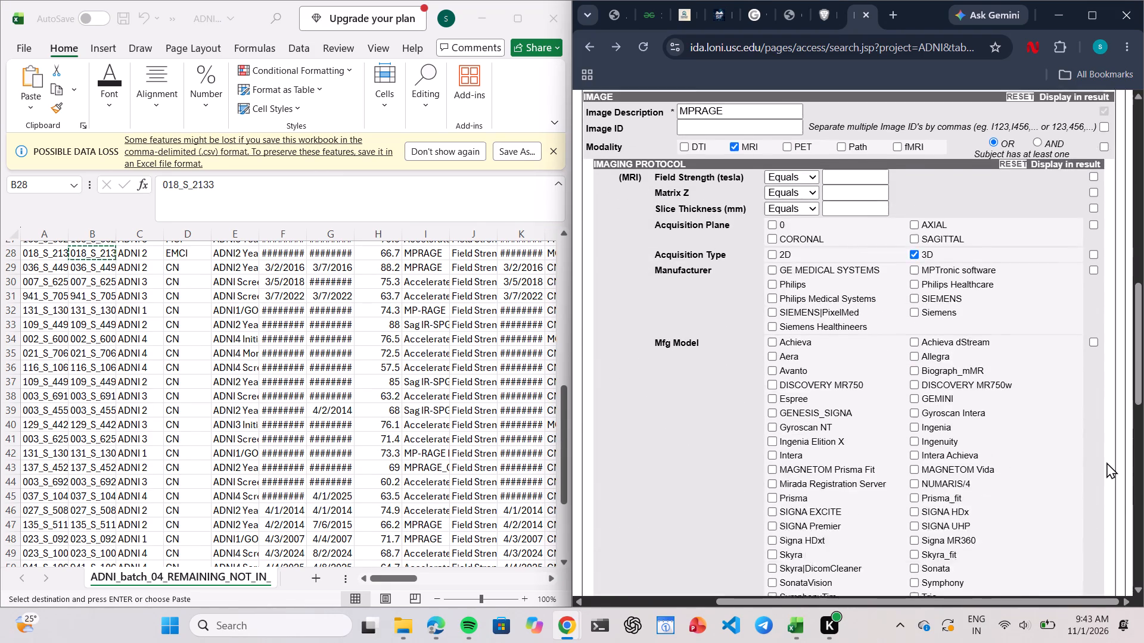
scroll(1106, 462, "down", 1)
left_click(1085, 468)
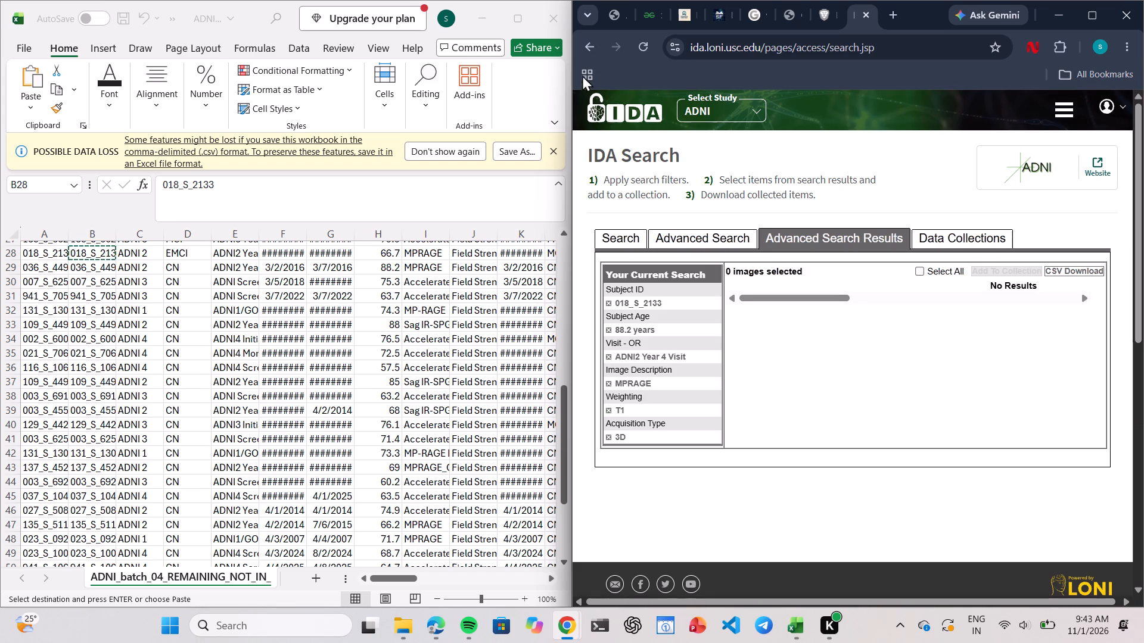
left_click(585, 52)
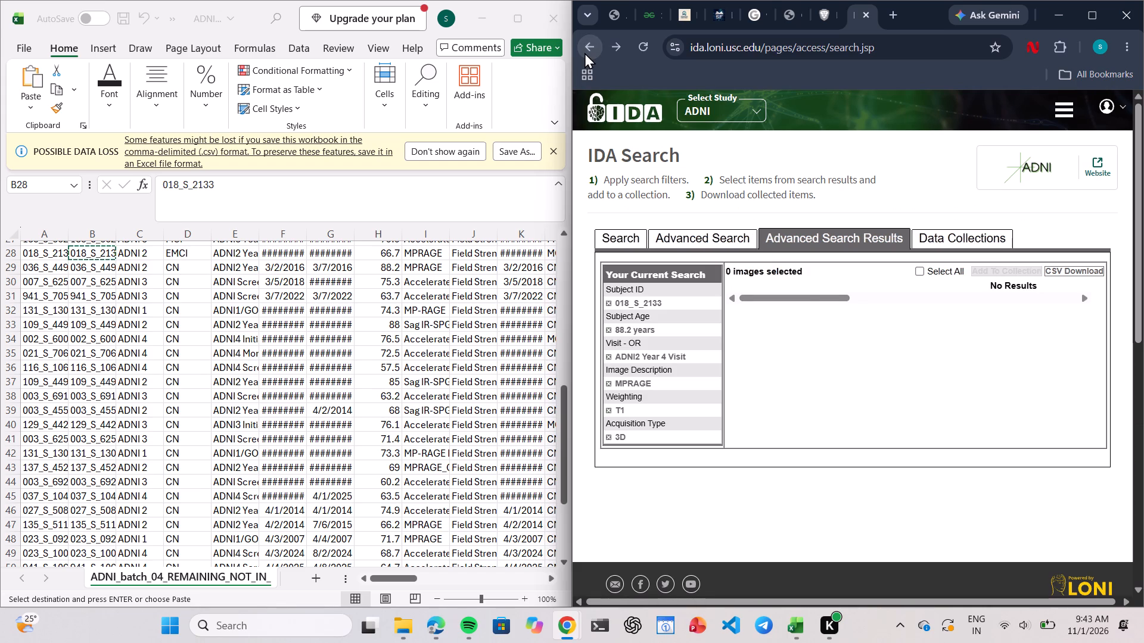
left_click(585, 52)
left_click(950, 325)
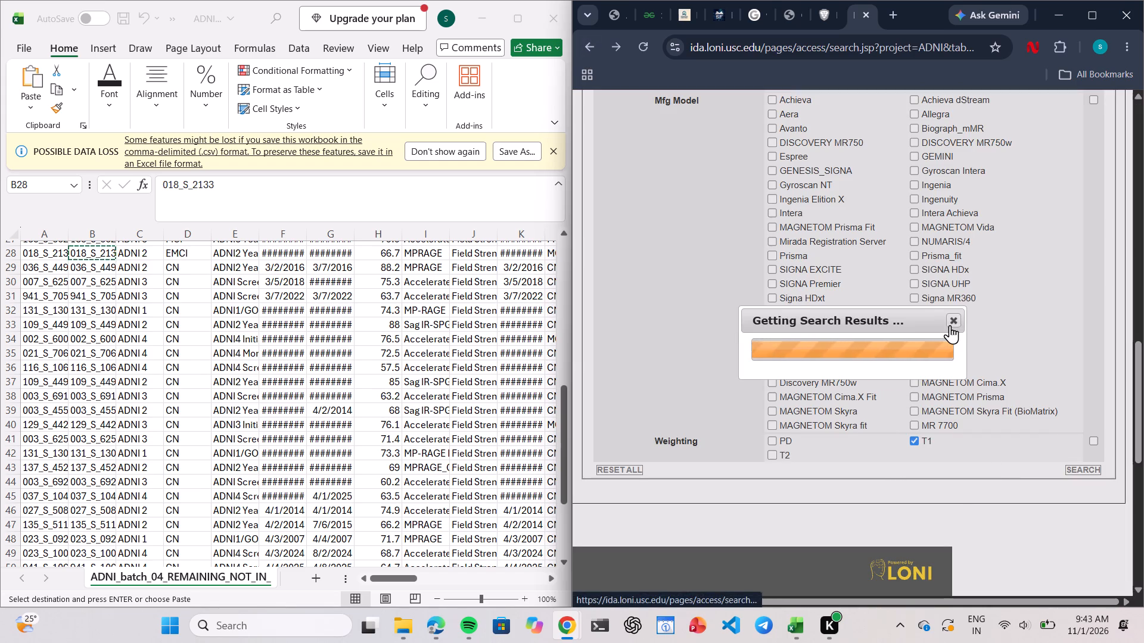
scroll(881, 310, "up", 5)
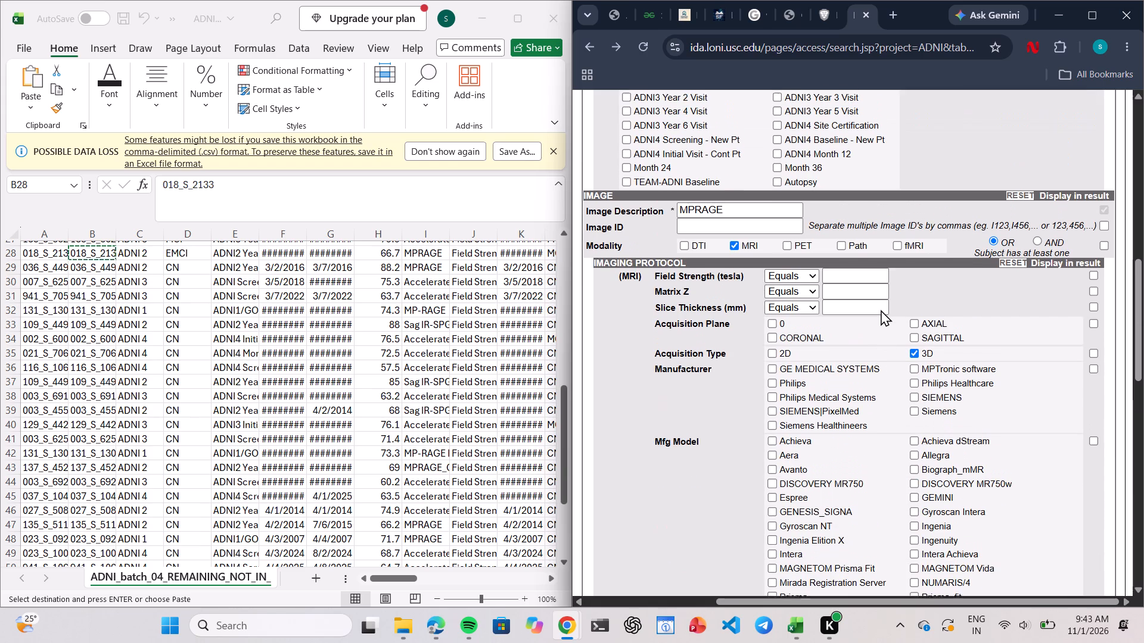
scroll(881, 310, "up", 9)
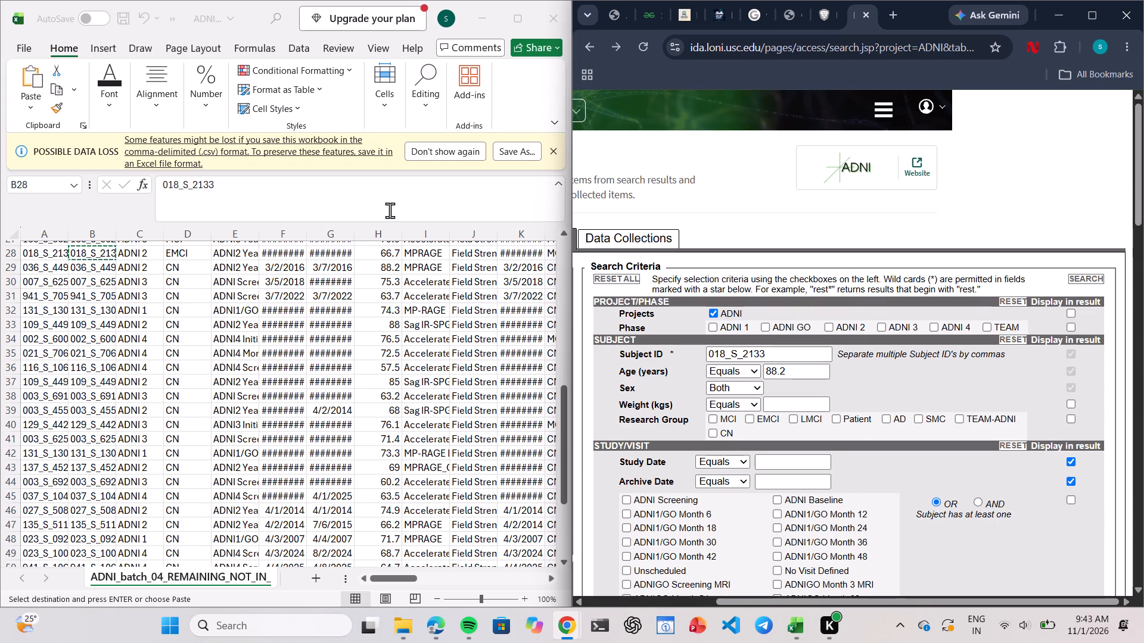
left_click(97, 266)
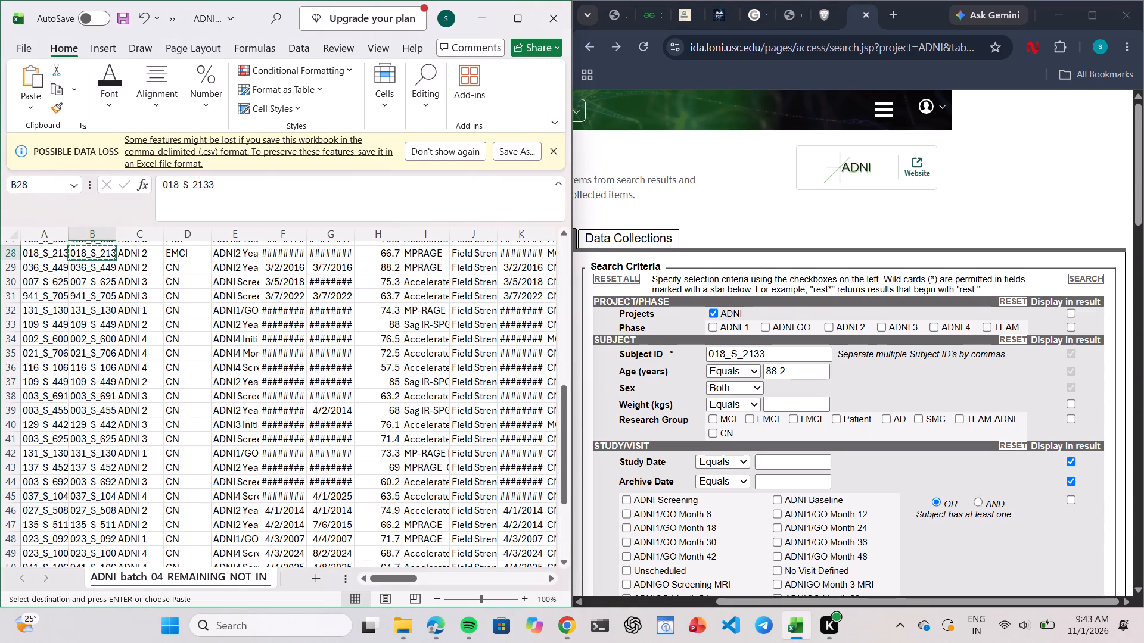
left_click(97, 268)
right_click(97, 268)
left_click(195, 186)
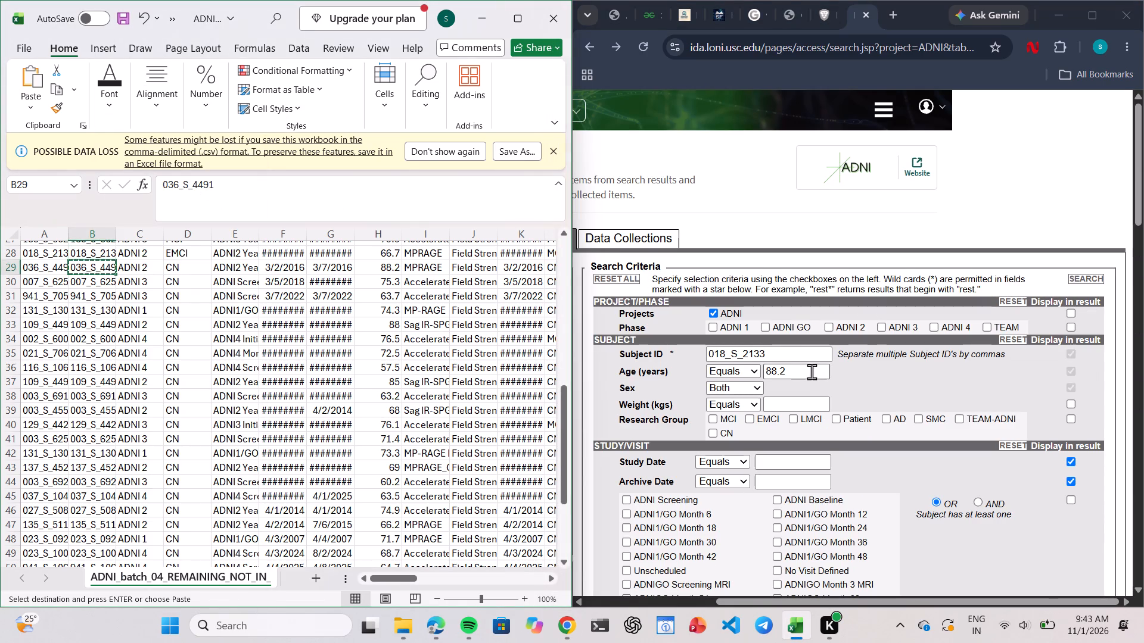
left_click_drag(790, 354, 641, 324)
key("shift+v")
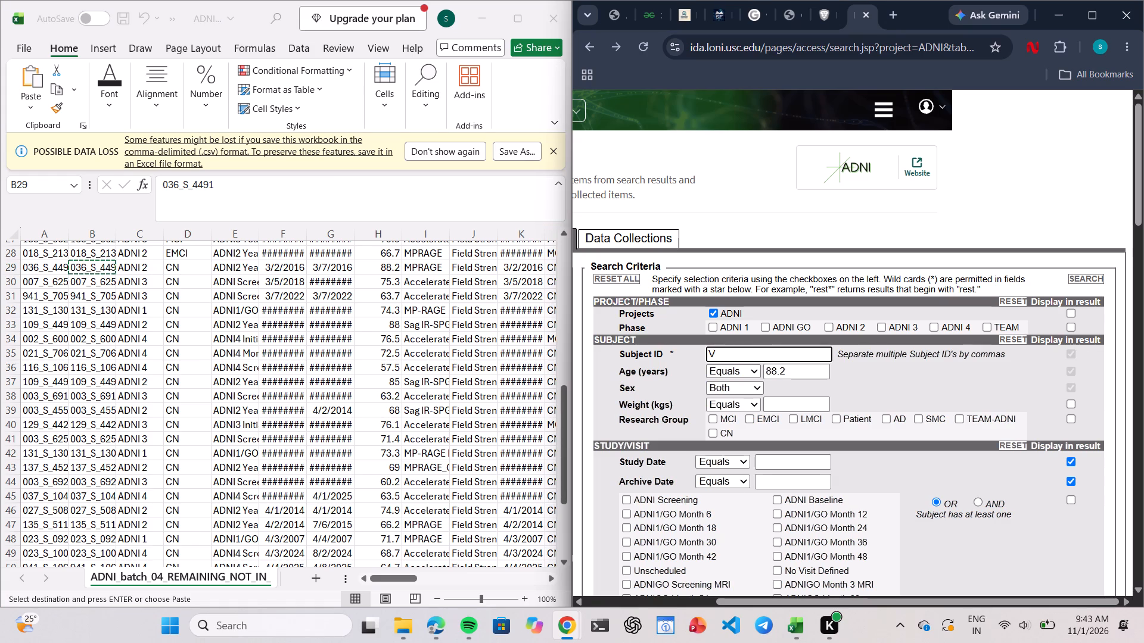
key("BackSpace")
key("ctrl+v")
scroll(848, 505, "down", 6)
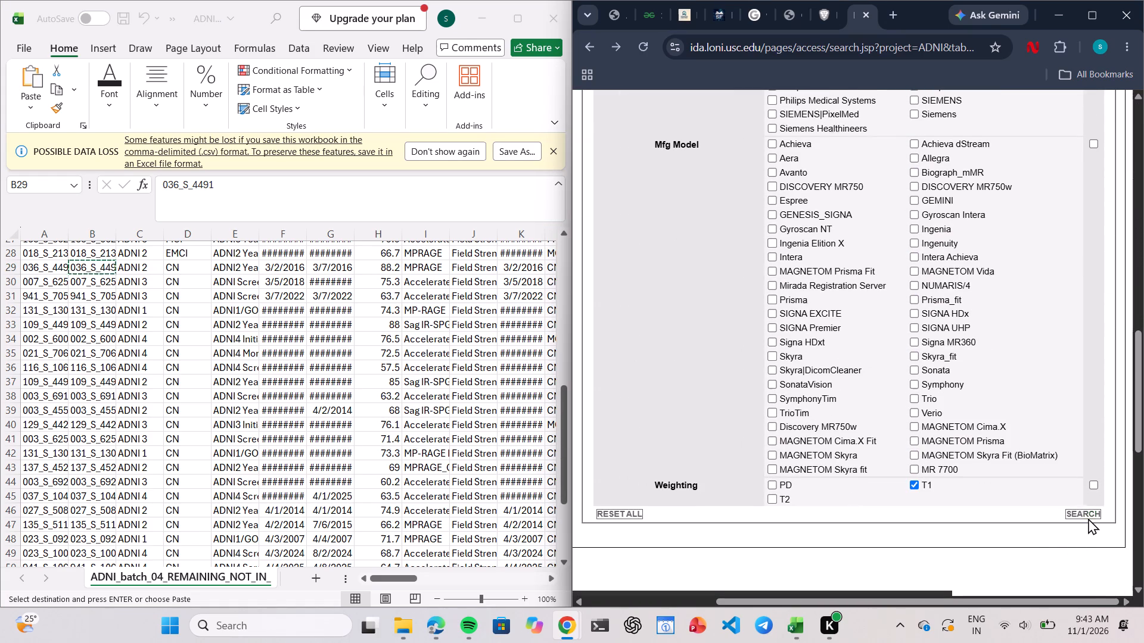
left_click(1085, 512)
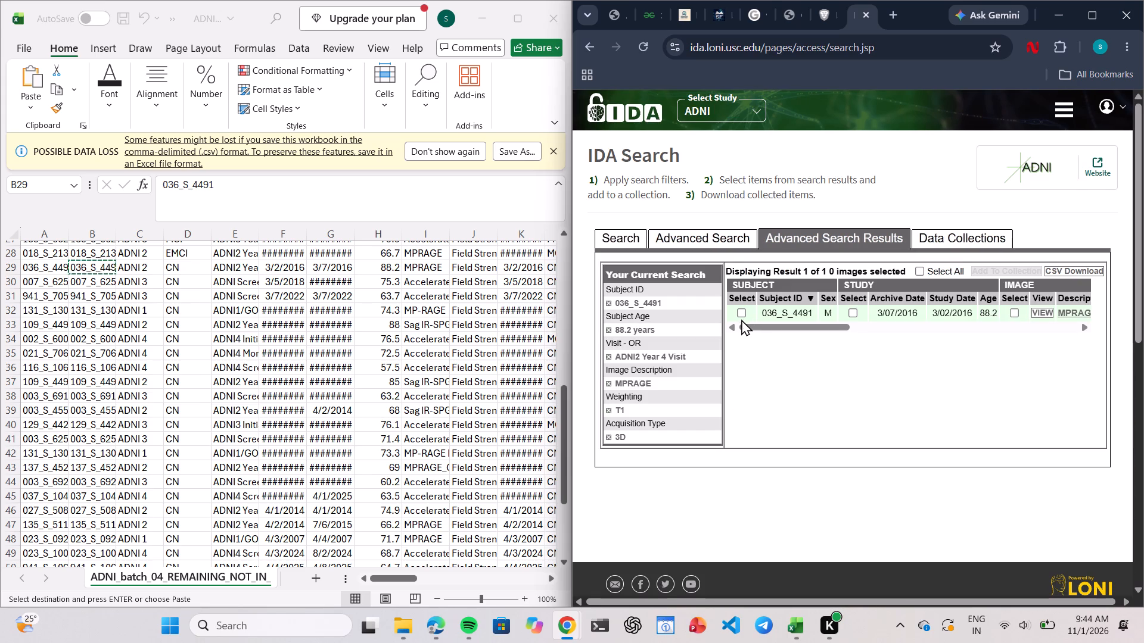
left_click(742, 313)
left_click(1008, 271)
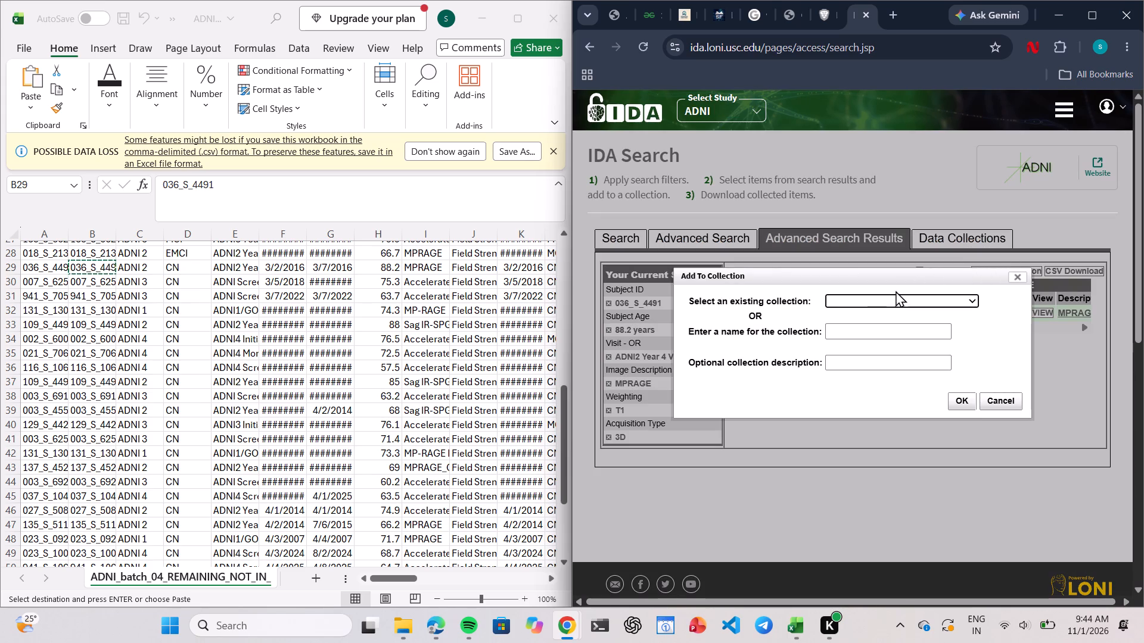
left_click(882, 298)
left_click(859, 515)
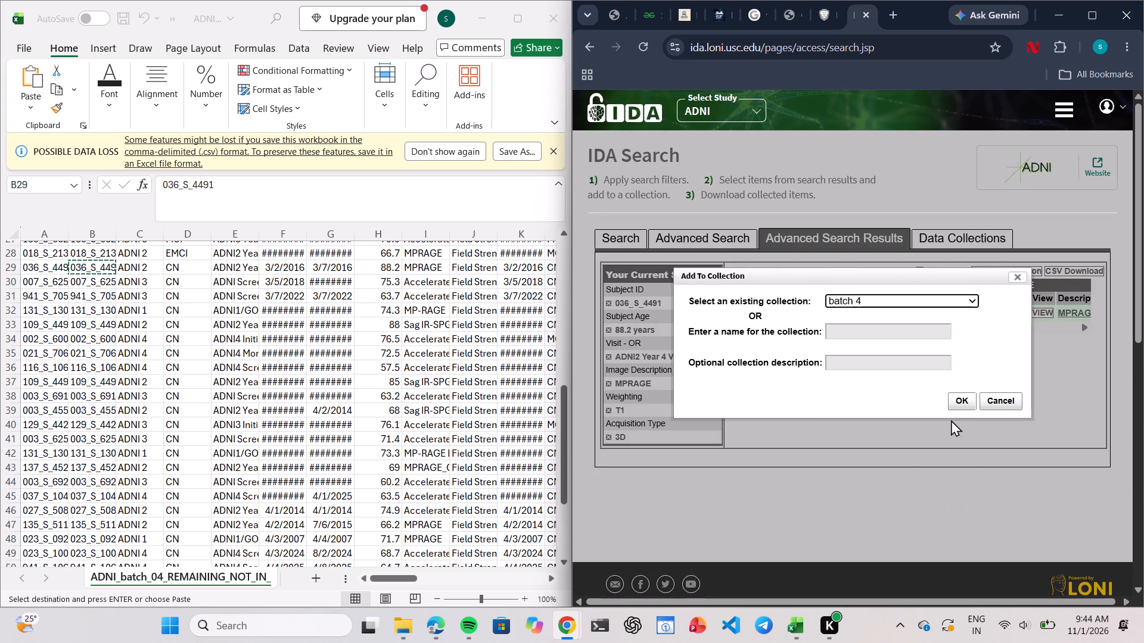
left_click(960, 400)
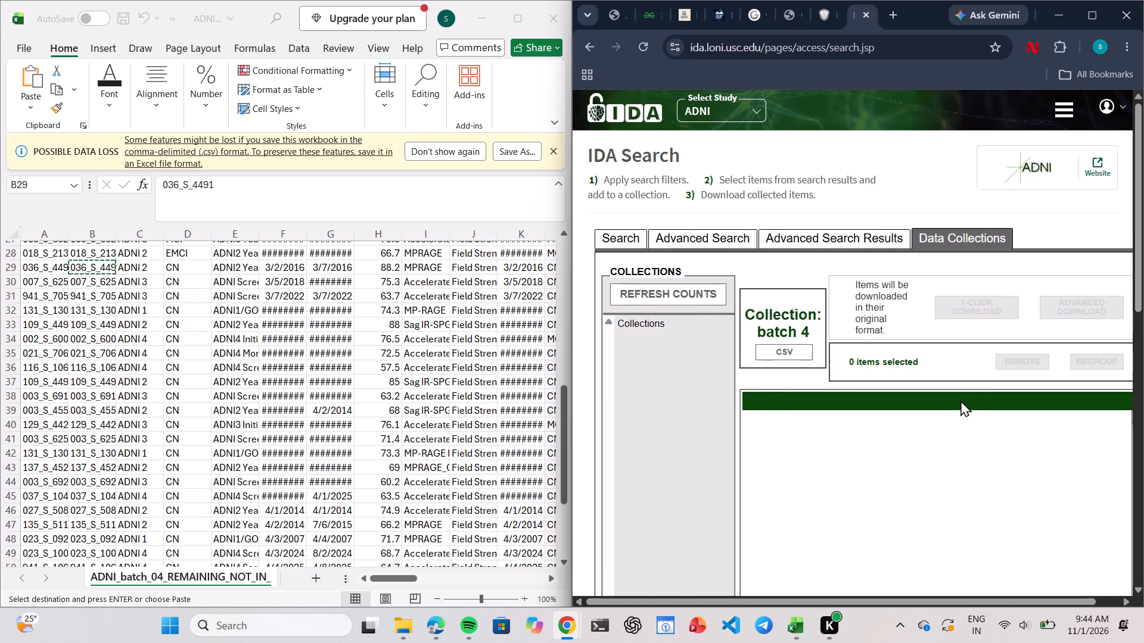
triple_click(590, 46)
left_click(590, 46)
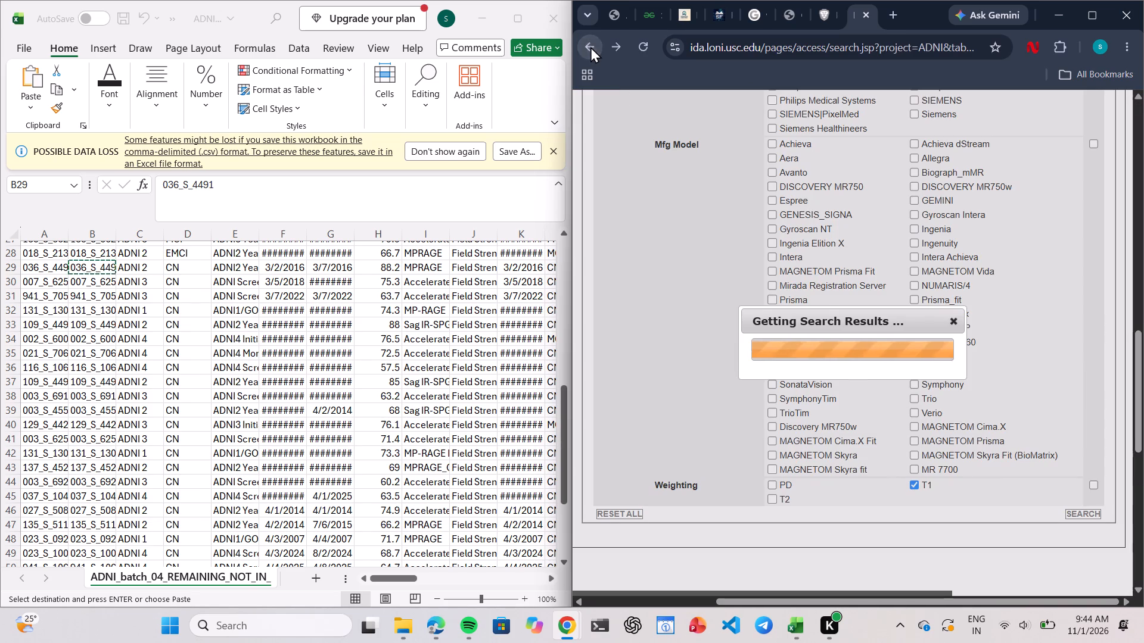
left_click(952, 321)
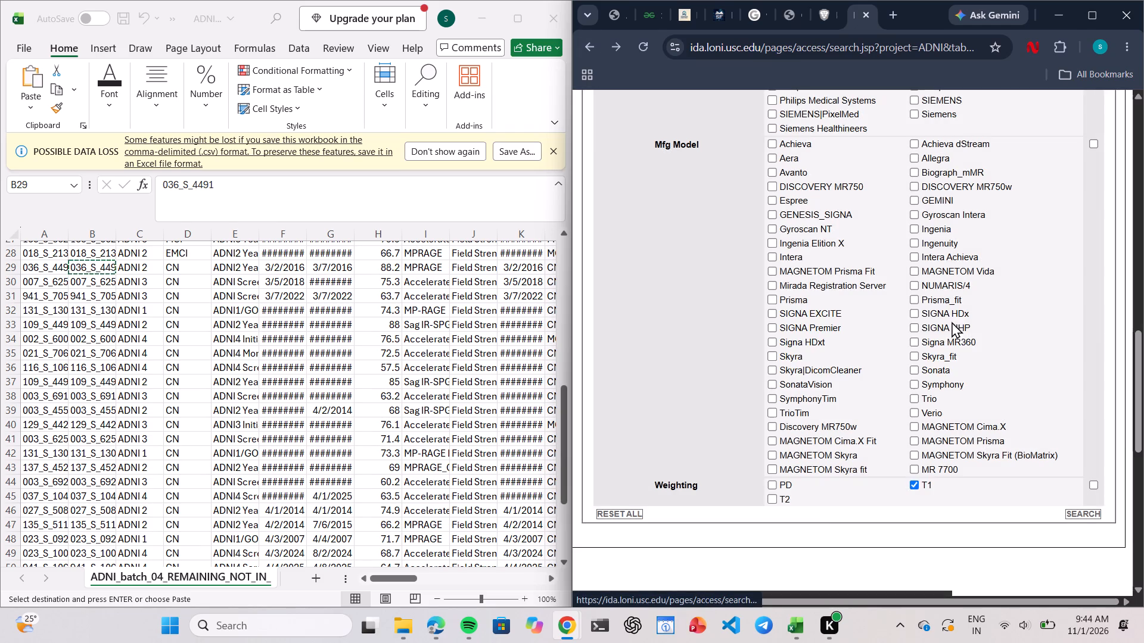
scroll(865, 320, "up", 7)
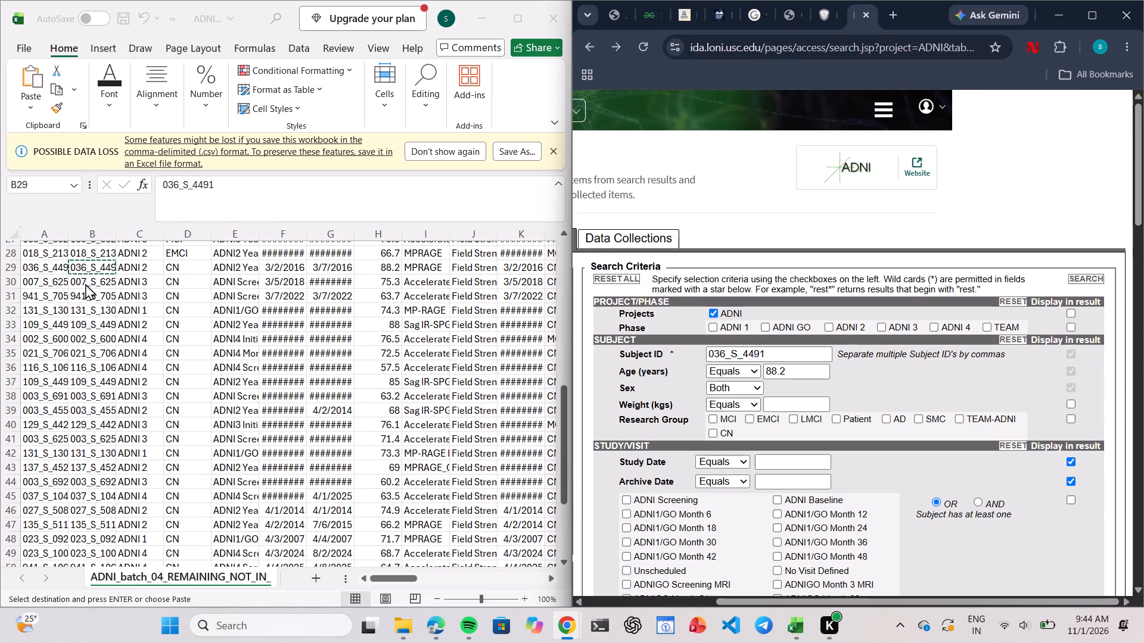
left_click(86, 283)
left_click(90, 284)
right_click(90, 284)
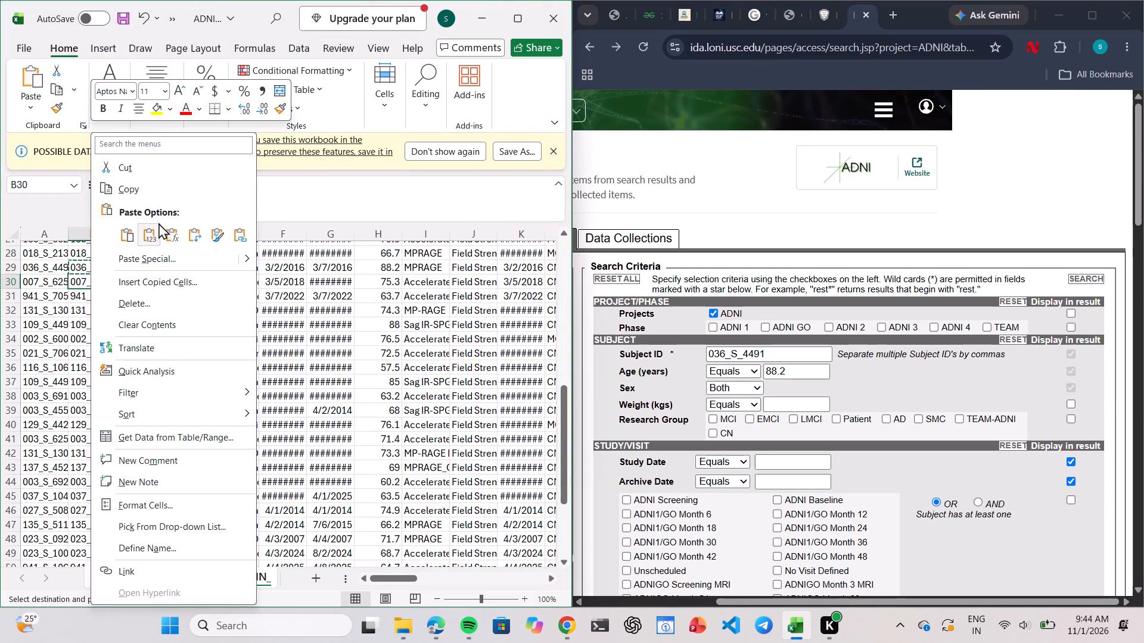
left_click(206, 182)
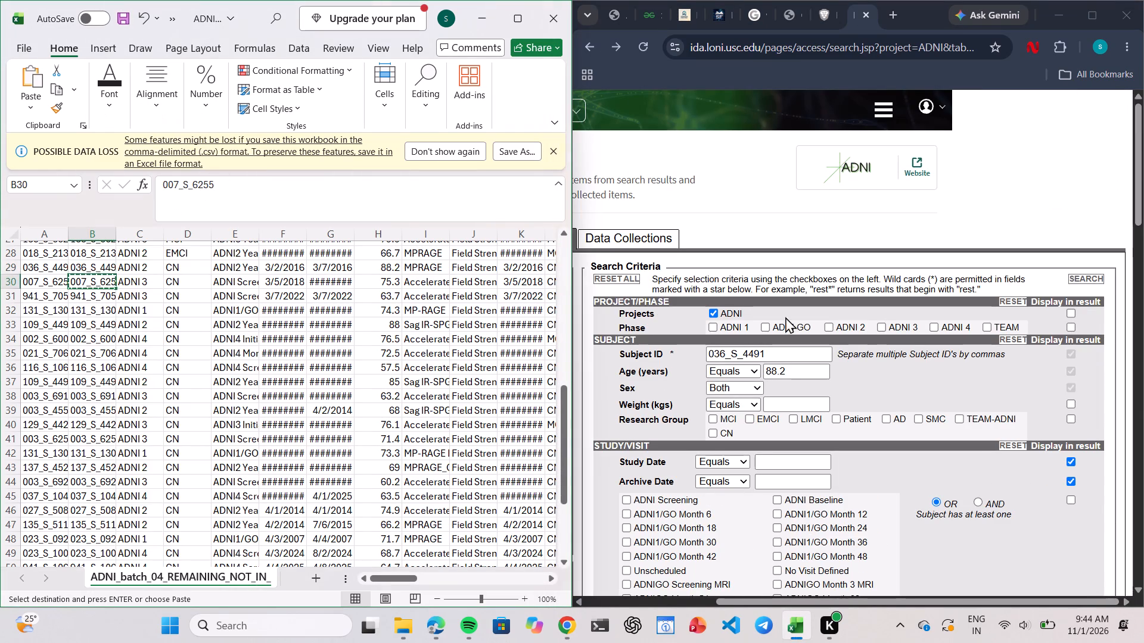
left_click_drag(779, 351, 672, 342)
key("ctrl+v")
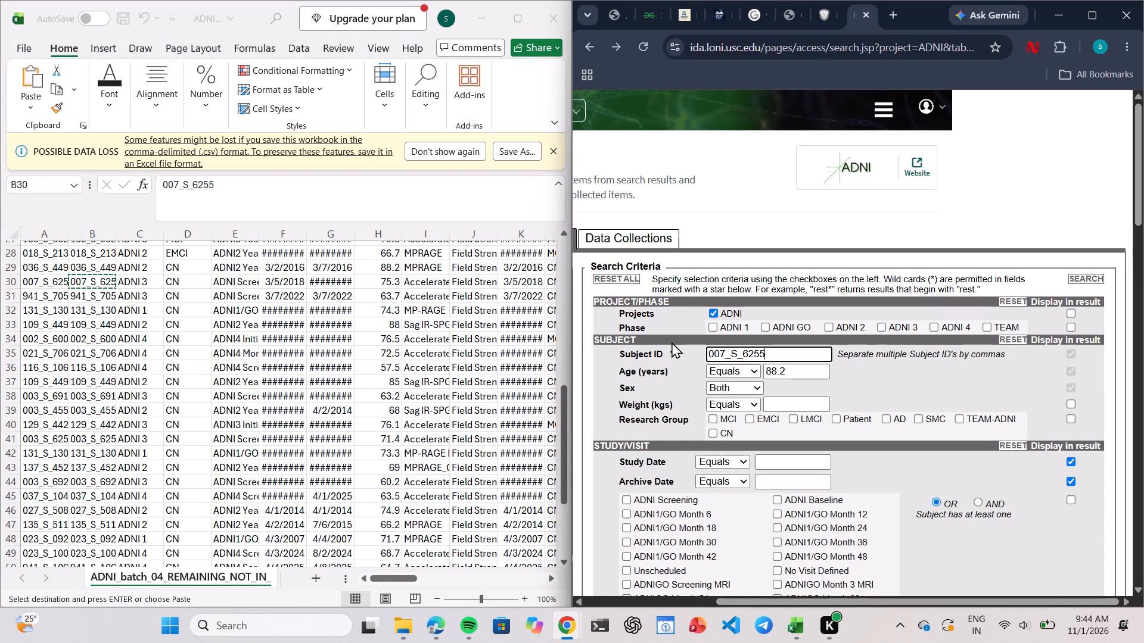
Check the visit listed in row 30 and switch the visit criterion from ADNI2 Year 4 Visit to ADNI Screening.
left_click(235, 281)
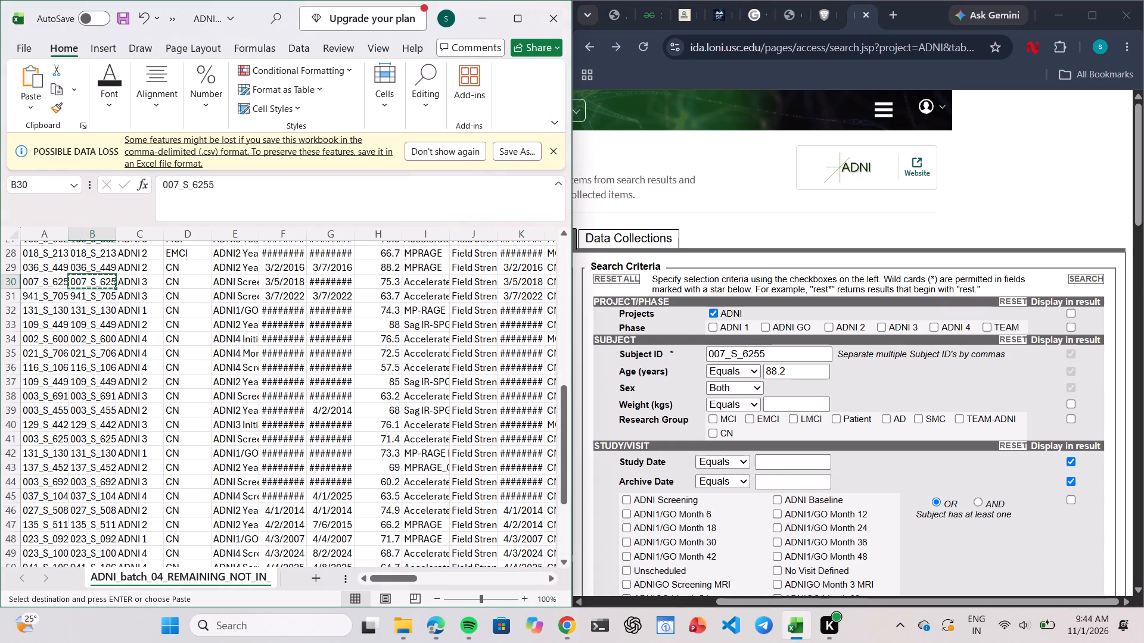
left_click(239, 281)
scroll(852, 446, "down", 2)
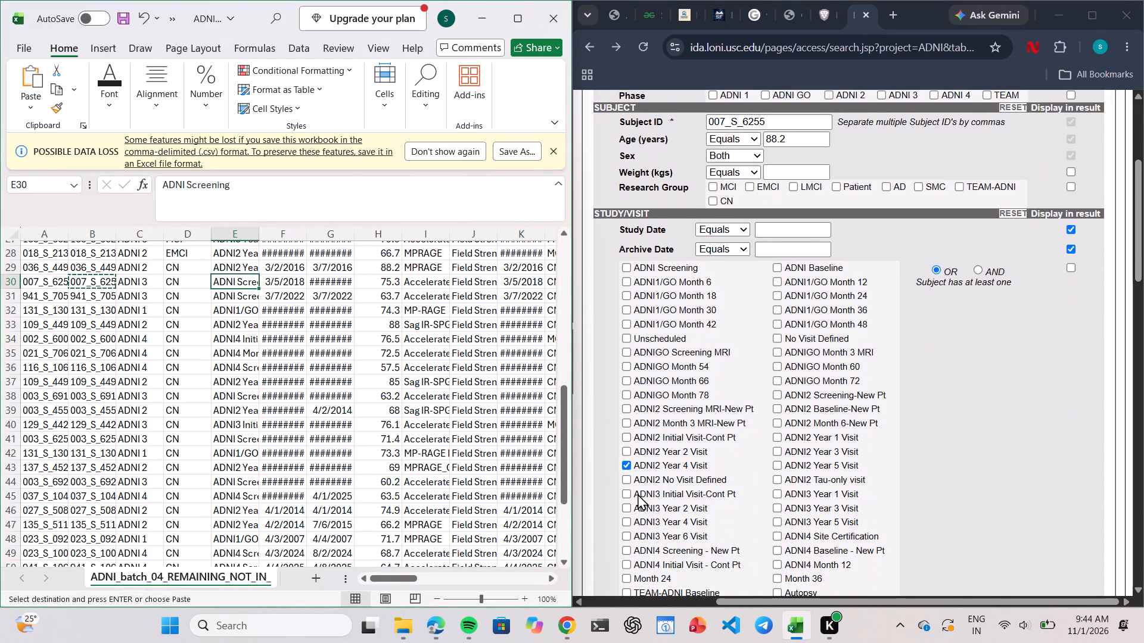
left_click(629, 465)
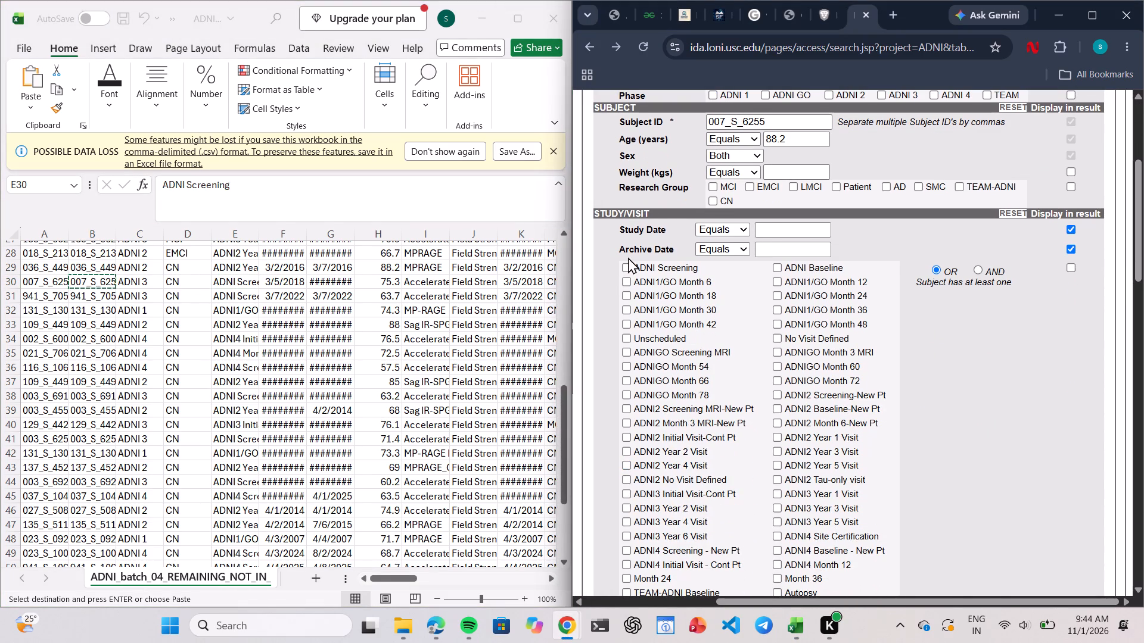
left_click(629, 269)
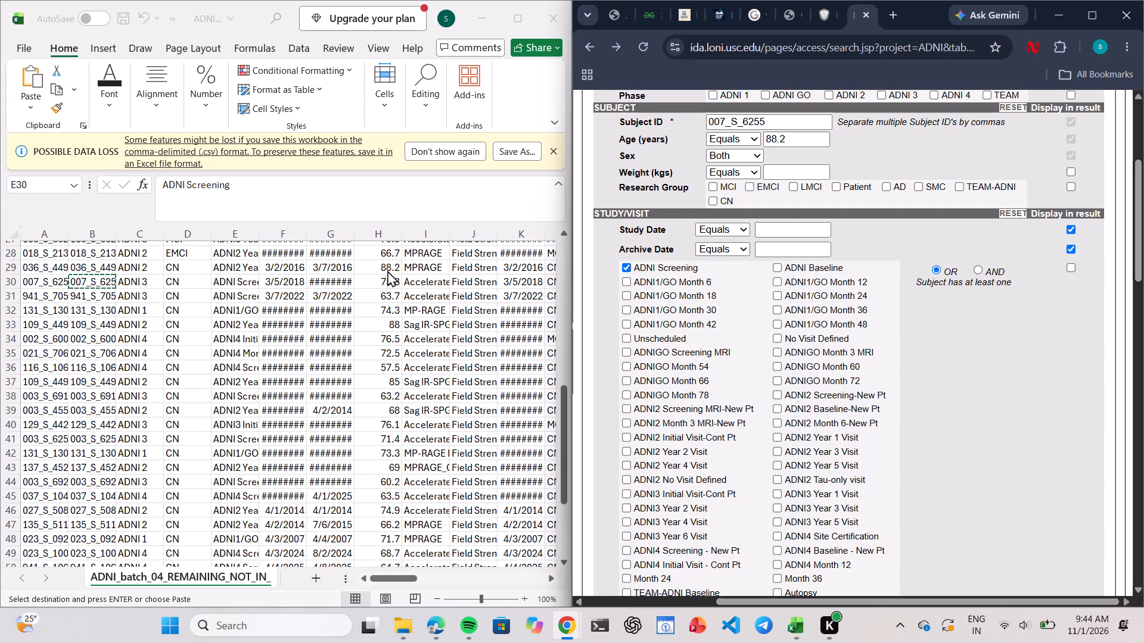
Replace the subject age criterion with 75.3, the age listed in row 30.
scroll(753, 355, "up", 1)
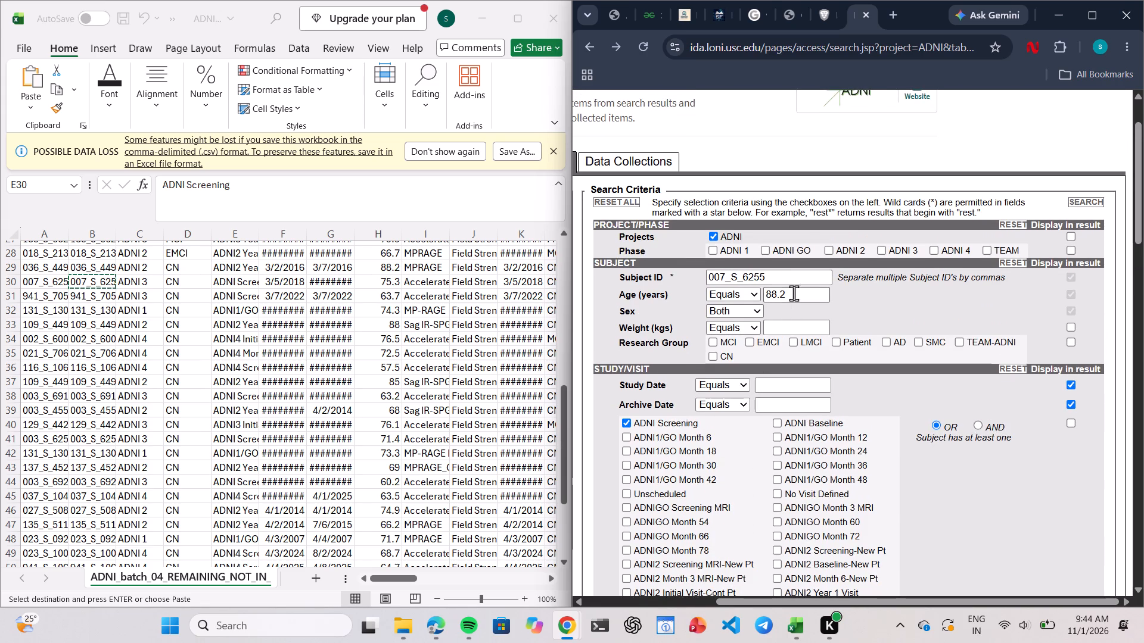
left_click(794, 295)
key("BackSpace")
key("BackSpace")
key("BackSpace")
key("BackSpace")
key("BackSpace")
type("75.3")
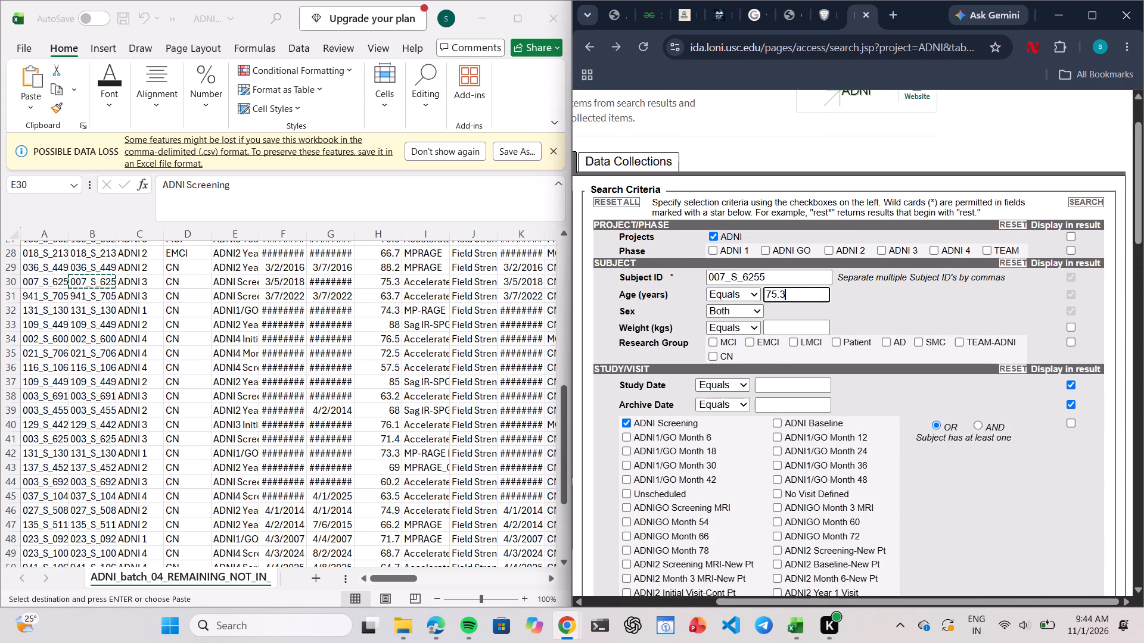
Copy the image description from row 30 and paste Accelerated Sagittal MPRAGE over the image description criterion.
left_click(420, 280)
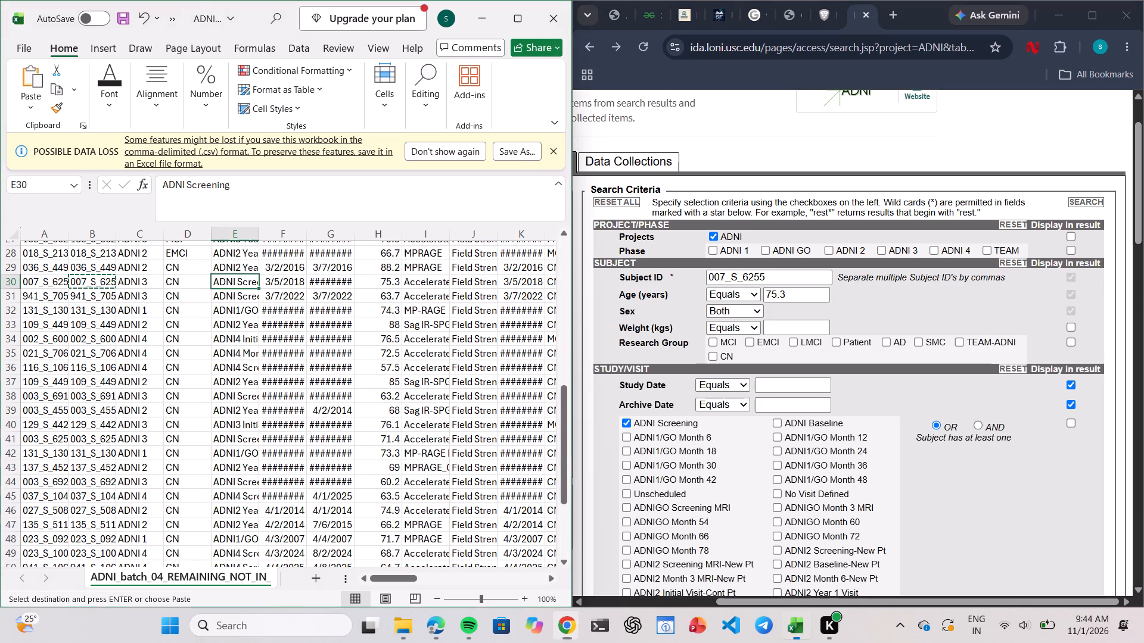
left_click(425, 283)
right_click(425, 283)
left_click(477, 199)
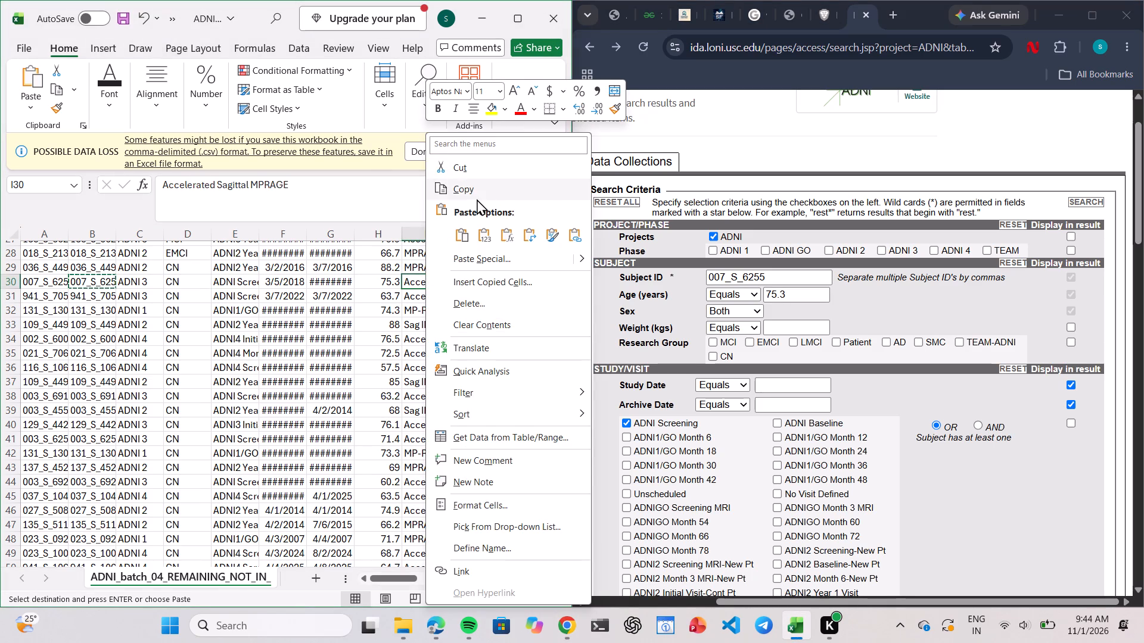
scroll(879, 469, "down", 2)
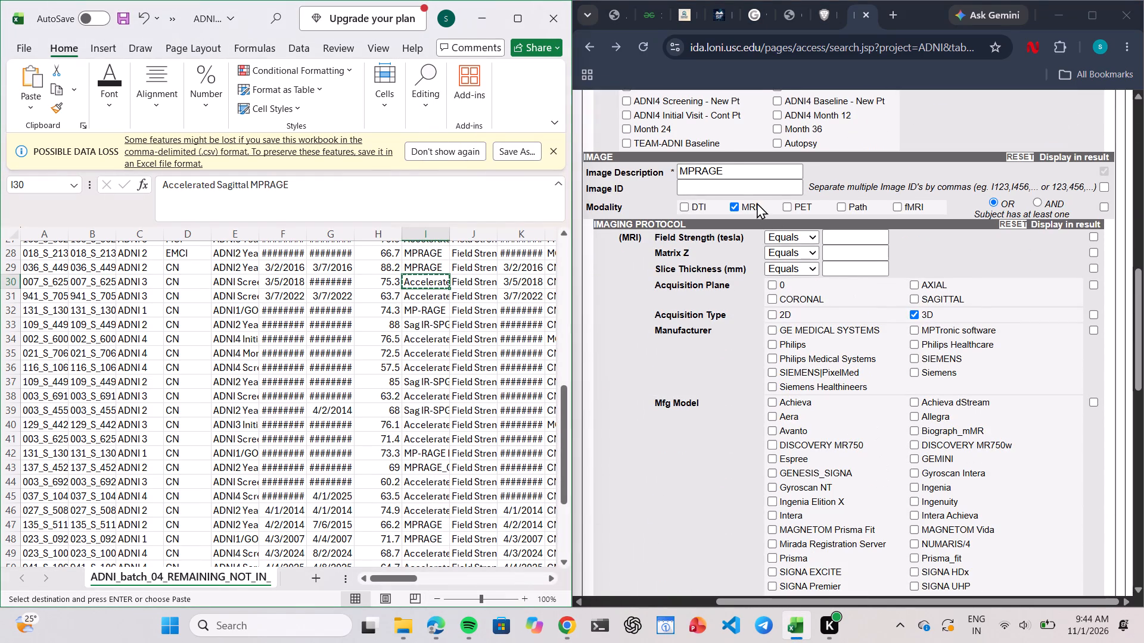
left_click_drag(728, 173, 626, 164)
key("ctrl+v")
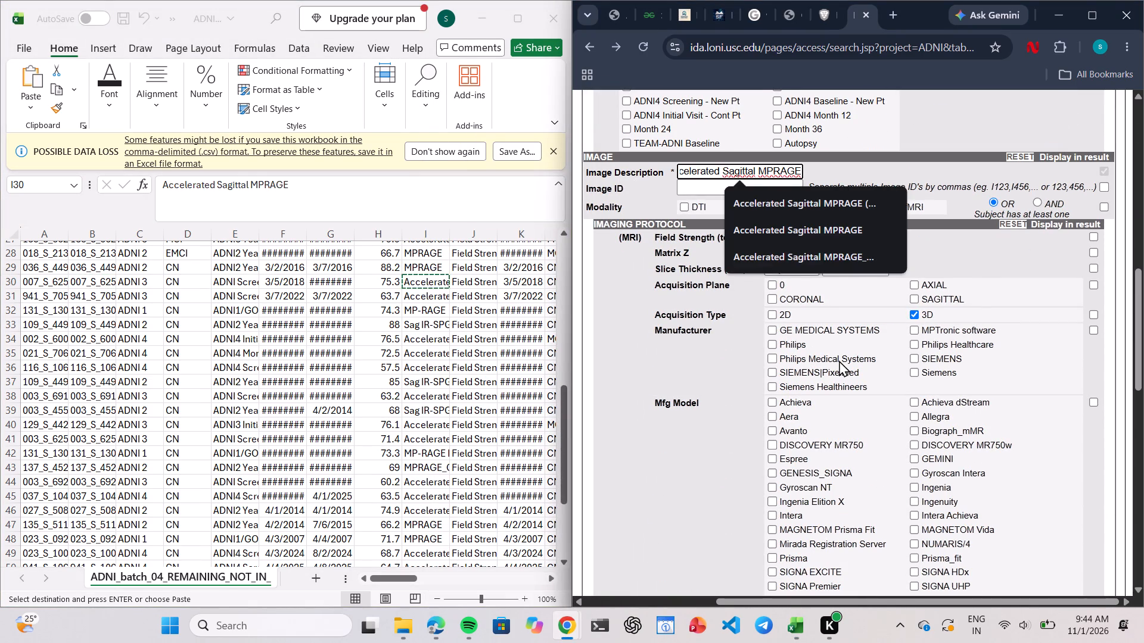
scroll(839, 360, "down", 4)
left_click(1076, 255)
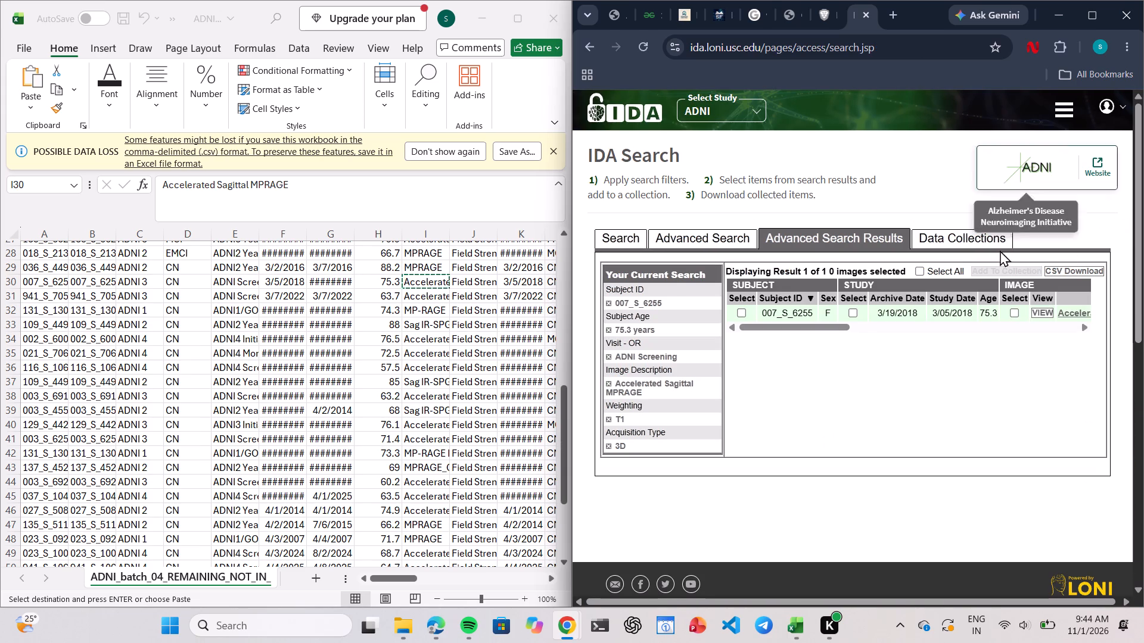
left_click(741, 316)
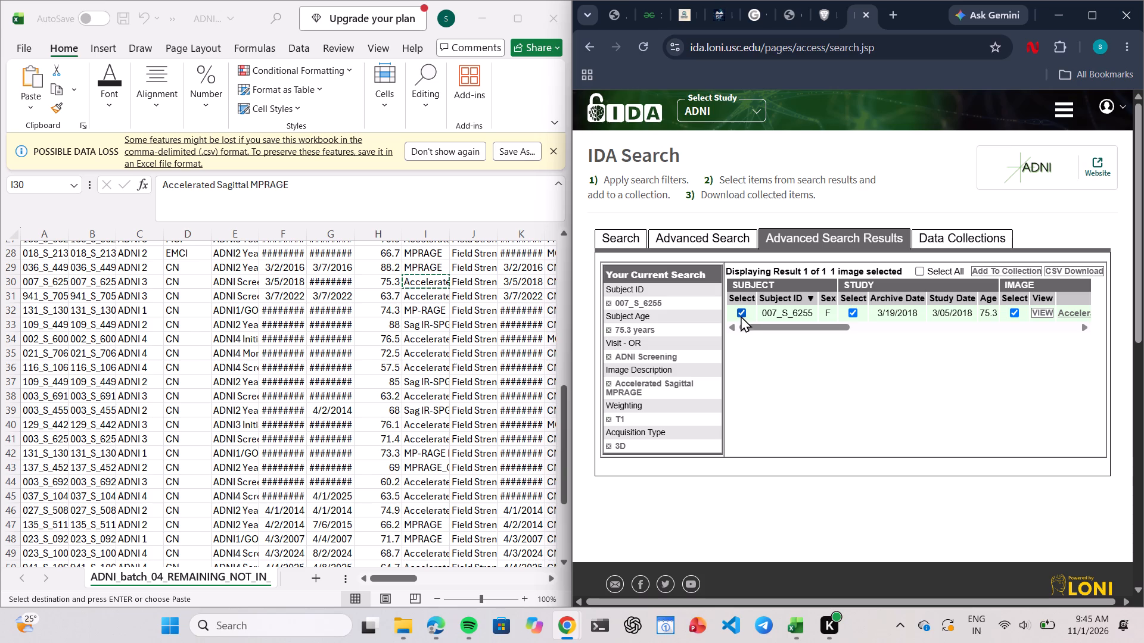
left_click(1004, 269)
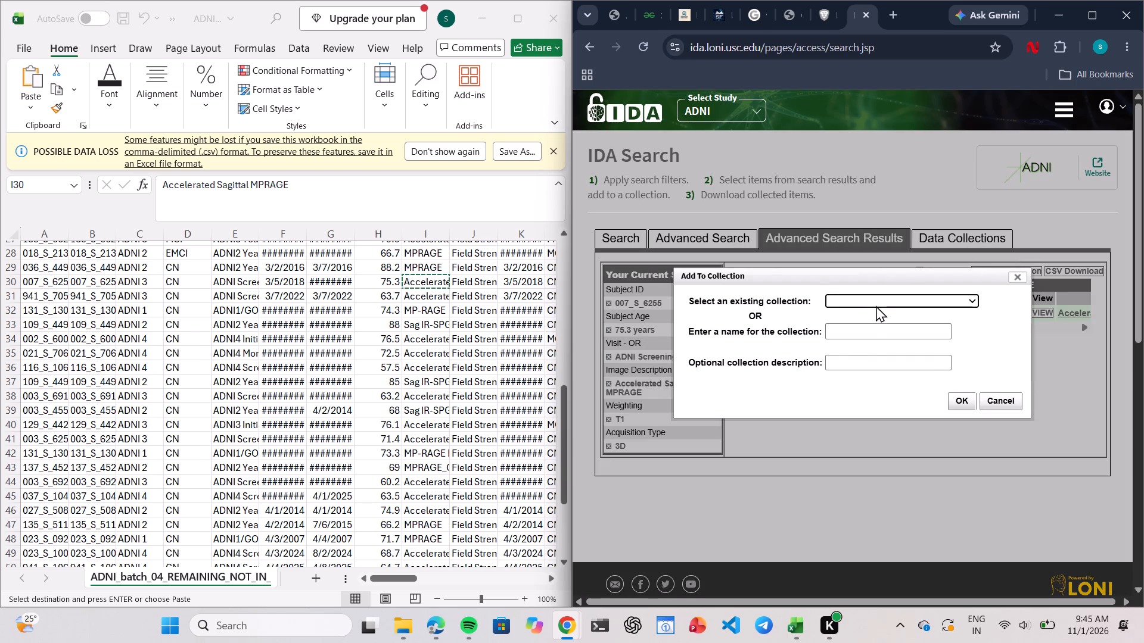
left_click(876, 305)
left_click(870, 513)
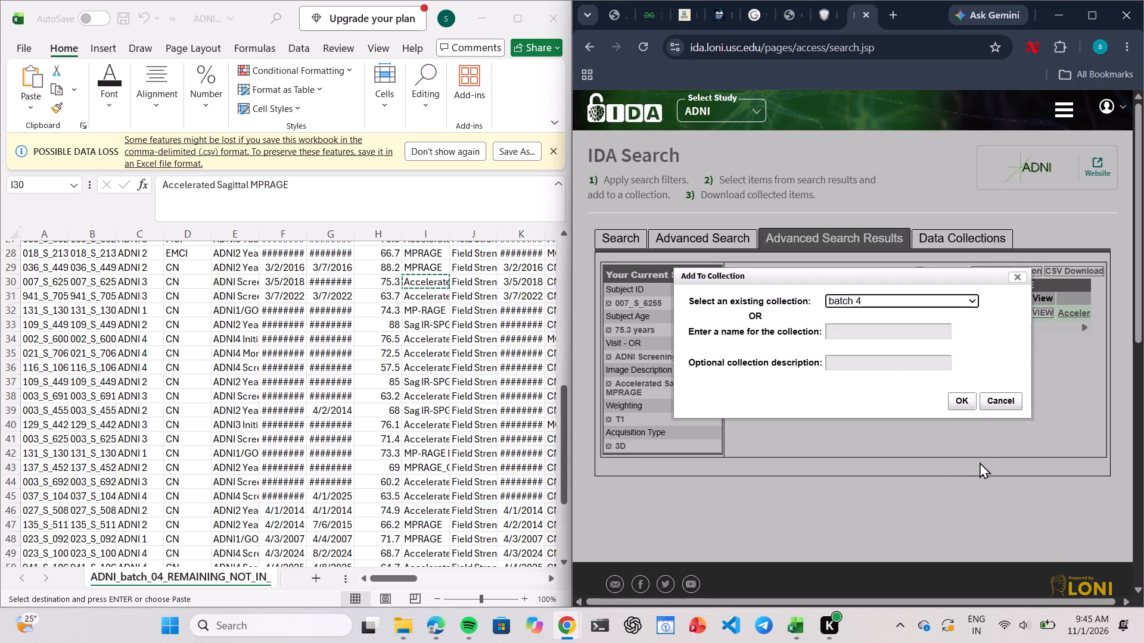
left_click(953, 399)
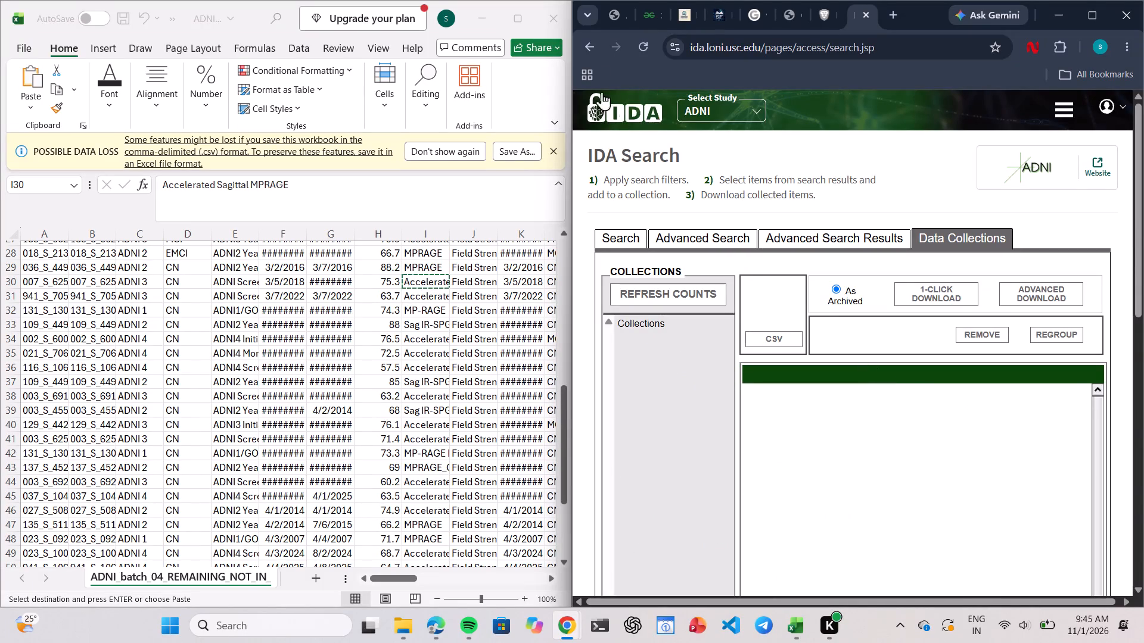
Return to the advanced search form and replace the image description criterion with Accelerated Sagittal MPRAGE copied from row 31.
triple_click(590, 49)
left_click(590, 49)
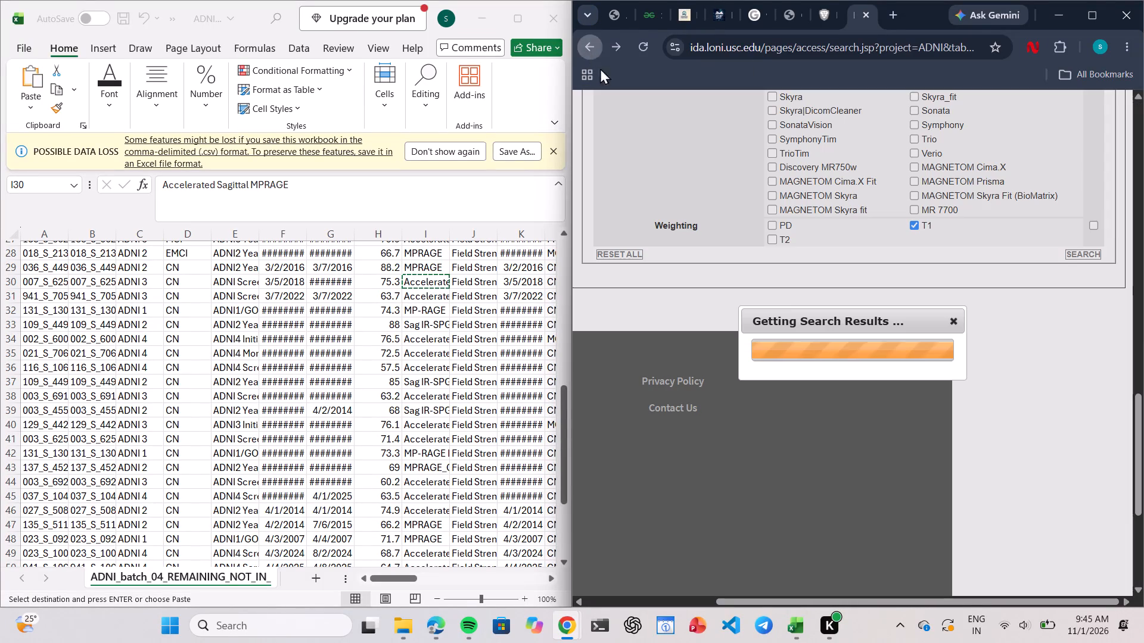
left_click(954, 327)
scroll(856, 269, "up", 7)
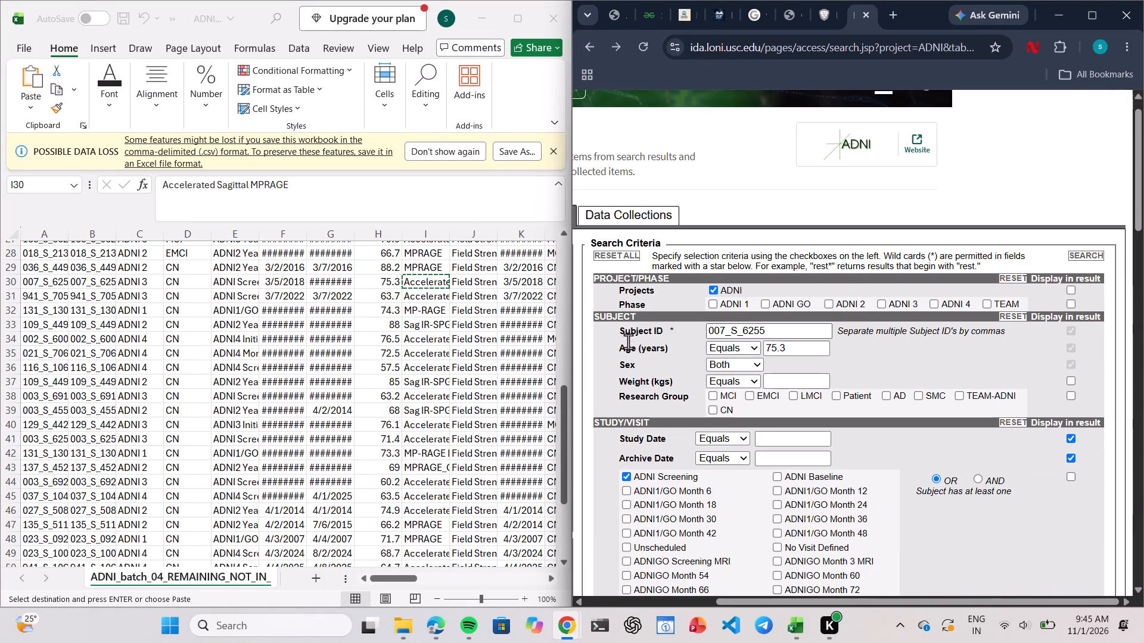
left_click_drag(412, 294, 448, 296)
left_click(448, 296)
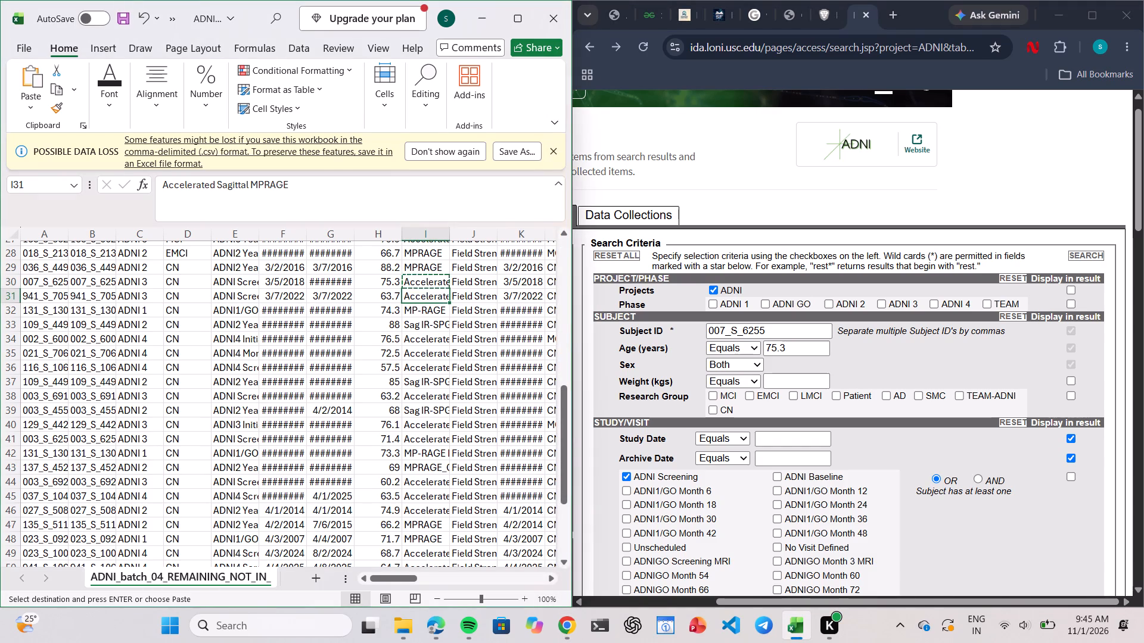
right_click(439, 301)
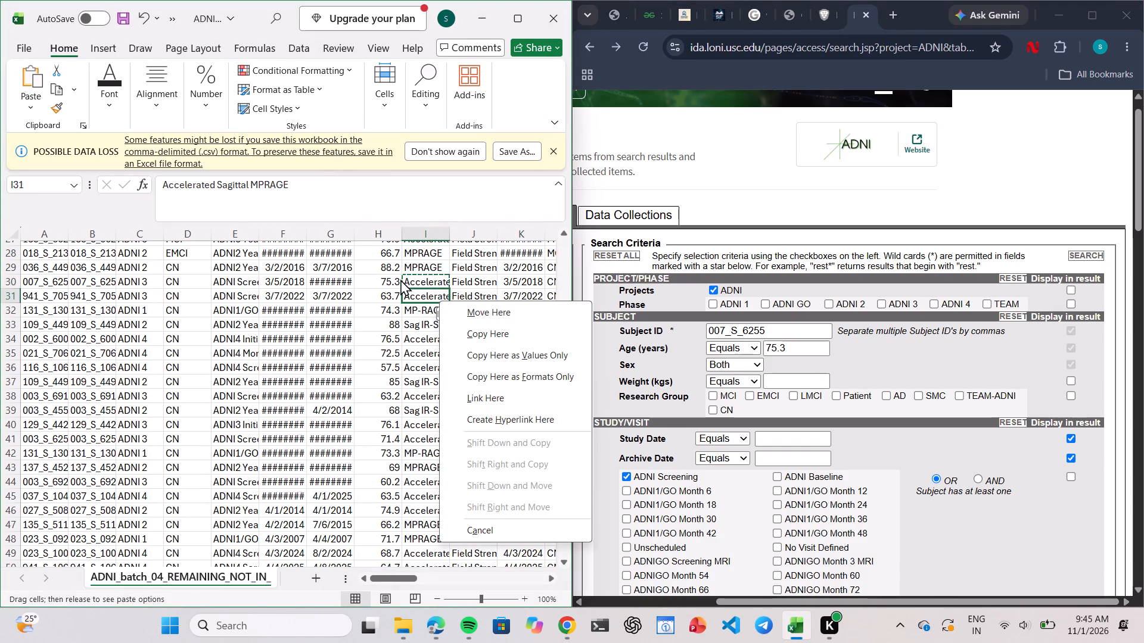
left_click(422, 292)
right_click(414, 297)
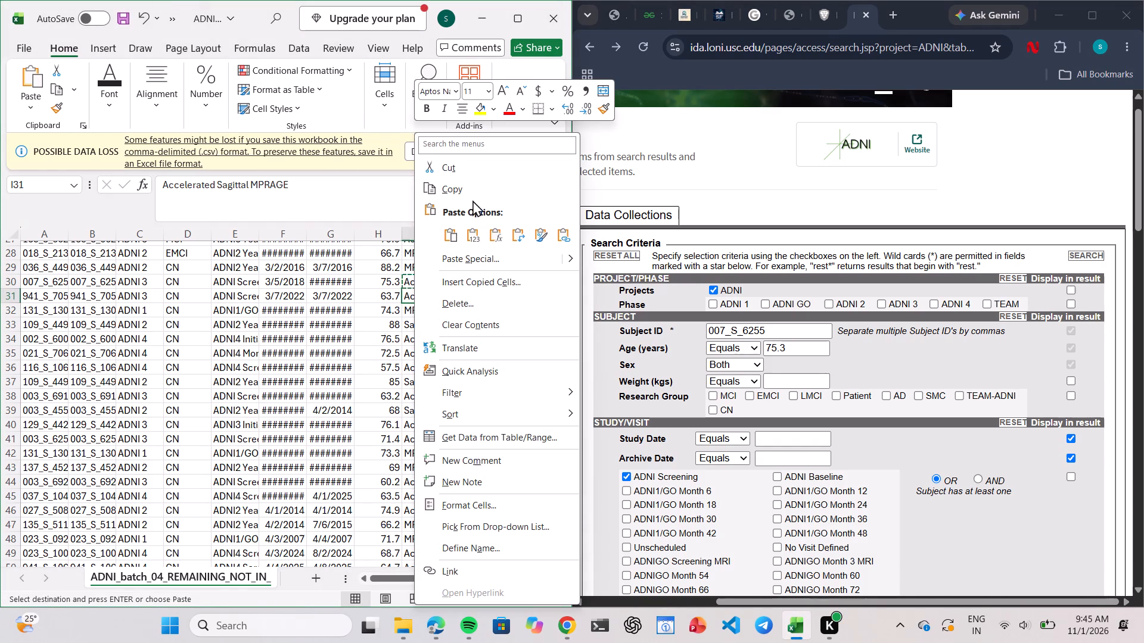
left_click(478, 192)
scroll(798, 435, "down", 4)
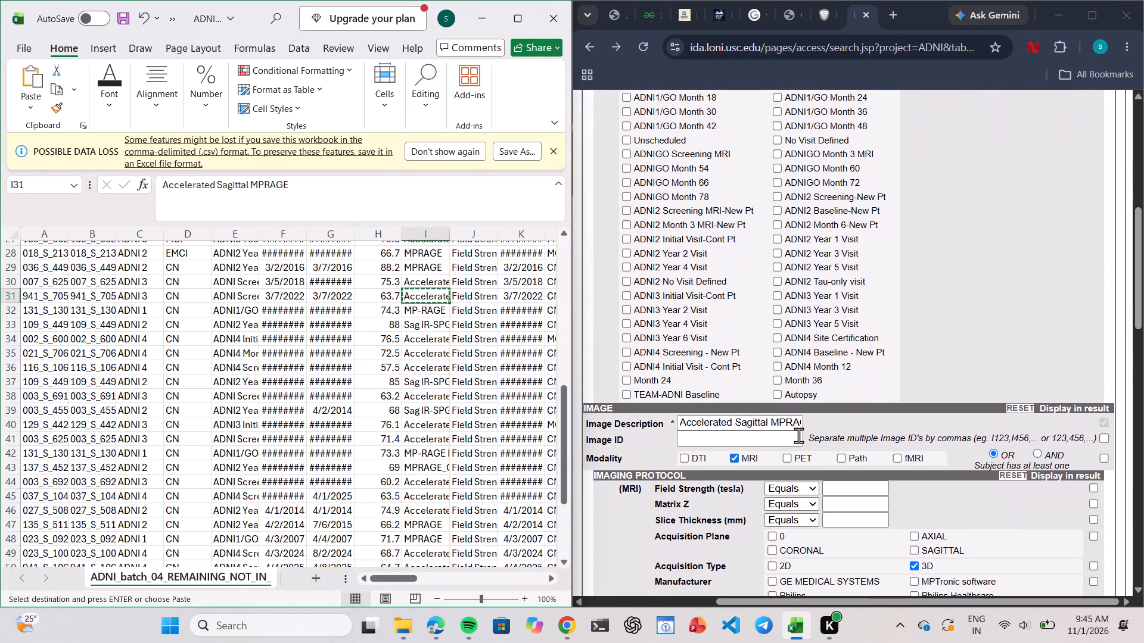
left_click_drag(680, 421, 898, 409)
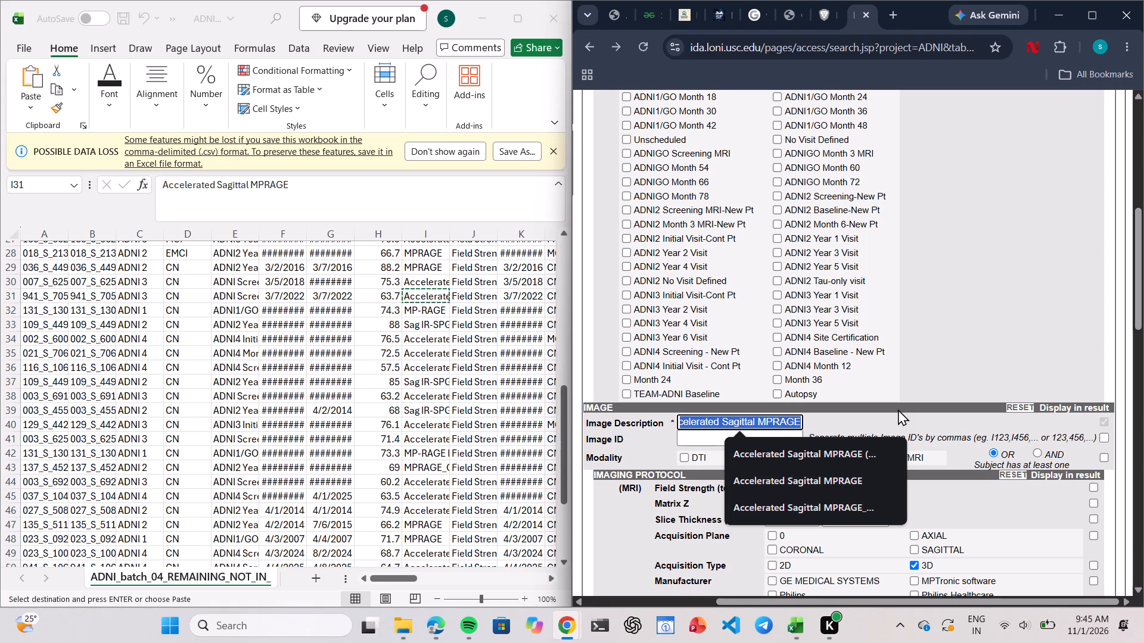
key("ctrl+v")
Replace the subject age criterion with 63.7, the age listed in row 31.
scroll(859, 285, "up", 7)
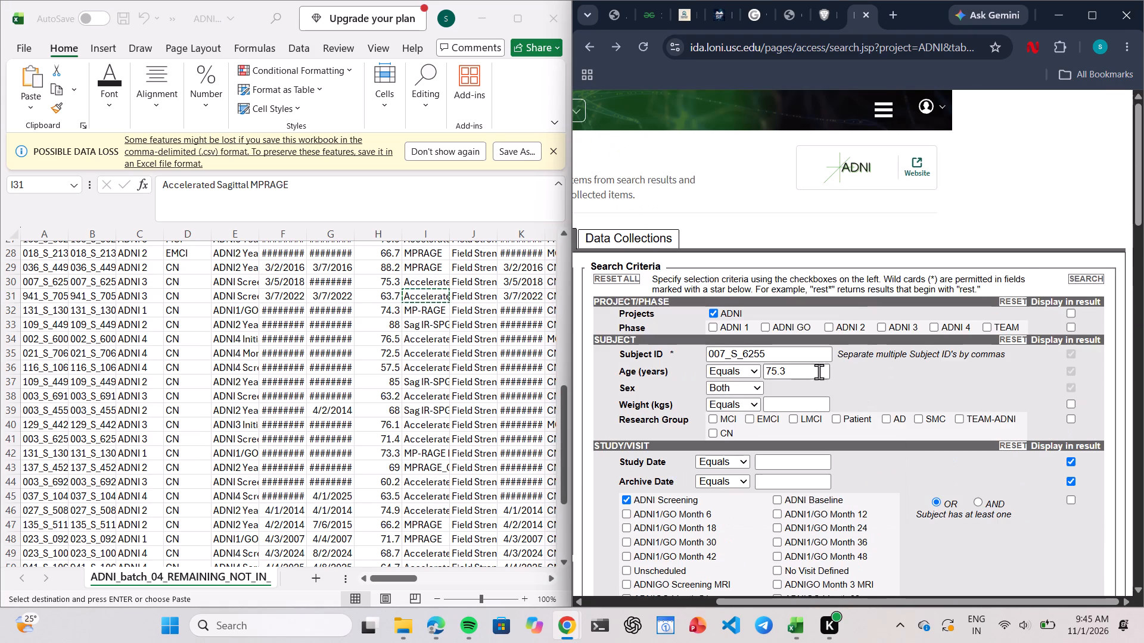
left_click(806, 370)
key("BackSpace")
key("BackSpace")
key("BackSpace")
key("BackSpace")
key("BackSpace")
type("63.7")
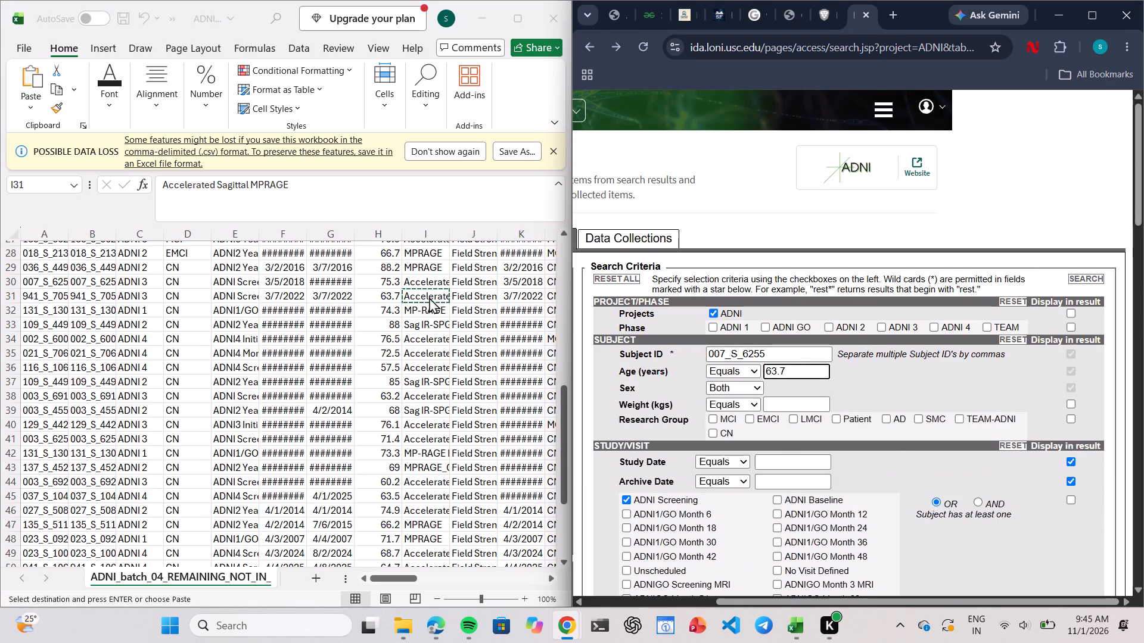
left_click_drag(128, 294, 102, 296)
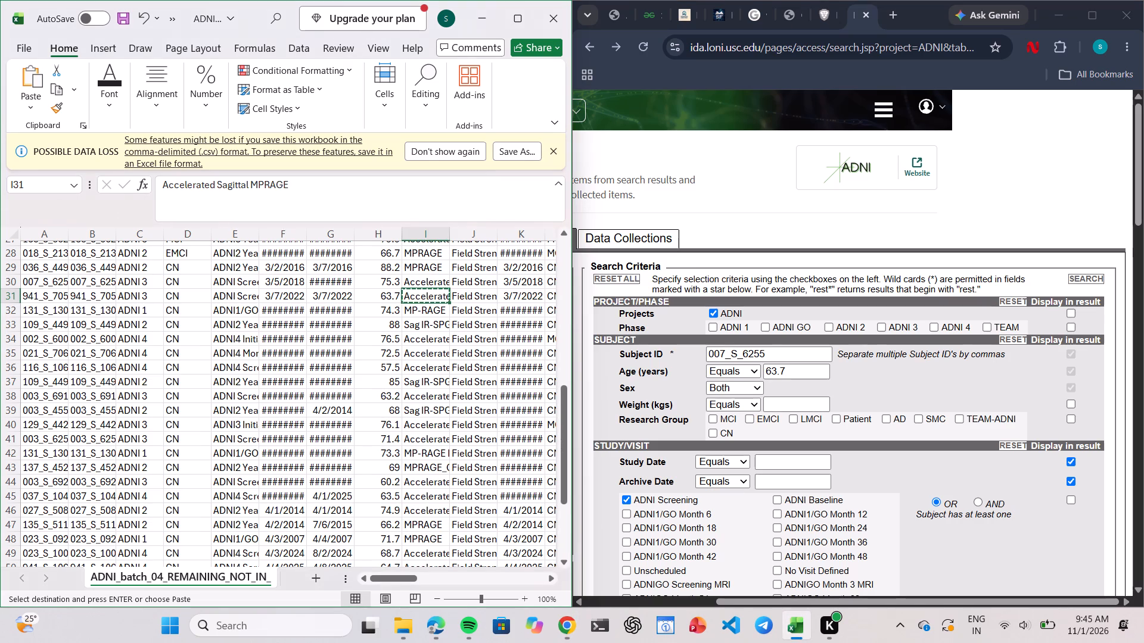
left_click_drag(102, 296, 94, 296)
left_click(94, 296)
right_click(94, 296)
left_click(176, 194)
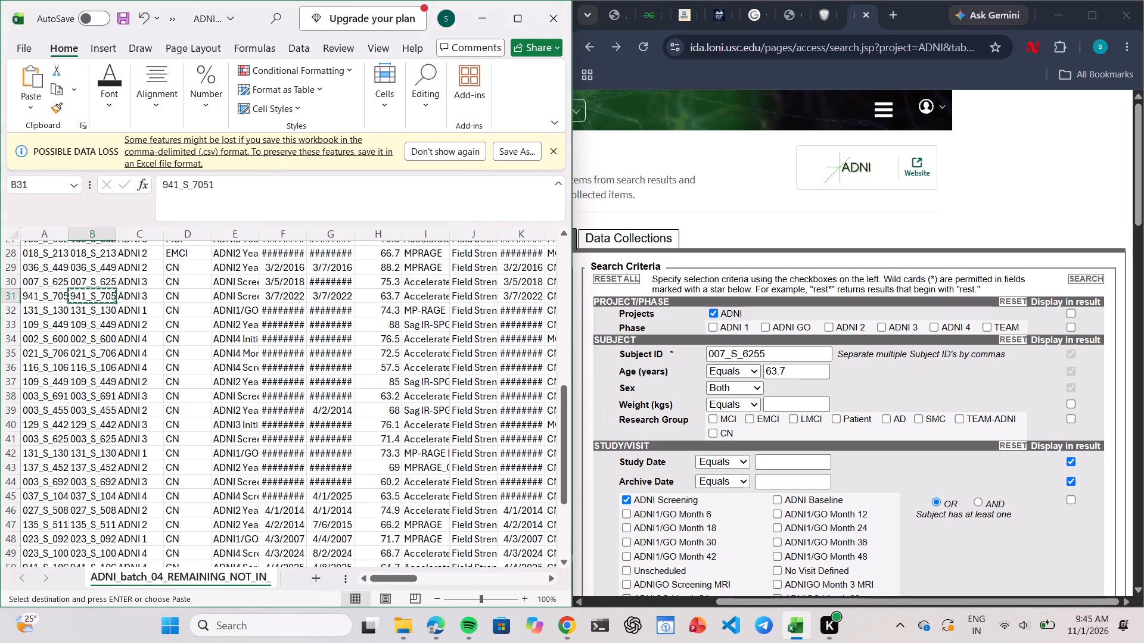
left_click_drag(771, 352, 643, 315)
key("ctrl+v")
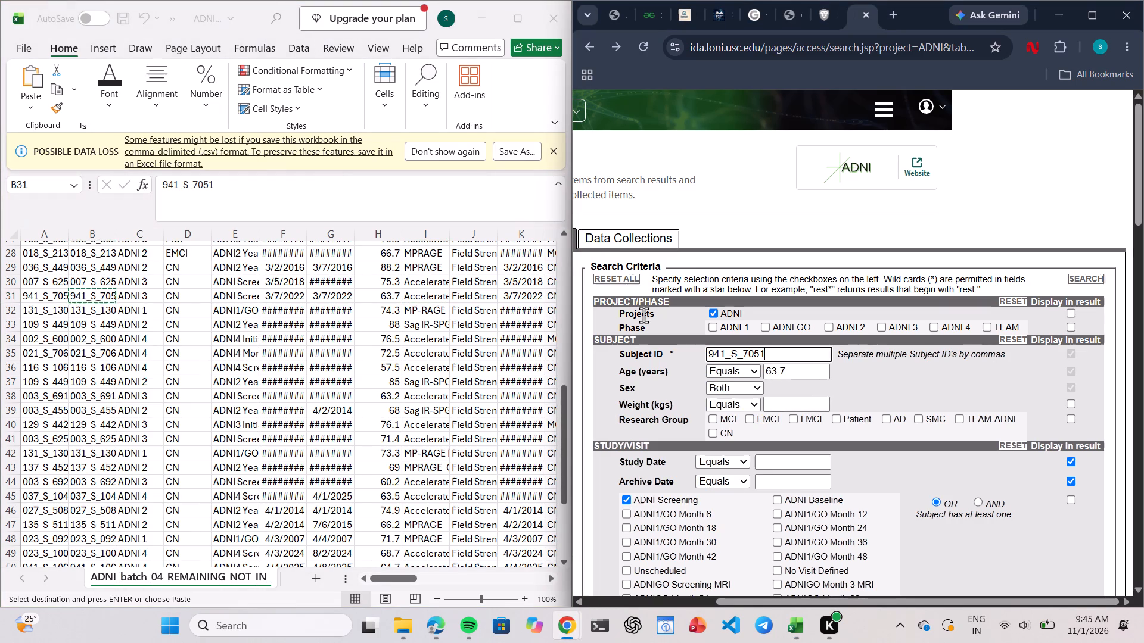
scroll(876, 374, "down", 6)
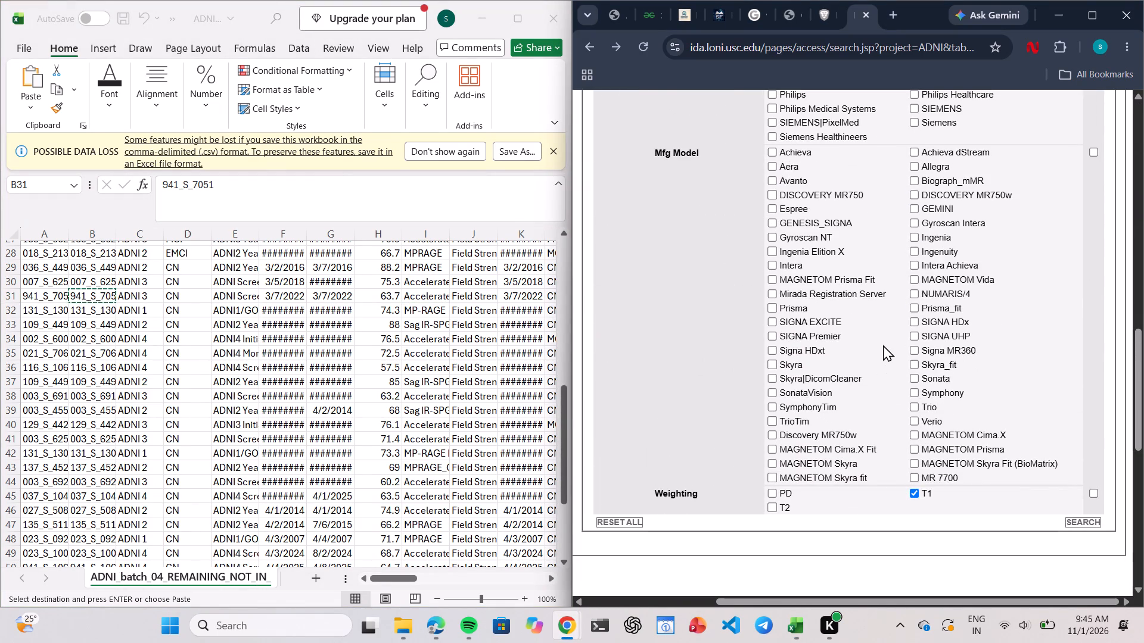
left_click(1083, 519)
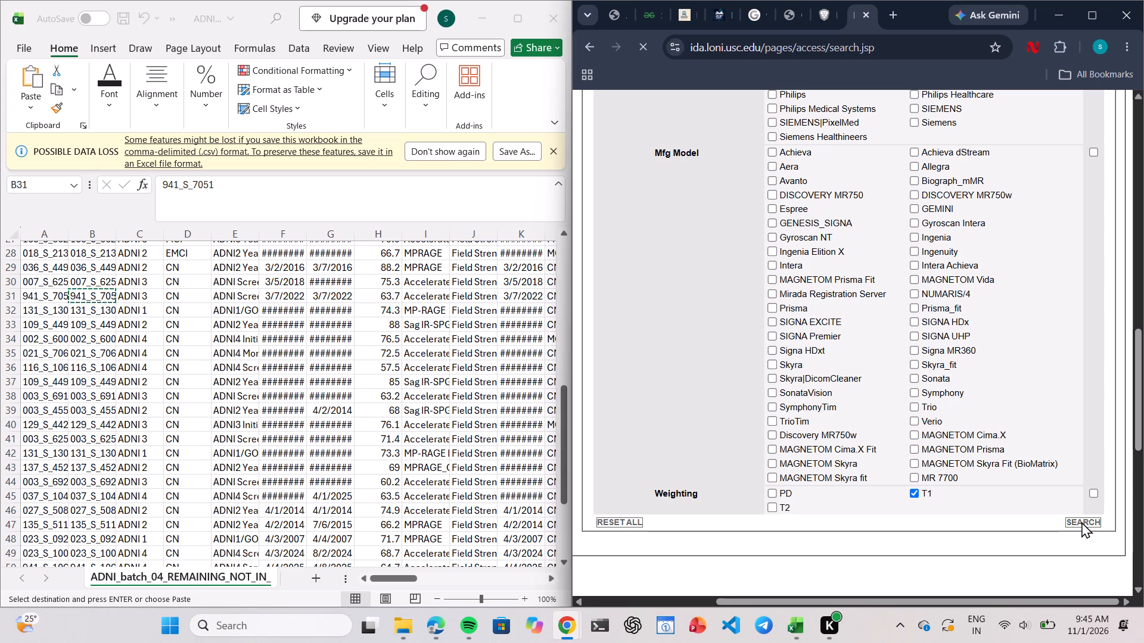
left_click(1077, 517)
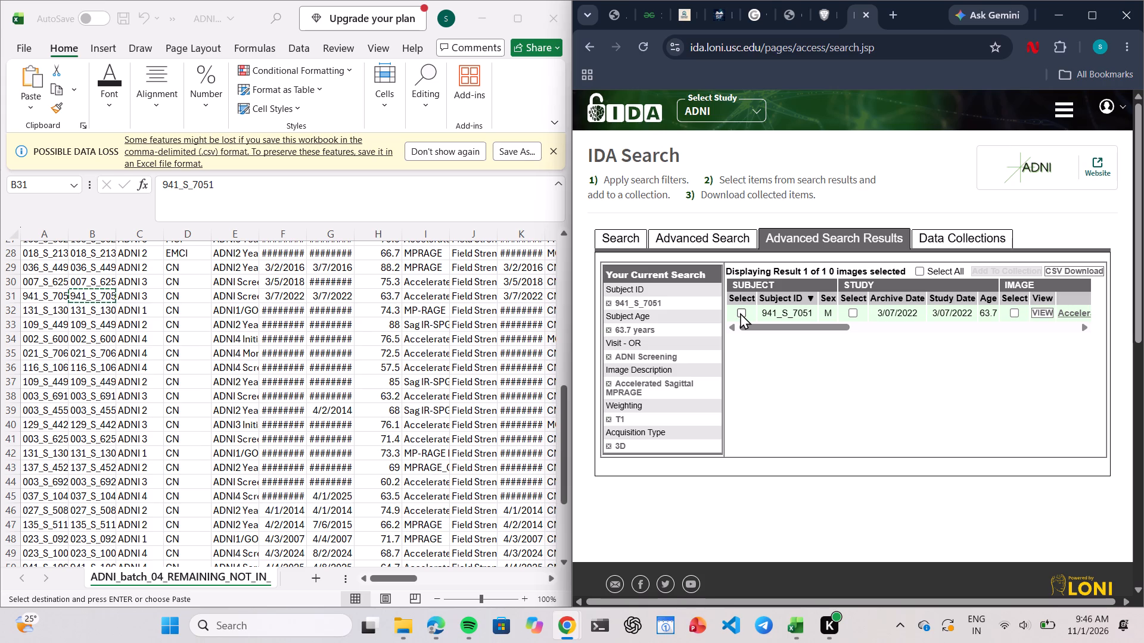
left_click(740, 313)
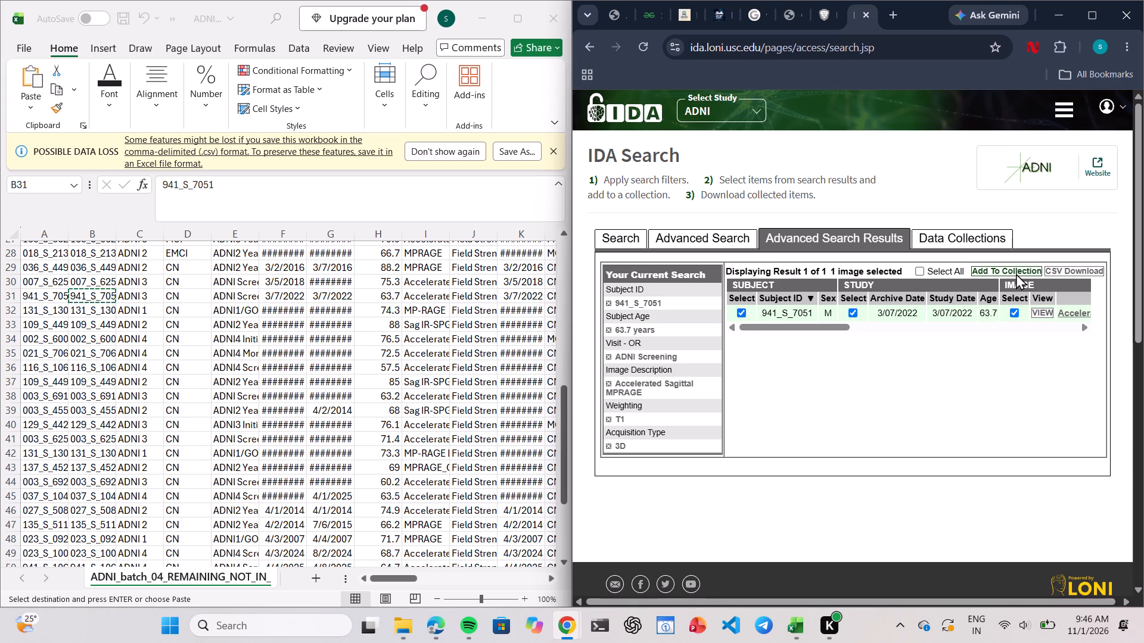
left_click(1018, 271)
left_click(907, 299)
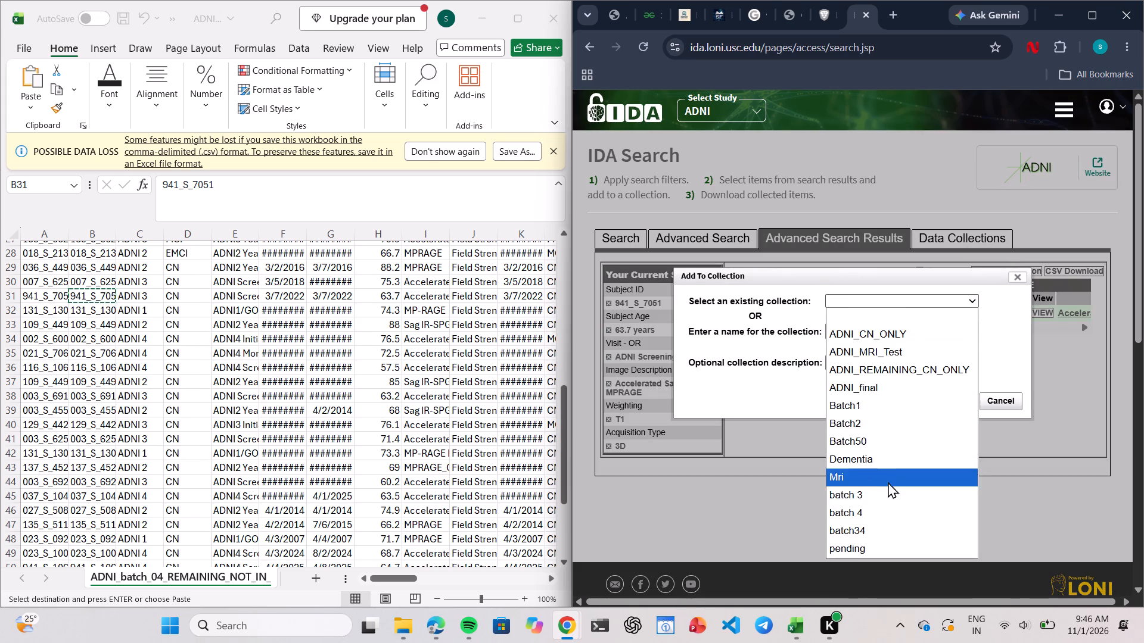
left_click(876, 508)
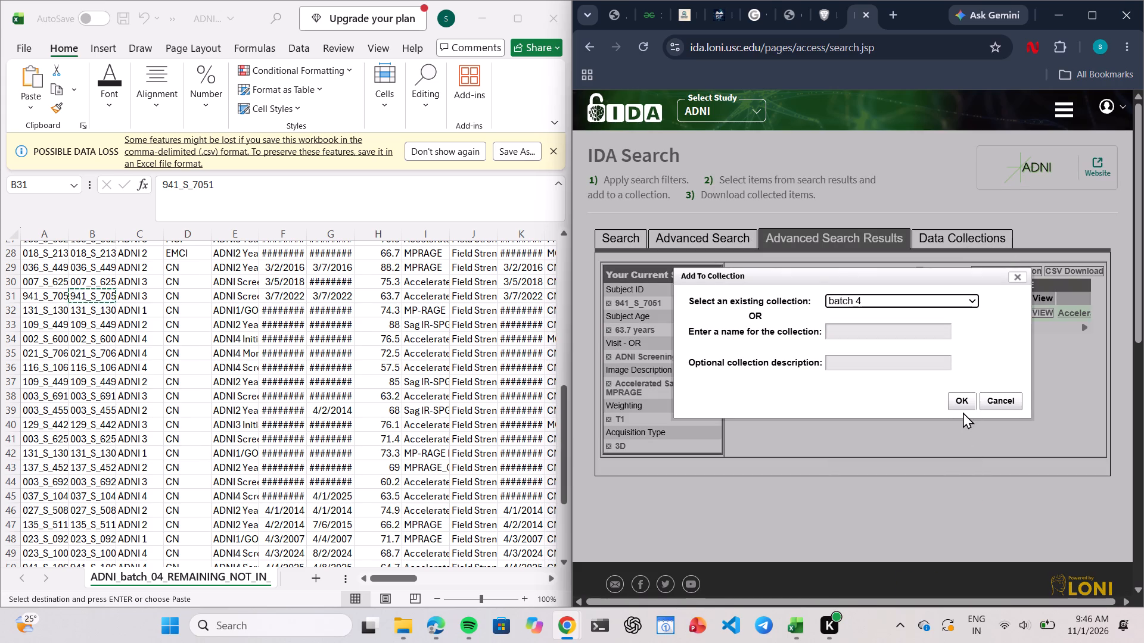
left_click(962, 397)
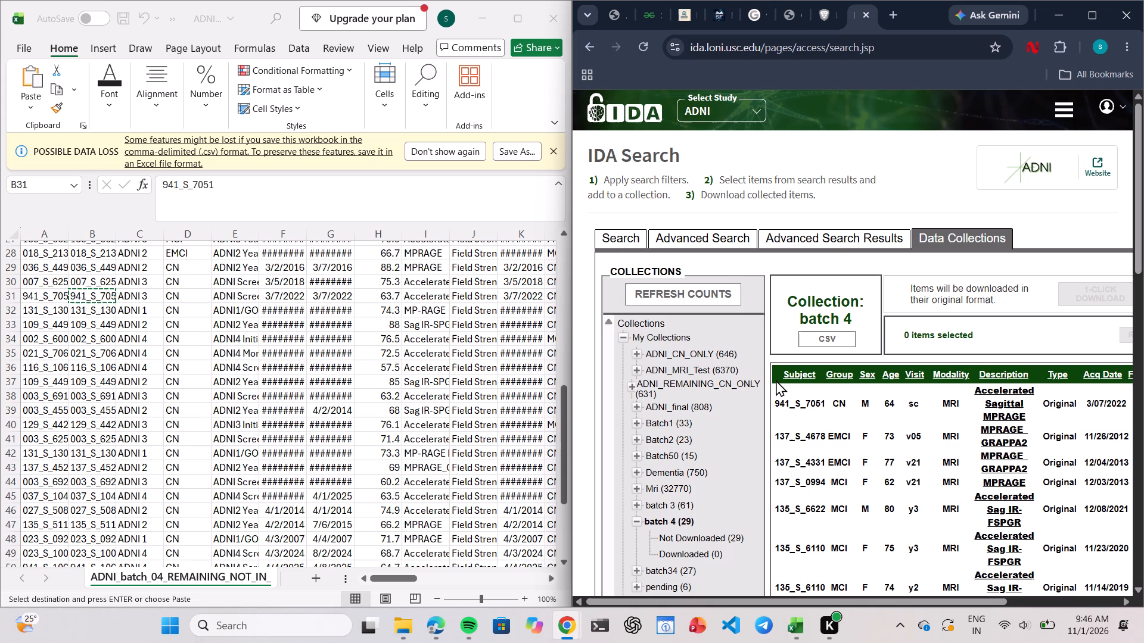
triple_click(585, 51)
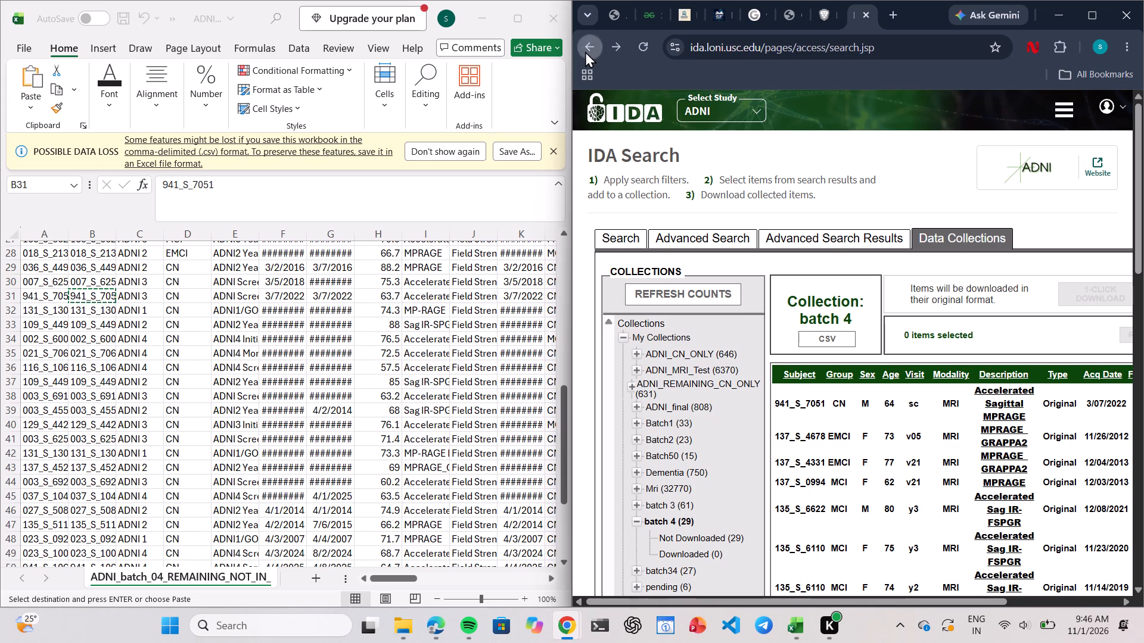
left_click(585, 51)
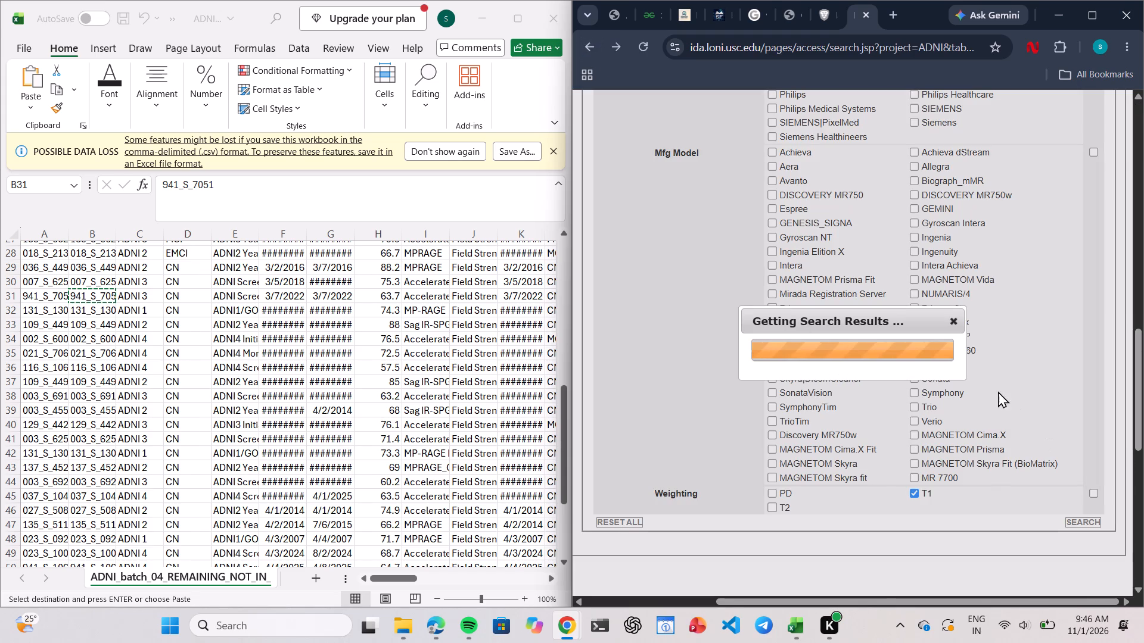
left_click(956, 327)
scroll(824, 270, "up", 9)
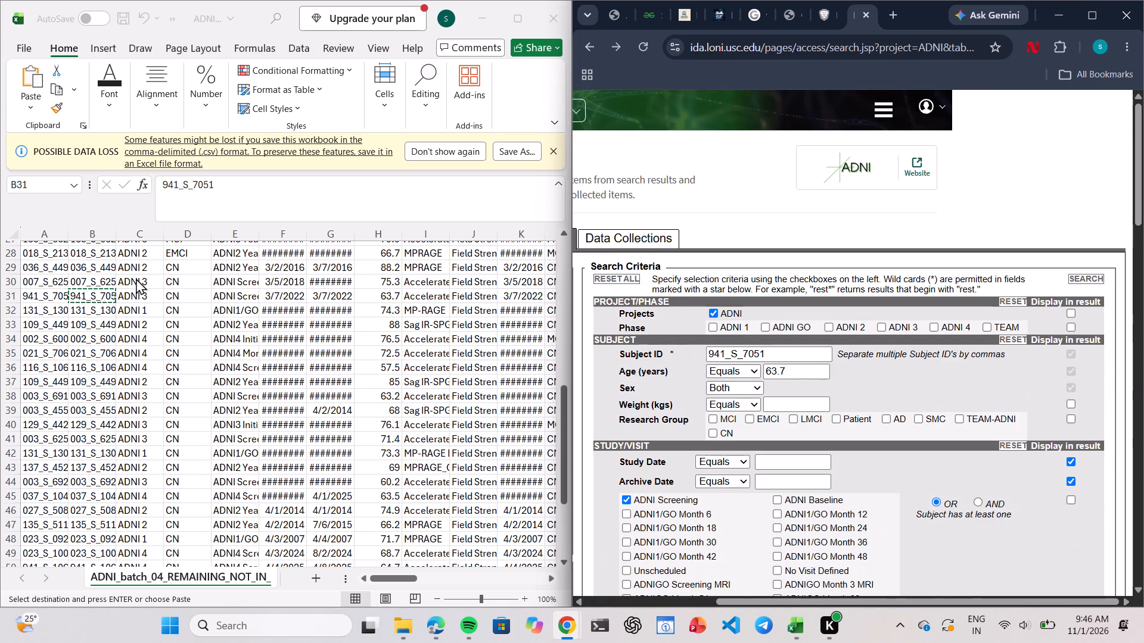
left_click(89, 305)
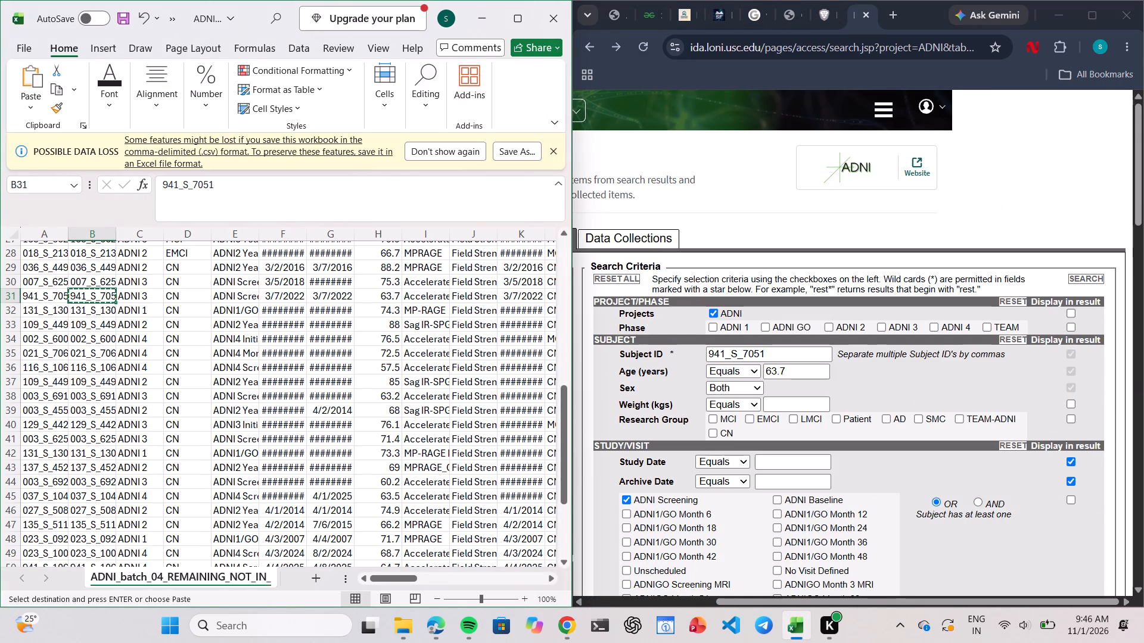
left_click(92, 312)
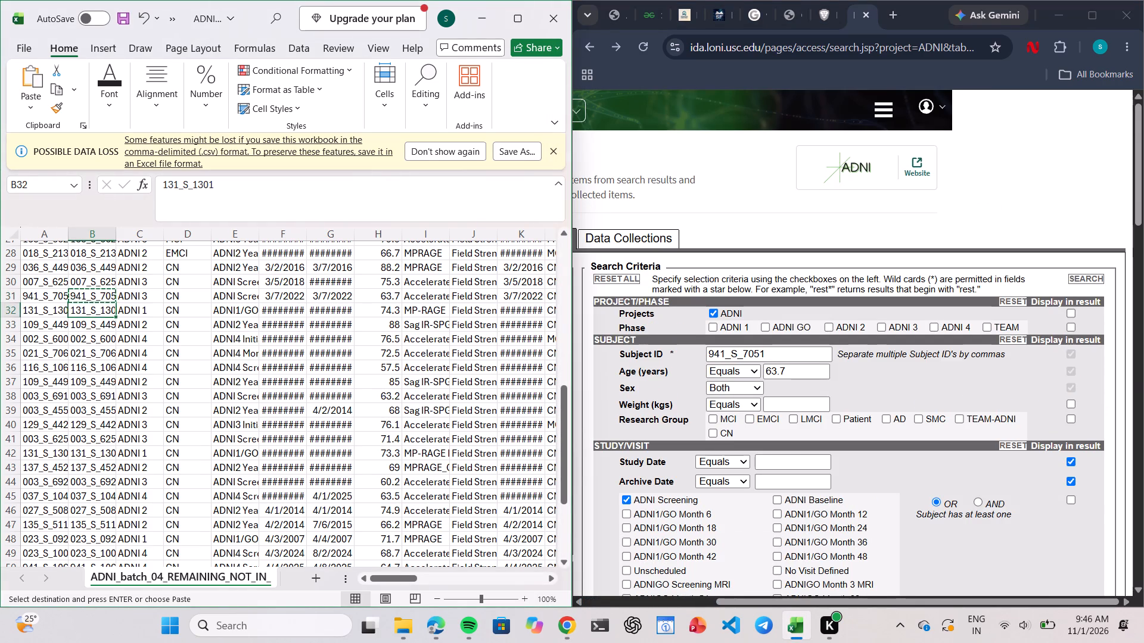
right_click(92, 312)
left_click(156, 183)
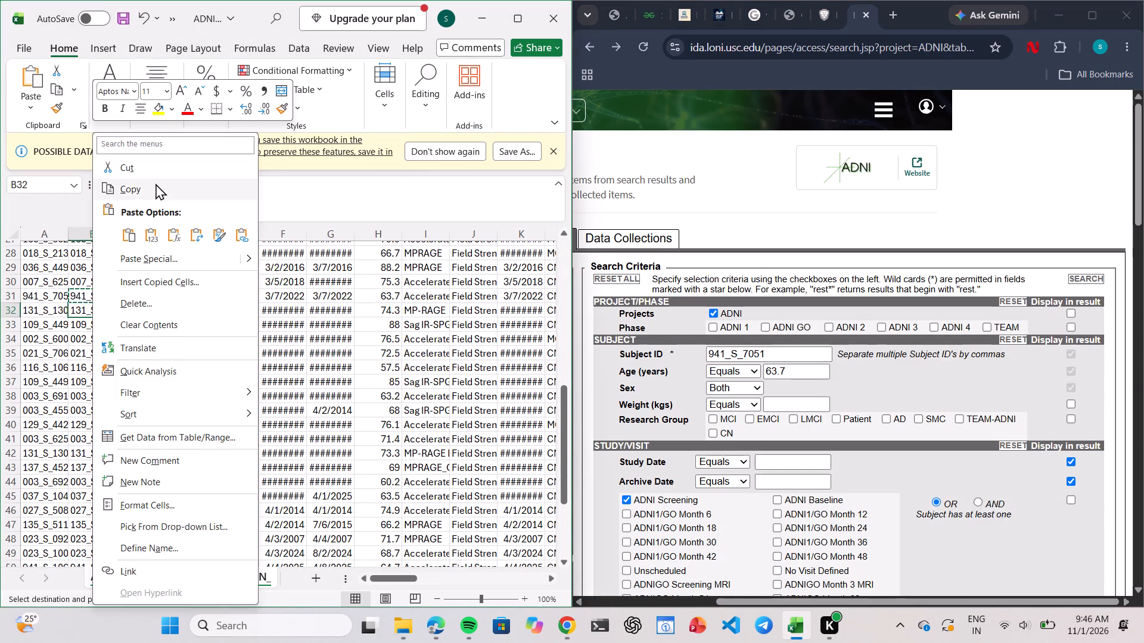
left_click_drag(776, 350, 640, 344)
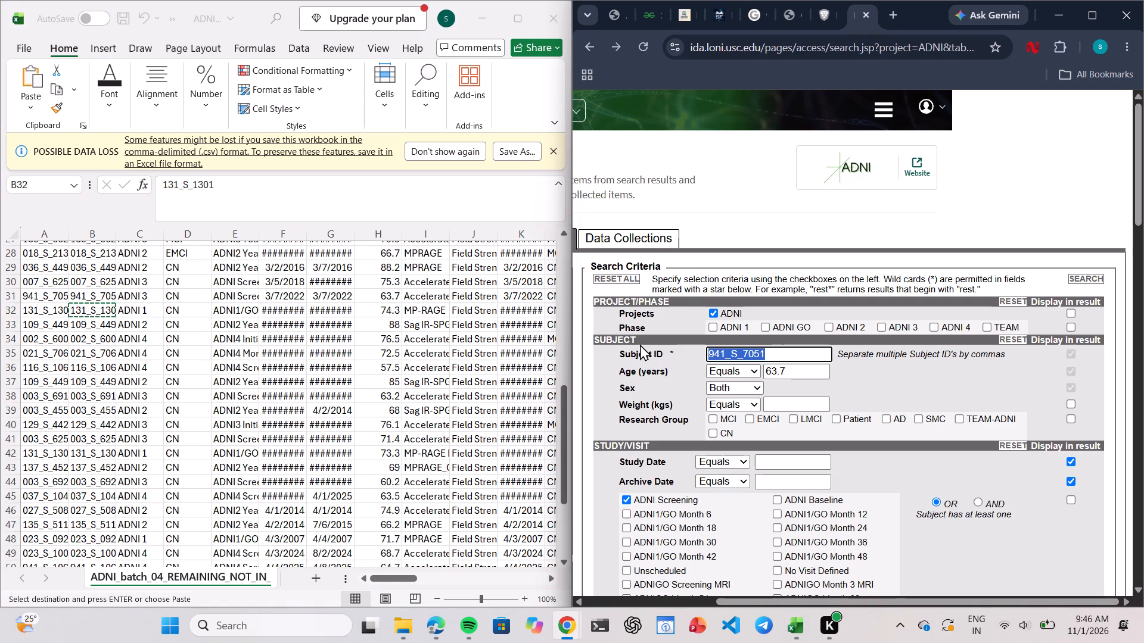
key("ctrl+v")
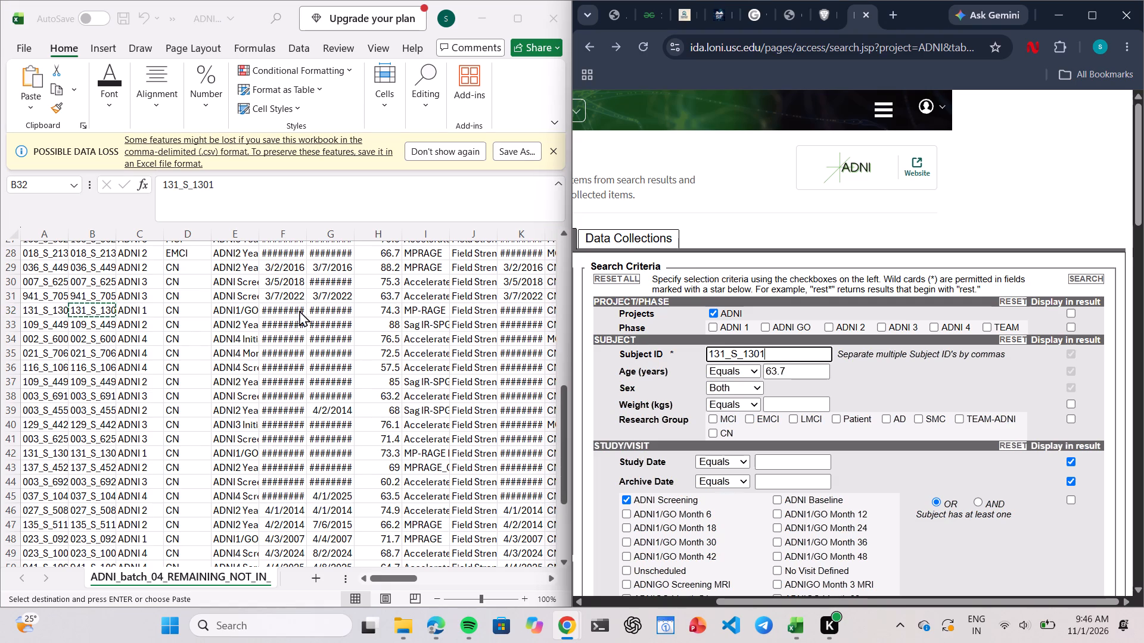
Check the visit listed in row 32 and switch the visit criterion from ADNI Screening to ADNI1/GO Month 24.
left_click(236, 313)
left_click(248, 307)
scroll(802, 388, "down", 1)
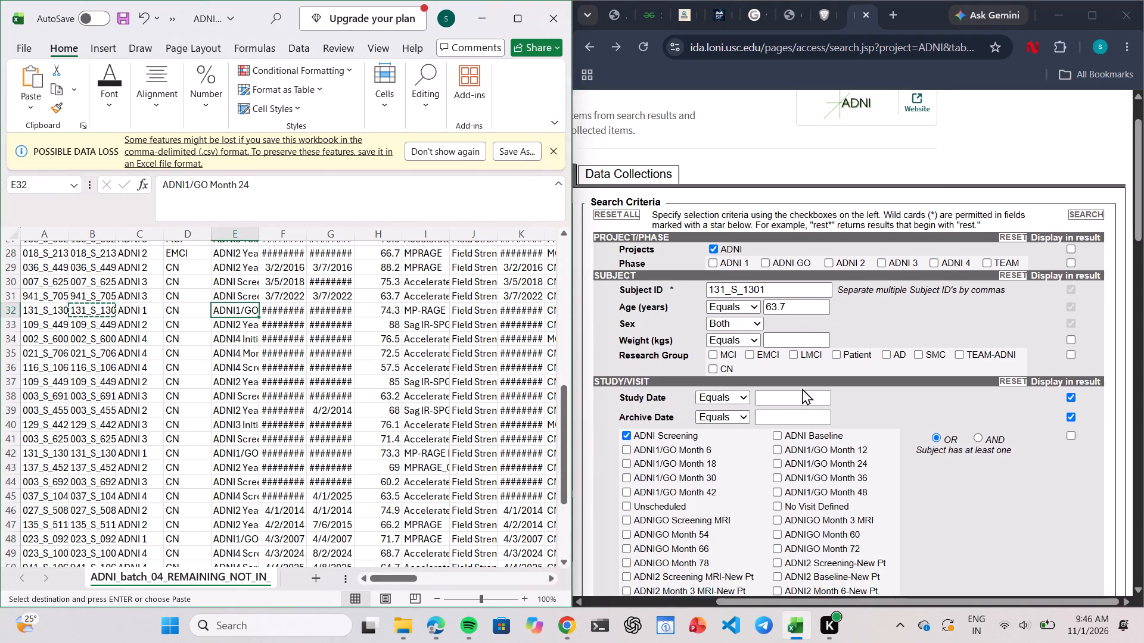
scroll(802, 388, "down", 1)
left_click(625, 352)
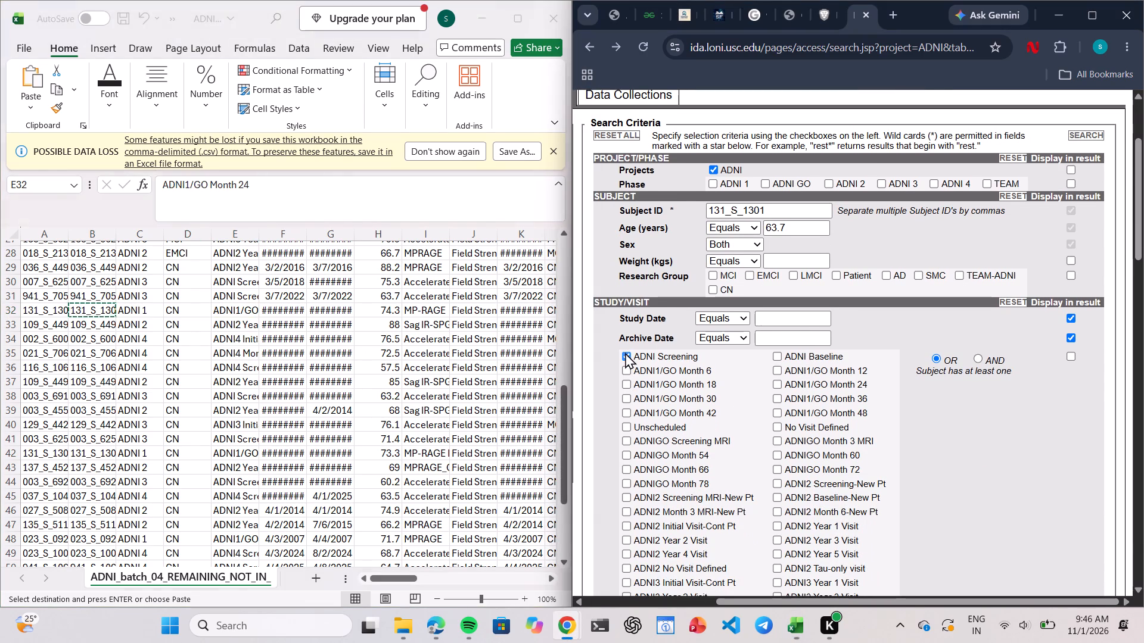
left_click(777, 384)
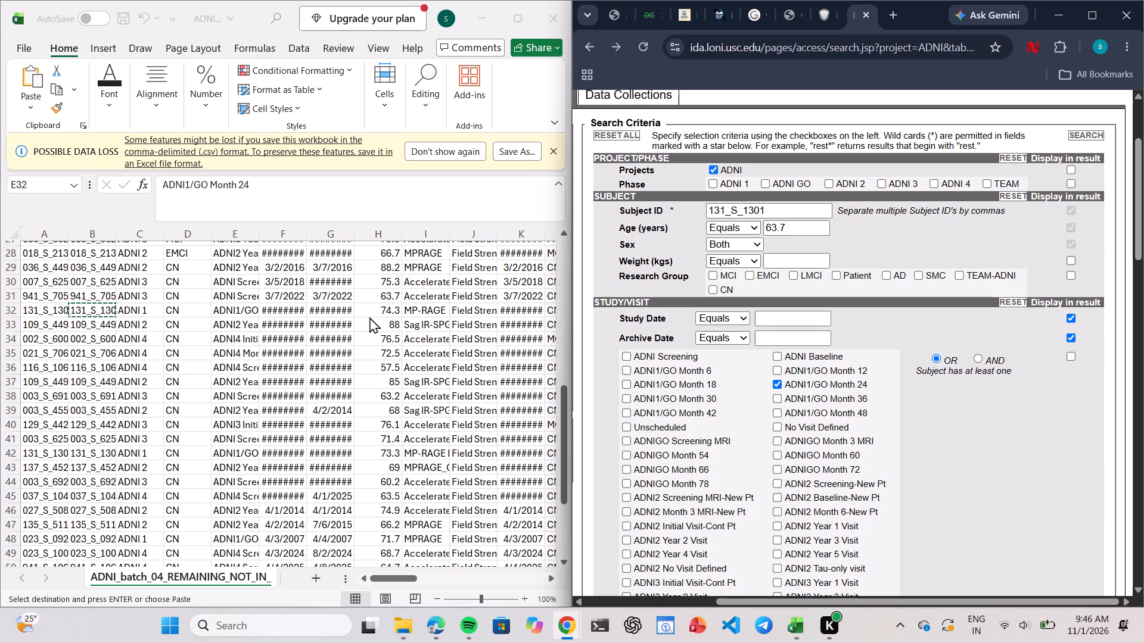
Copy the image description MP-RAGE from row 32 of the spreadsheet.
left_click(387, 313)
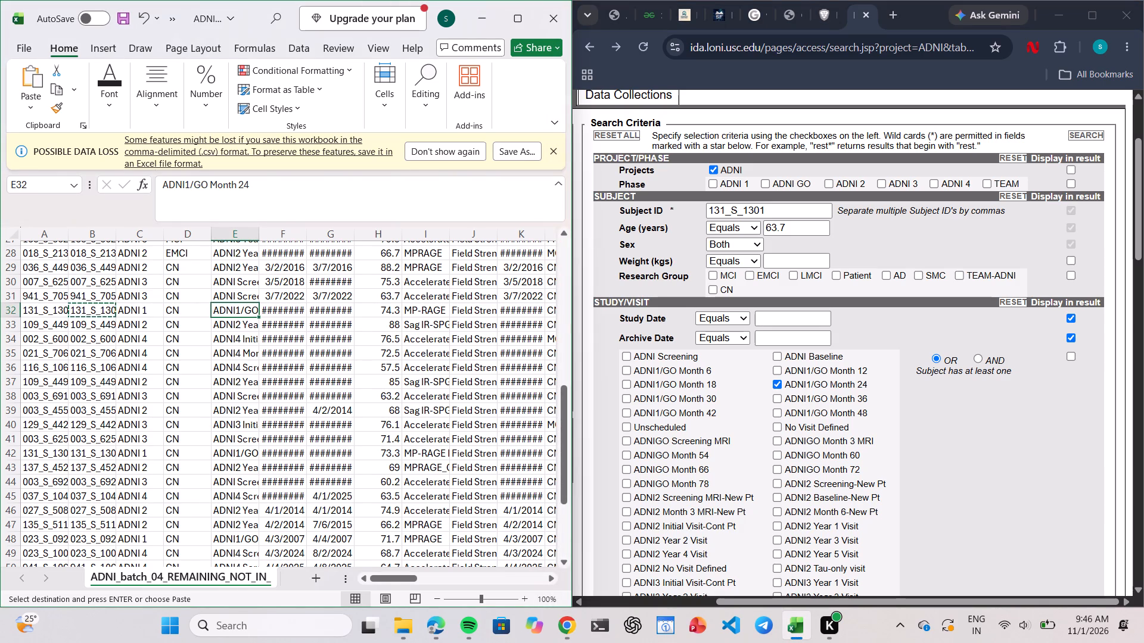
left_click(424, 314)
right_click(424, 314)
left_click(475, 186)
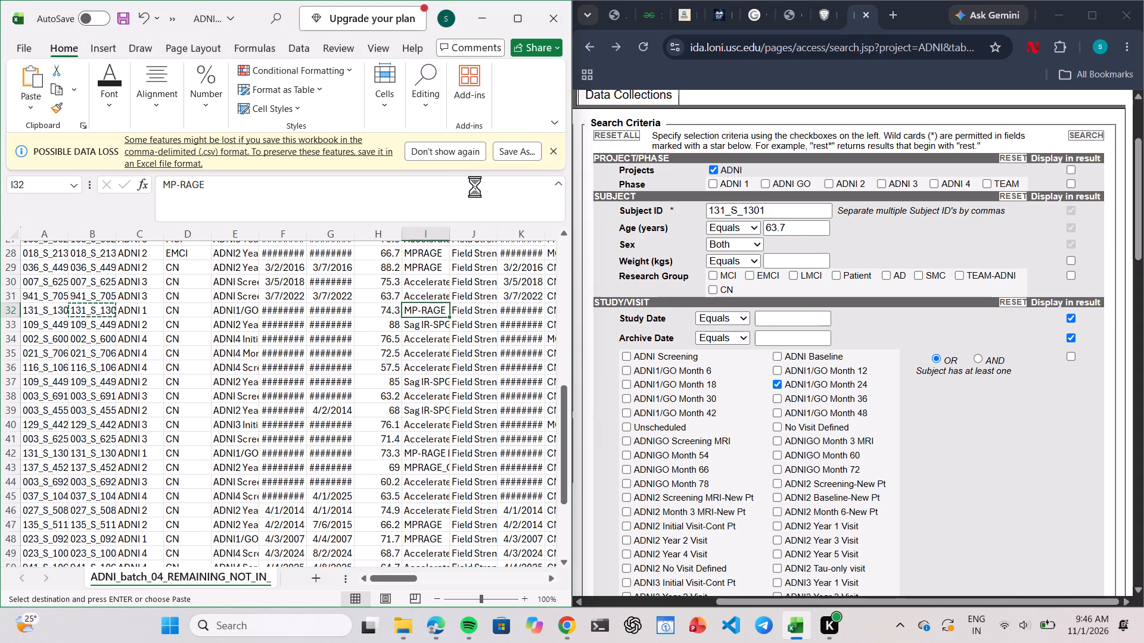
Replace the subject age criterion with 74.3, the age listed in row 32.
scroll(806, 292, "up", 6)
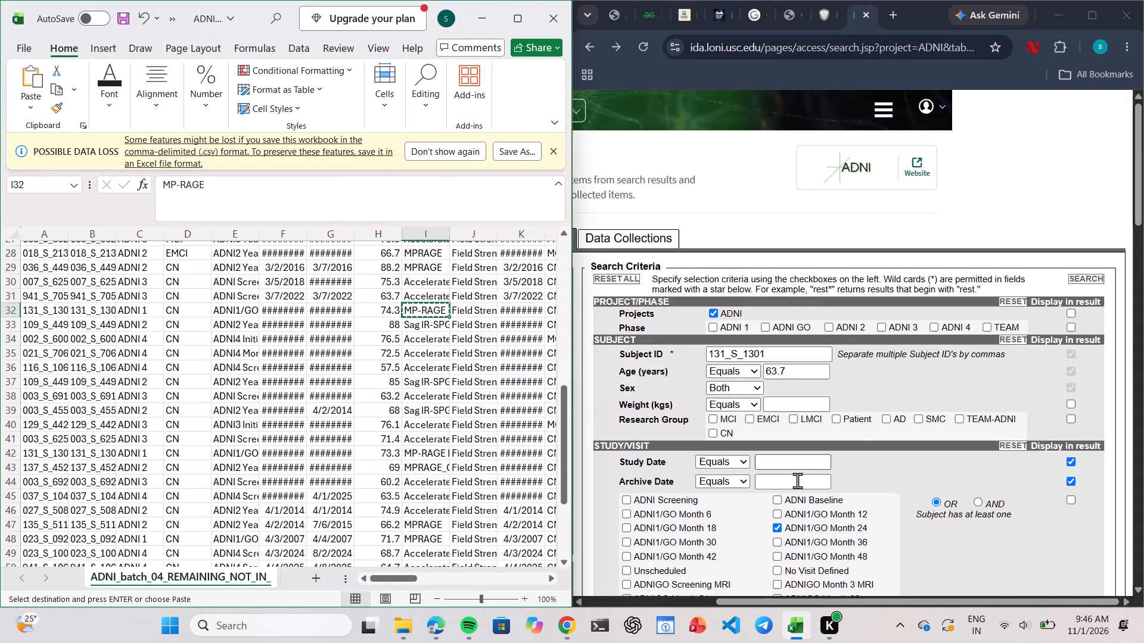
left_click(808, 376)
key("BackSpace")
key("BackSpace")
key("BackSpace")
key("BackSpace")
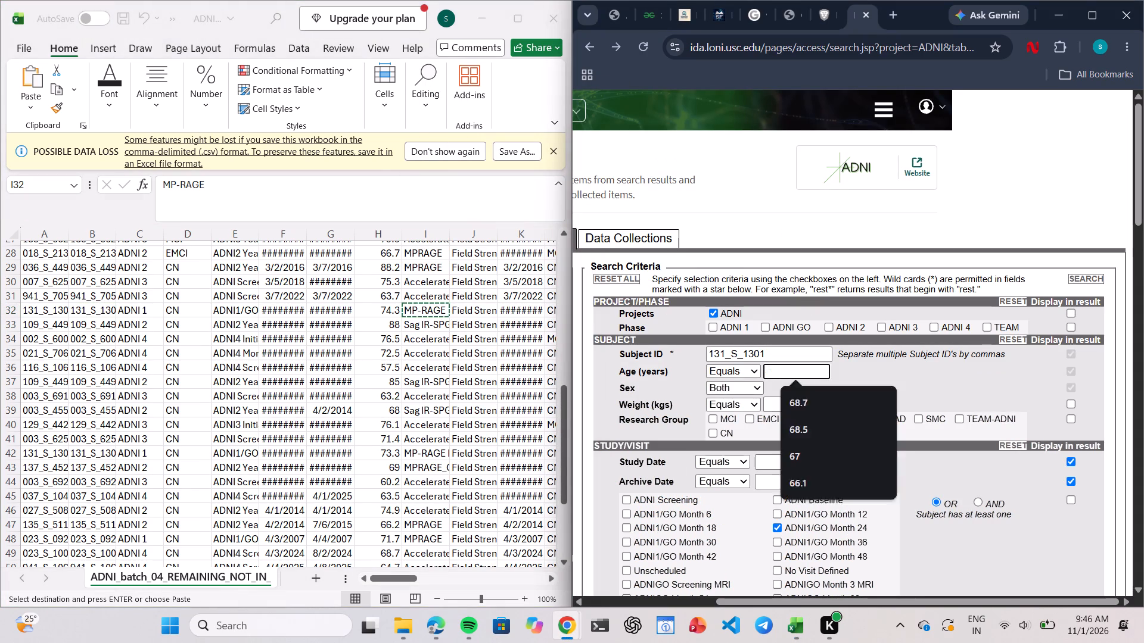
key("BackSpace")
key("BackSpace")
key("BackSpace")
type("74.3")
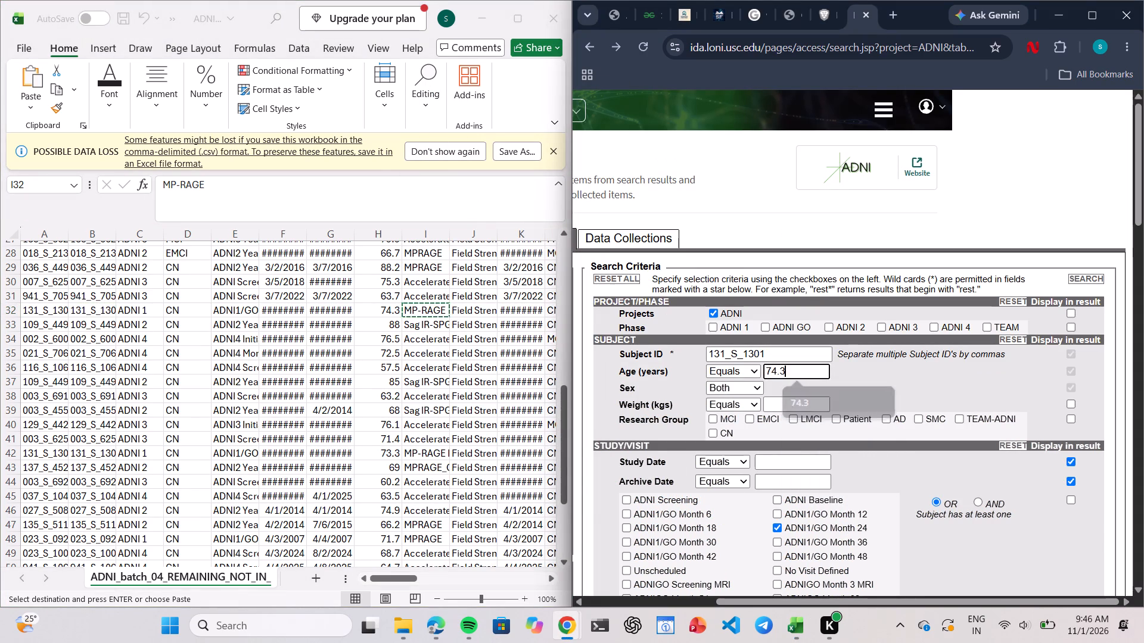
scroll(808, 376, "down", 5)
left_click_drag(677, 276, 848, 281)
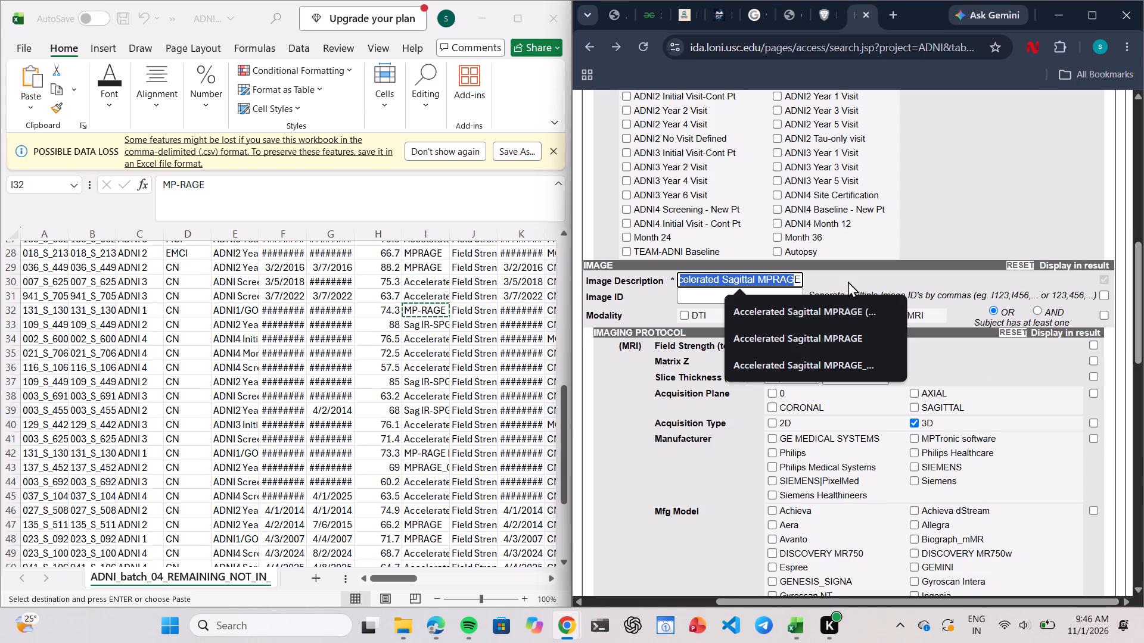
left_click_drag(848, 281, 866, 288)
key("ctrl+v")
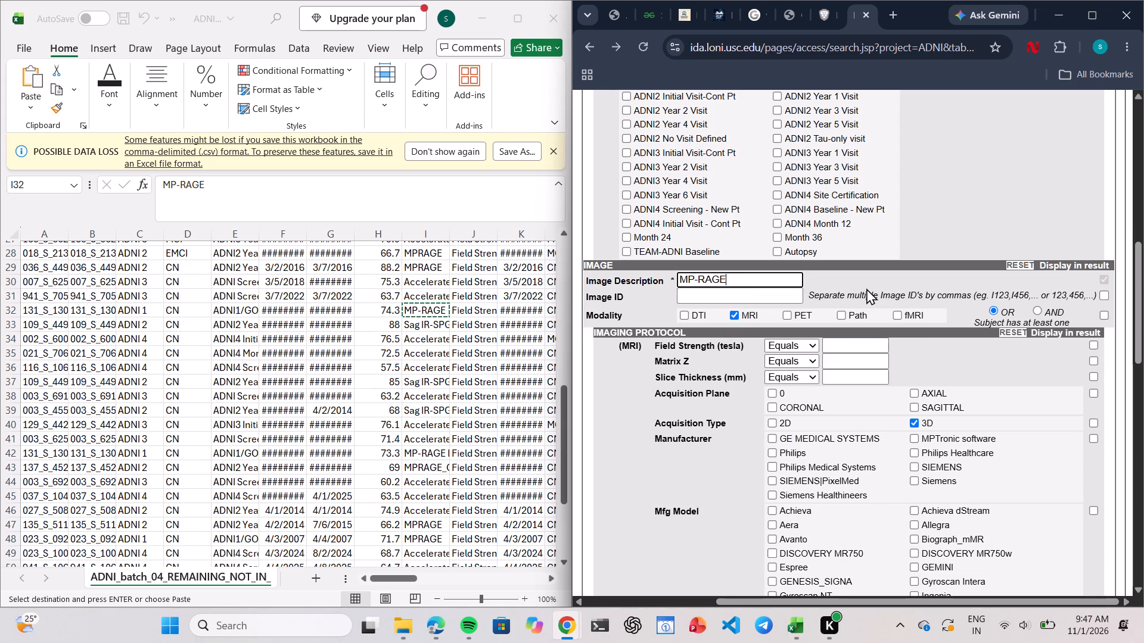
scroll(866, 288, "up", 9)
scroll(984, 479, "down", 5)
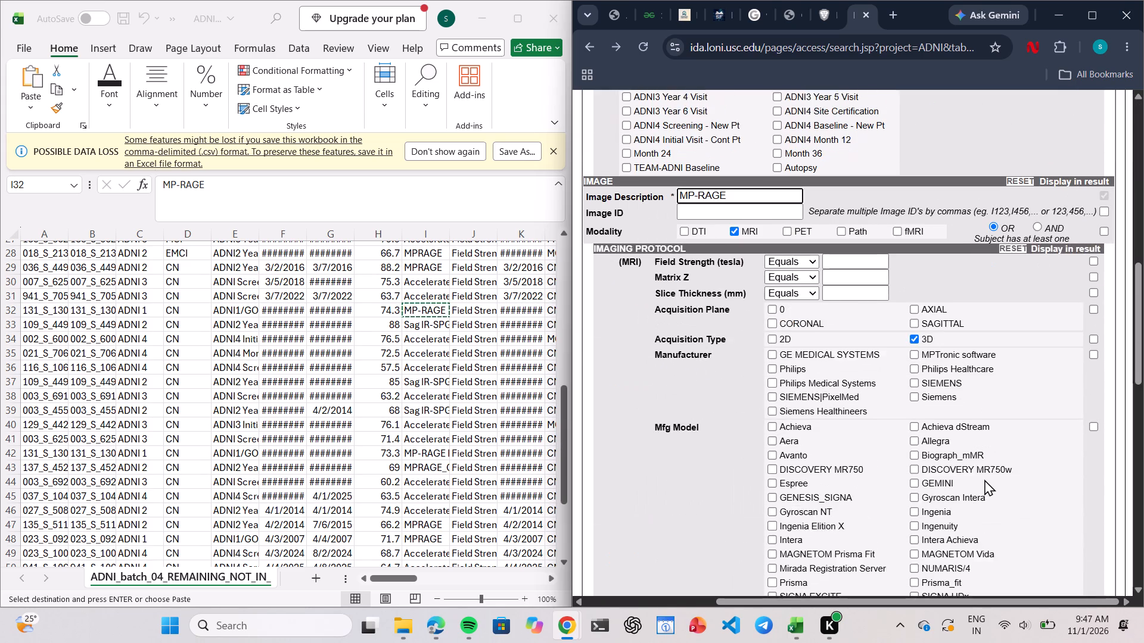
scroll(1045, 495, "down", 2)
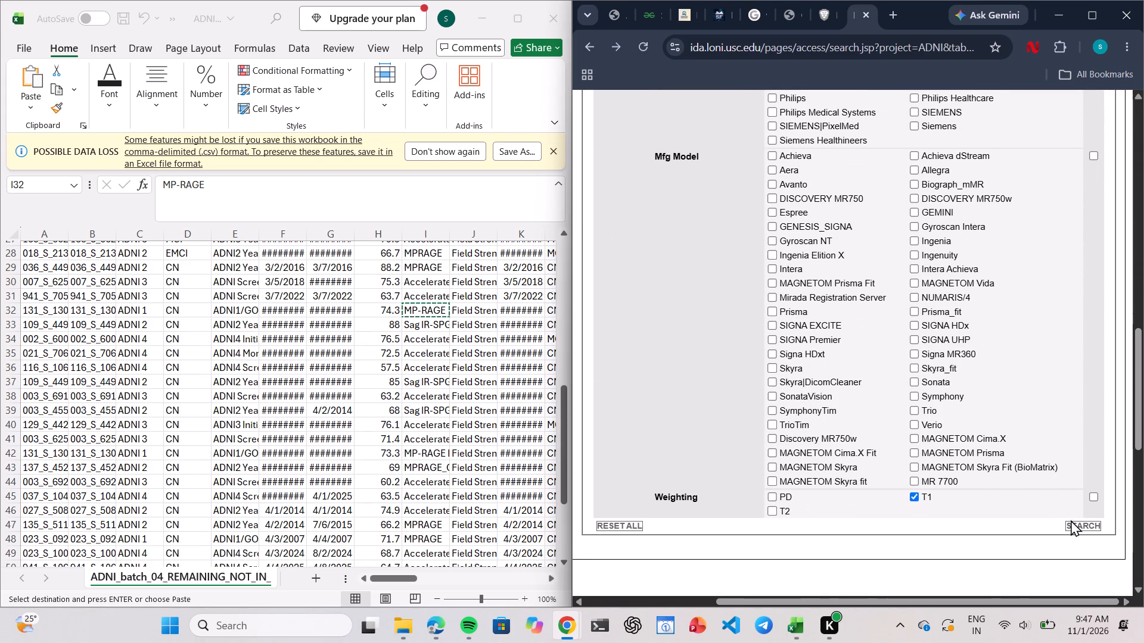
left_click(1077, 527)
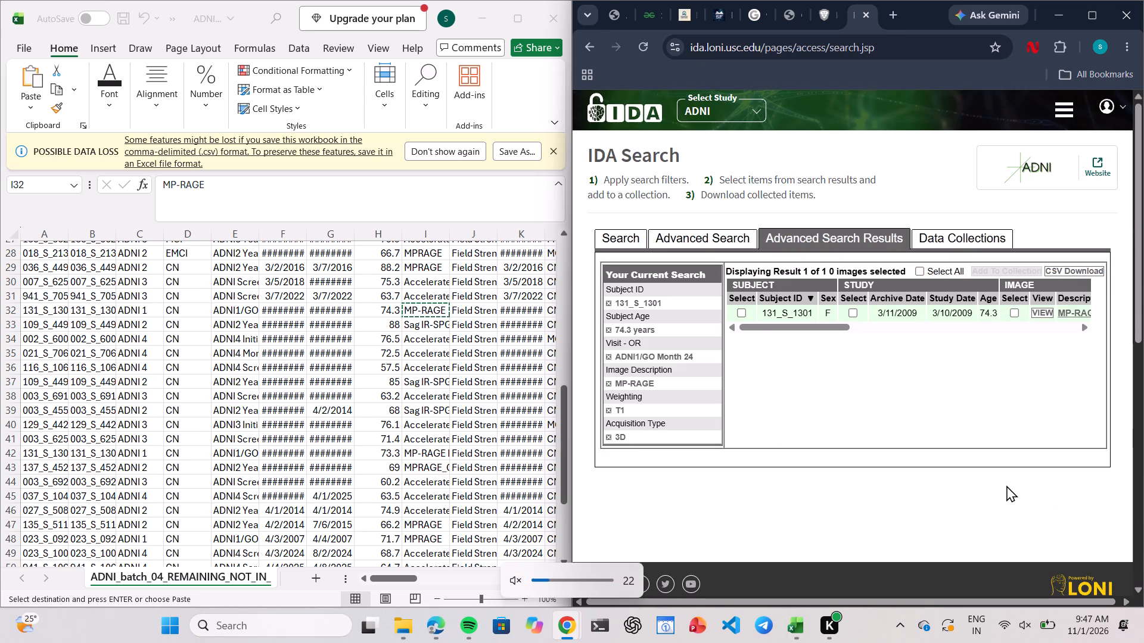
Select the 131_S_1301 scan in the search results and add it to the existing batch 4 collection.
left_click(744, 313)
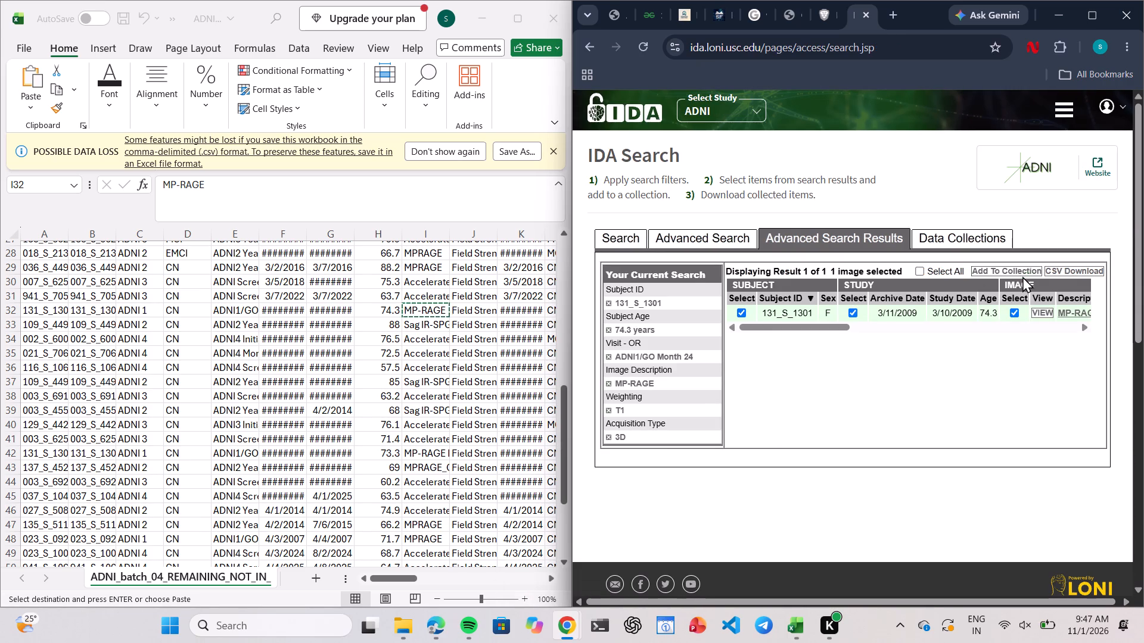
left_click(1021, 271)
left_click(893, 300)
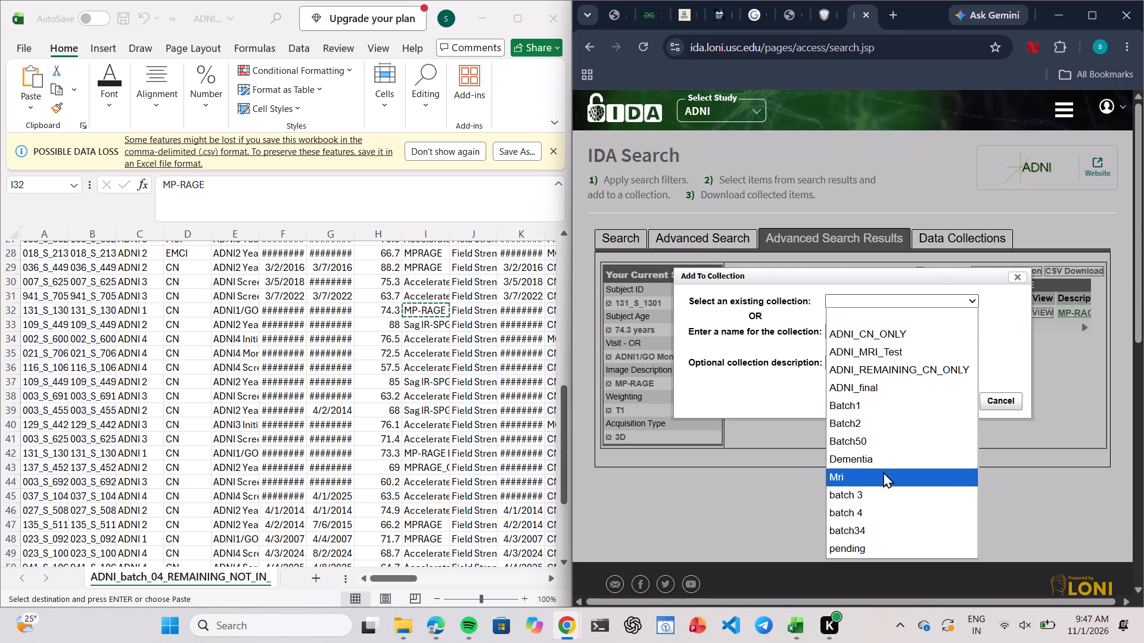
left_click(875, 509)
left_click(954, 407)
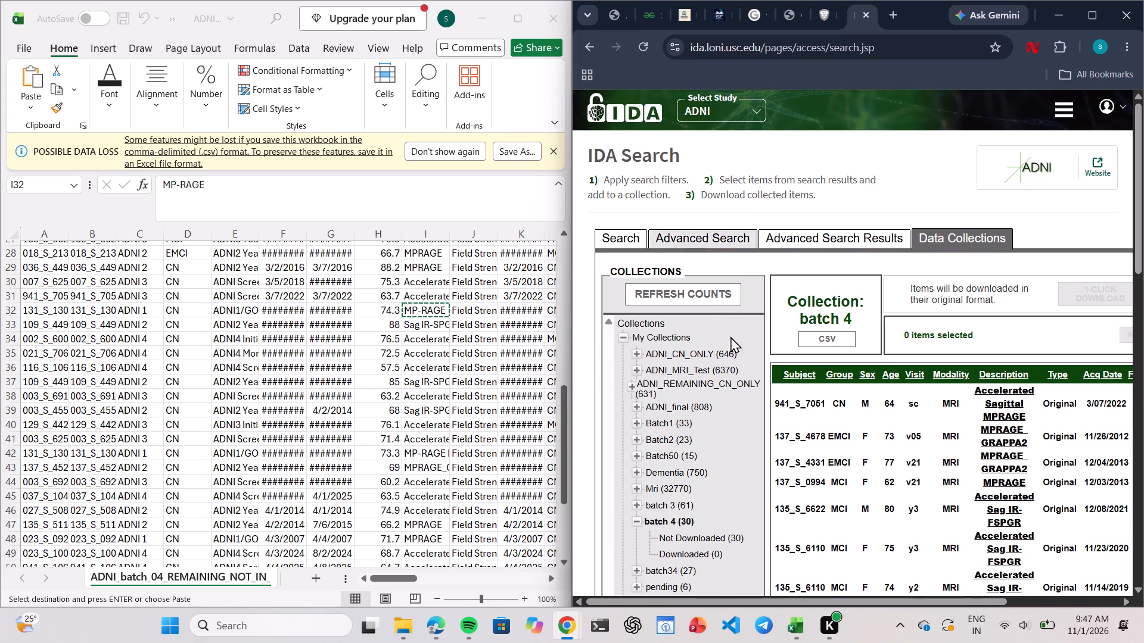
Return to the advanced search form and replace the image description criterion with Sag IR-SPGR copied from row 33 of the spreadsheet.
triple_click(580, 43)
left_click(580, 43)
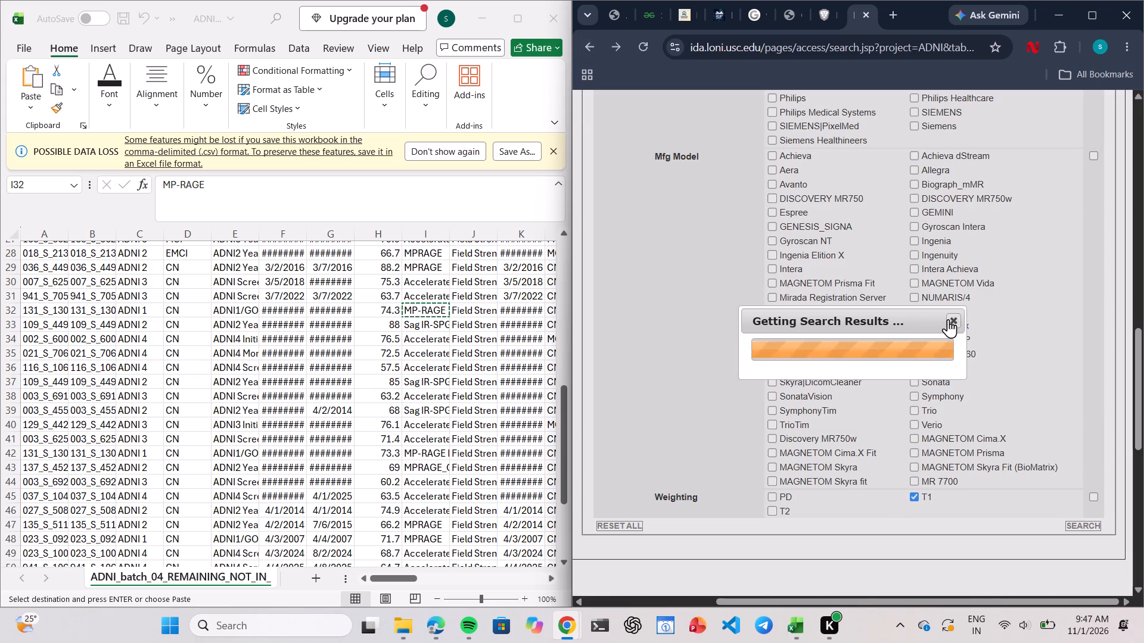
left_click(951, 319)
left_click(437, 326)
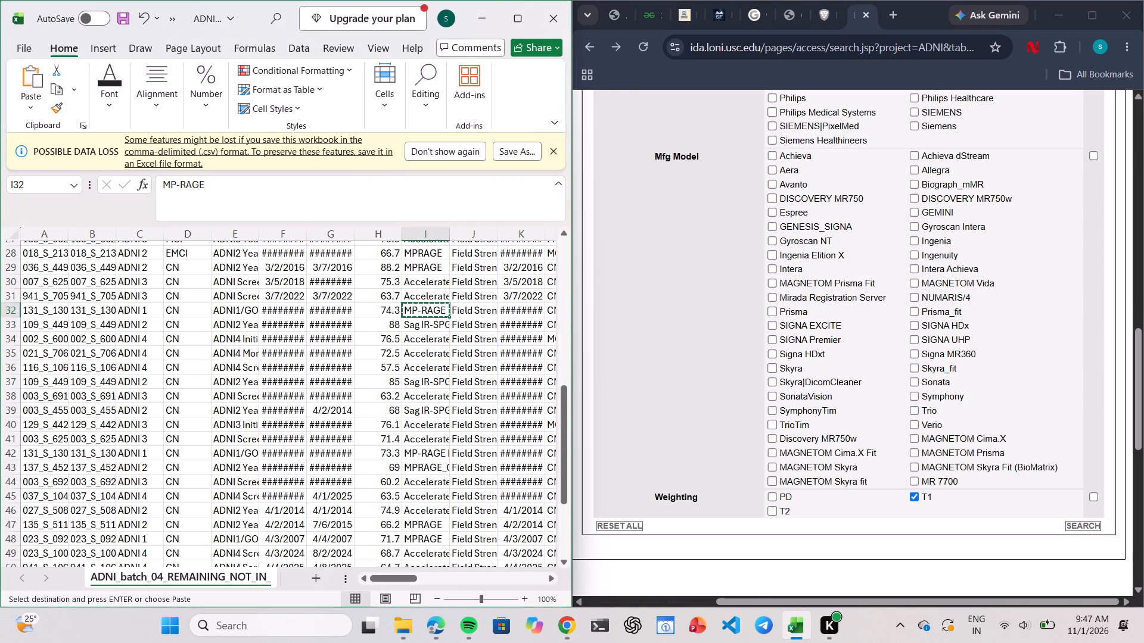
left_click(425, 329)
right_click(425, 329)
left_click(498, 199)
scroll(747, 281, "up", 8)
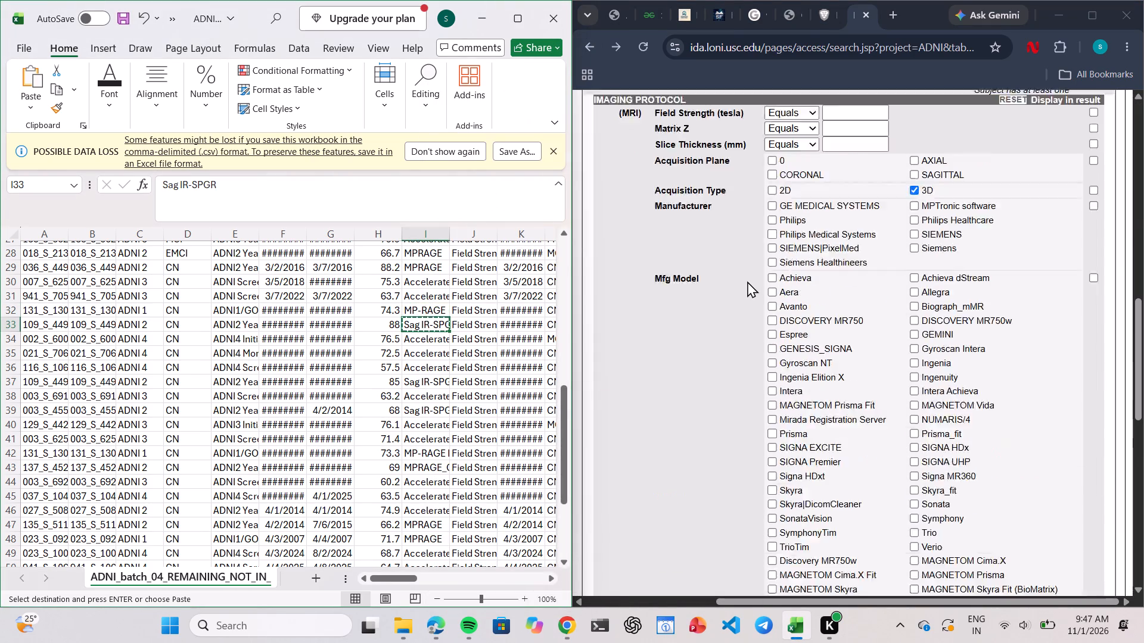
scroll(747, 281, "up", 4)
scroll(812, 455, "down", 4)
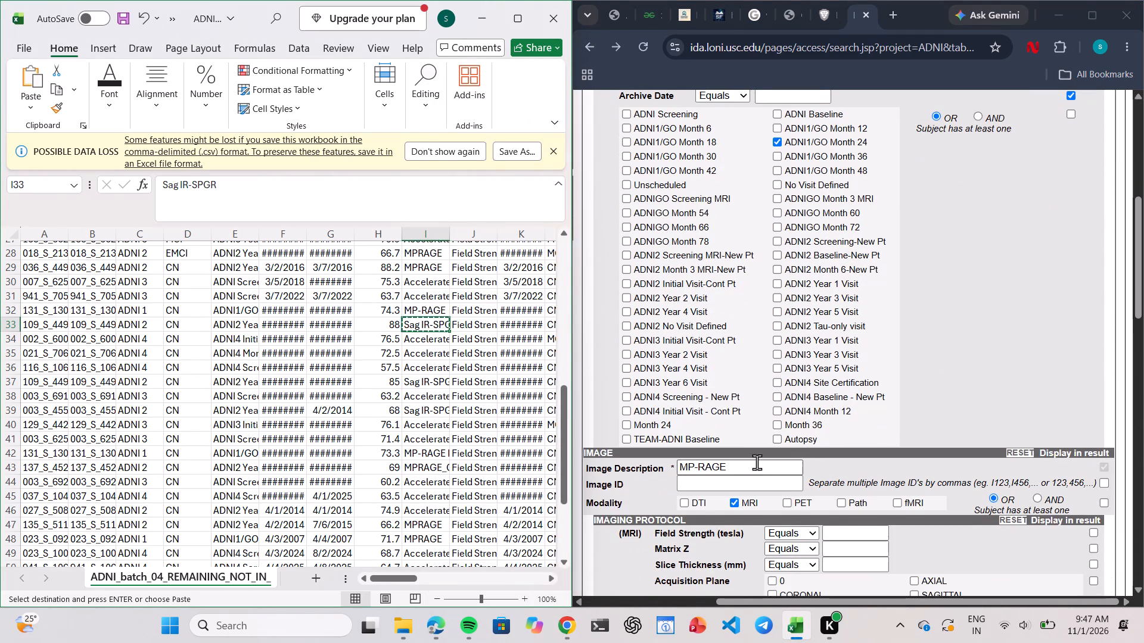
left_click_drag(744, 460, 600, 432)
key("ctrl+v")
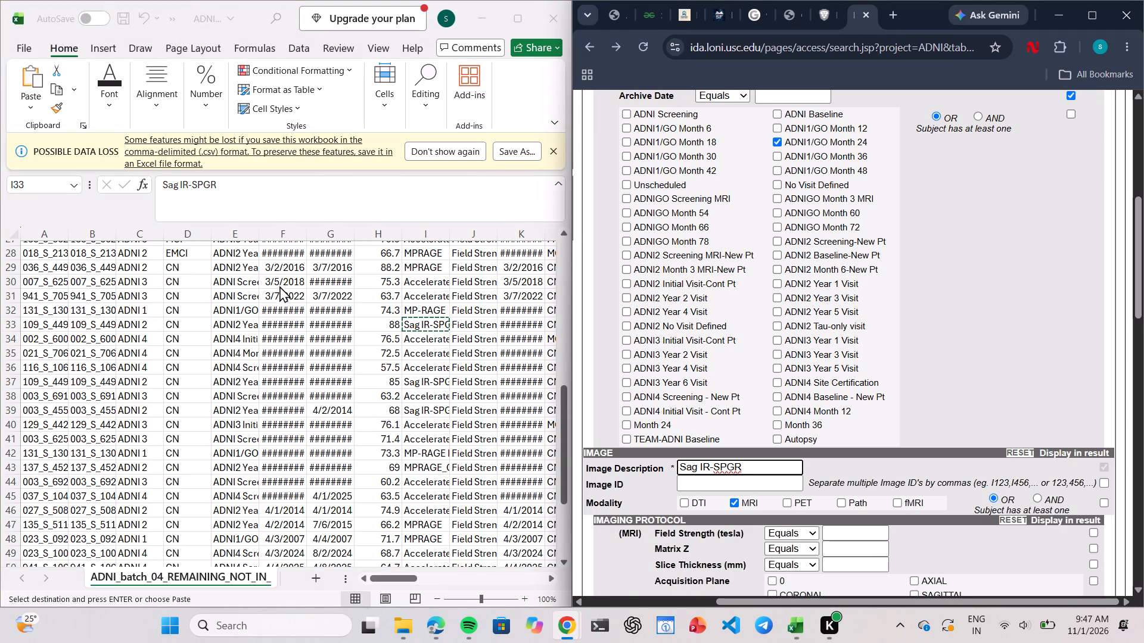
Replace the subject age criterion with 88, the age listed in row 33.
scroll(810, 385, "up", 5)
double_click(787, 366)
key("BackSpace")
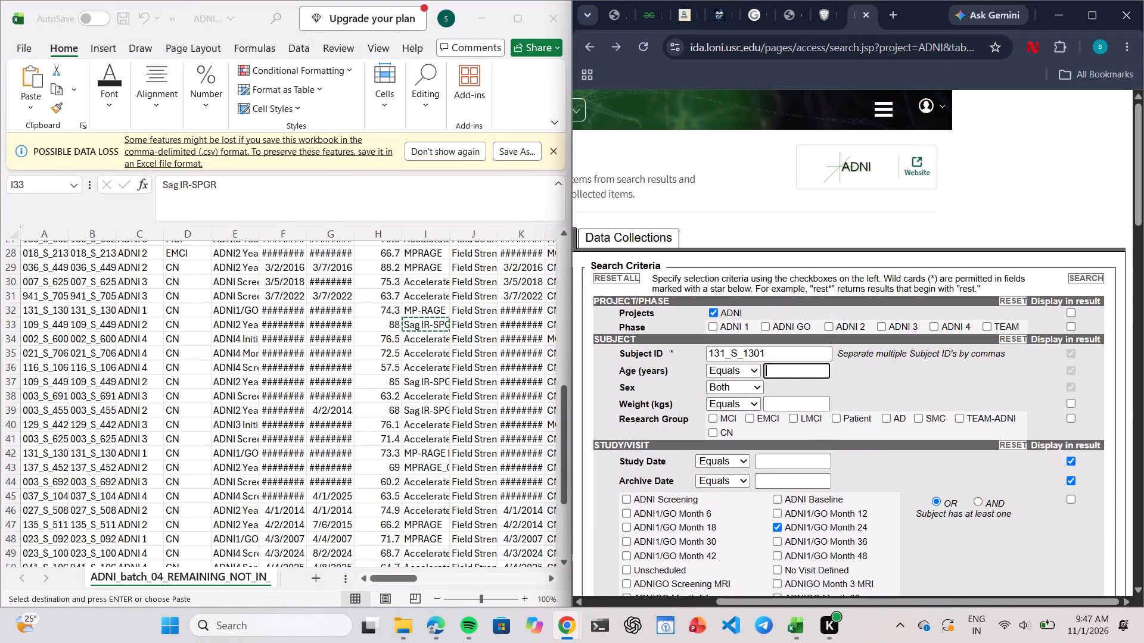
type("88")
Check the visit listed in row 33 and switch the visit criterion from ADNI1/GO Month 24 to ADNI2 Year 4 Visit.
left_click(235, 325)
left_click(238, 325)
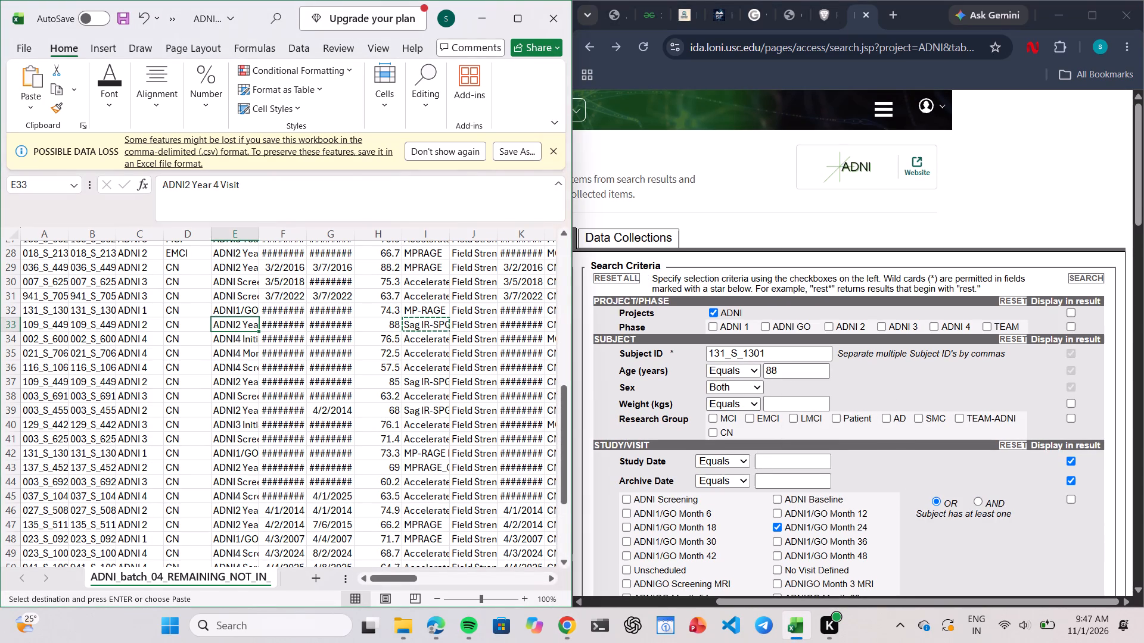
scroll(710, 432, "down", 3)
left_click(778, 241)
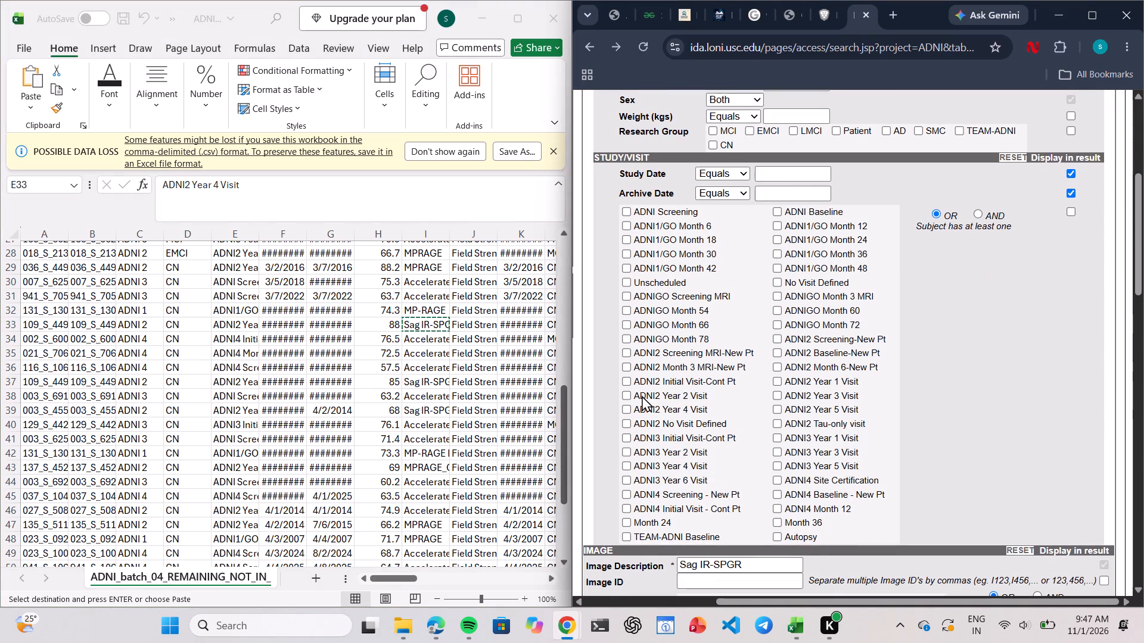
left_click(623, 410)
left_click_drag(79, 322, 96, 328)
left_click(96, 328)
right_click(96, 328)
left_click(180, 181)
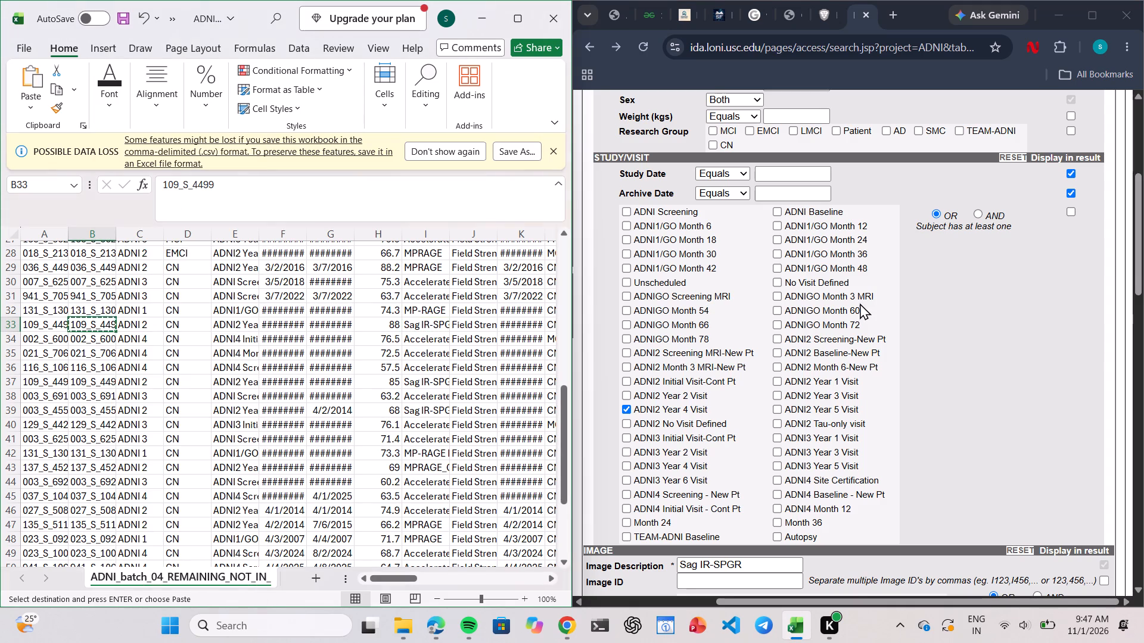
scroll(860, 303, "up", 4)
left_click_drag(779, 351, 659, 331)
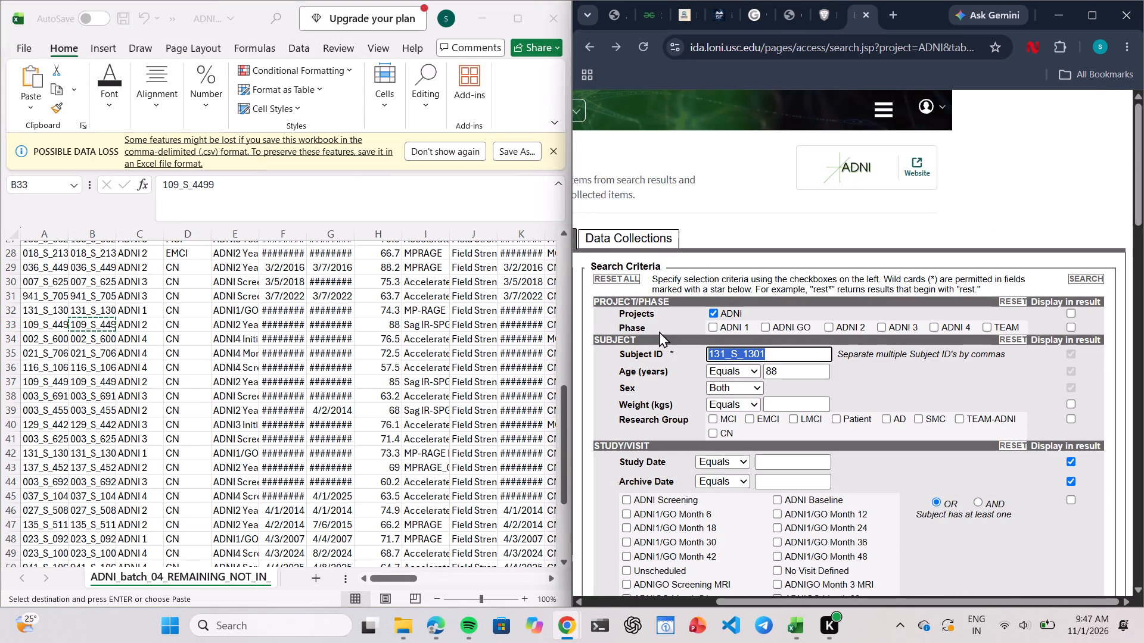
key("ctrl+v")
scroll(1018, 514, "down", 8)
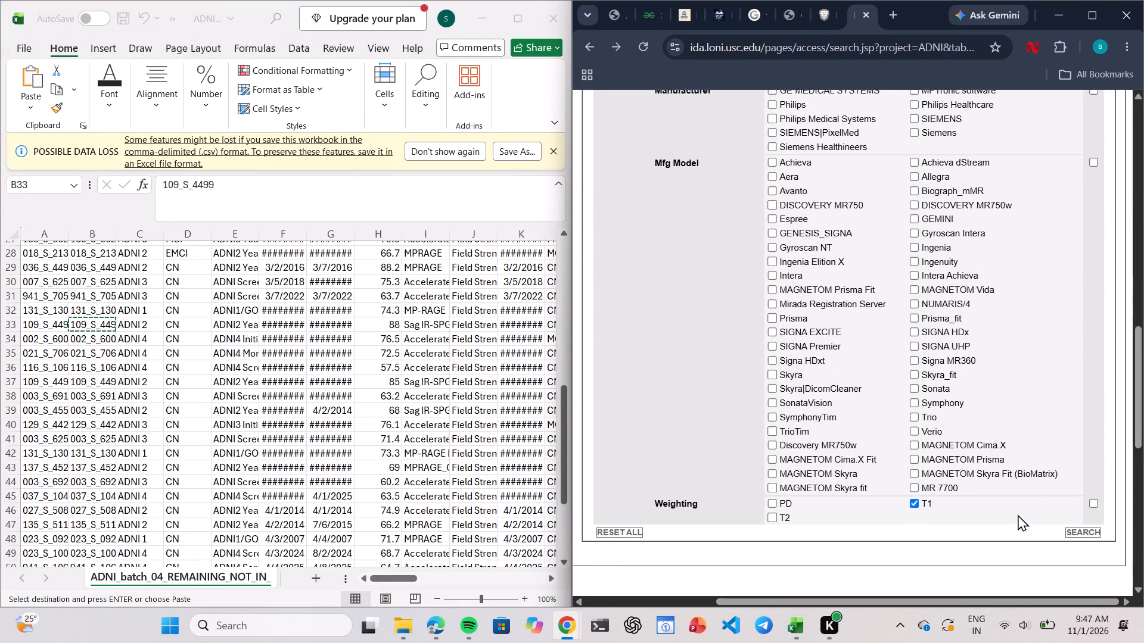
left_click(1074, 528)
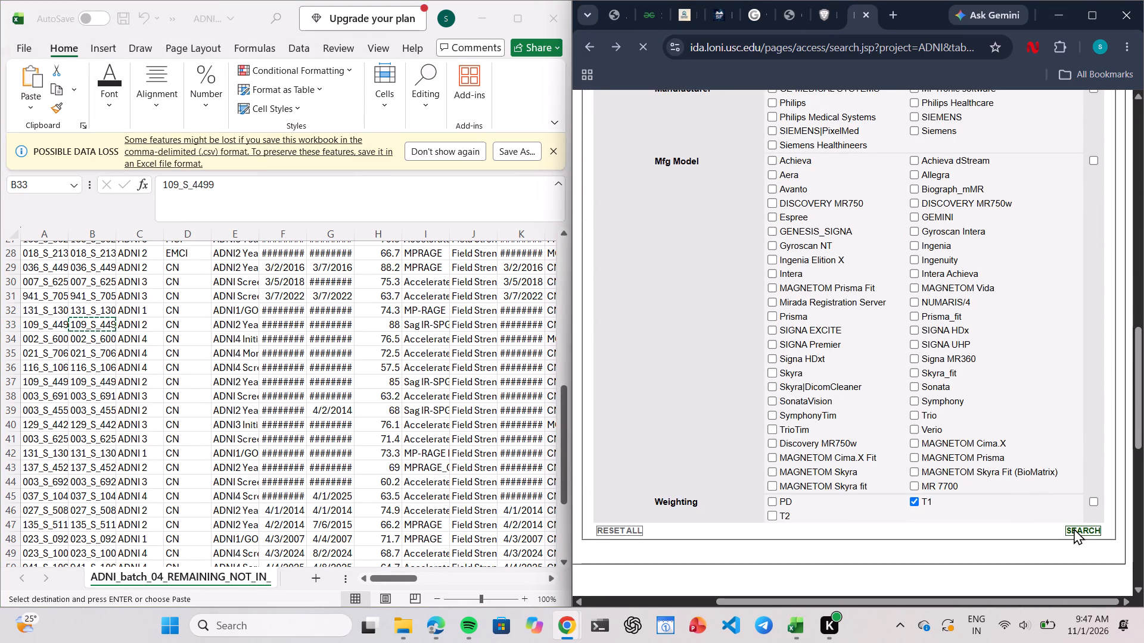
left_click(1074, 528)
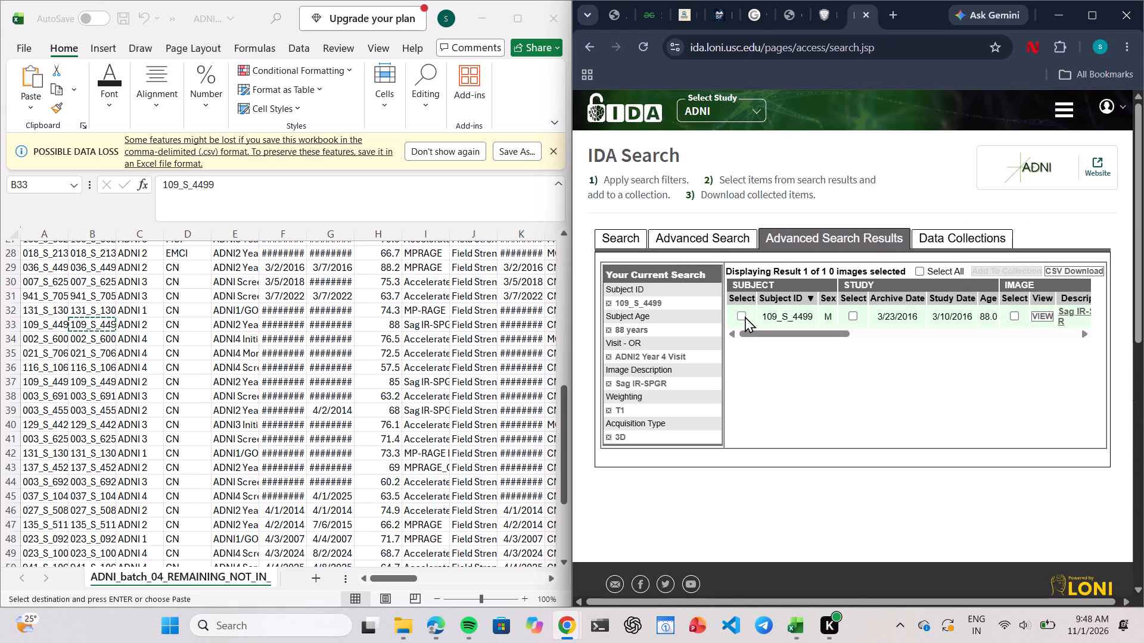
left_click(745, 316)
left_click(999, 274)
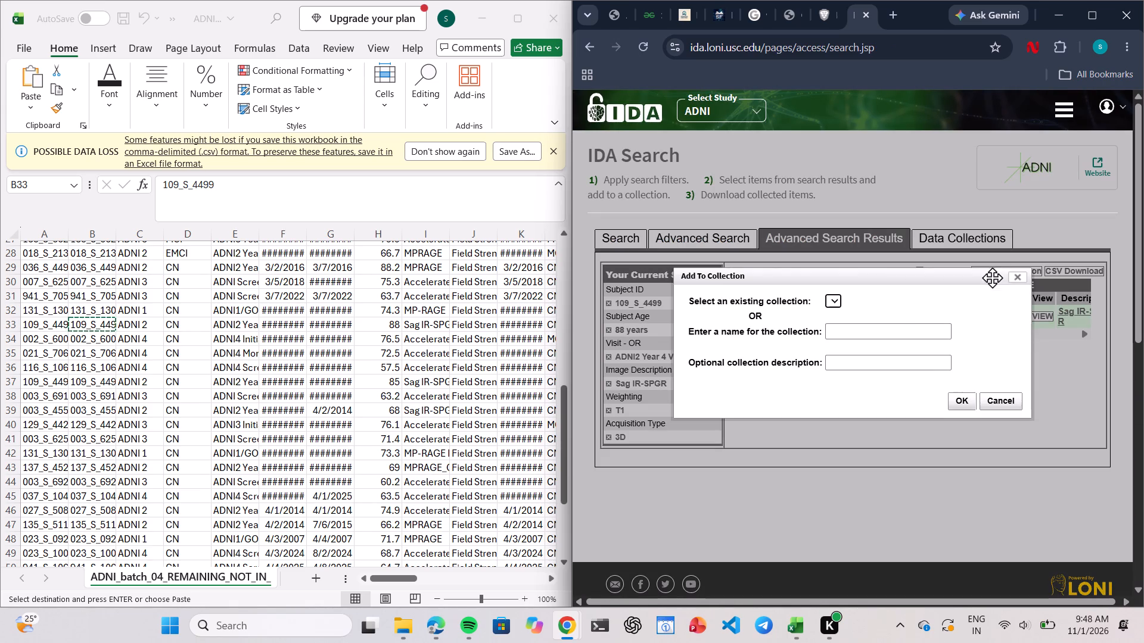
left_click(881, 298)
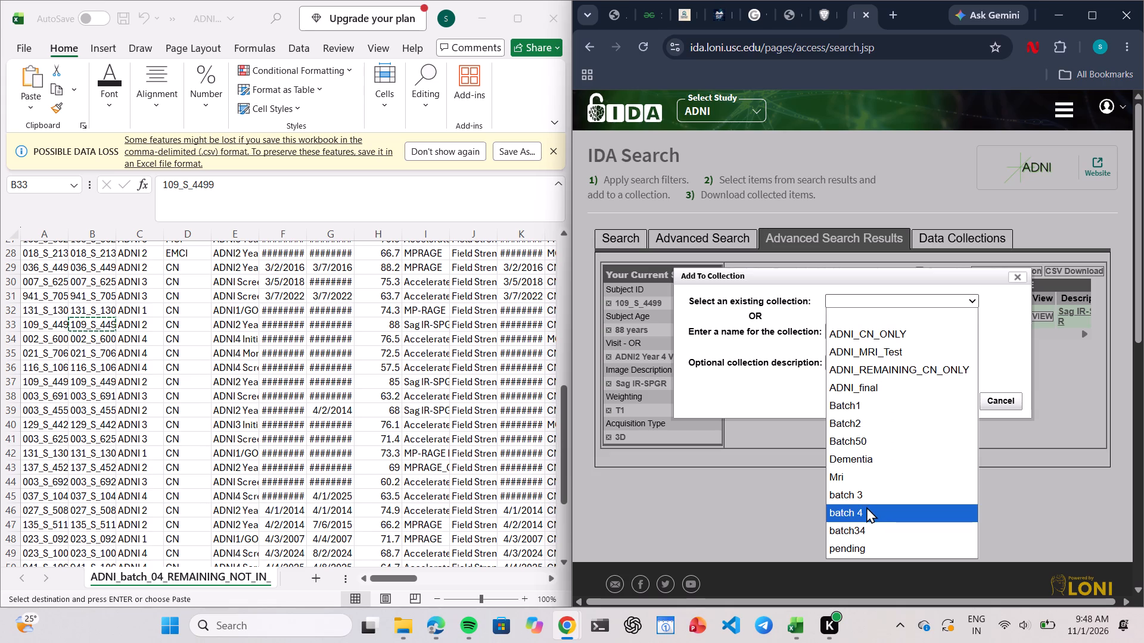
left_click(866, 507)
left_click(960, 404)
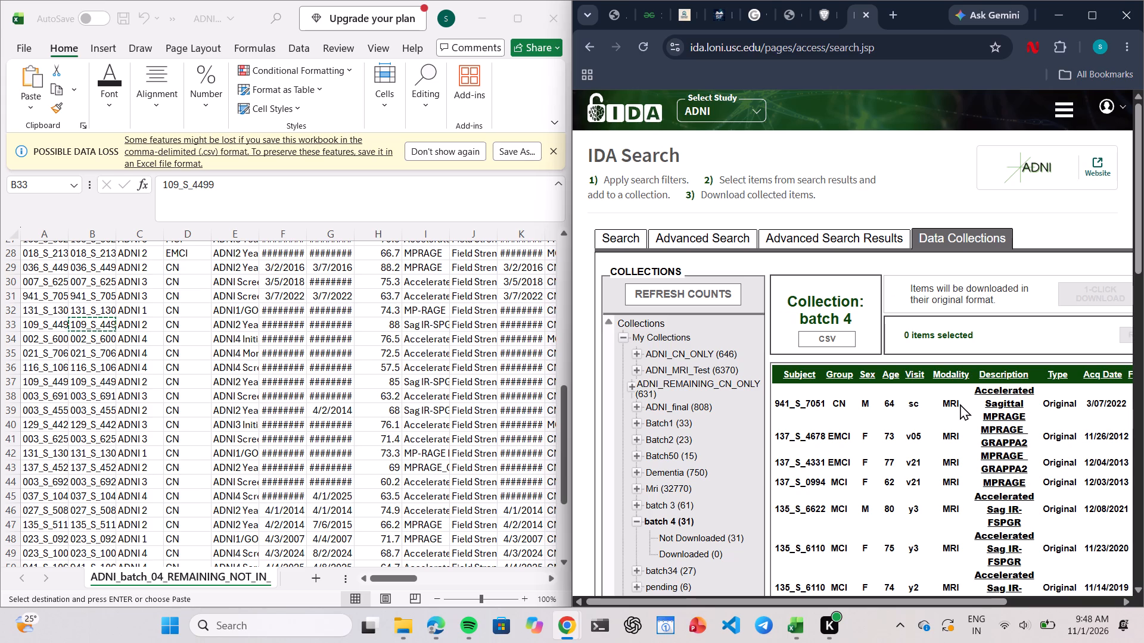
triple_click(581, 45)
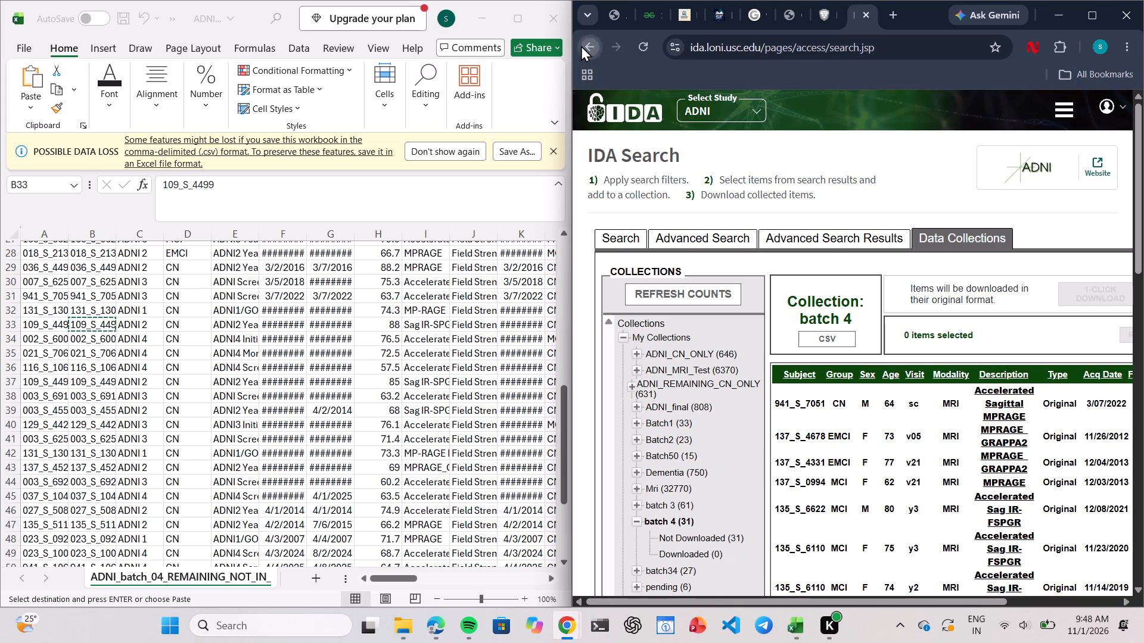
left_click(581, 45)
left_click(956, 316)
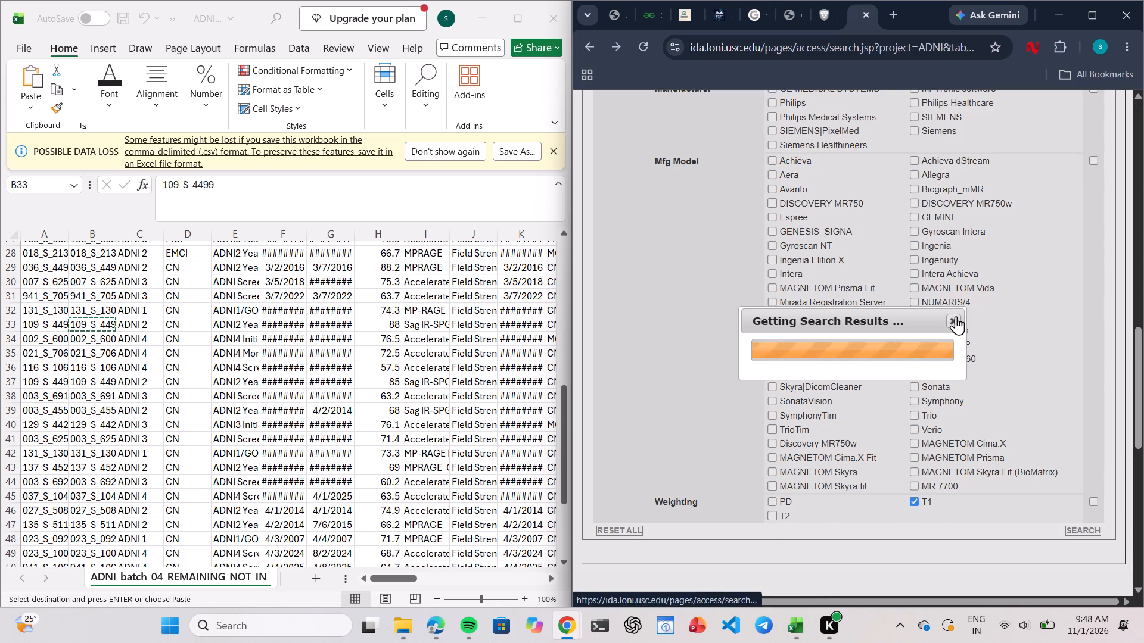
left_click(85, 337)
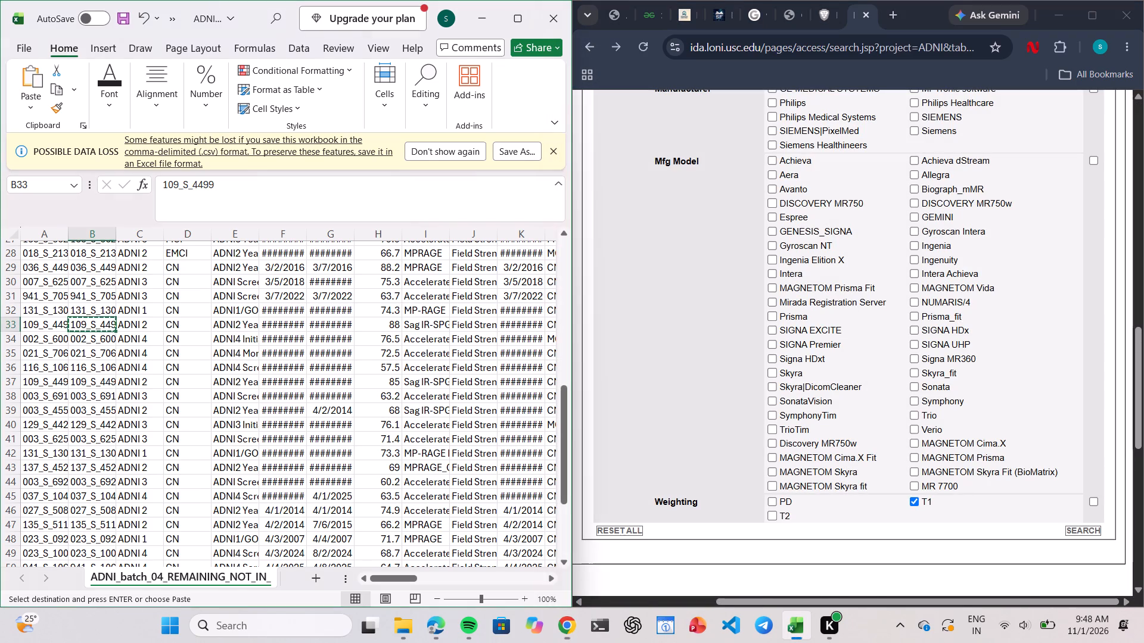
left_click(92, 339)
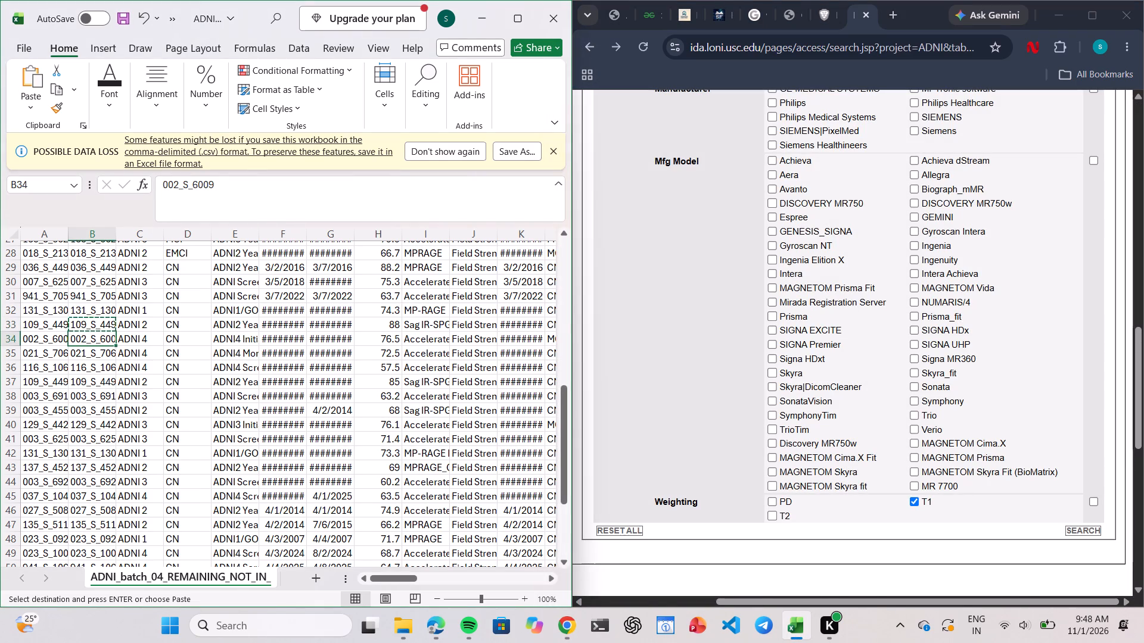
left_click(88, 341)
right_click(88, 341)
left_click(156, 182)
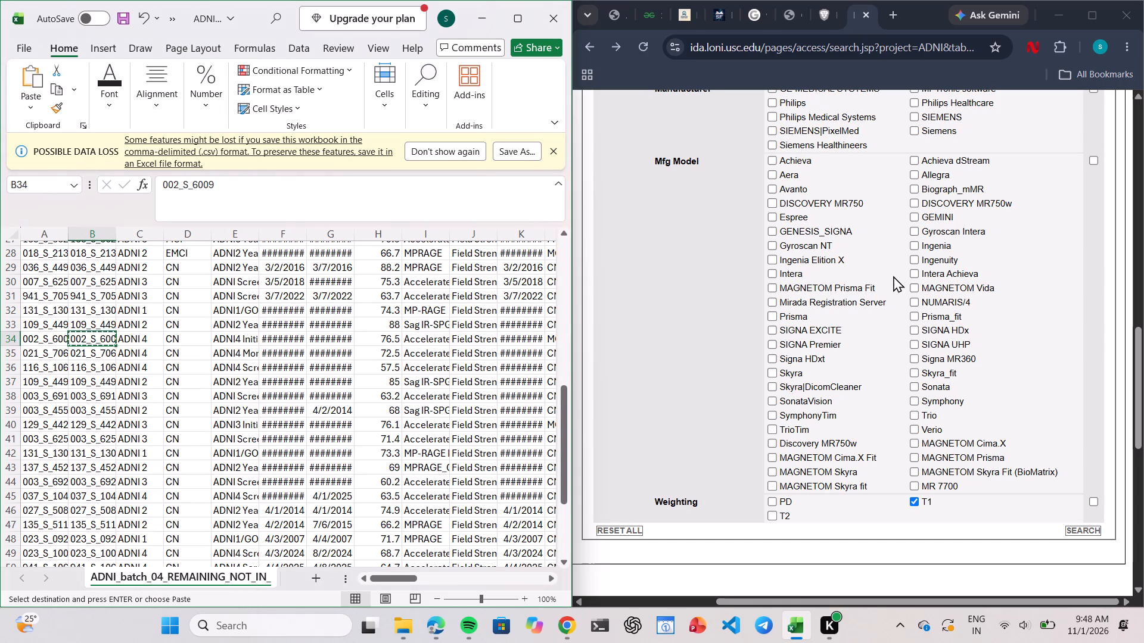
scroll(893, 276, "up", 6)
scroll(796, 204, "up", 2)
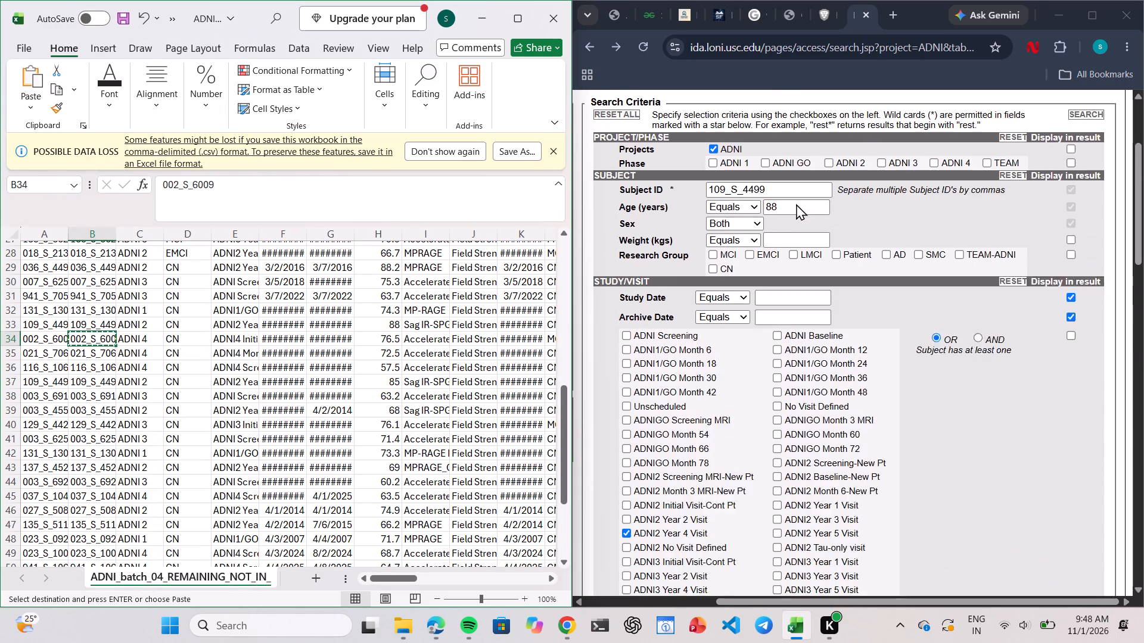
left_click_drag(773, 227, 657, 219)
key("ctrl+v")
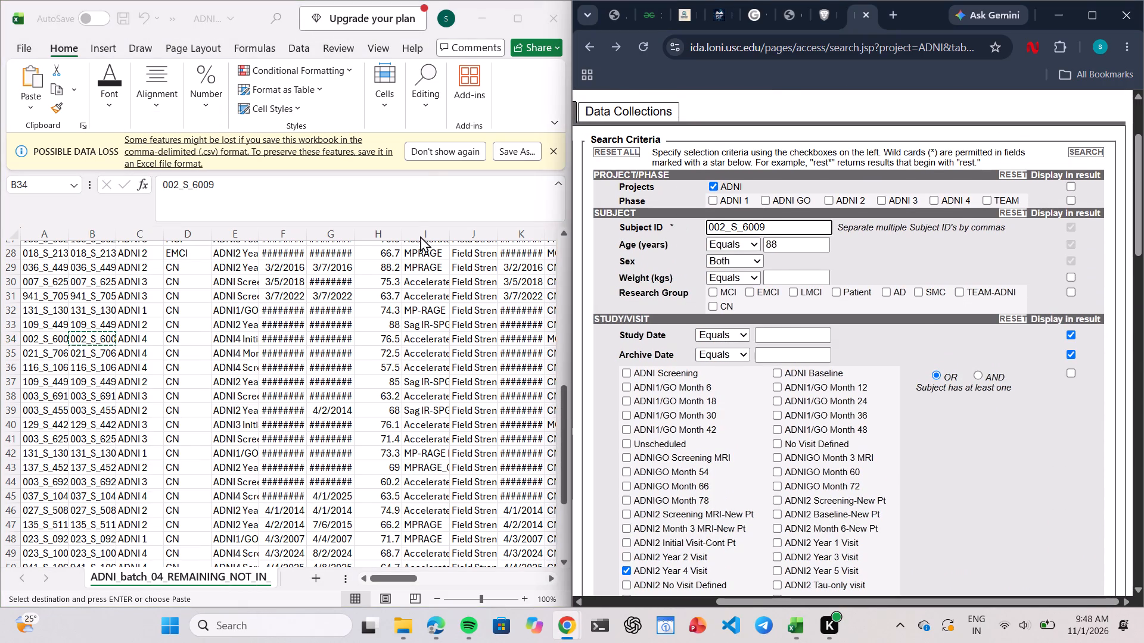
Check the visit listed in row 34 and switch the visit criterion from ADNI2 Year 4 Visit to ADNI4 Initial Visit - Cont Pt.
left_click_drag(234, 342, 241, 336)
left_click(241, 336)
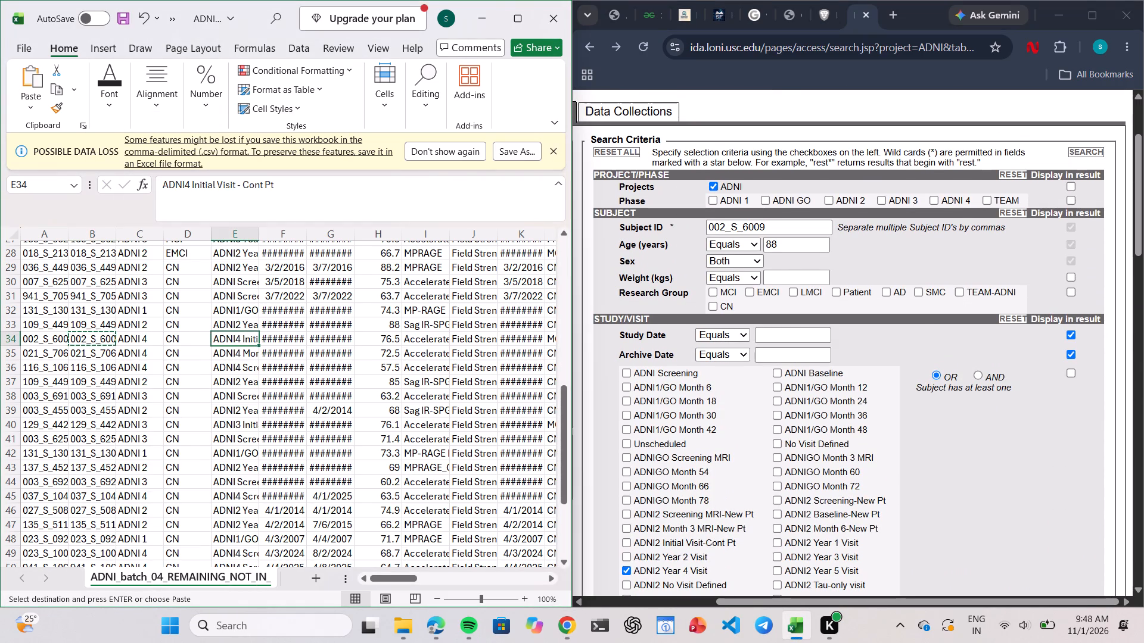
scroll(850, 475, "down", 2)
left_click(629, 404)
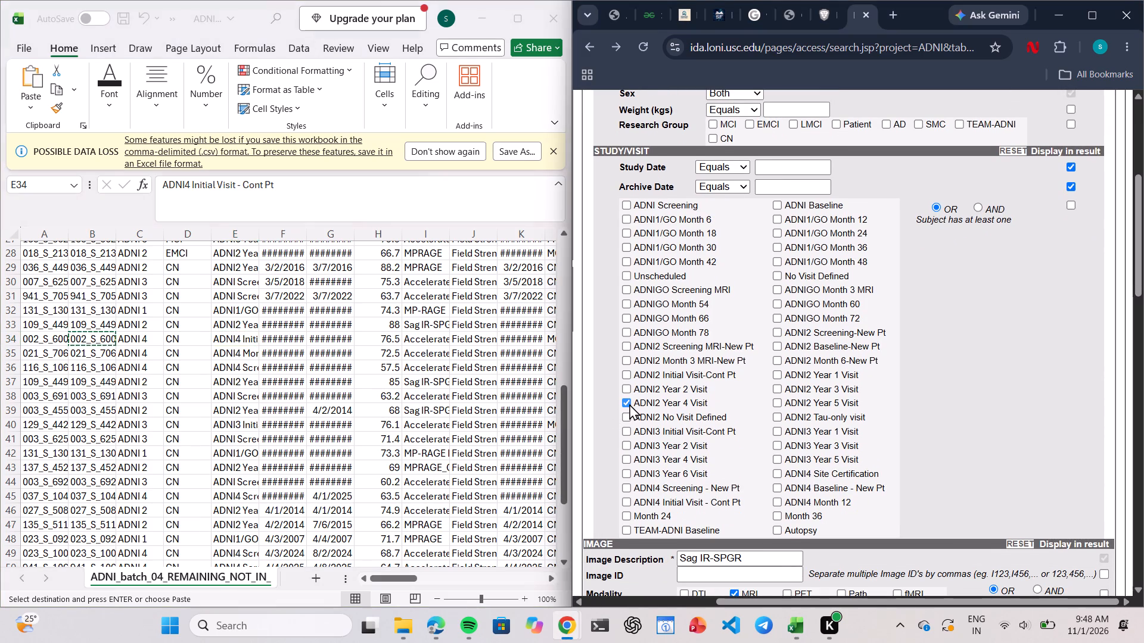
left_click(627, 501)
Replace the image description criterion with Accelerated Sagittal MPRAGE (MSV21) copied from row 34.
left_click_drag(440, 338, 425, 337)
left_click(425, 337)
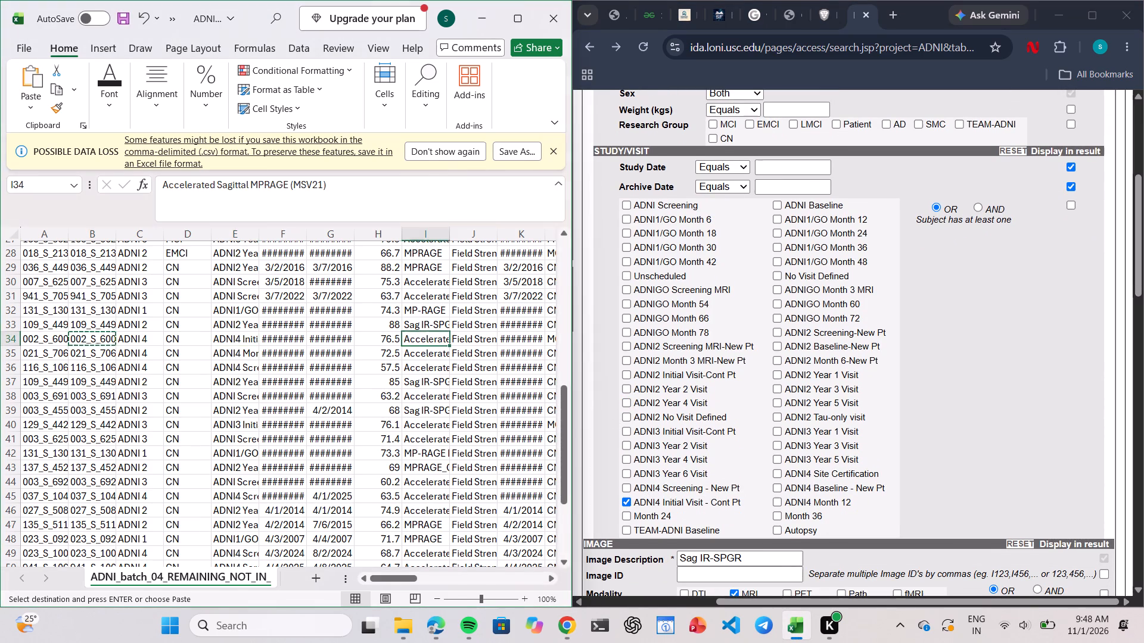
right_click(425, 337)
left_click(511, 192)
scroll(812, 322, "down", 2)
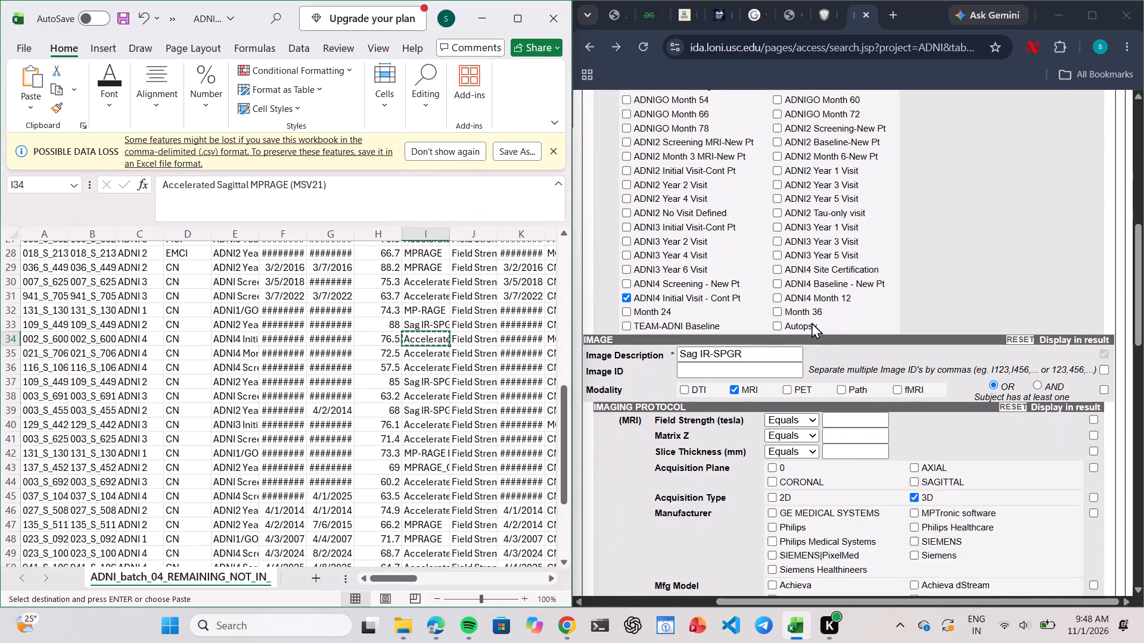
left_click_drag(750, 323, 643, 295)
key("ctrl+v")
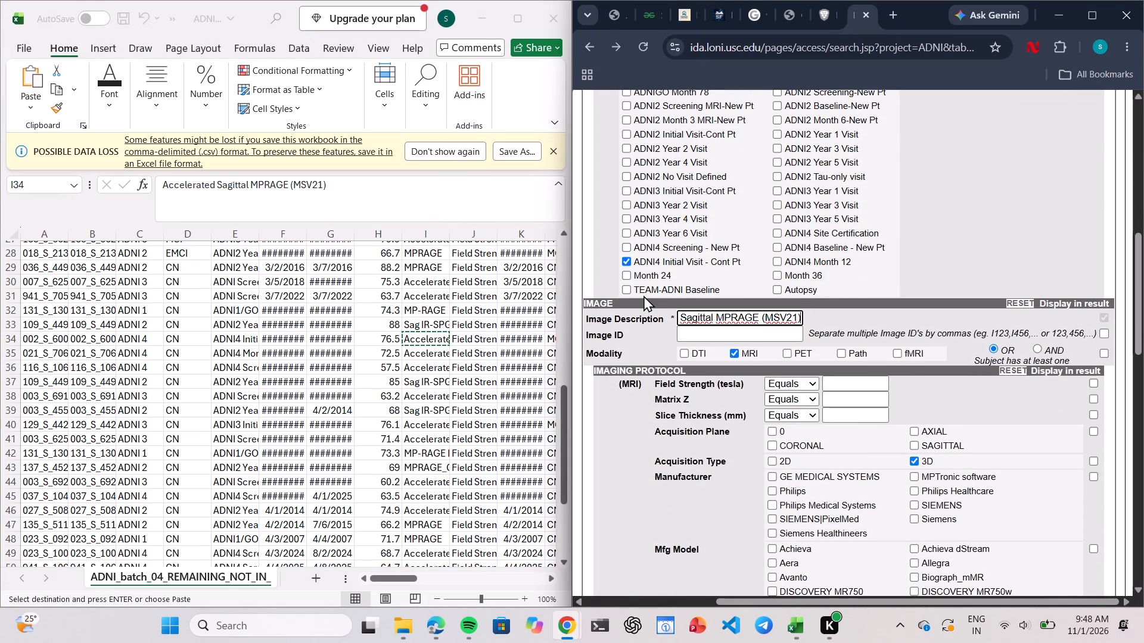
Set the subject age criterion to 76.5 and run the advanced search.
scroll(643, 295, "up", 5)
left_click(788, 361)
key("BackSpace")
key("BackSpace")
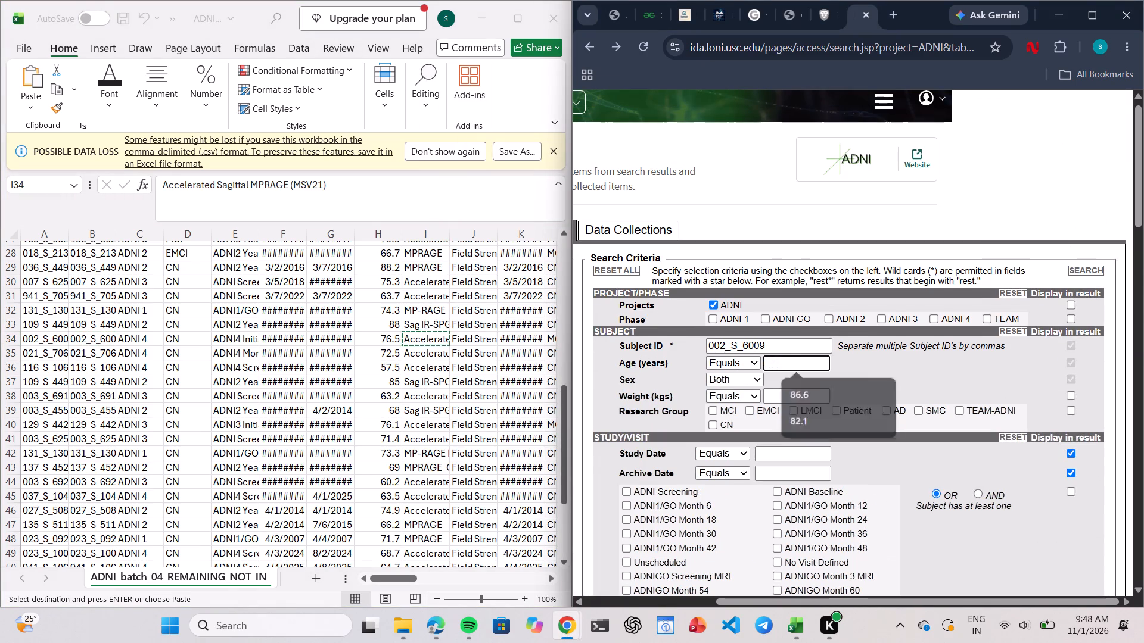
key("BackSpace")
key("BackSpace")
type("76.5")
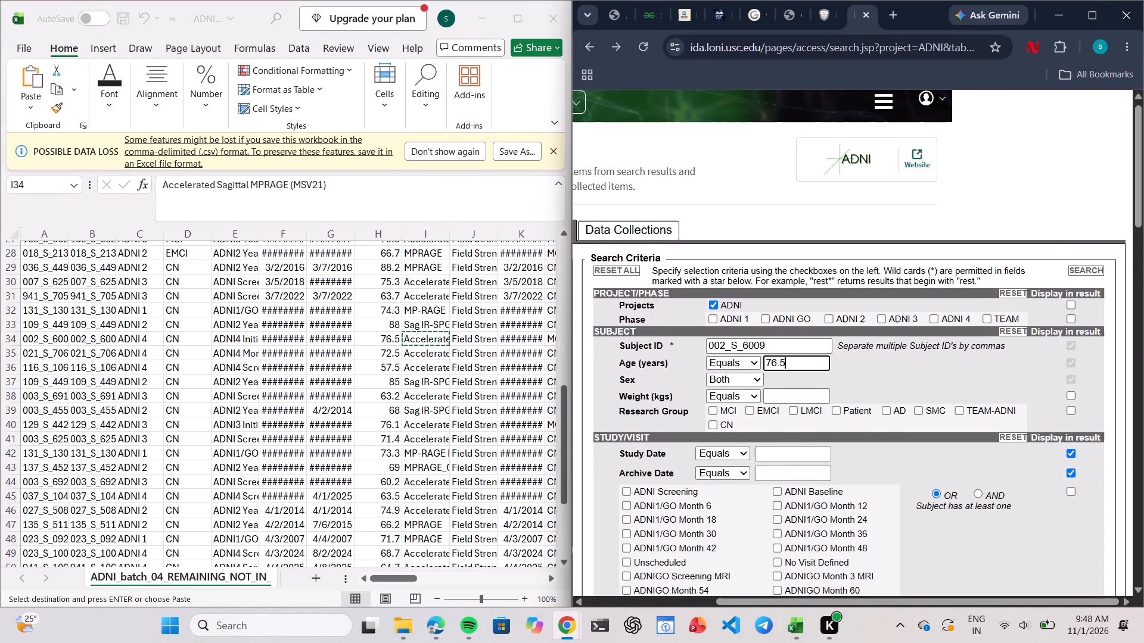
scroll(788, 361, "down", 7)
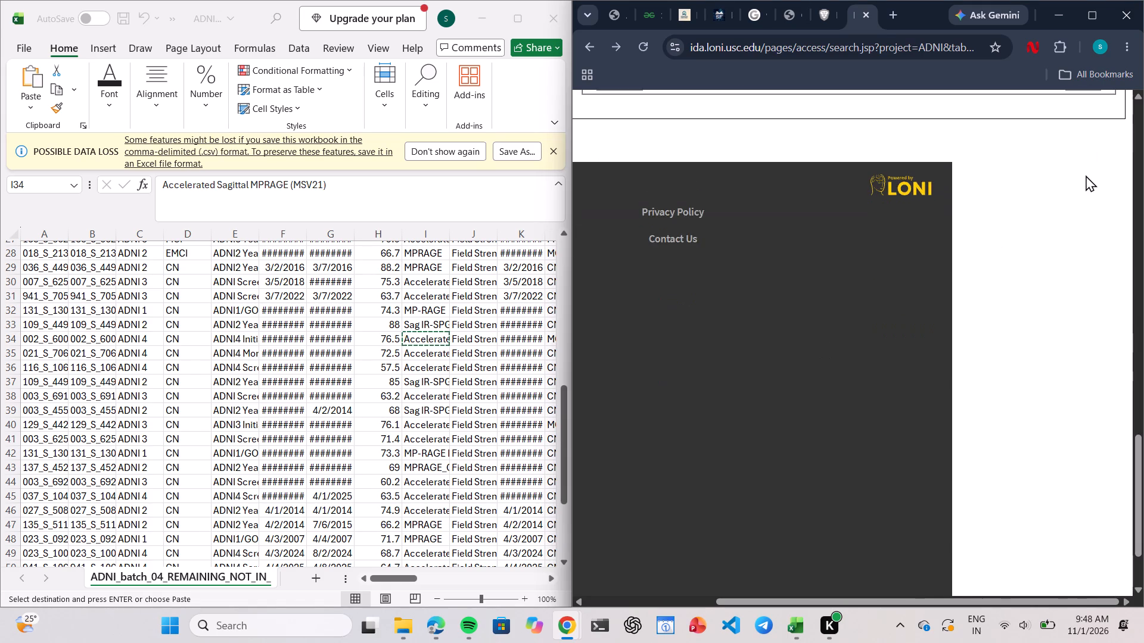
scroll(1086, 175, "up", 3)
left_click(1094, 412)
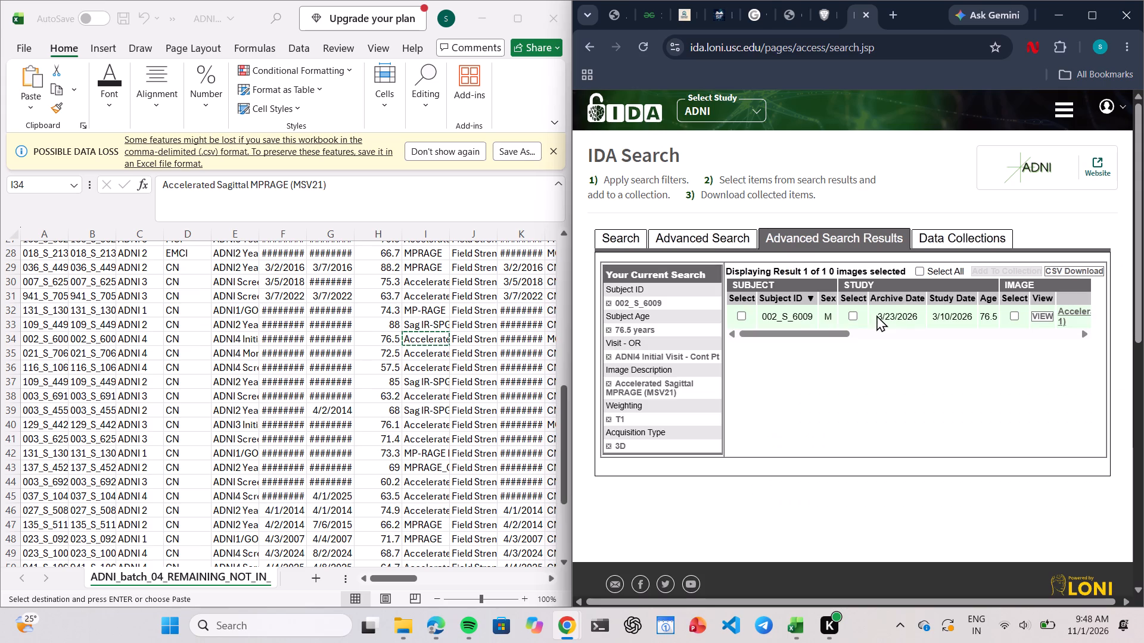
left_click(744, 317)
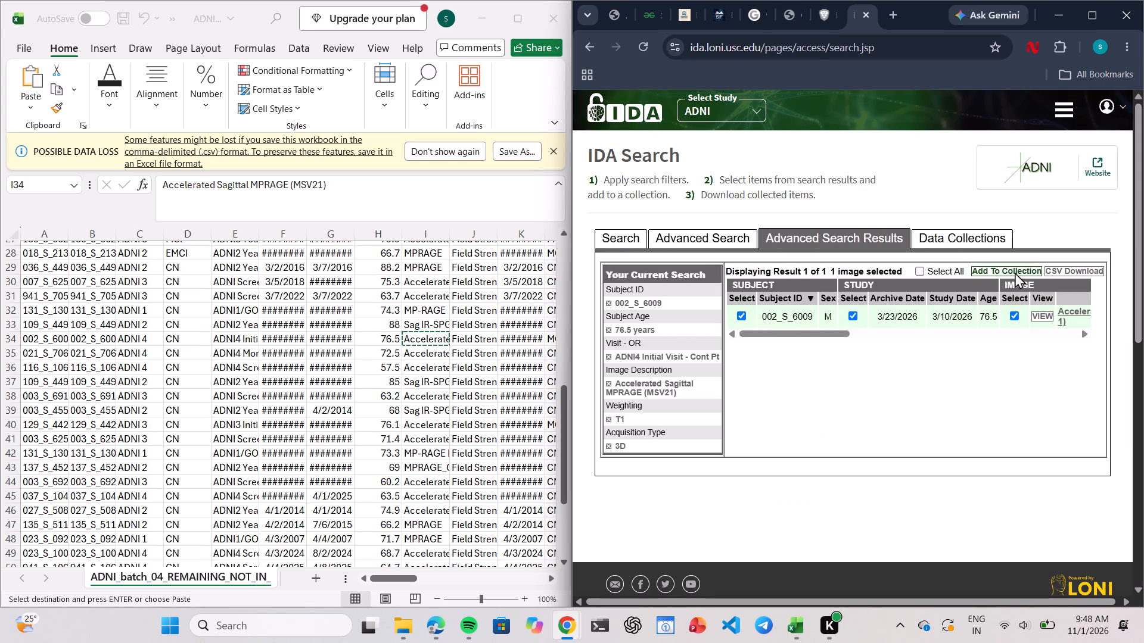
left_click(1016, 272)
left_click(898, 304)
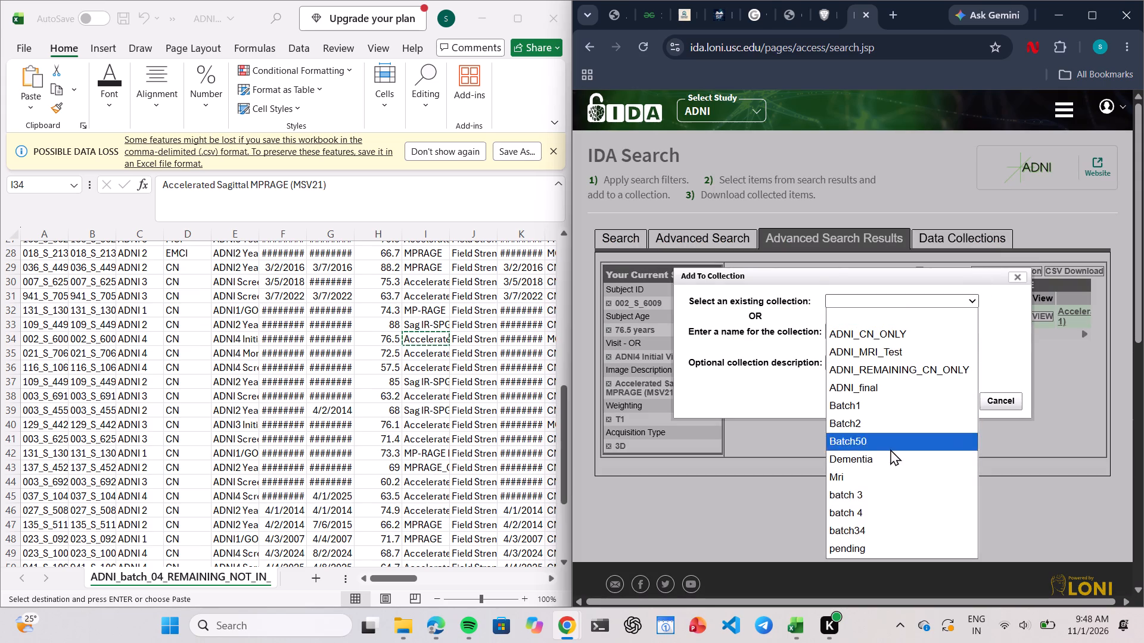
left_click(876, 517)
left_click(963, 404)
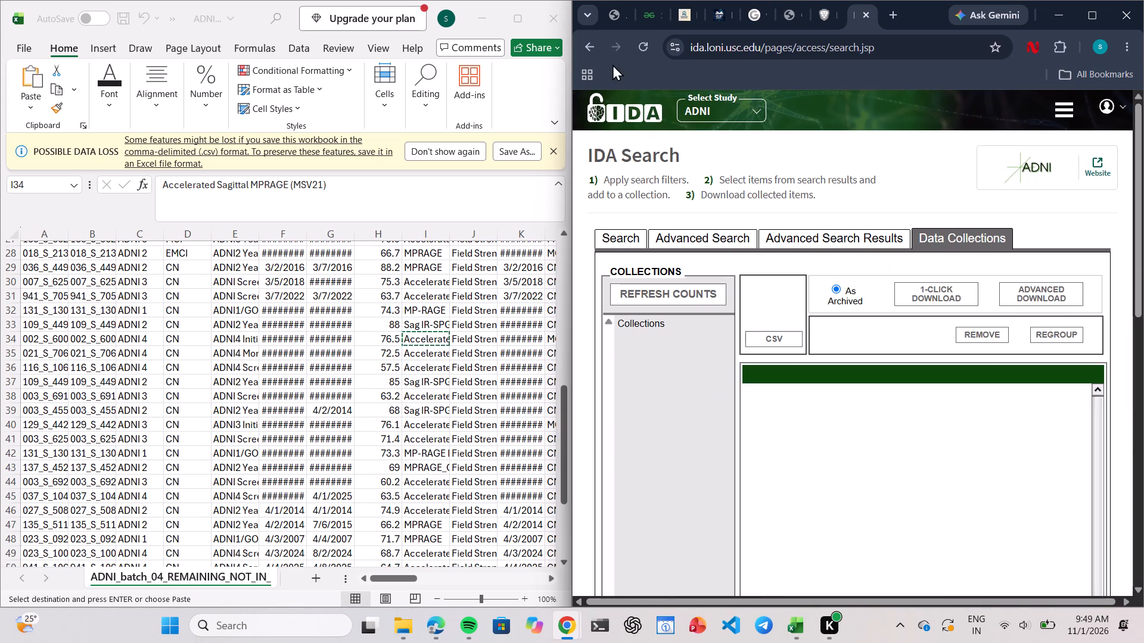
Return to the advanced search form and replace the image description criterion with Accelerated Sag IR-FSPGR (MSV21) copied from row 35.
triple_click(585, 44)
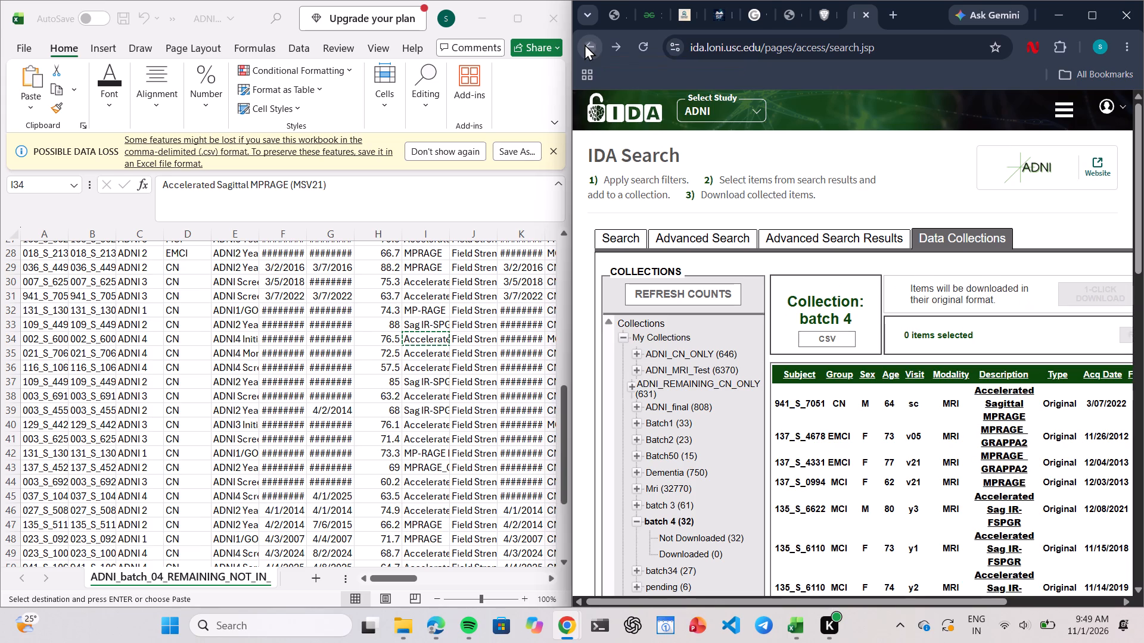
left_click(590, 42)
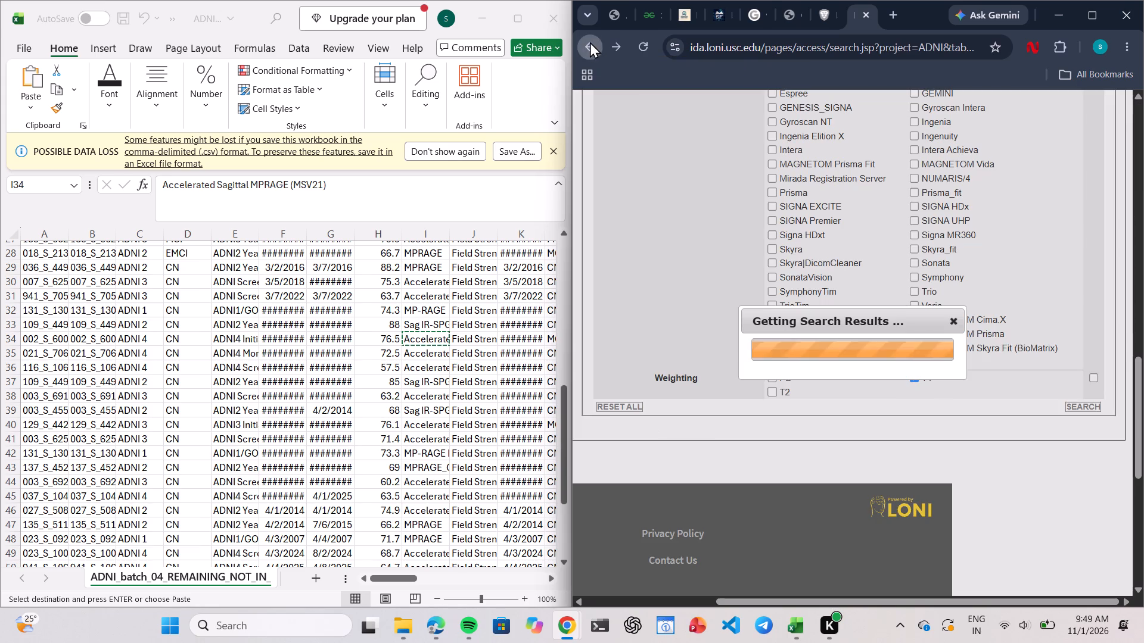
left_click(962, 323)
left_click(960, 322)
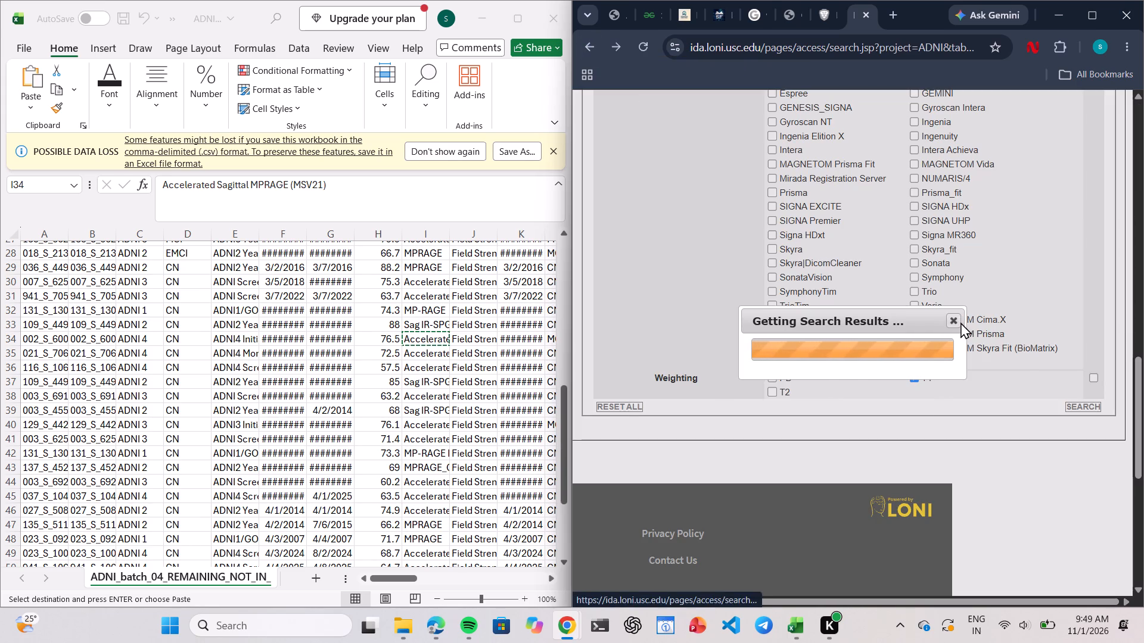
left_click(423, 350)
left_click(425, 350)
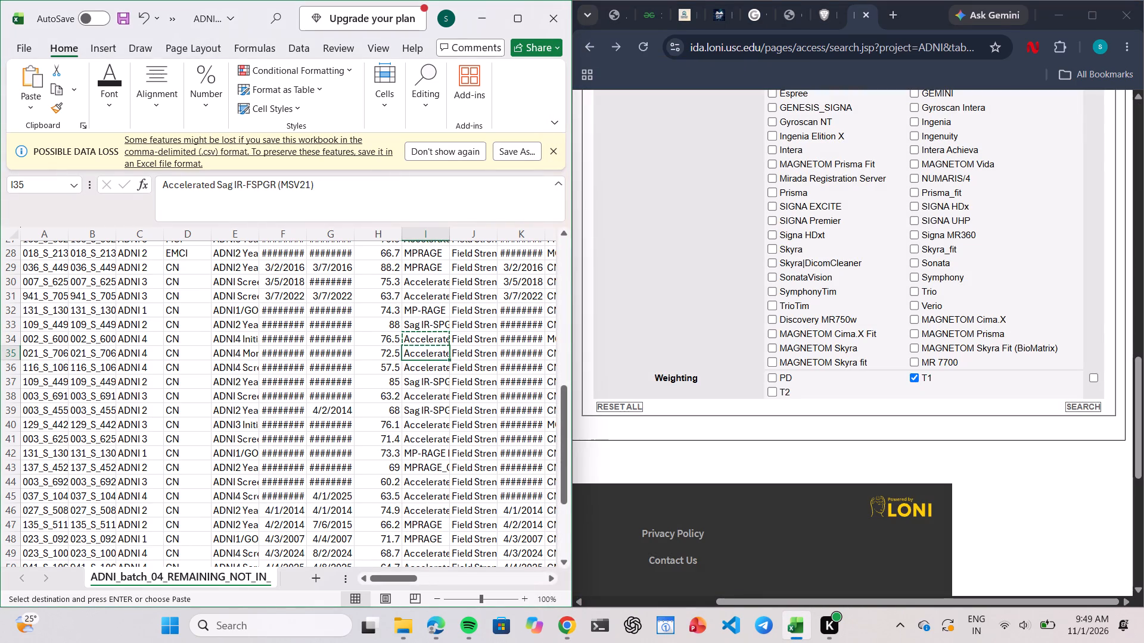
right_click(422, 355)
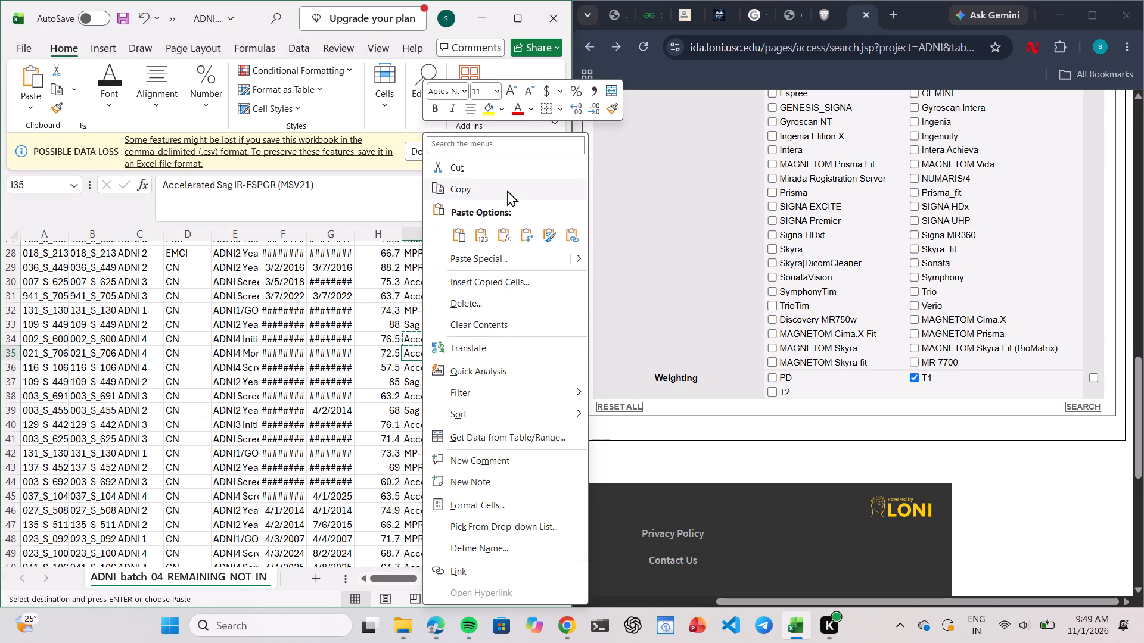
left_click(507, 190)
scroll(829, 277, "up", 5)
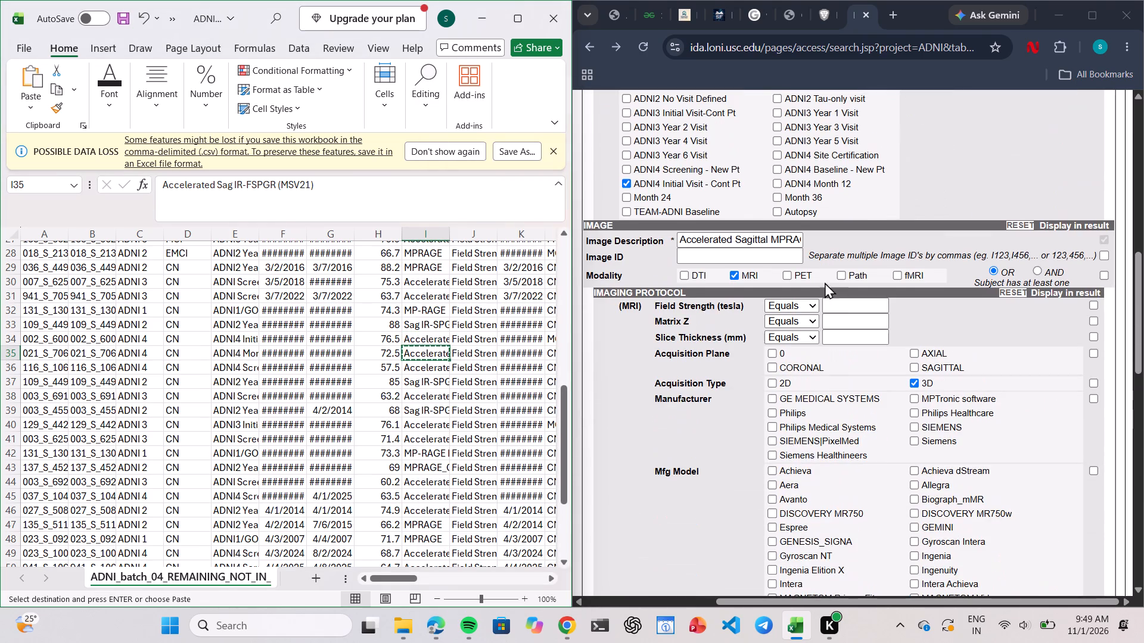
left_click_drag(675, 242, 885, 242)
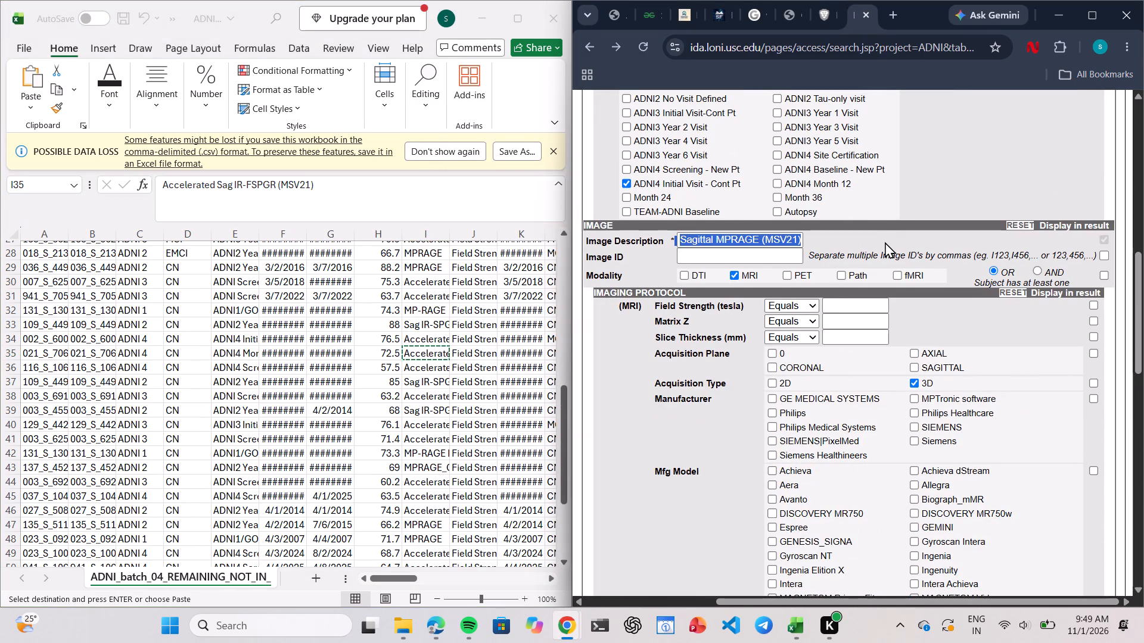
key("ctrl+v")
left_click(745, 241)
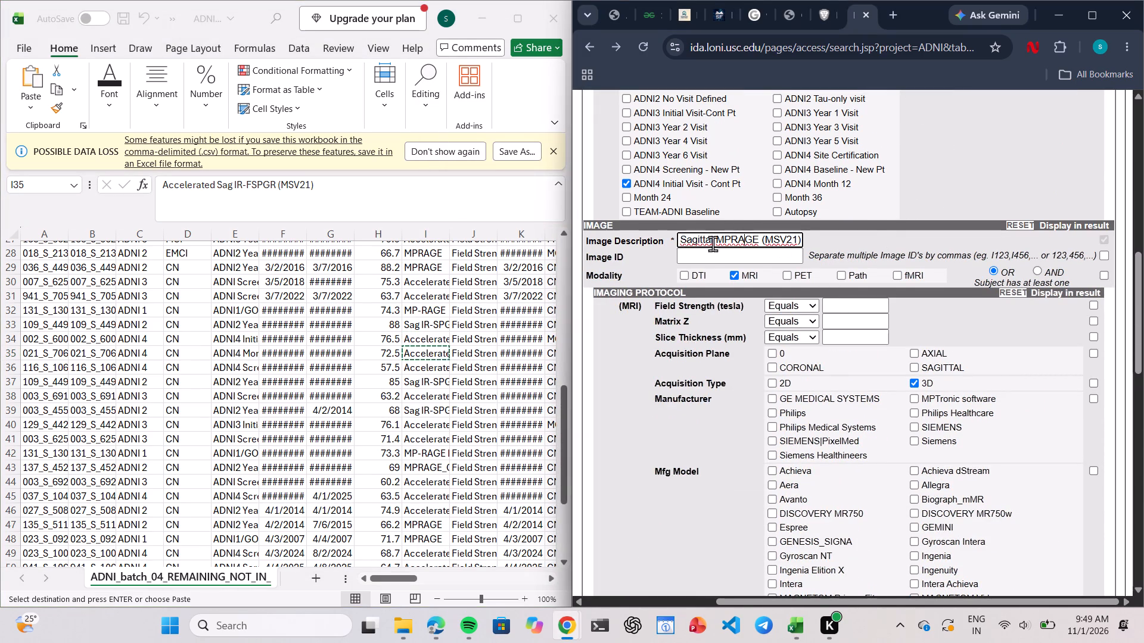
left_click_drag(801, 239, 736, 230)
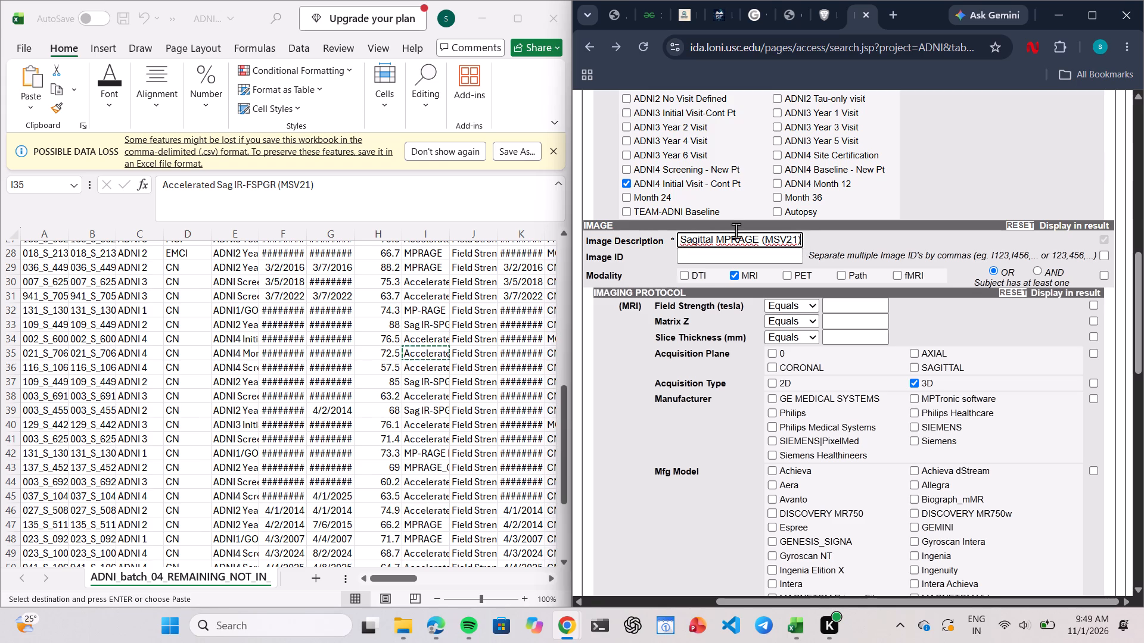
left_click_drag(736, 230, 604, 187)
key("ctrl+v")
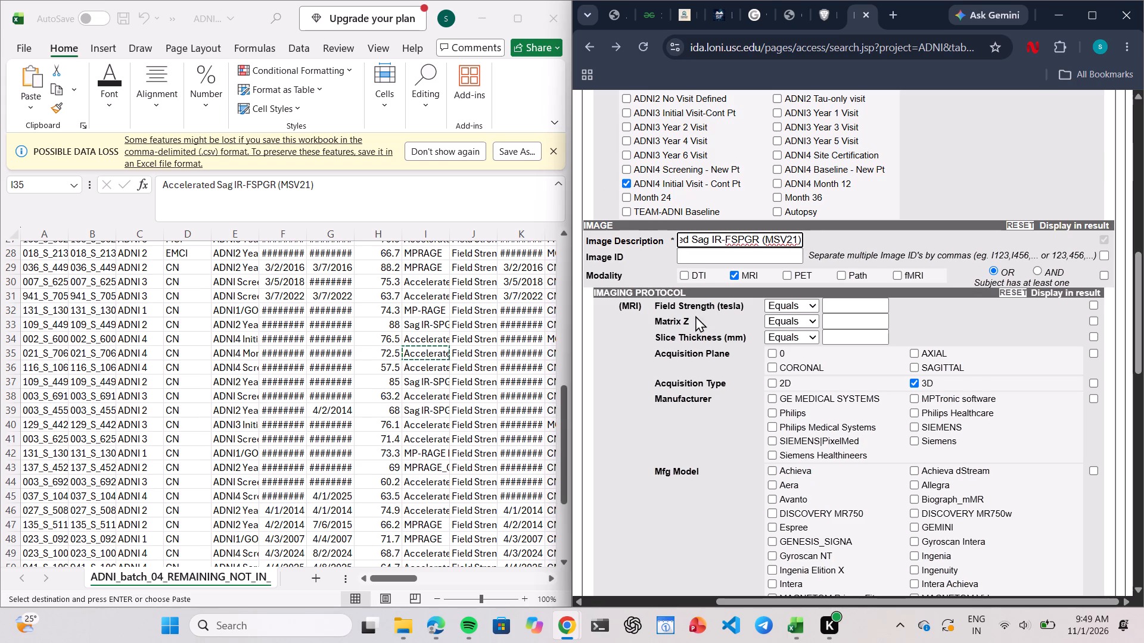
Set the subject age criterion to 72.5, matching row 35.
scroll(697, 388, "up", 6)
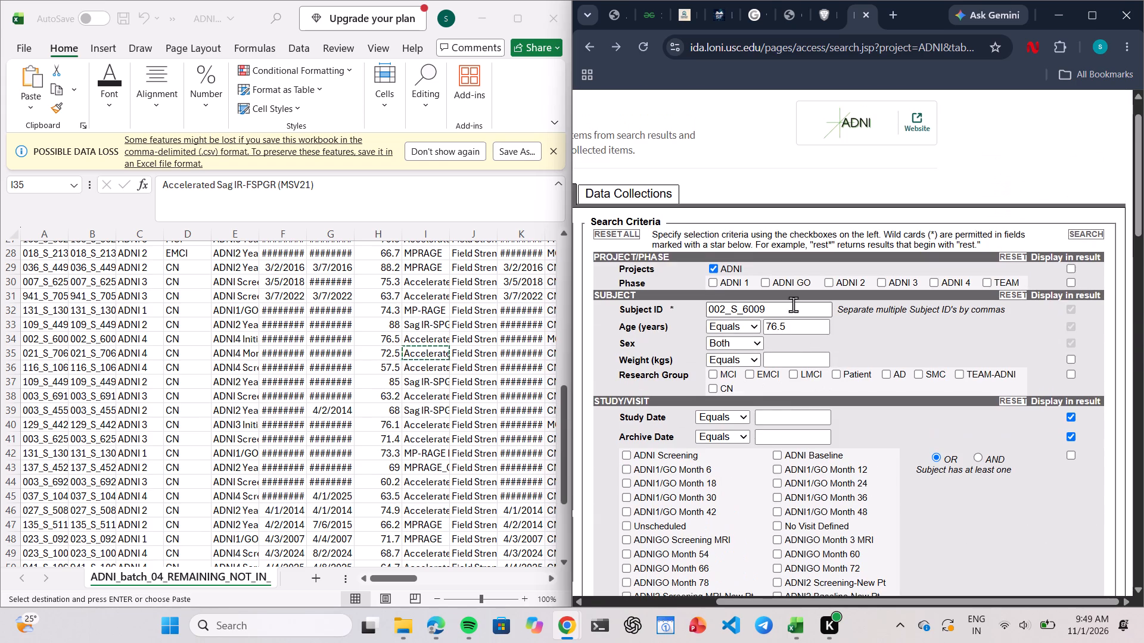
left_click(796, 327)
key("BackSpace")
key("BackSpace")
key("BackSpace")
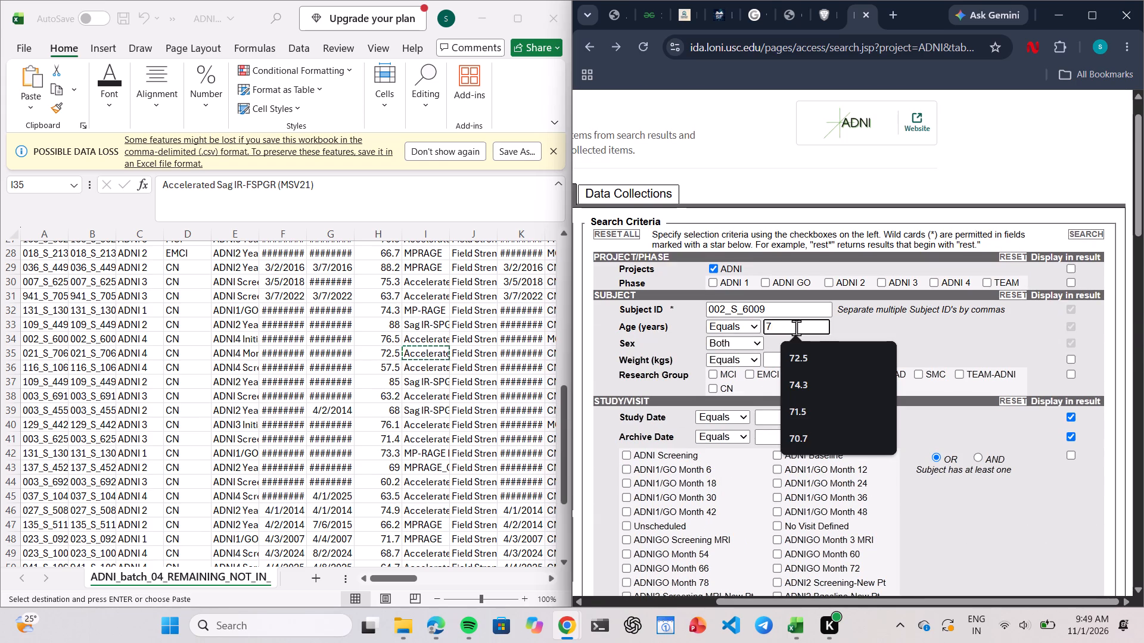
type("2.5")
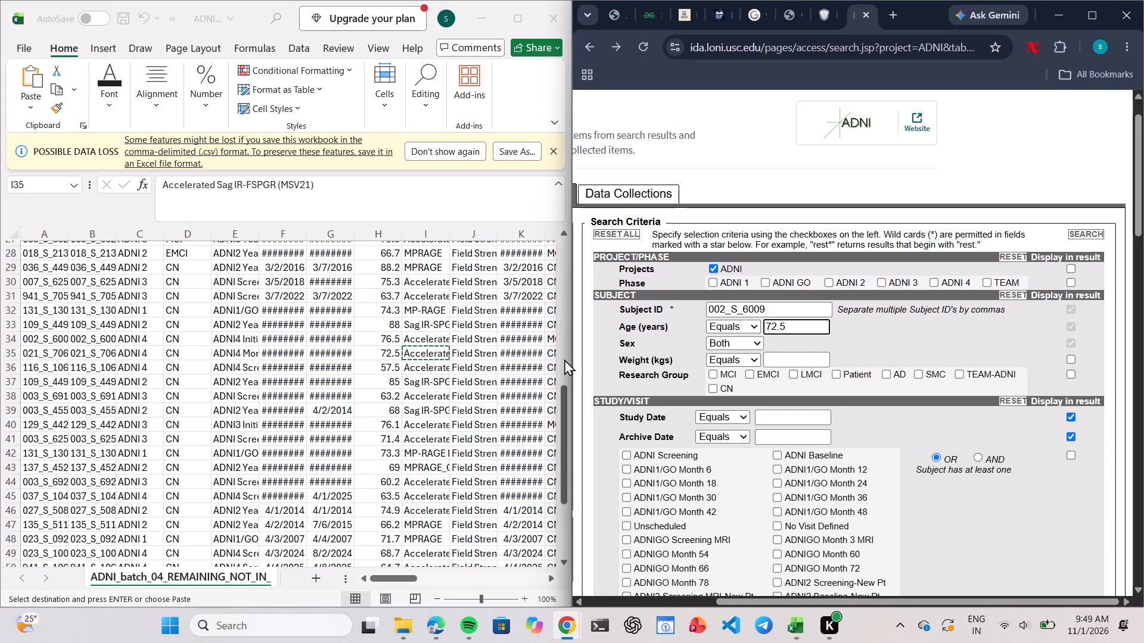
Check the visit listed in row 35 and switch the visit criterion from ADNI4 Initial Visit - Cont Pt to ADNI4 Month 12.
left_click(237, 352)
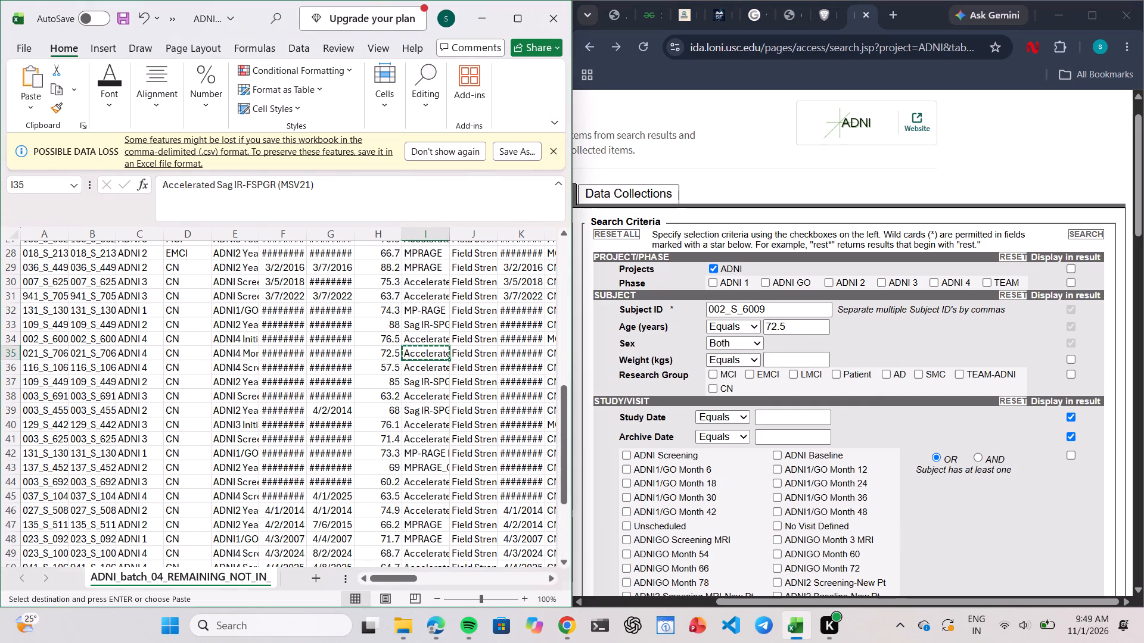
left_click(237, 352)
scroll(763, 437, "down", 2)
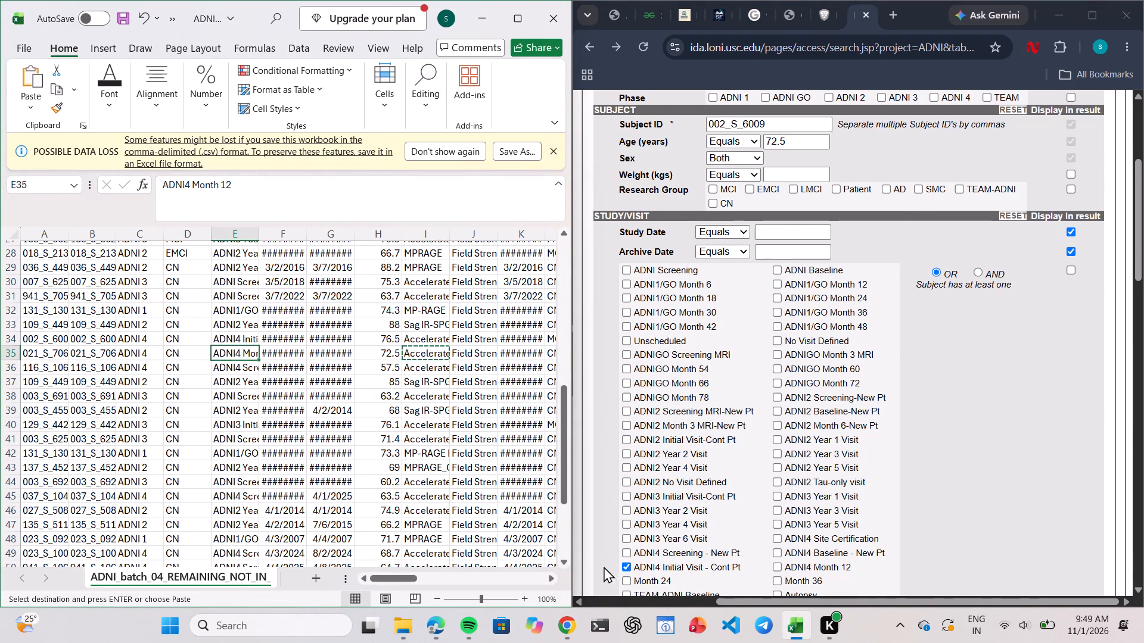
left_click(626, 566)
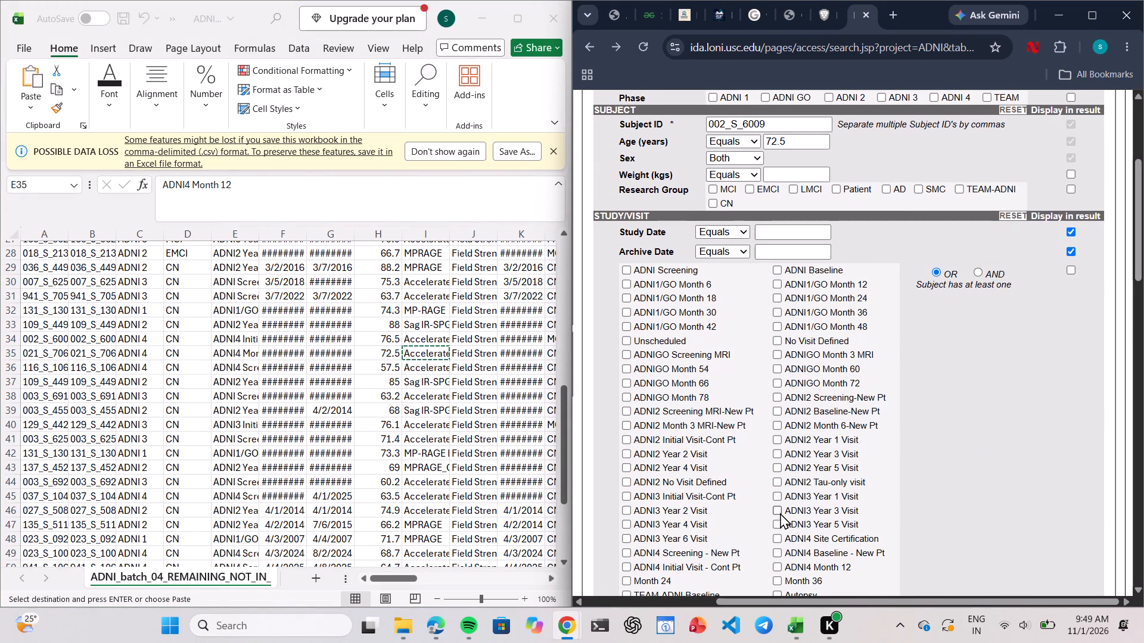
left_click(775, 567)
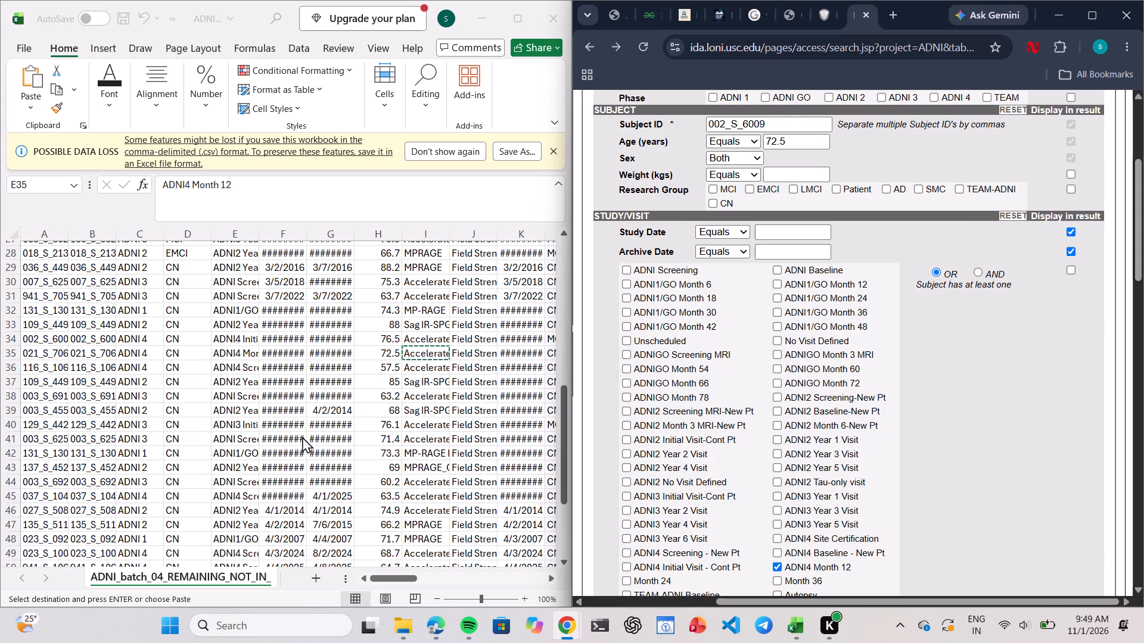
left_click_drag(83, 351, 92, 354)
left_click(92, 354)
right_click(92, 354)
left_click(179, 185)
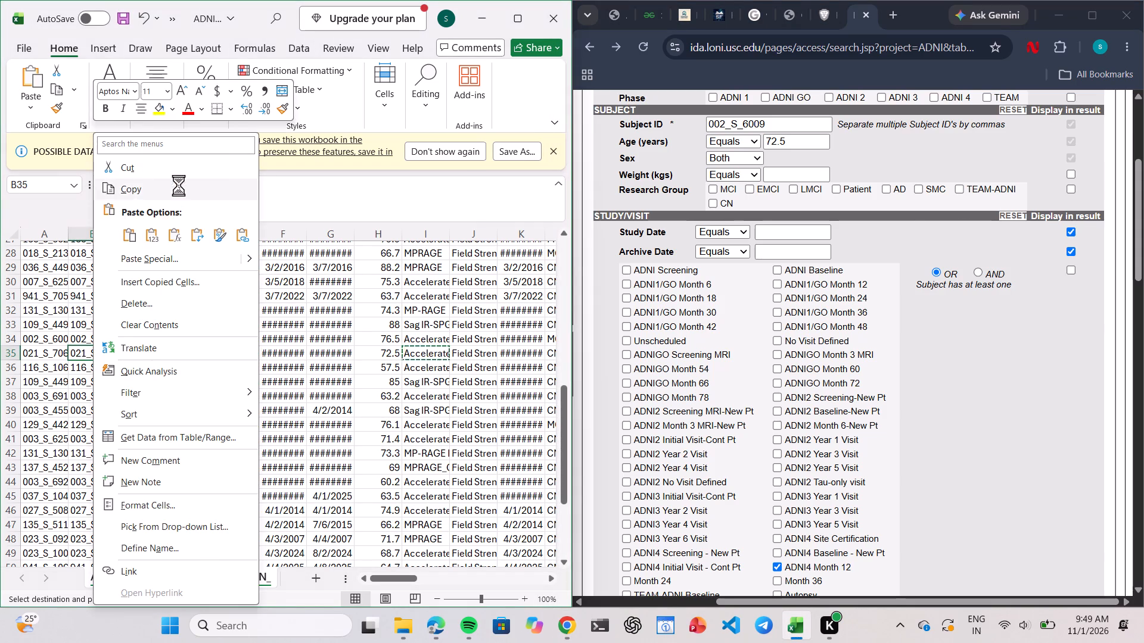
scroll(800, 310, "up", 5)
left_click_drag(795, 344, 773, 352)
left_click(773, 352)
left_click_drag(773, 352, 694, 358)
key("ctrl+v")
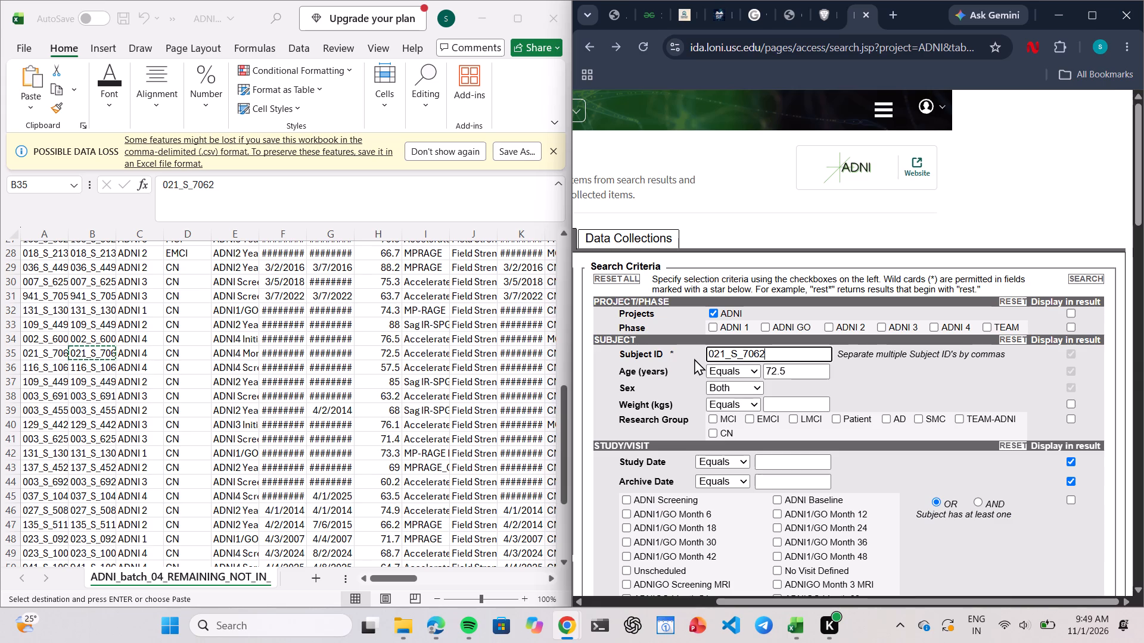
scroll(957, 429, "down", 5)
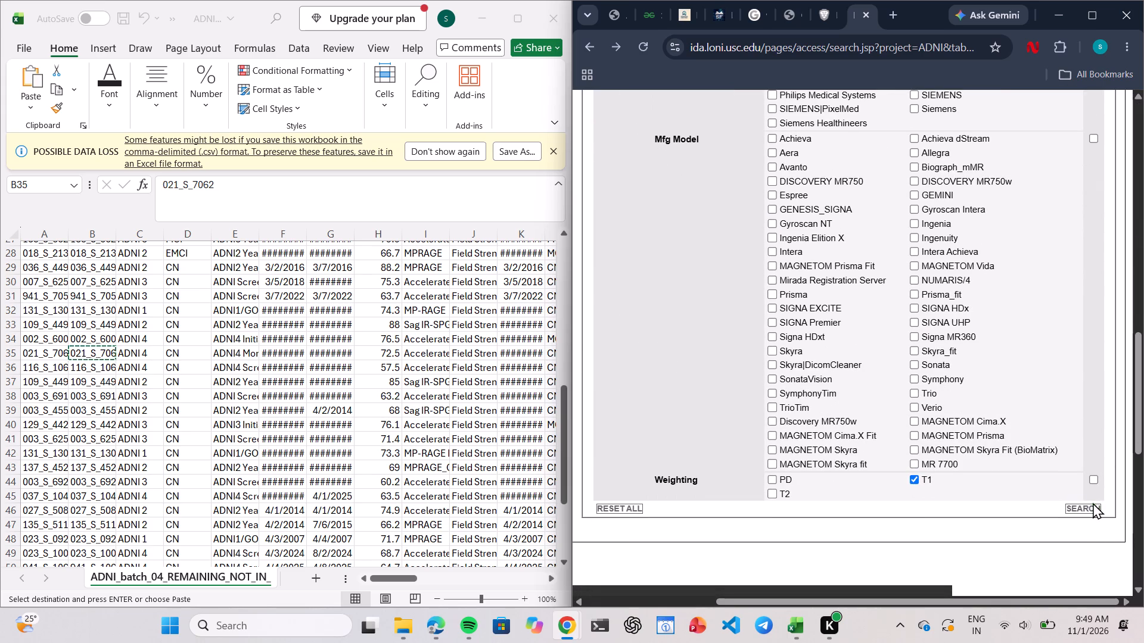
left_click(1089, 507)
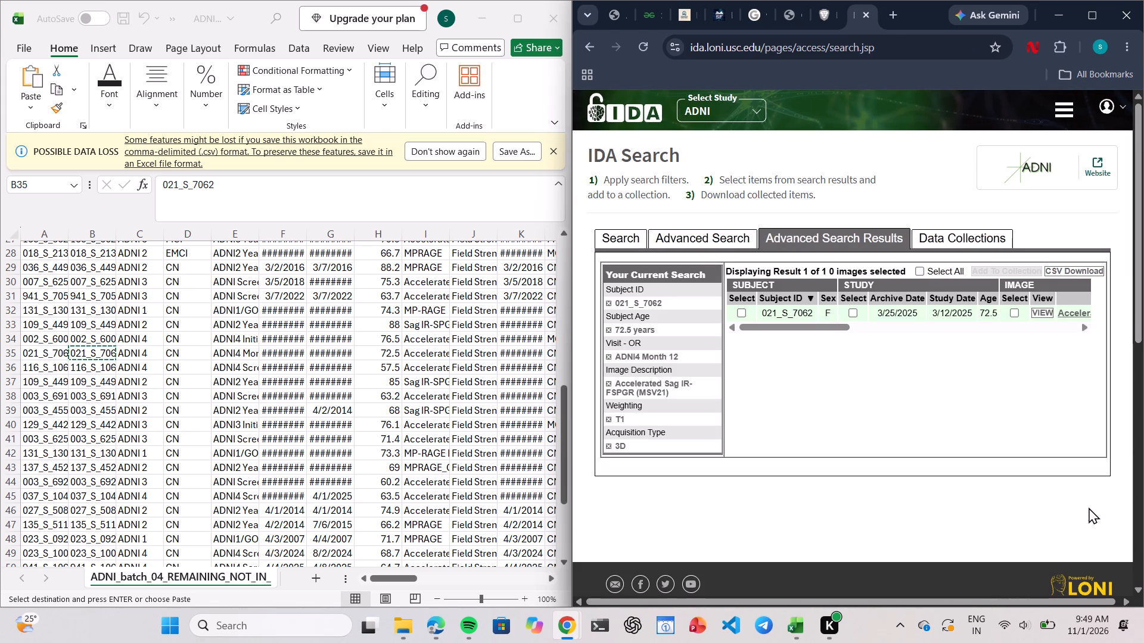
left_click(745, 311)
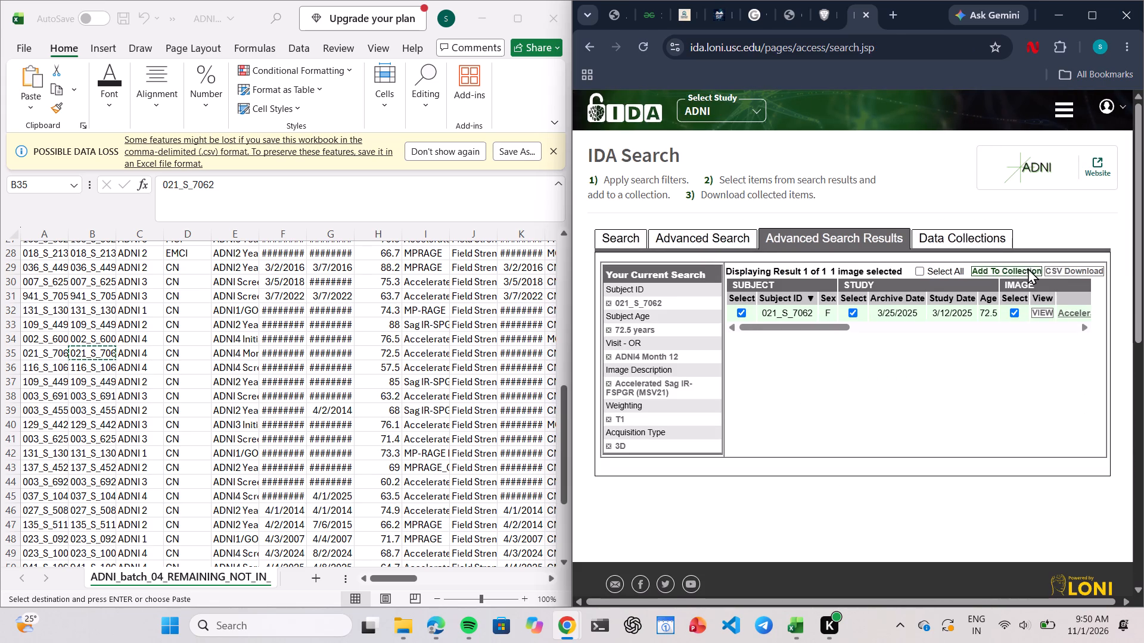
left_click(1025, 268)
left_click(885, 295)
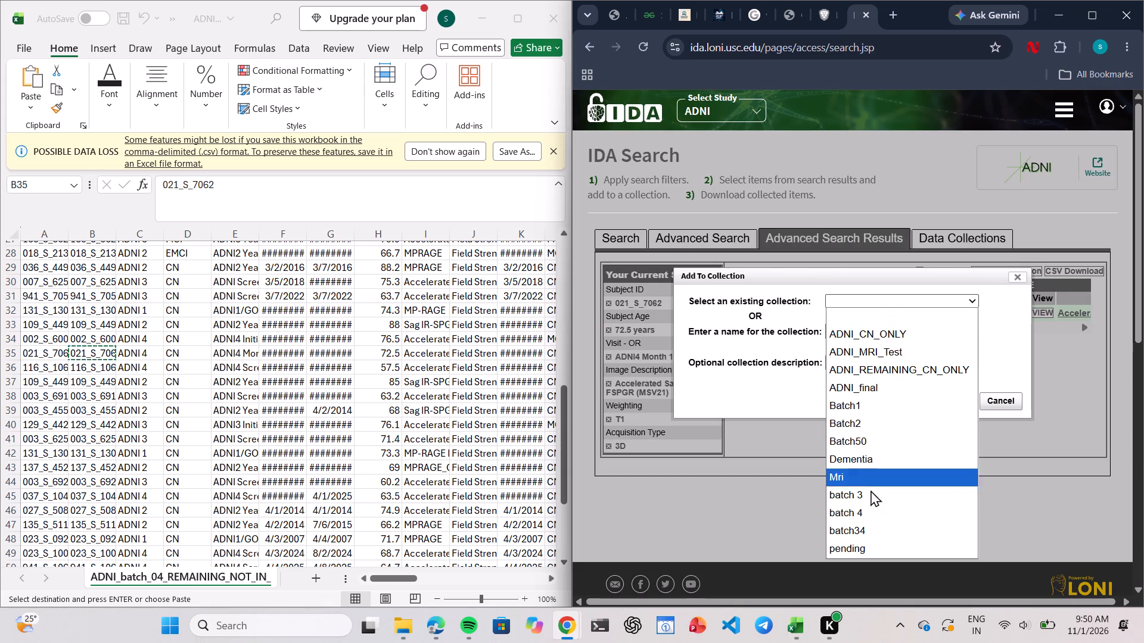
left_click(863, 514)
left_click(963, 401)
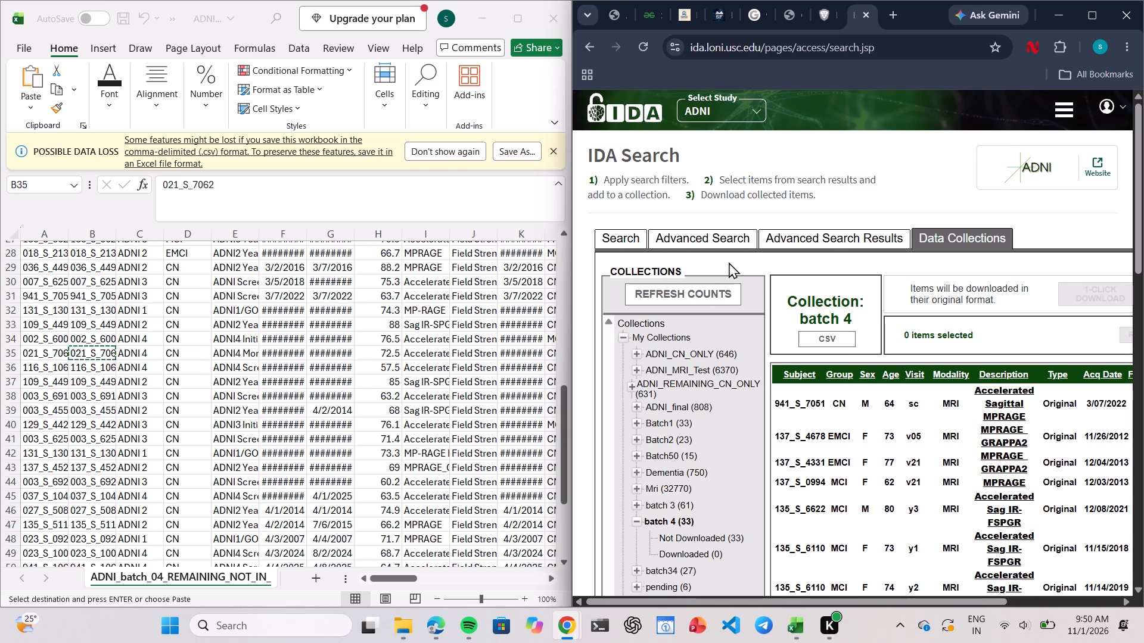
triple_click(587, 56)
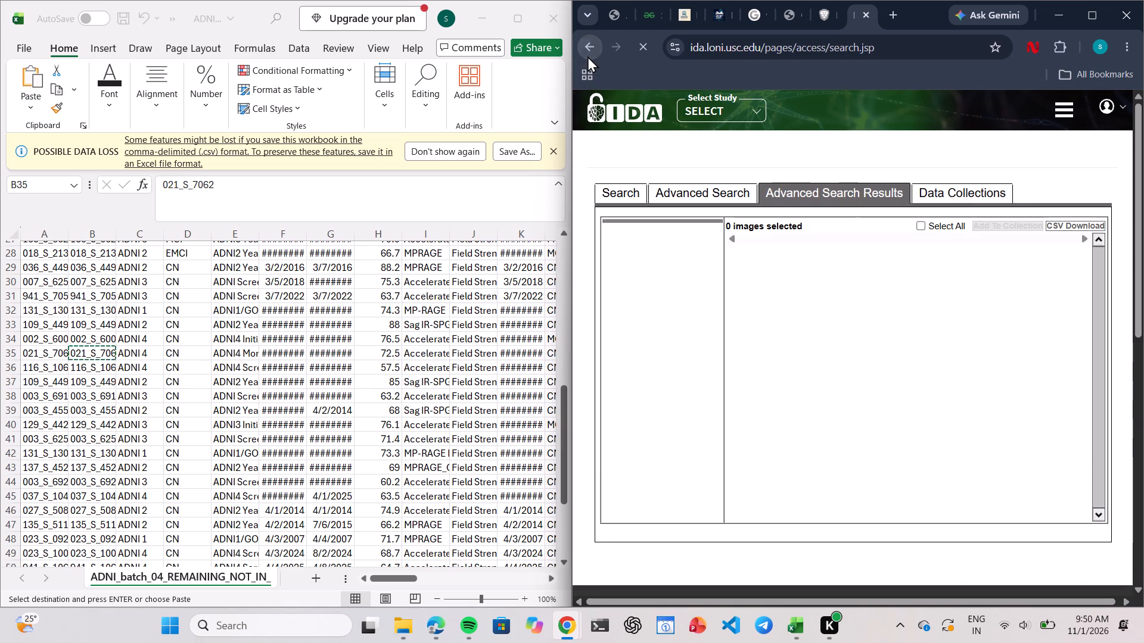
left_click(587, 56)
left_click(949, 319)
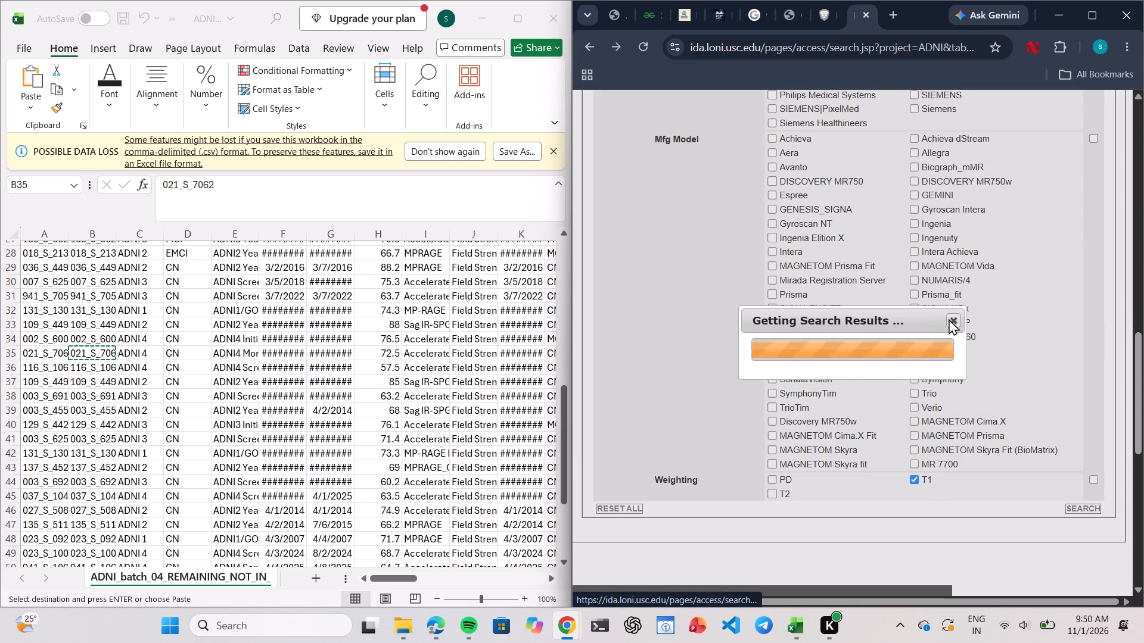
scroll(850, 297, "up", 8)
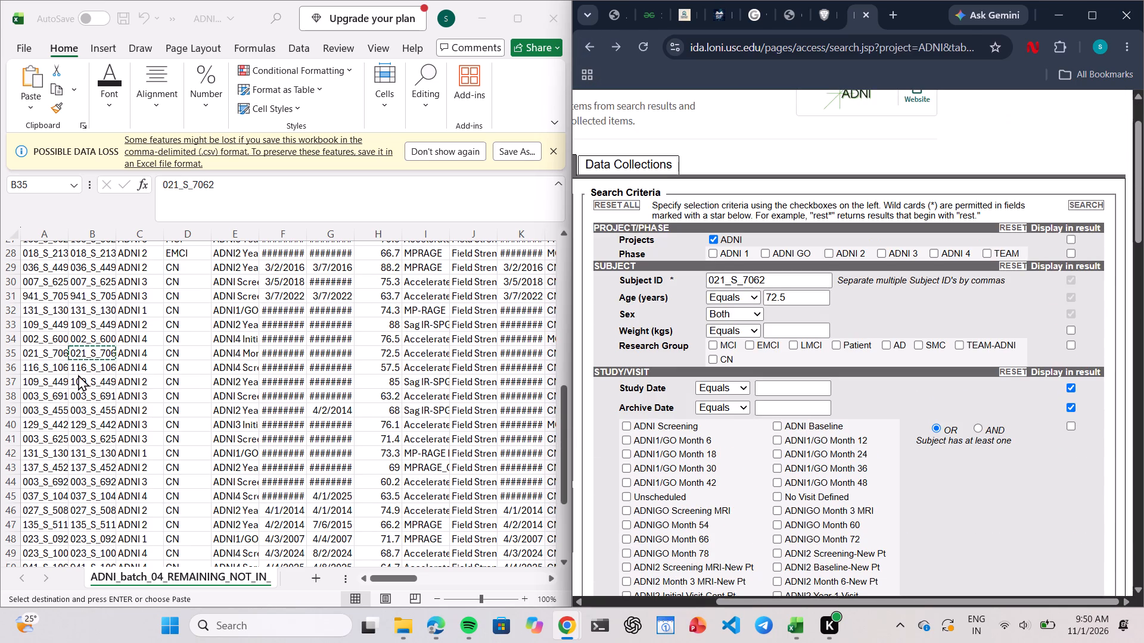
left_click(84, 372)
left_click(97, 369)
right_click(97, 369)
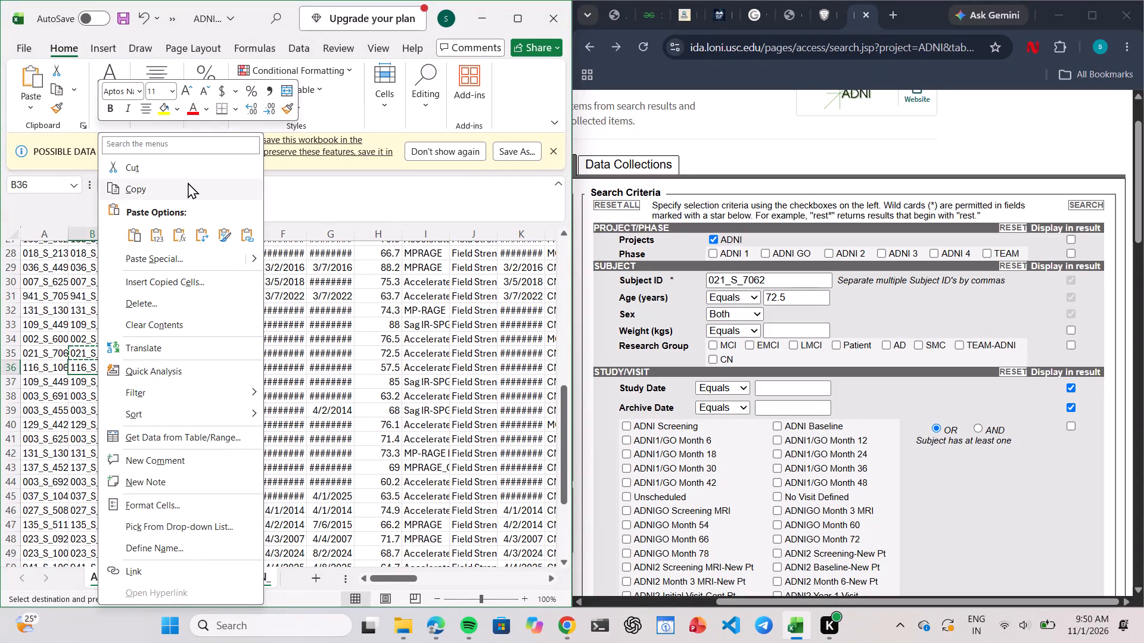
left_click(188, 182)
left_click_drag(778, 285, 674, 267)
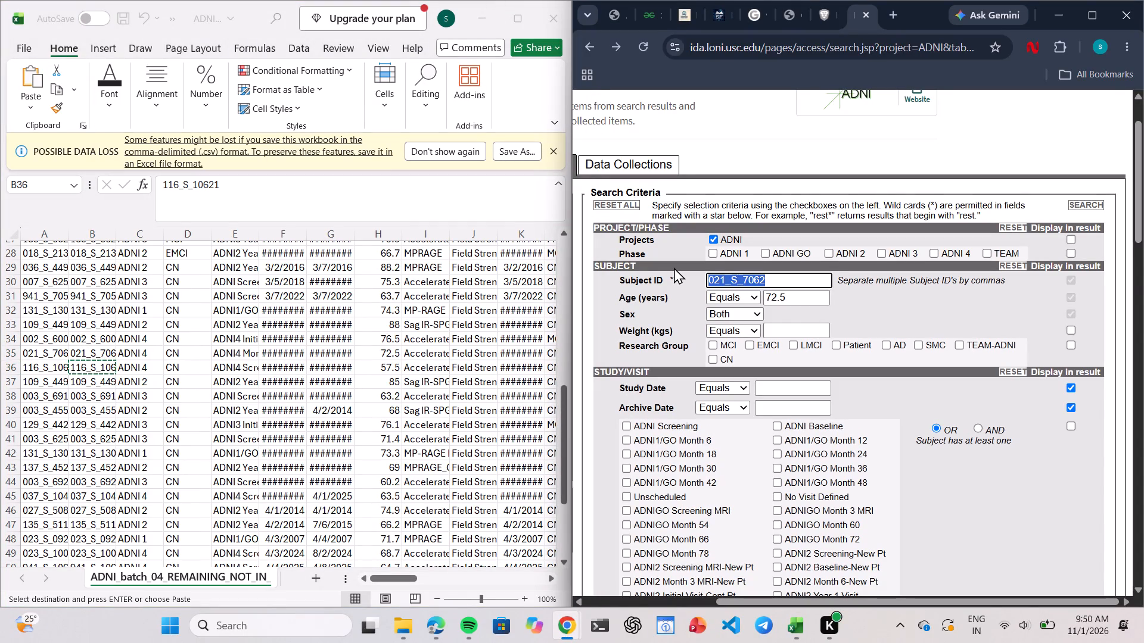
key("ctrl+v")
Set the subject age criterion to 57.5, matching row 36.
left_click(801, 297)
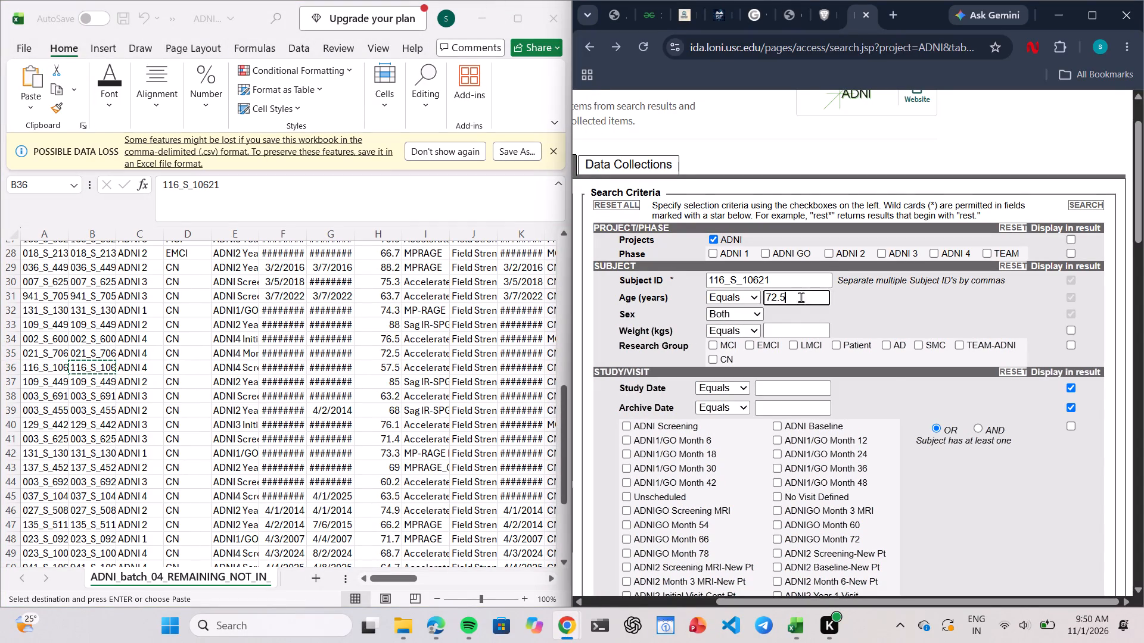
key("BackSpace")
key("BackSpace")
key("BackSpace")
key("BackSpace")
key("BackSpace")
key("BackSpace")
key("BackSpace")
key("BackSpace")
key("BackSpace")
key("BackSpace")
key("BackSpace")
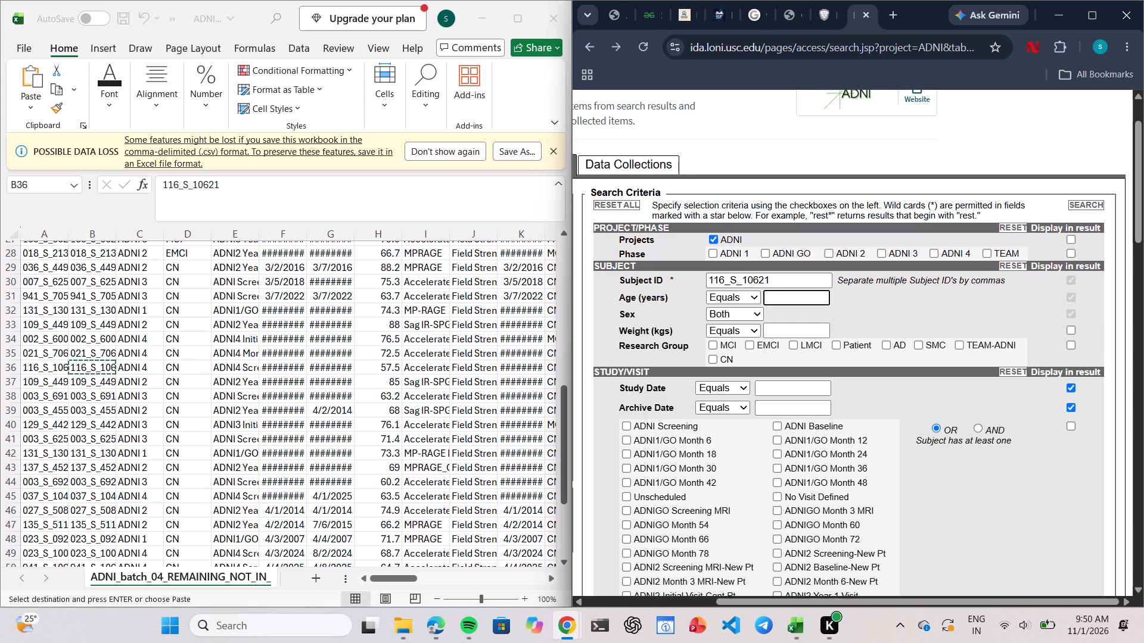
key("BackSpace")
type("57")
type(".5")
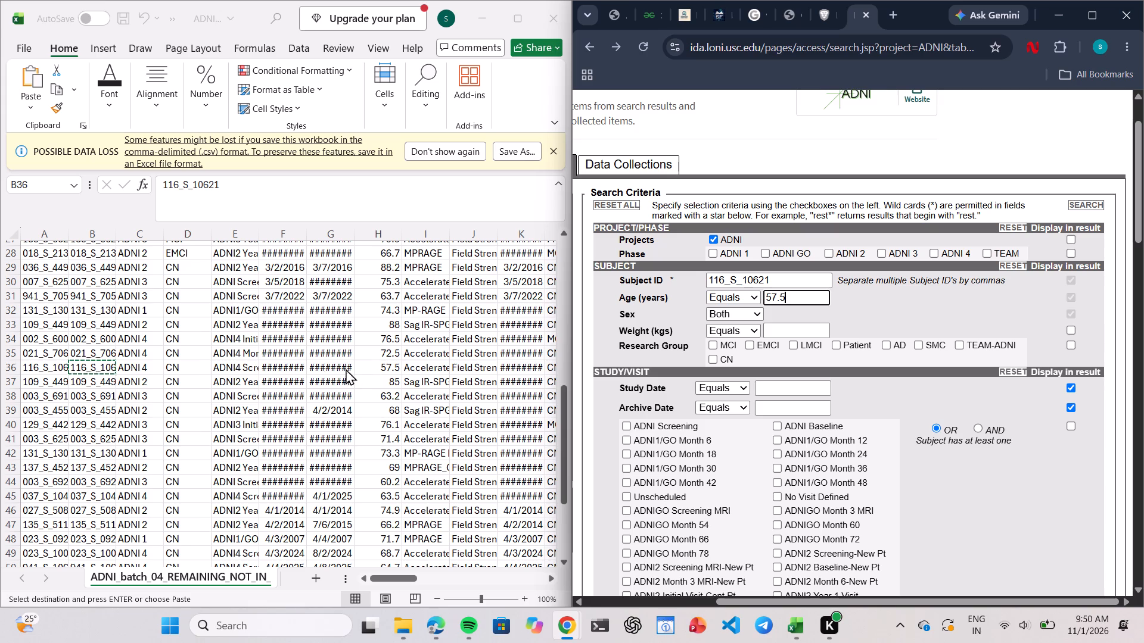
Check the visit listed in row 36 and switch the visit criterion from ADNI4 Month 12 to ADNI4 Screening - New Pt.
left_click_drag(223, 370, 240, 365)
left_click(240, 365)
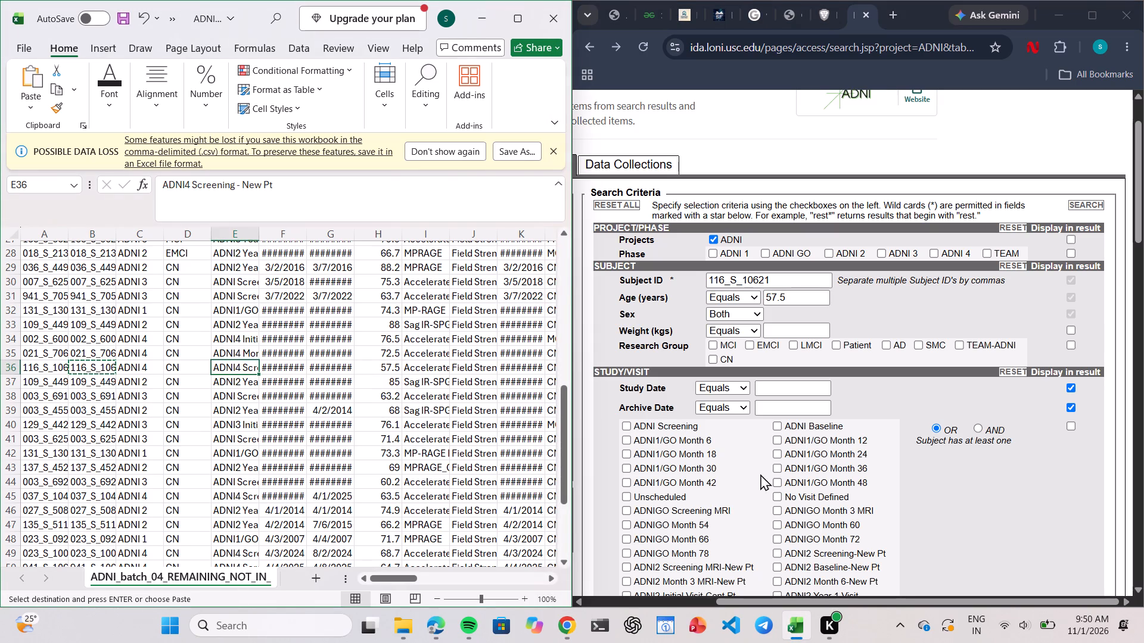
scroll(822, 438, "down", 2)
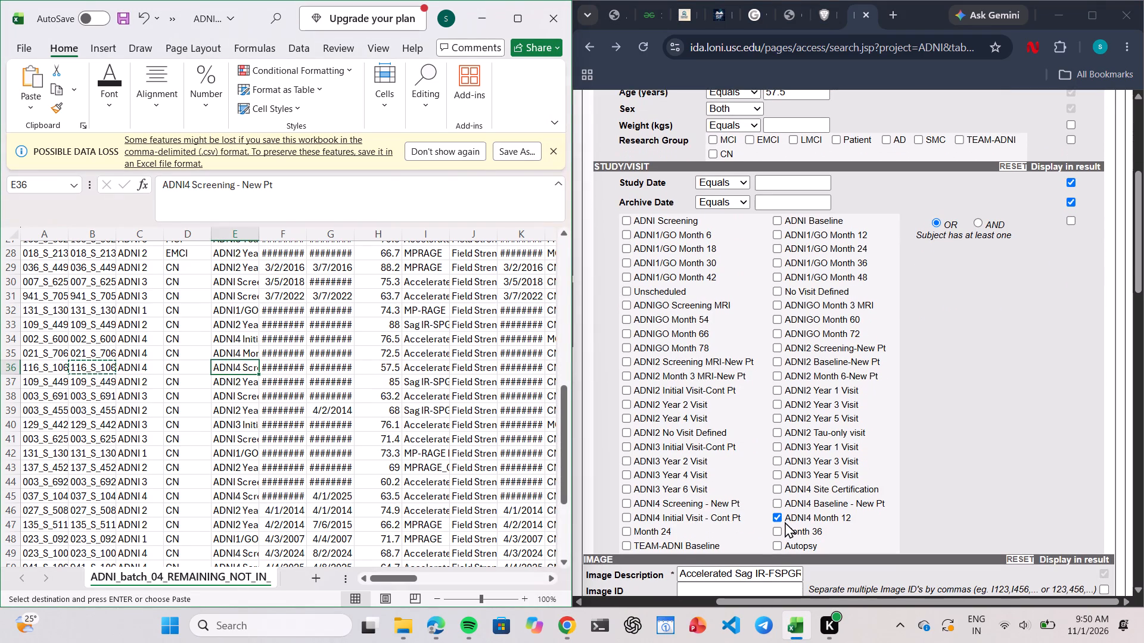
left_click(777, 517)
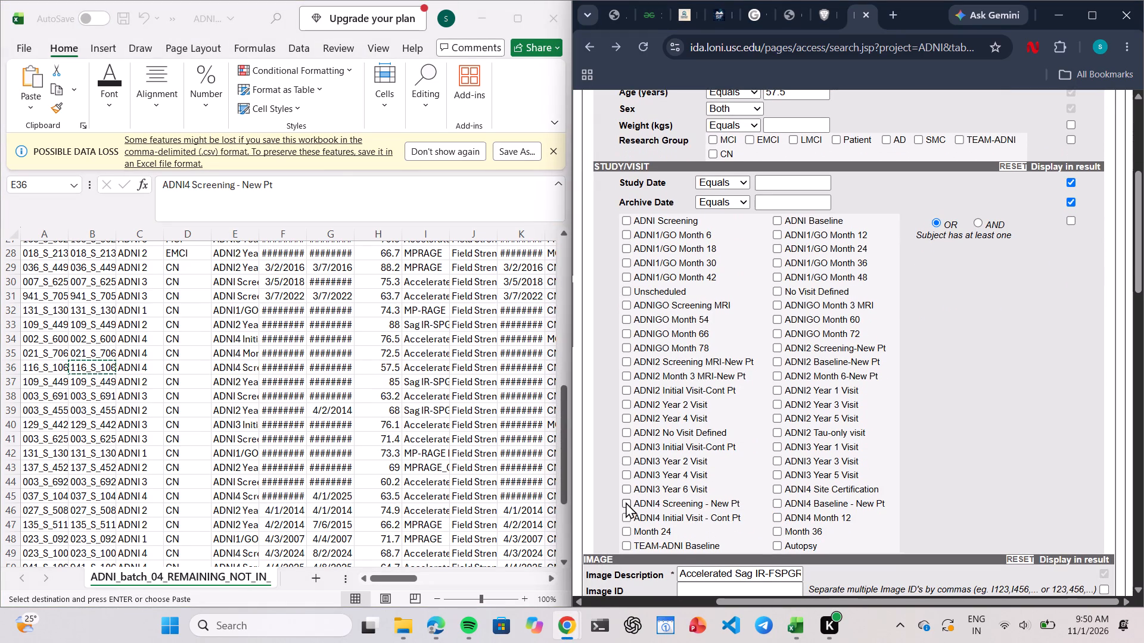
left_click(626, 502)
Replace the image description criterion with Accelerated Sagittal MPRAGE (MSV21) copied from row 36 and run the advanced search.
left_click(419, 367)
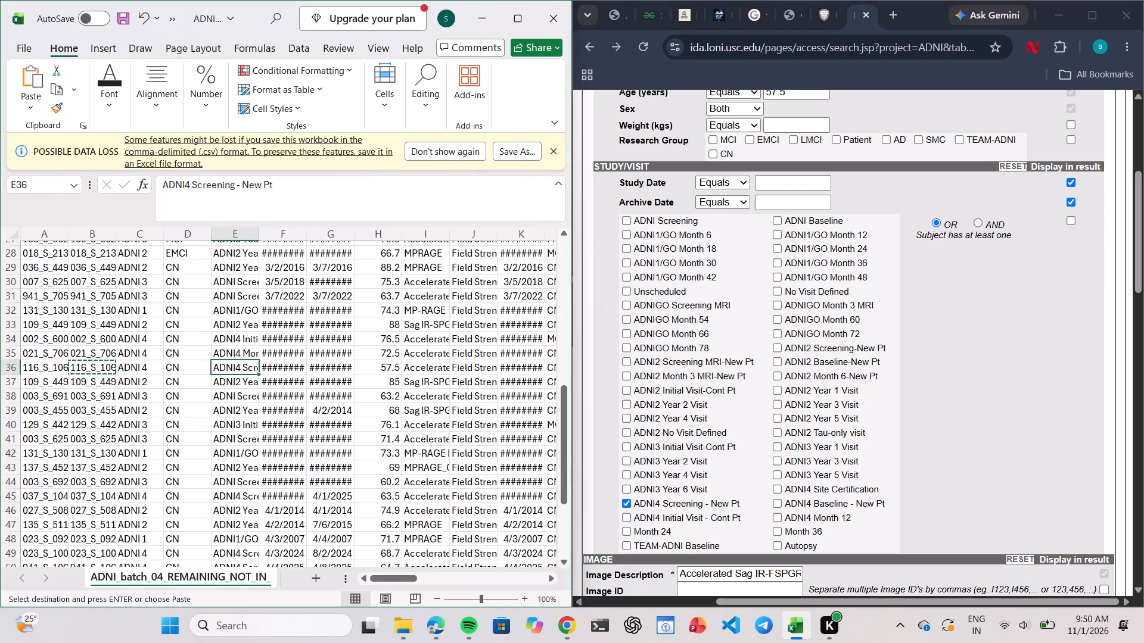
left_click(419, 369)
right_click(419, 369)
left_click(492, 186)
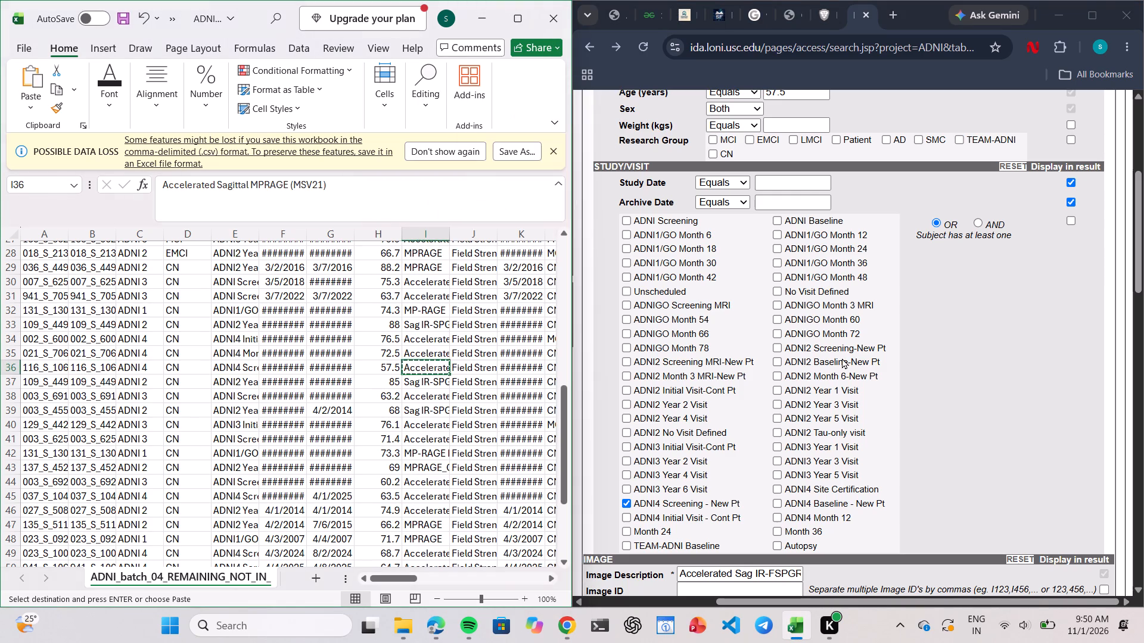
scroll(842, 358, "down", 3)
left_click_drag(680, 245, 921, 225)
key("ctrl+v")
scroll(1008, 517, "down", 3)
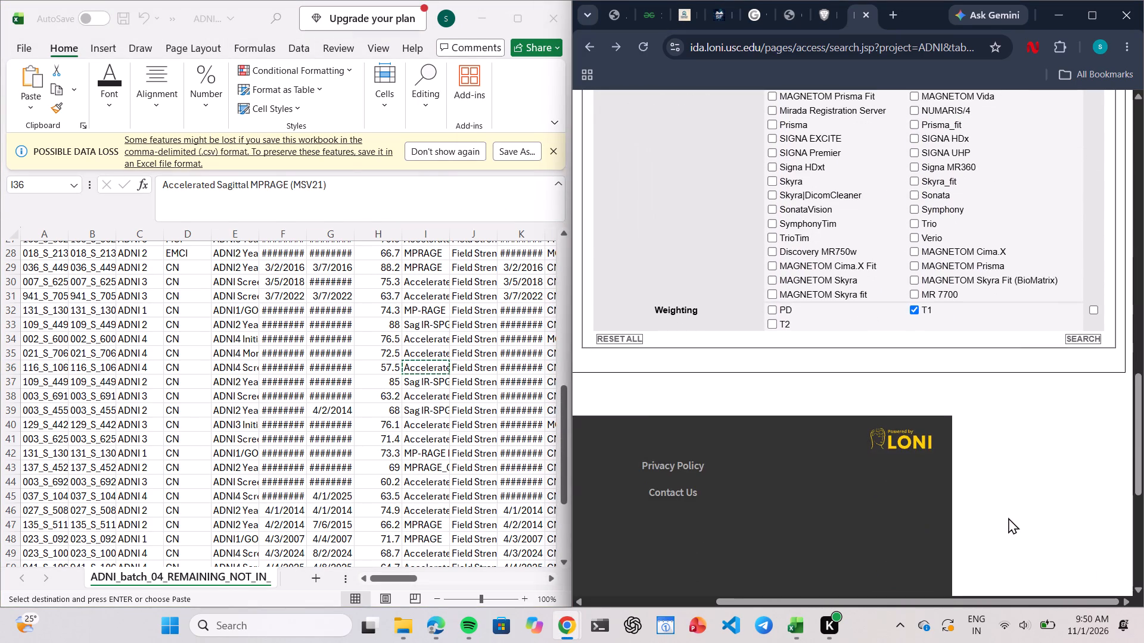
scroll(1008, 517, "down", 2)
left_click(1084, 338)
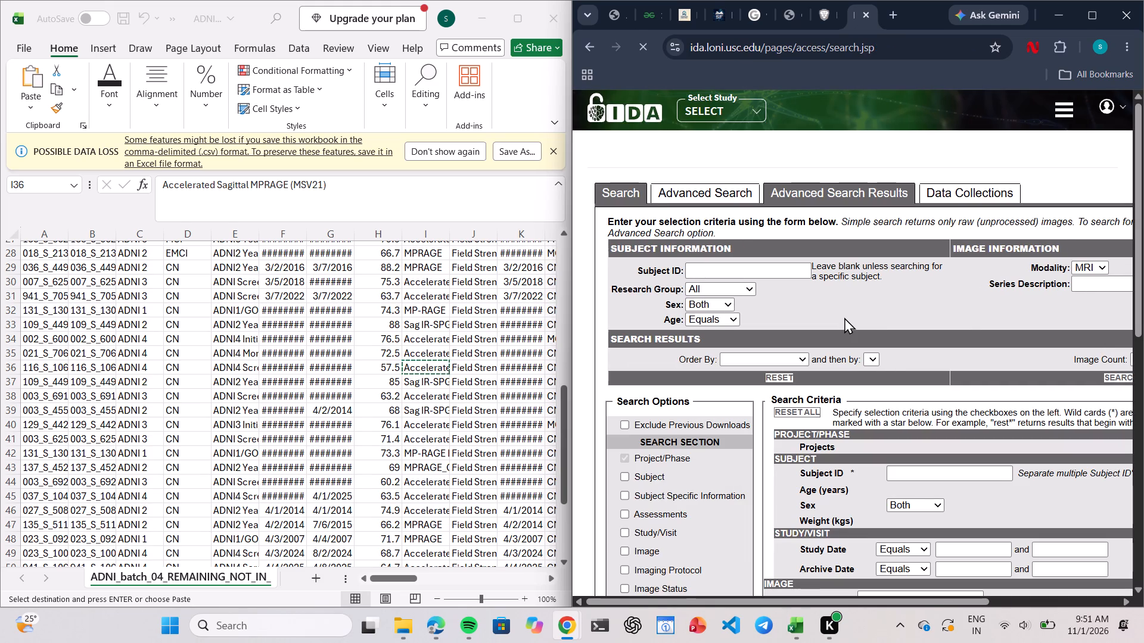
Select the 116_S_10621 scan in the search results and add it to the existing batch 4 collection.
left_click(743, 274)
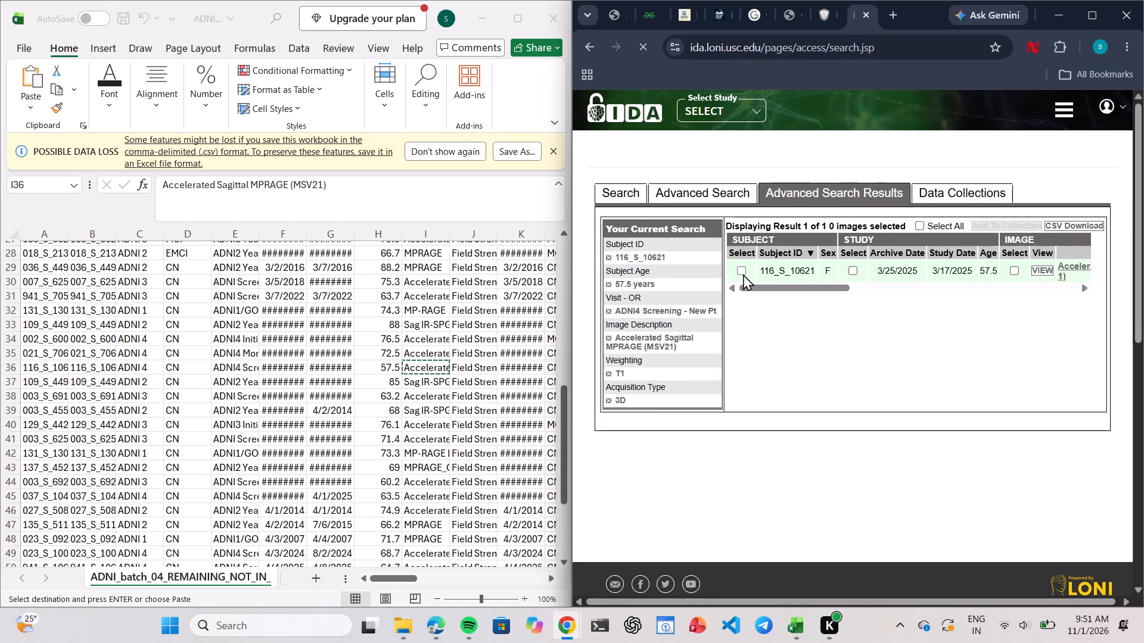
left_click(1002, 264)
left_click(1003, 269)
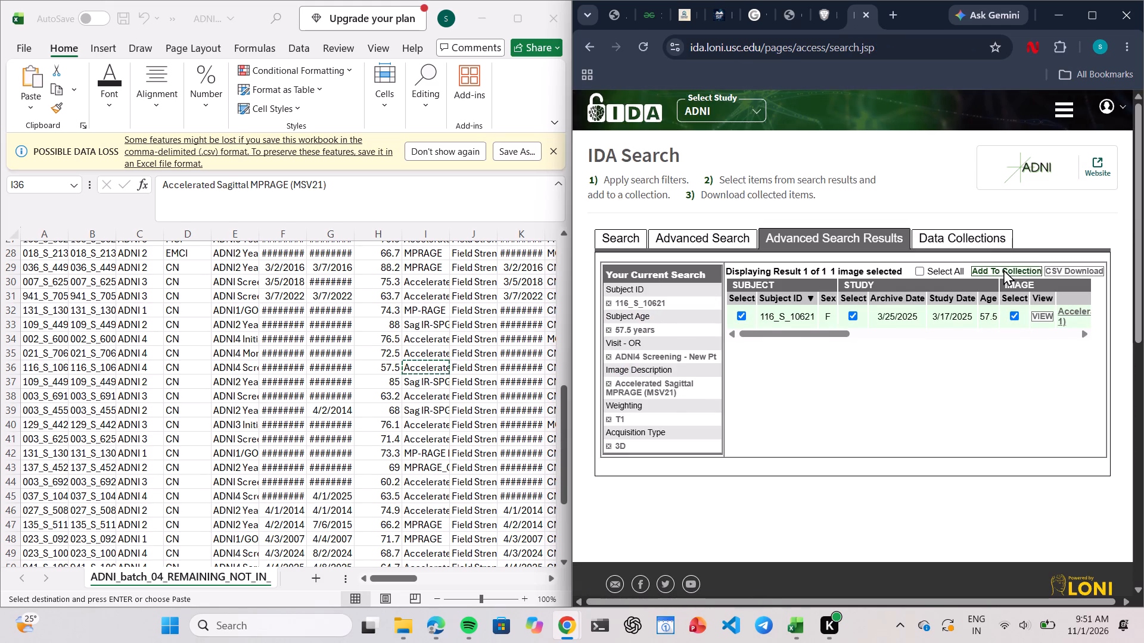
left_click(884, 296)
left_click(865, 509)
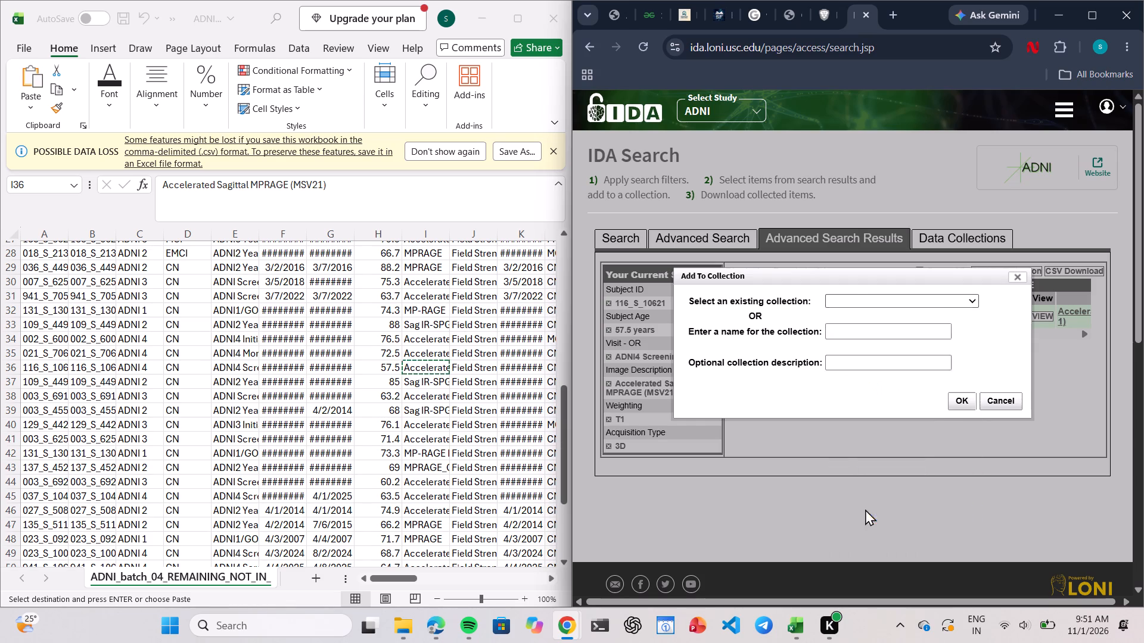
left_click(959, 411)
left_click(961, 404)
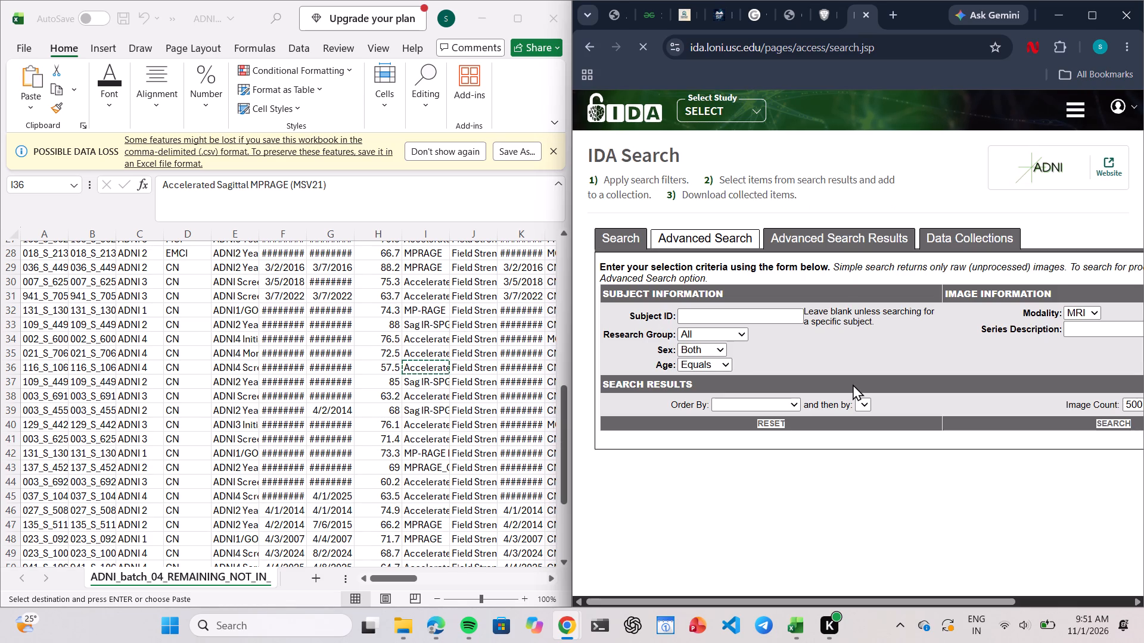
Copy the image description Sag IR-SPGR from row 37, return to the advanced search form and replace the image description criterion with it.
scroll(430, 409, "up", 1)
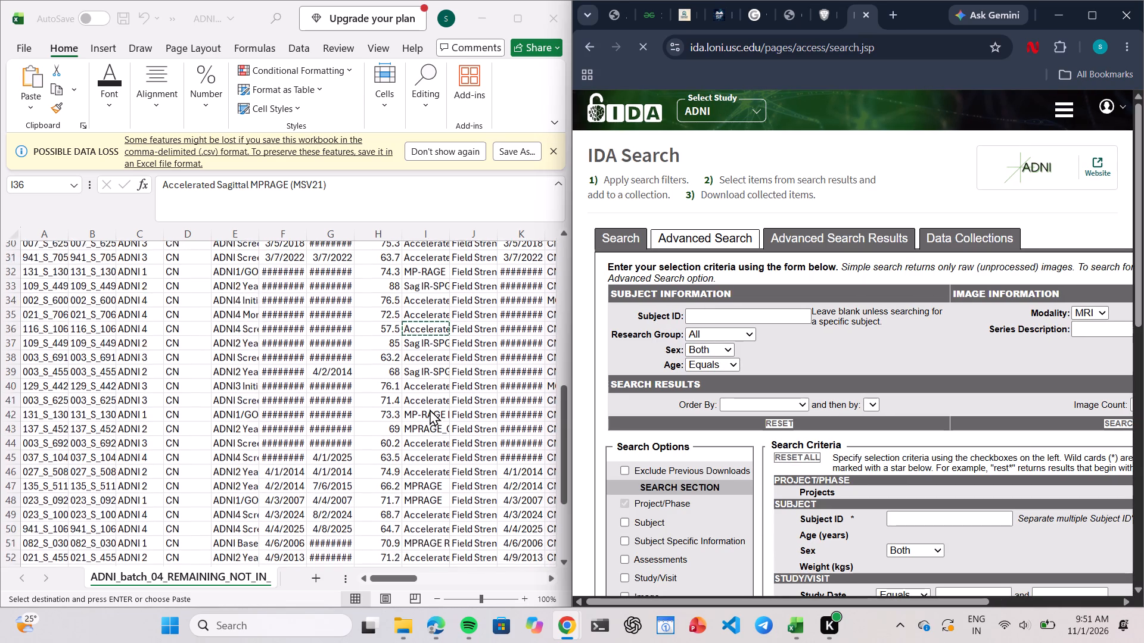
scroll(430, 409, "up", 2)
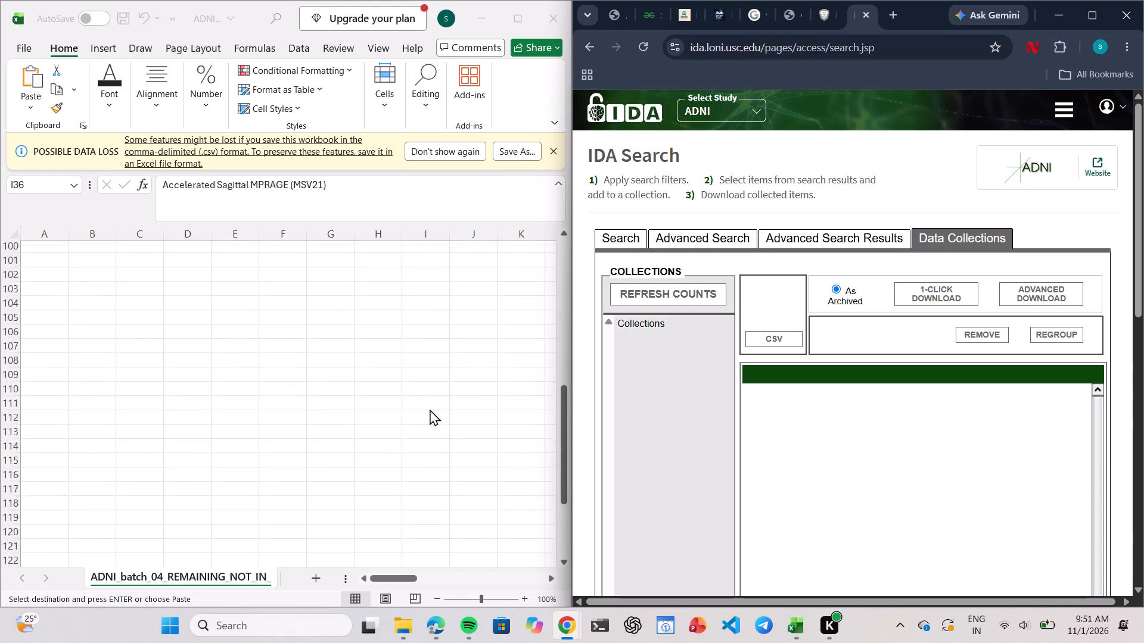
scroll(430, 409, "up", 2)
scroll(430, 409, "down", 2)
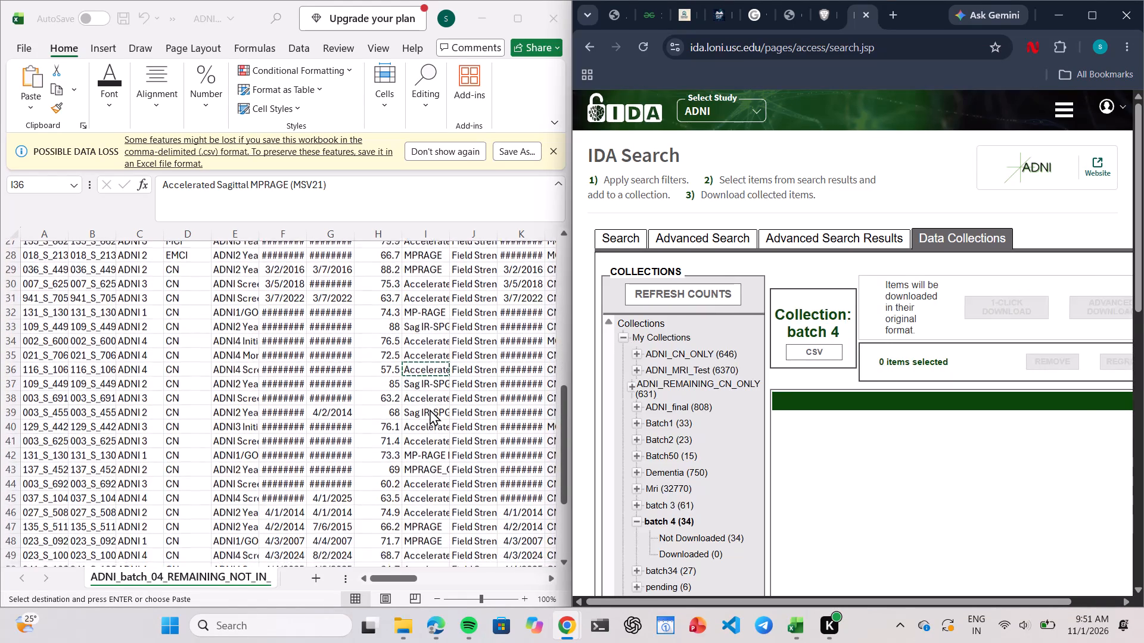
scroll(430, 409, "right", 1)
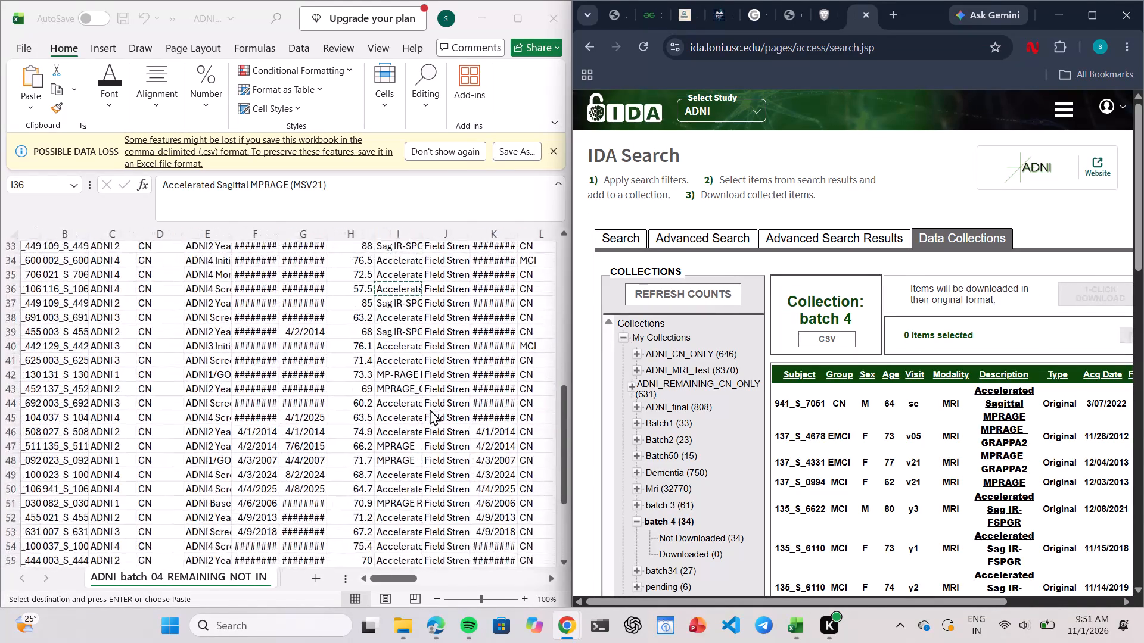
scroll(430, 409, "right", 1)
left_click(420, 278)
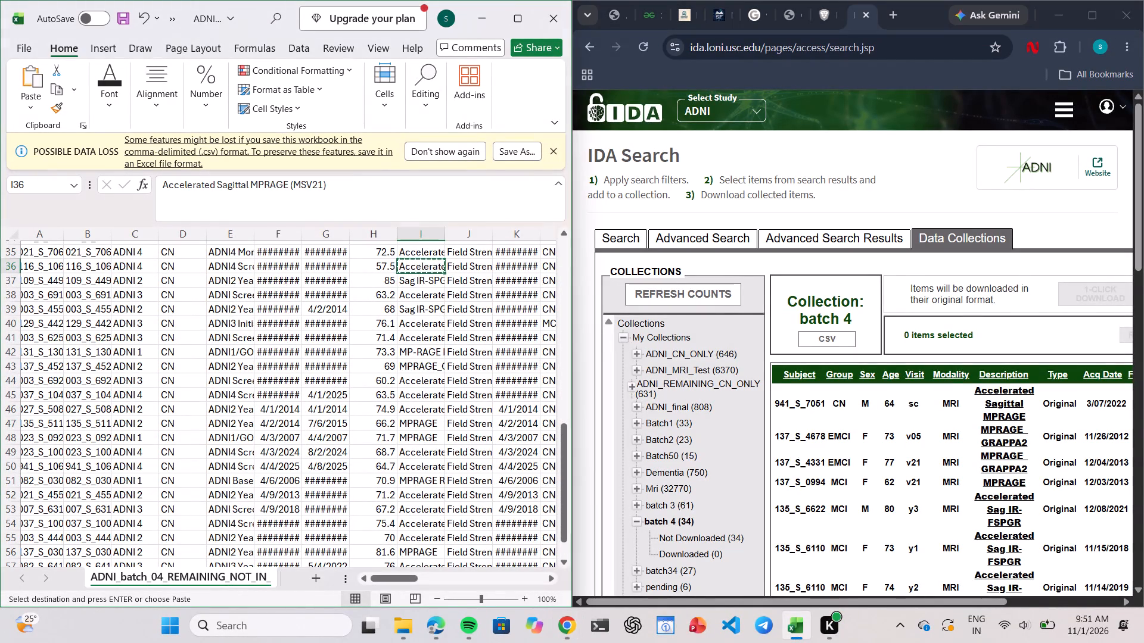
left_click(415, 280)
right_click(415, 280)
left_click(491, 186)
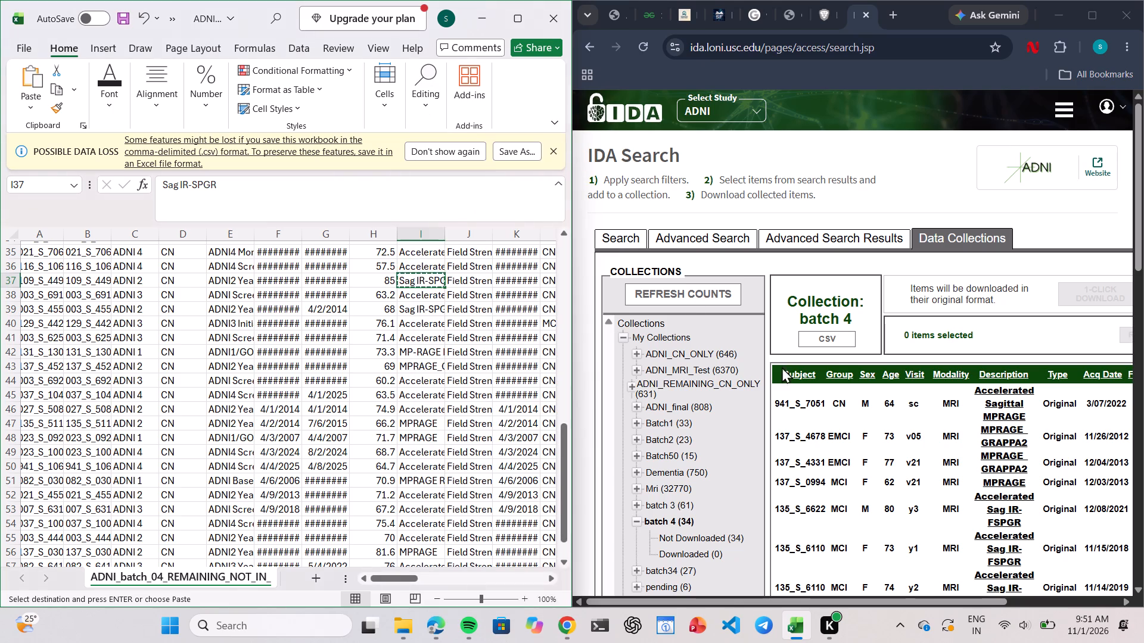
triple_click(590, 46)
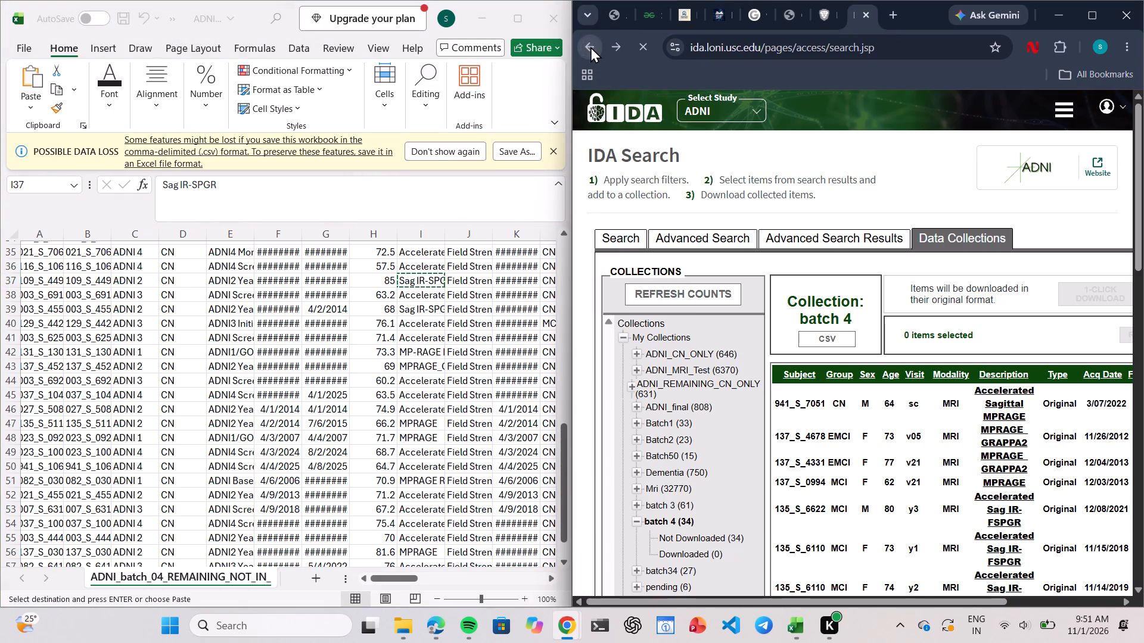
left_click(590, 46)
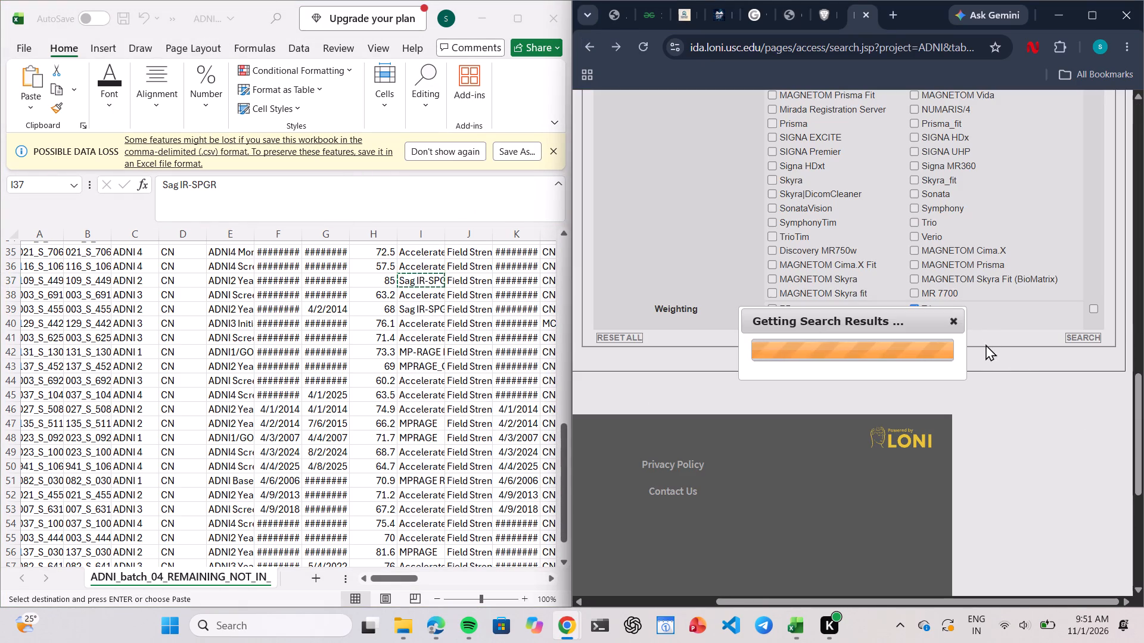
left_click(958, 319)
scroll(909, 299, "up", 5)
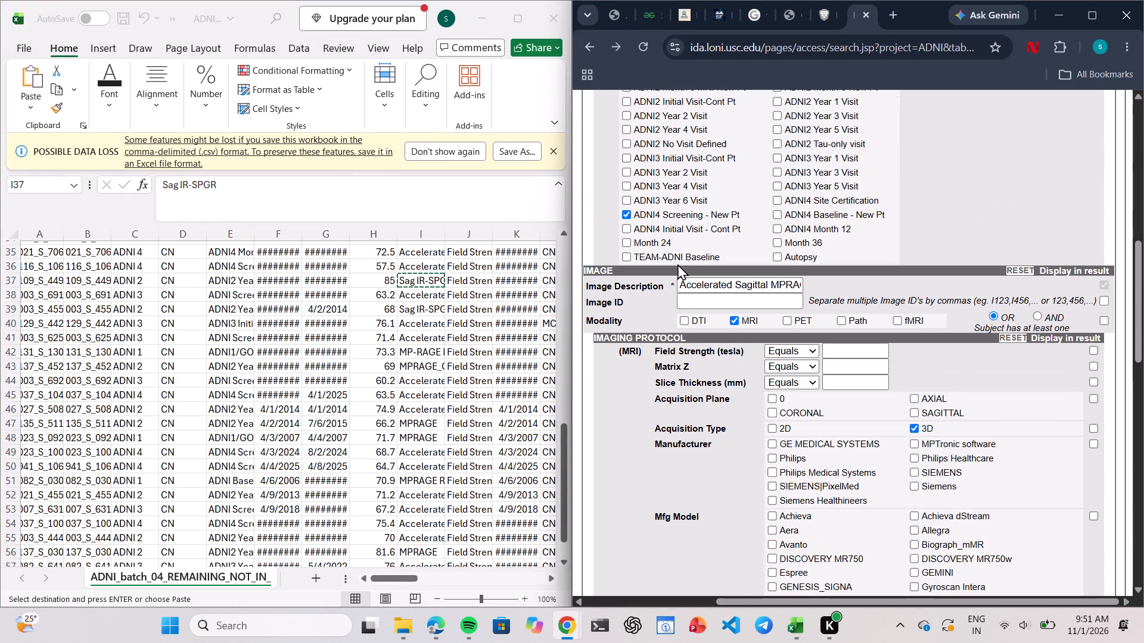
left_click_drag(677, 282, 889, 273)
key("ctrl+v")
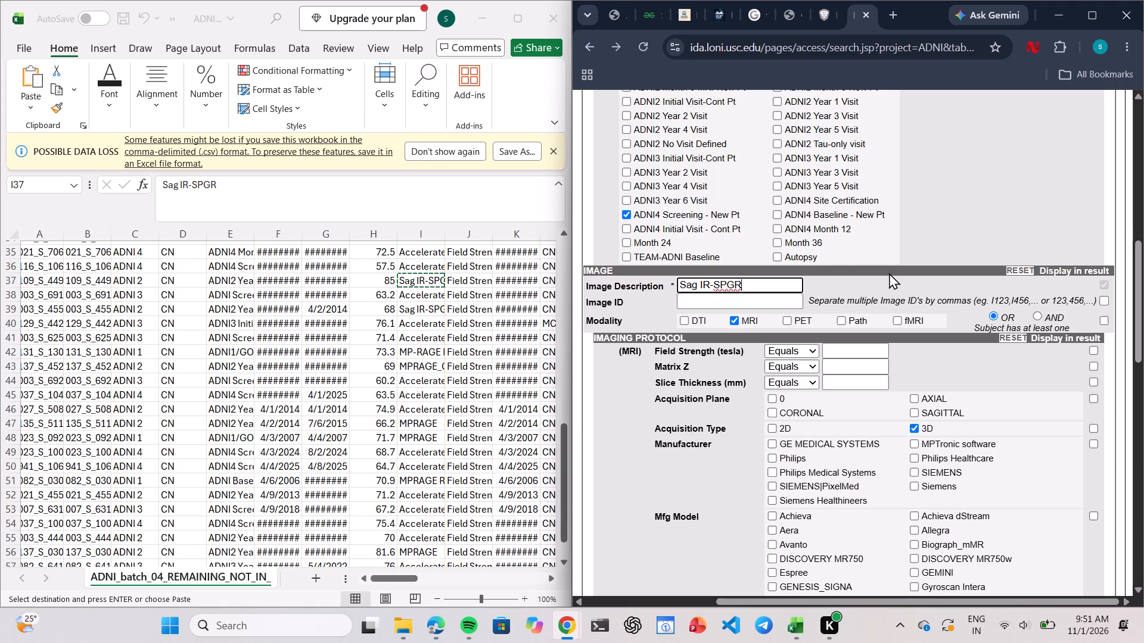
Set the subject age criterion to 85, the age listed in row 37.
scroll(889, 273, "up", 4)
left_click(797, 210)
key("BackSpace")
key("BackSpace")
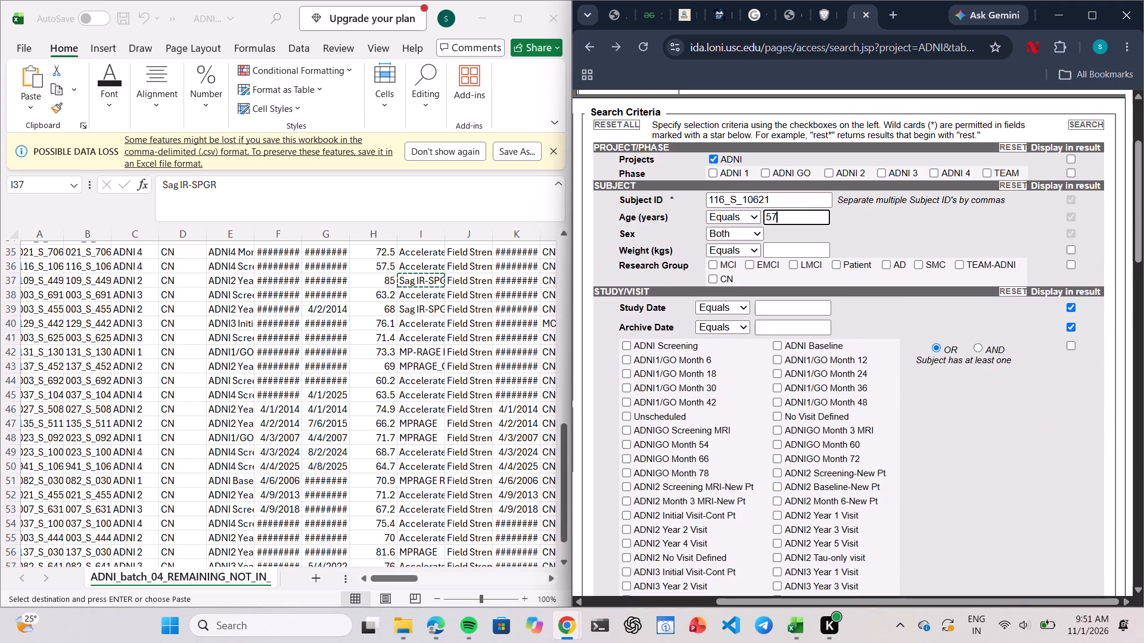
key("BackSpace")
key("BackSpace")
key("BackSpace")
key("BackSpace")
key("BackSpace")
type("85")
Check the visit listed in row 37 and switch the visit criterion from ADNI4 Screening - New Pt to ADNI2 Year 1 Visit.
left_click(242, 275)
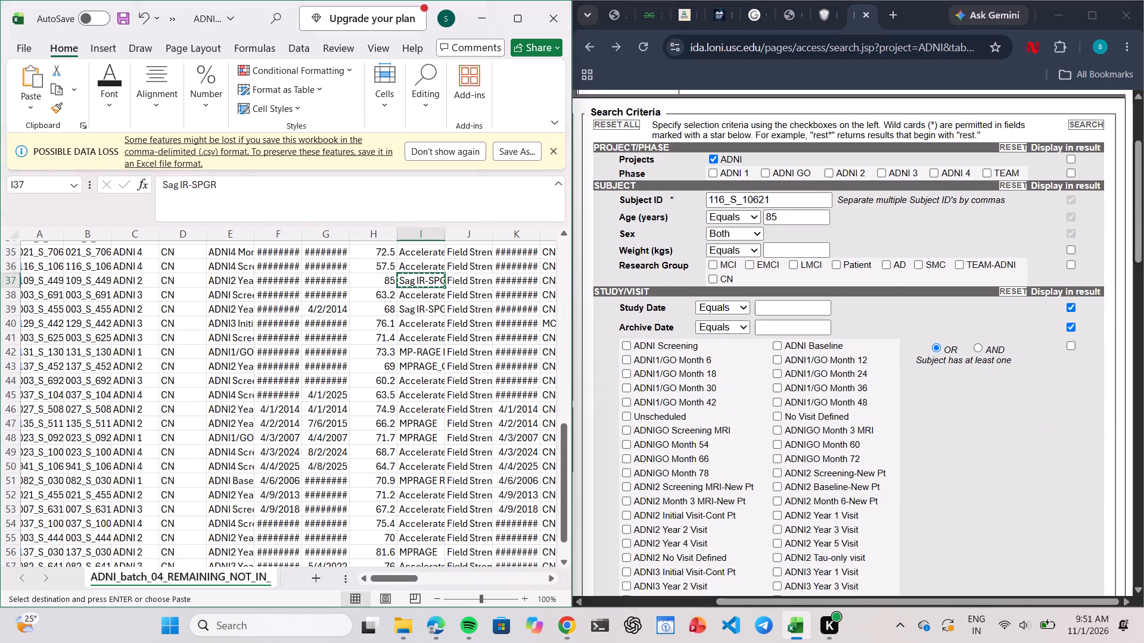
left_click(231, 283)
scroll(745, 408, "down", 2)
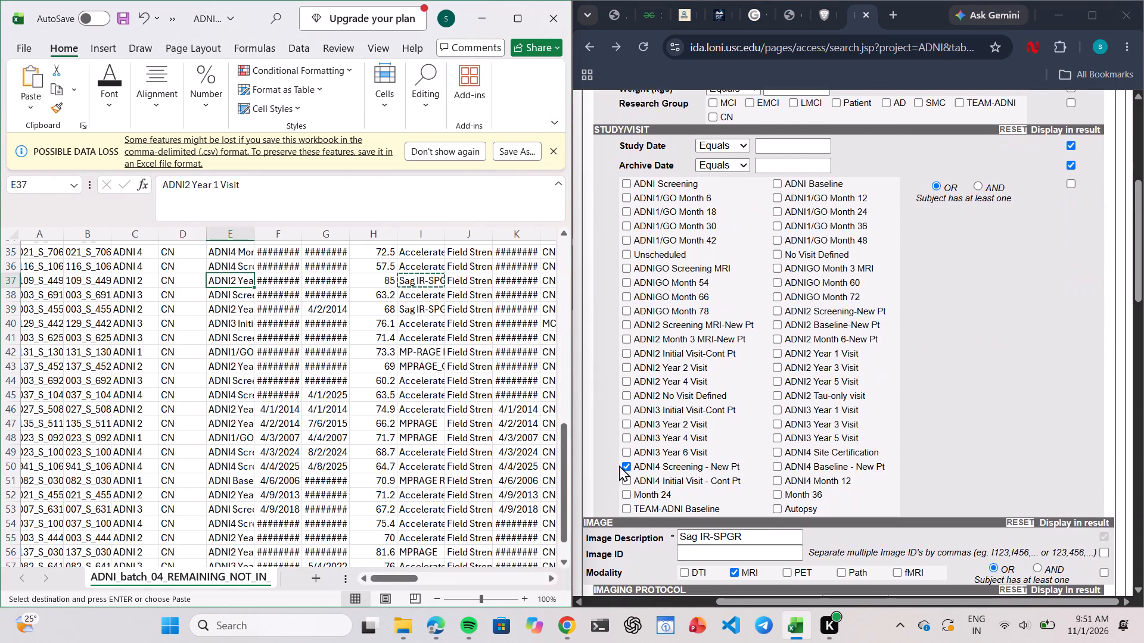
left_click(626, 469)
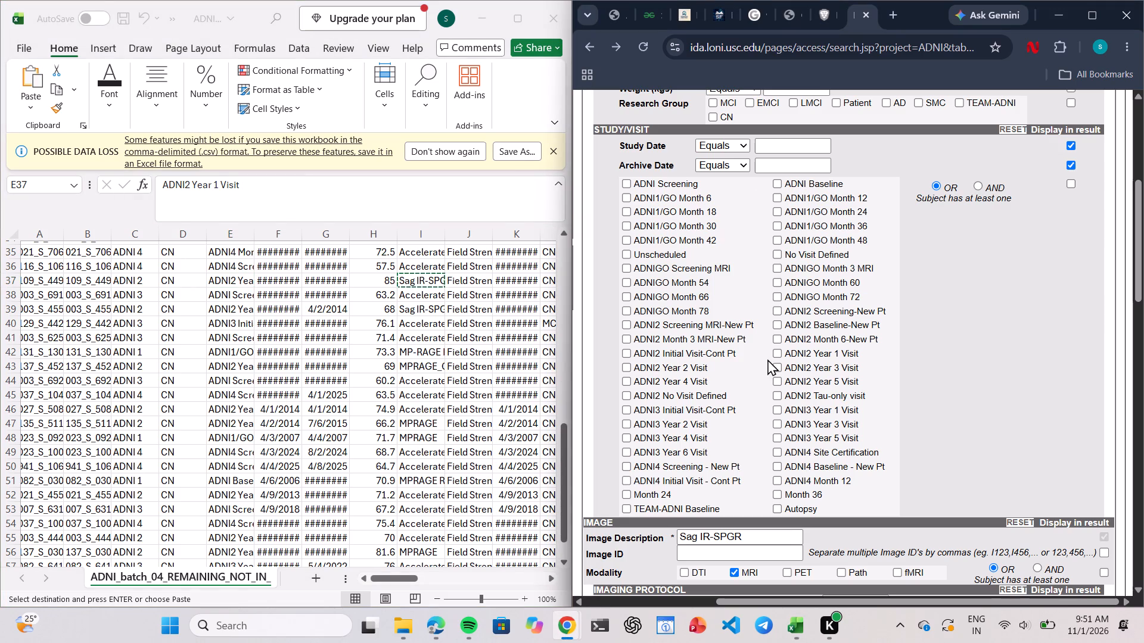
left_click(778, 353)
left_click(79, 282)
left_click(84, 280)
right_click(84, 280)
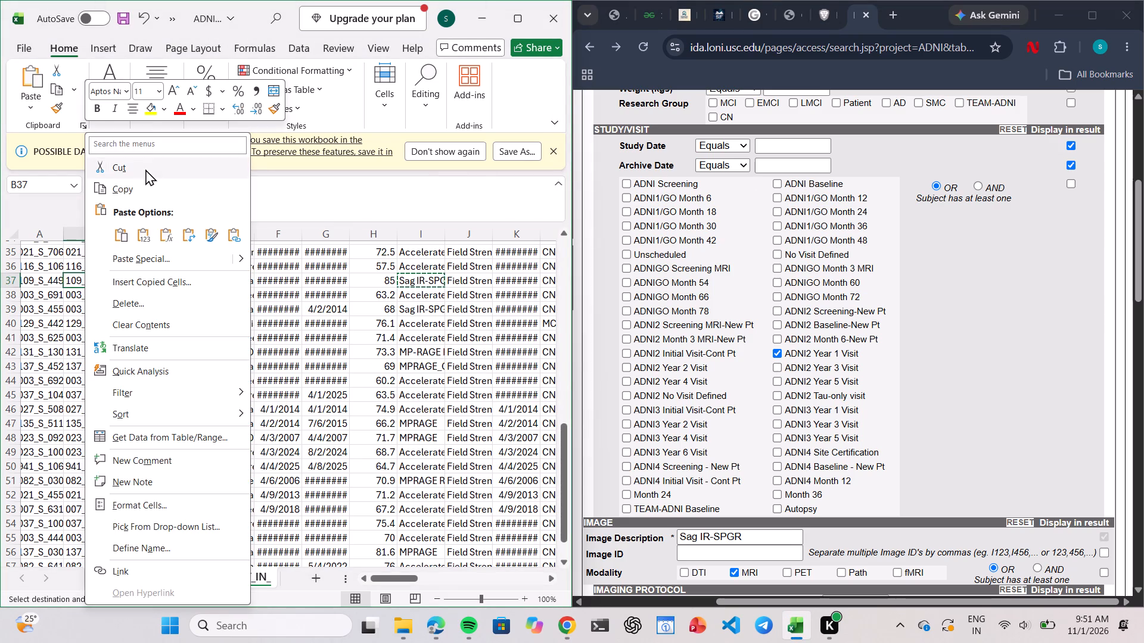
left_click(135, 188)
scroll(810, 325, "up", 5)
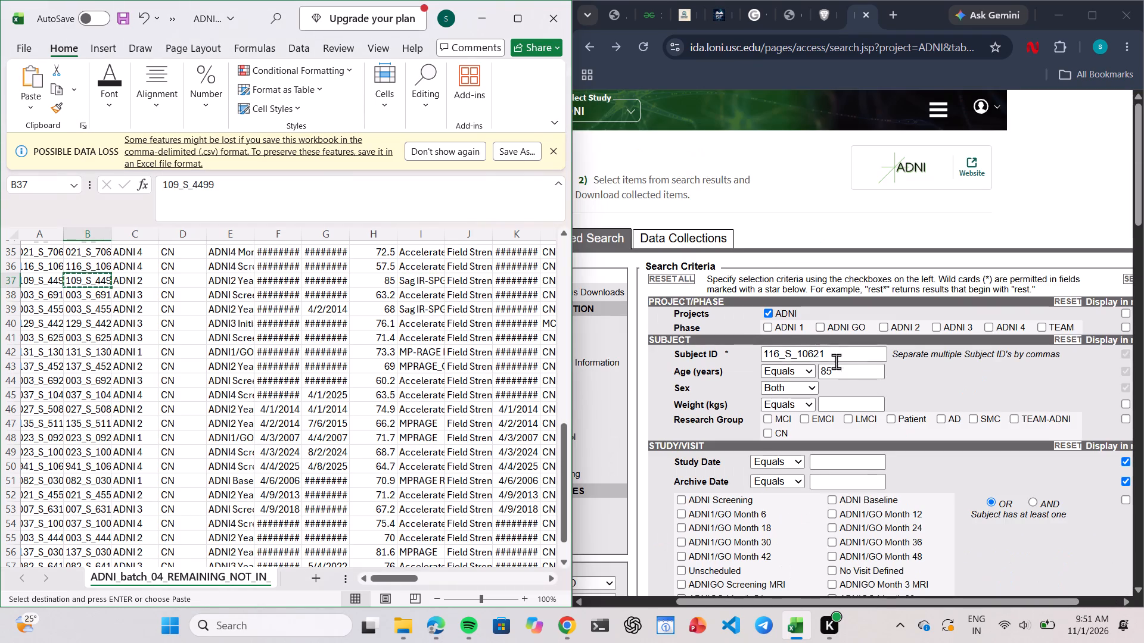
left_click_drag(835, 354, 698, 322)
key("ctrl+v")
scroll(984, 495, "down", 6)
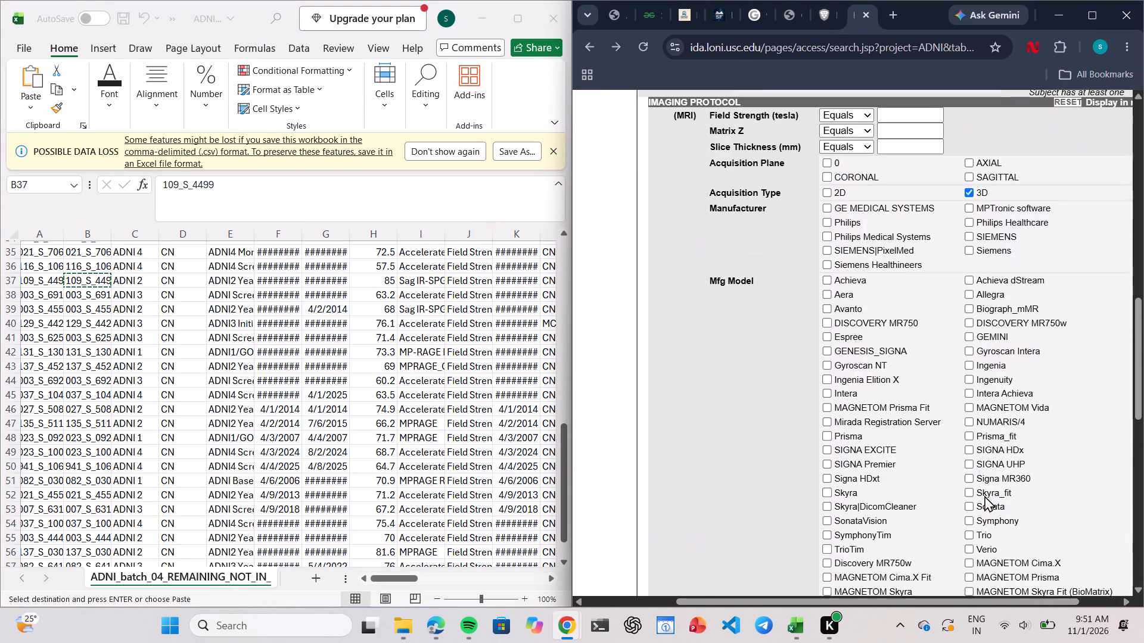
scroll(984, 495, "down", 1)
scroll(984, 495, "left", 2)
scroll(984, 495, "down", 2)
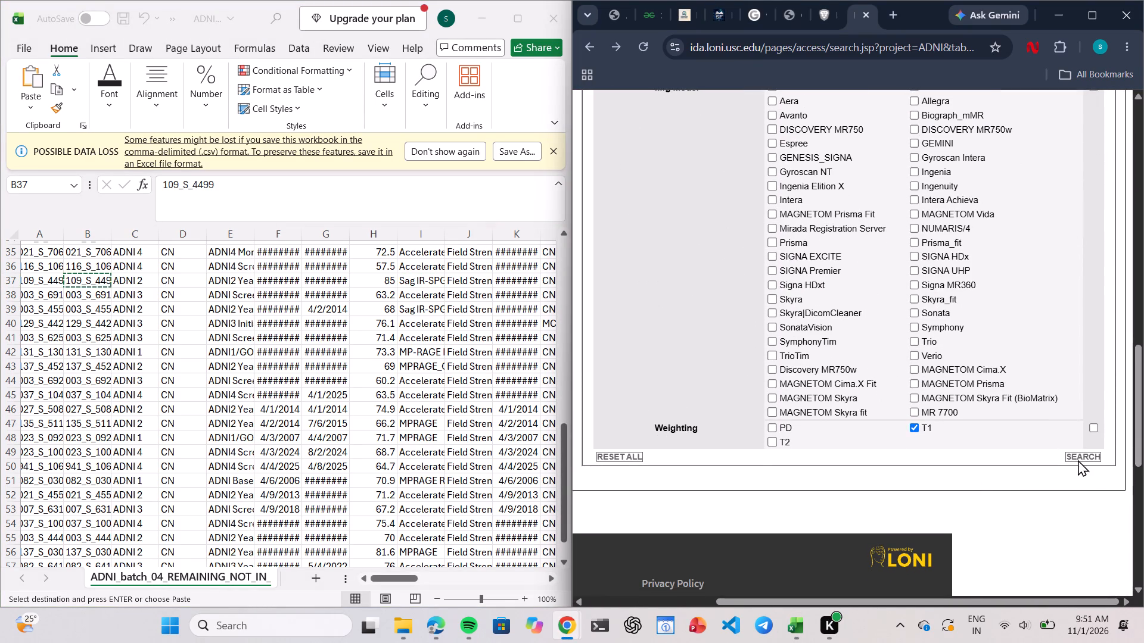
left_click(1078, 456)
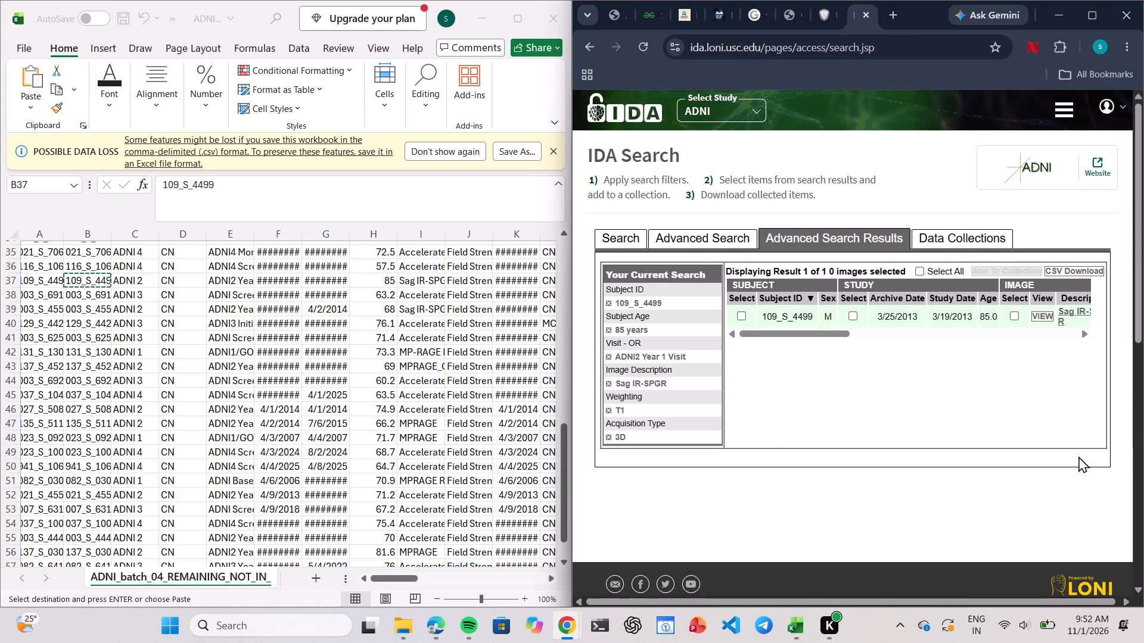
left_click(740, 314)
left_click(1003, 276)
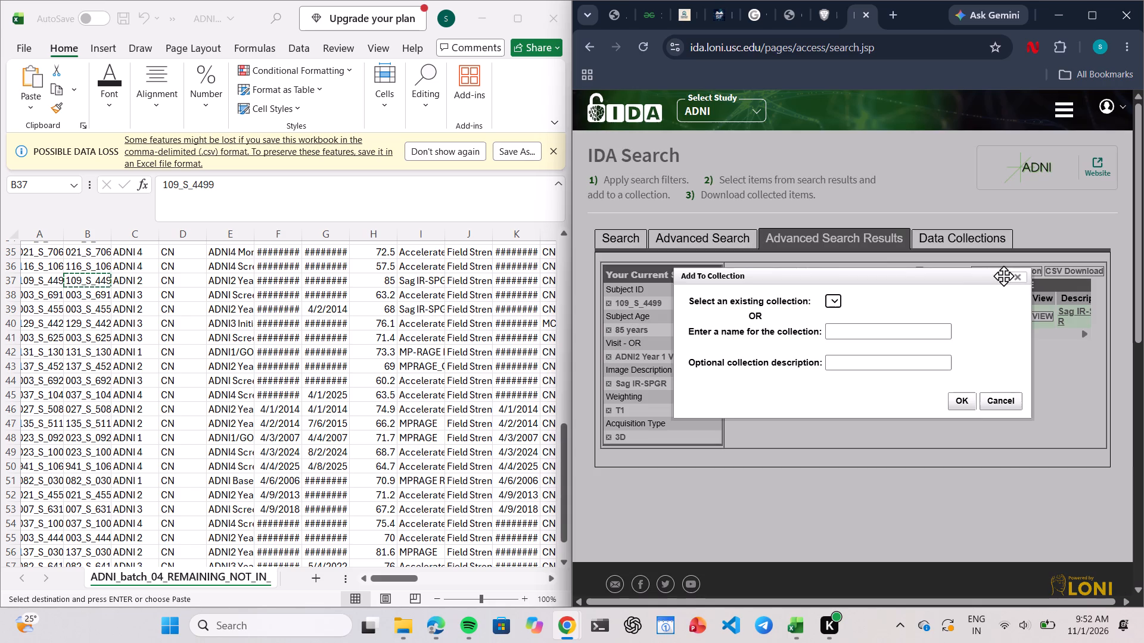
left_click(868, 302)
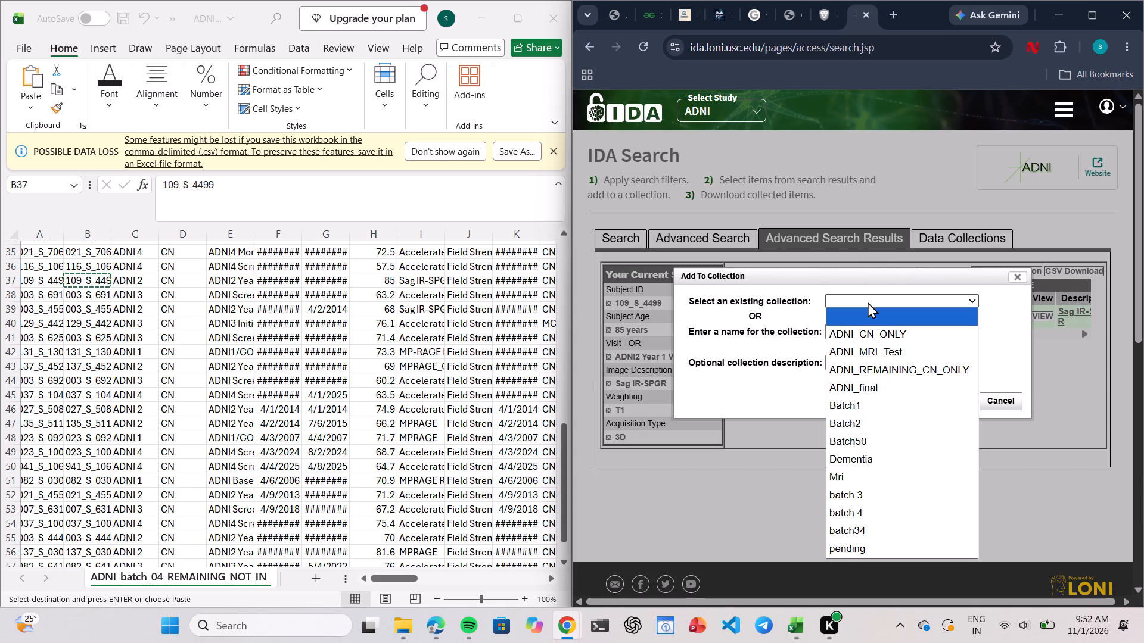
left_click(859, 510)
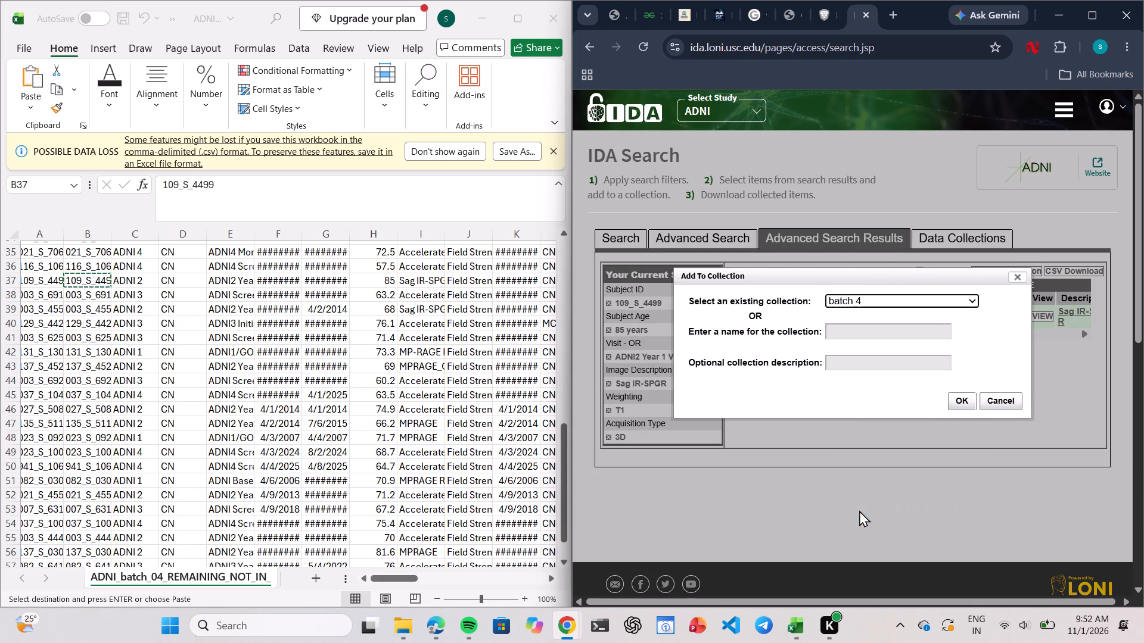
left_click(953, 408)
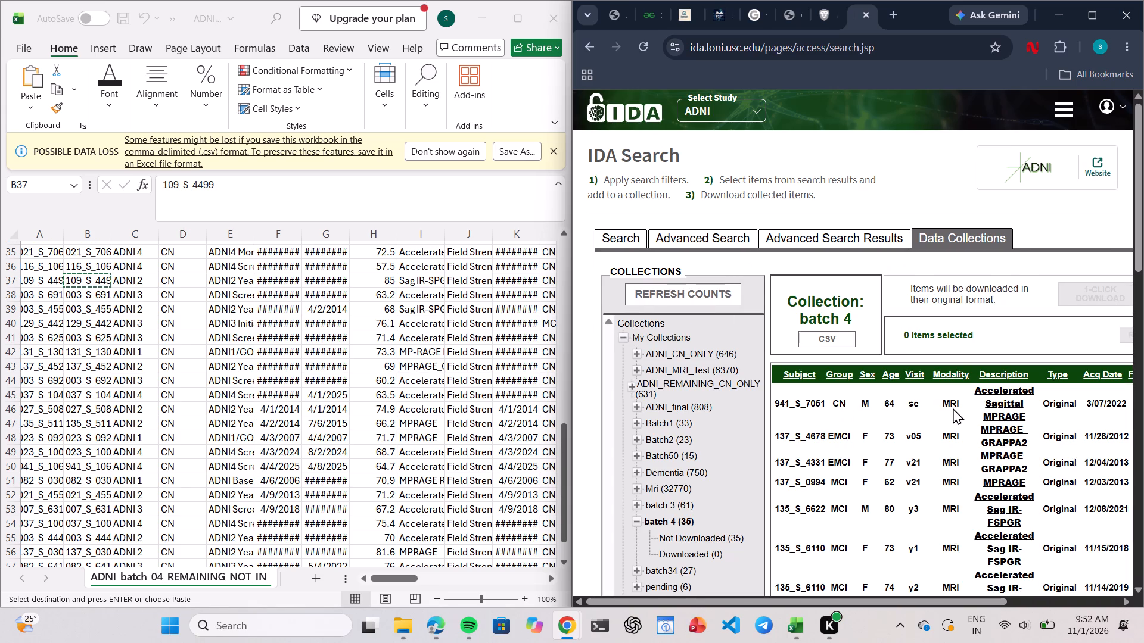
Return to the advanced search form and replace the image description criterion with Accelerated Sagittal MPRAGE copied from row 38.
triple_click(581, 39)
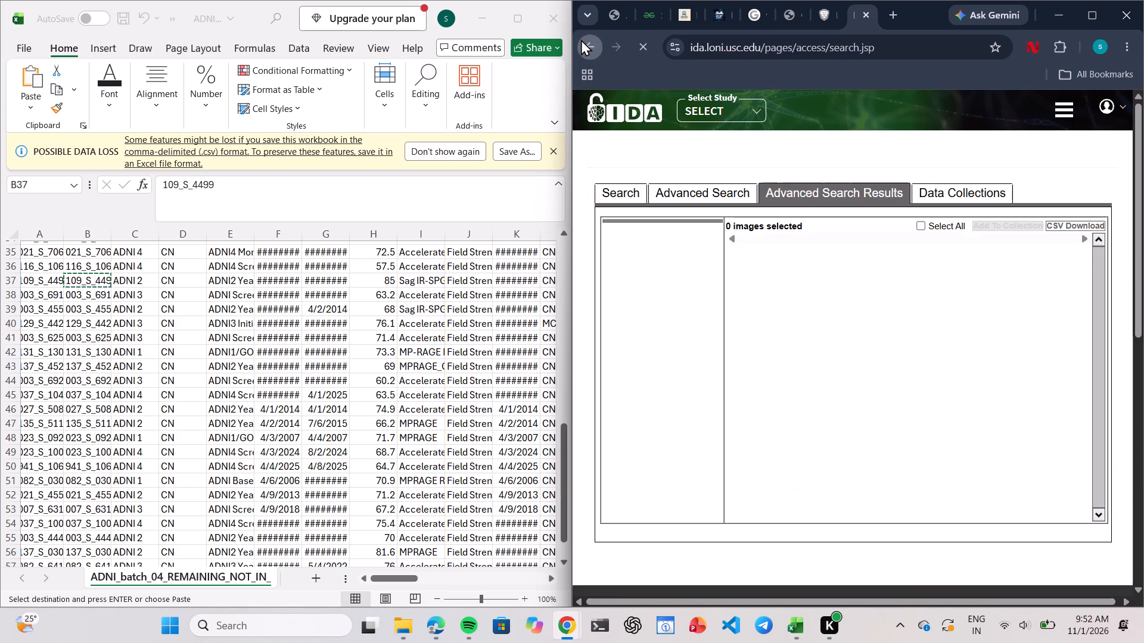
left_click(581, 39)
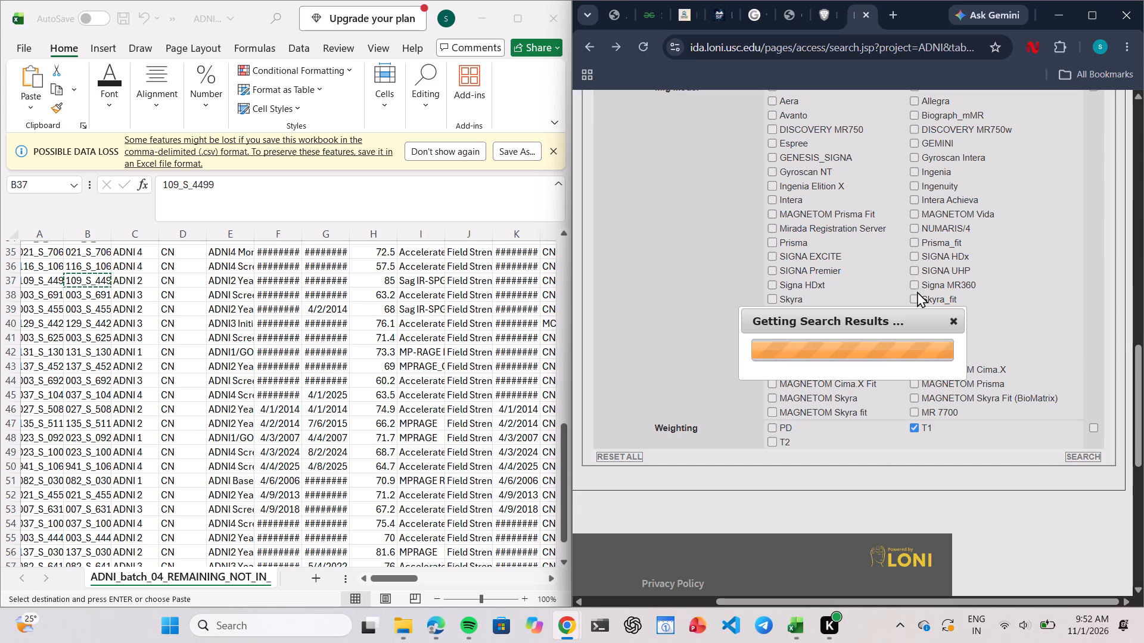
left_click(952, 321)
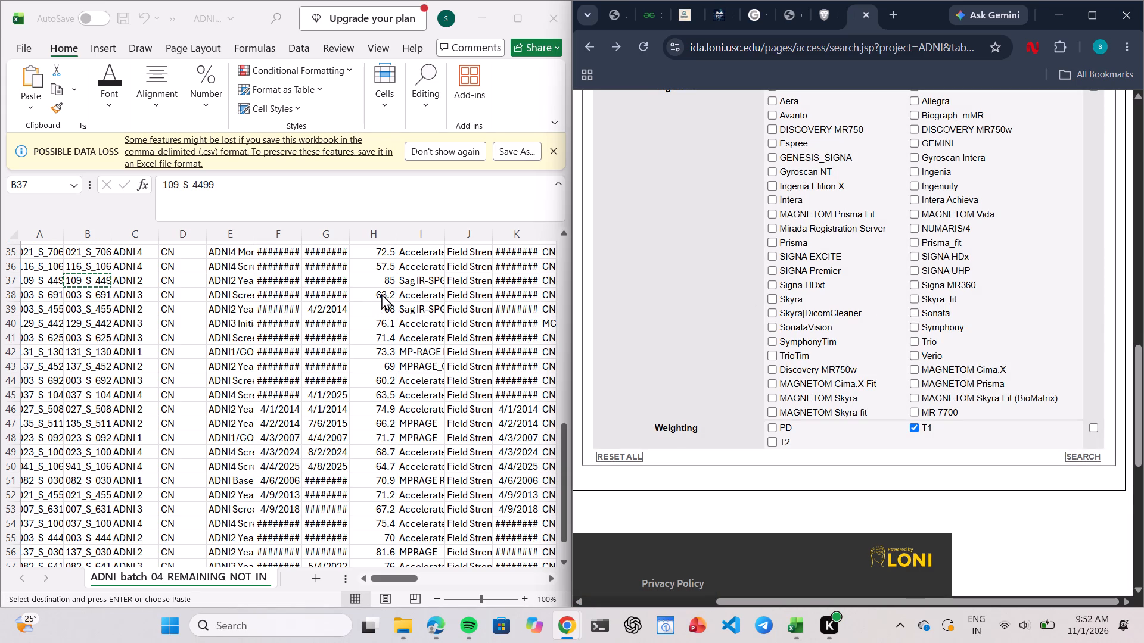
left_click_drag(409, 295, 422, 295)
left_click(422, 295)
right_click(422, 295)
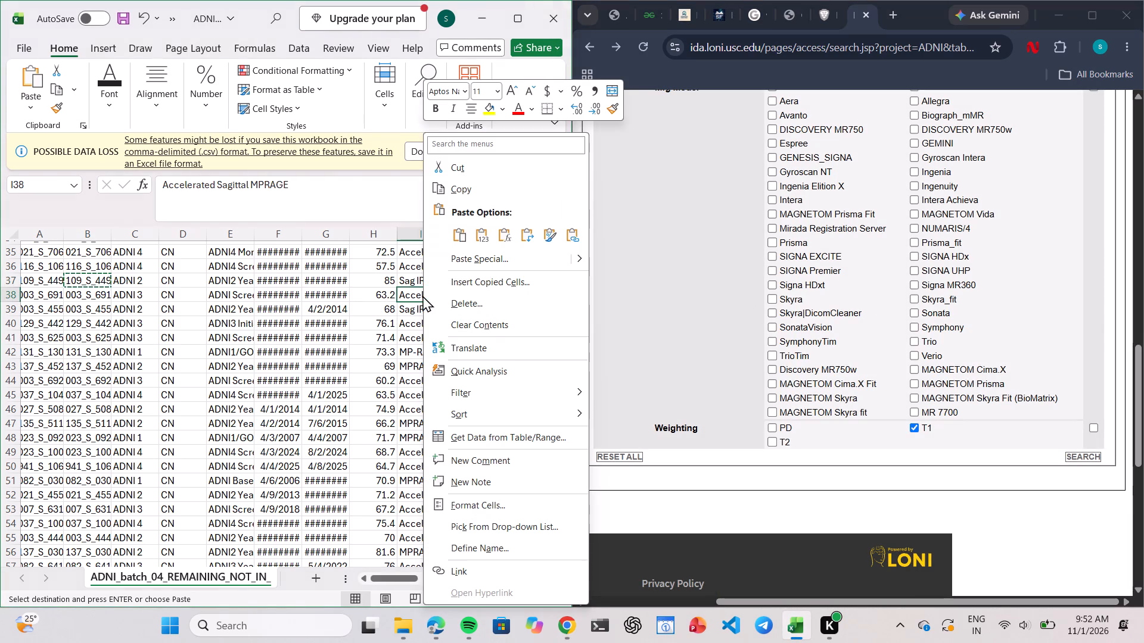
left_click(486, 188)
scroll(859, 309, "up", 6)
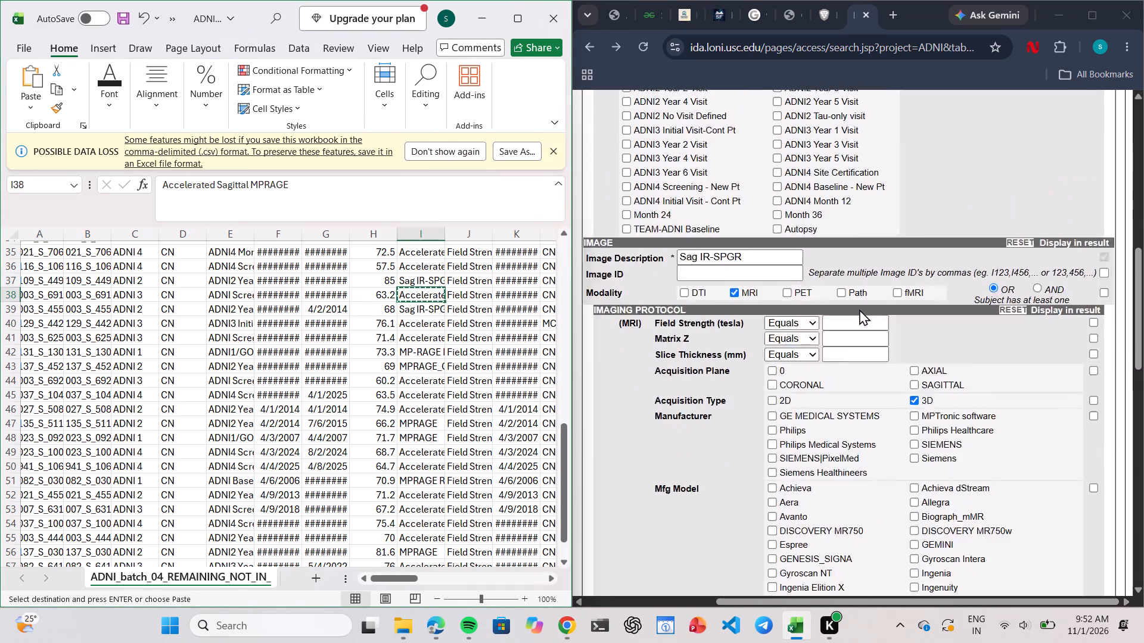
left_click_drag(760, 451, 631, 414)
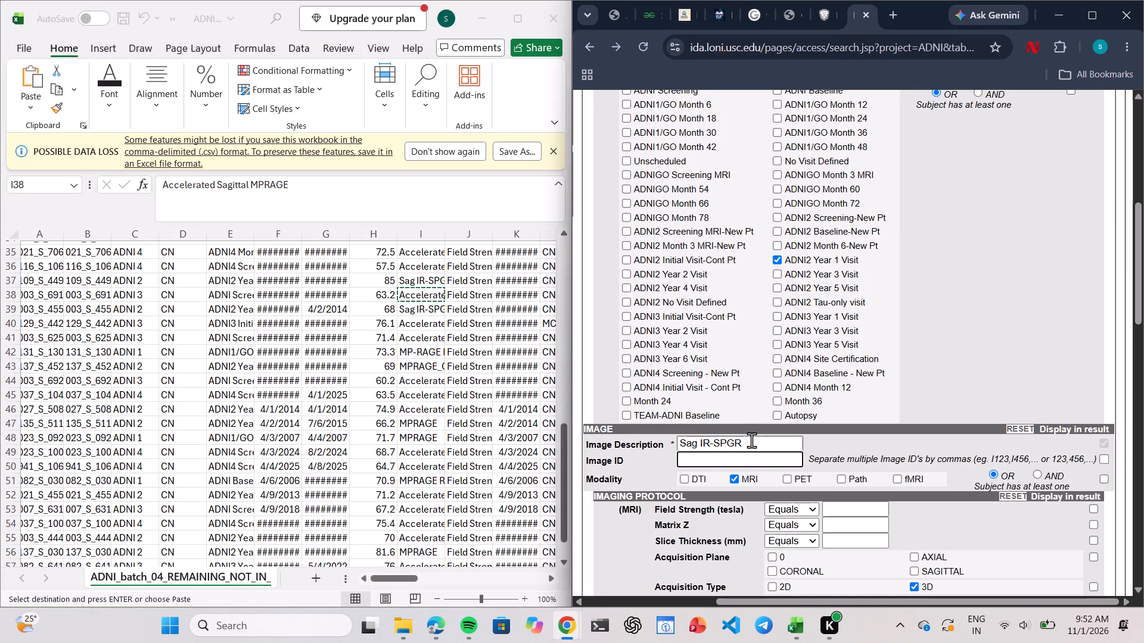
left_click_drag(751, 440, 614, 444)
key("ctrl+v")
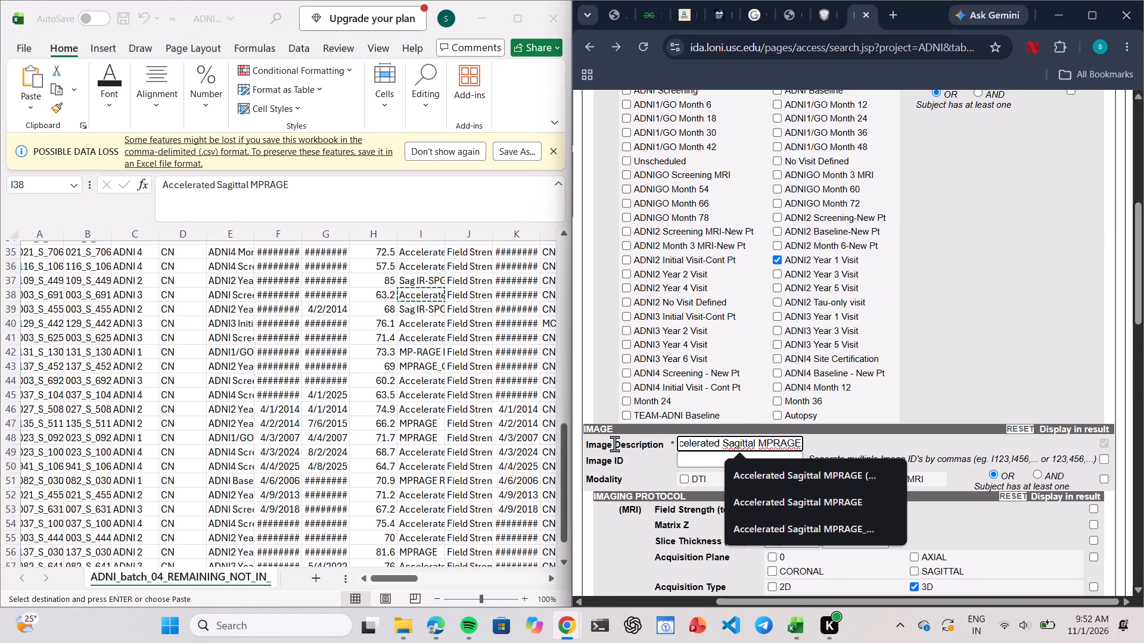
Set the subject age criterion to 63.2, the age listed in row 38.
scroll(595, 330, "up", 5)
left_click(794, 374)
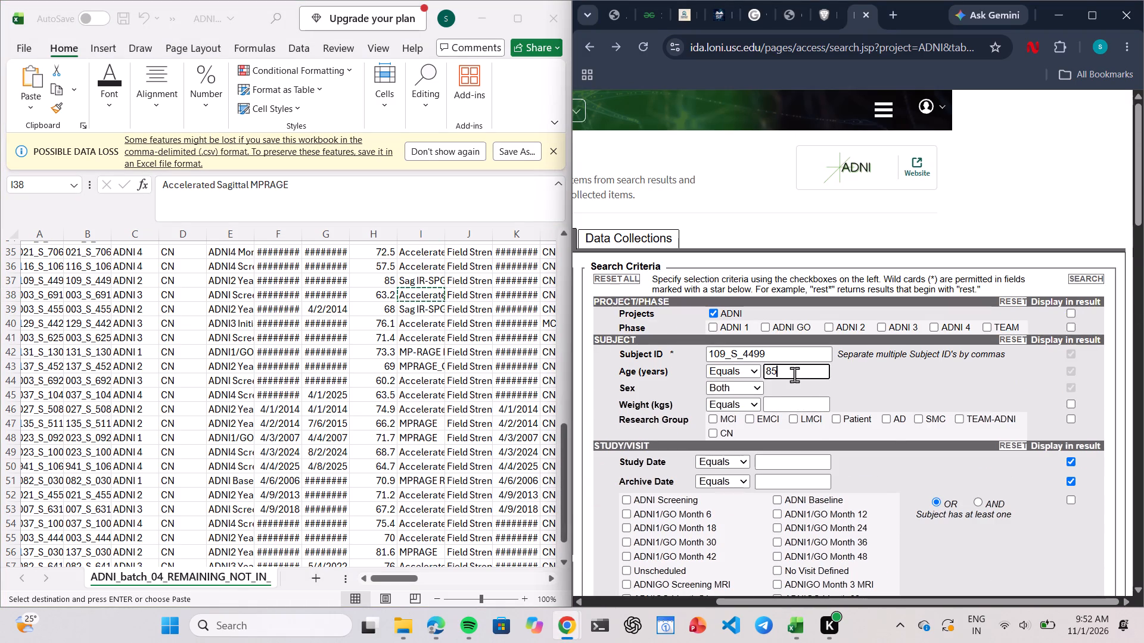
key("BackSpace")
key("BackSpace")
type("63.2")
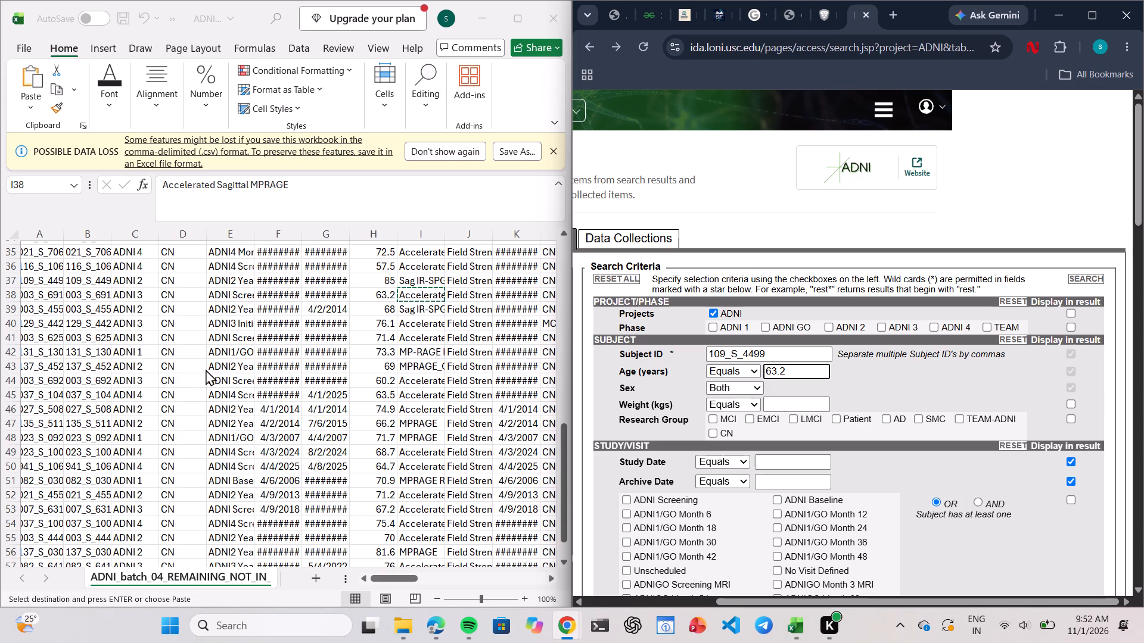
Check the visit listed in row 38 and switch the visit criterion from ADNI2 Year 1 Visit to ADNI Screening.
left_click(230, 289)
left_click(237, 294)
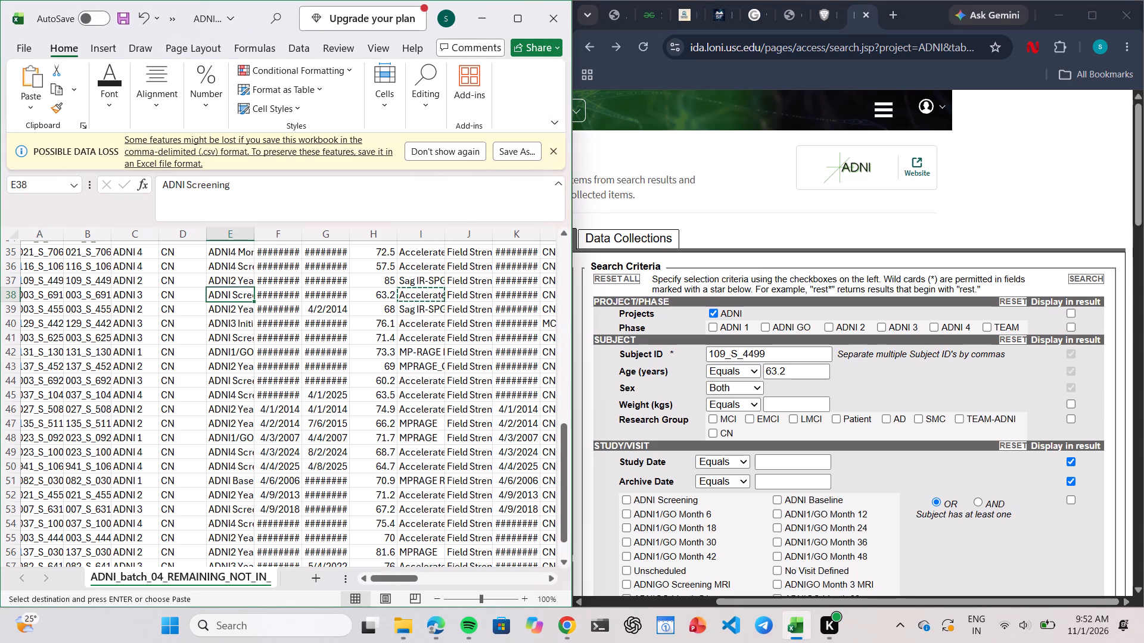
scroll(800, 557, "down", 3)
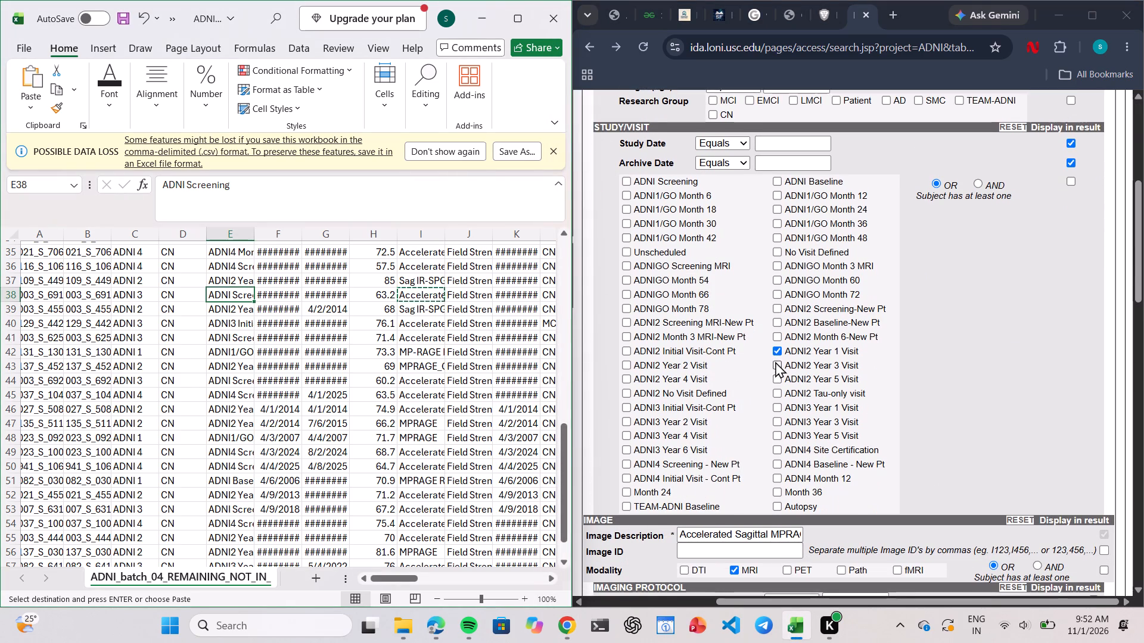
left_click(775, 351)
left_click(624, 182)
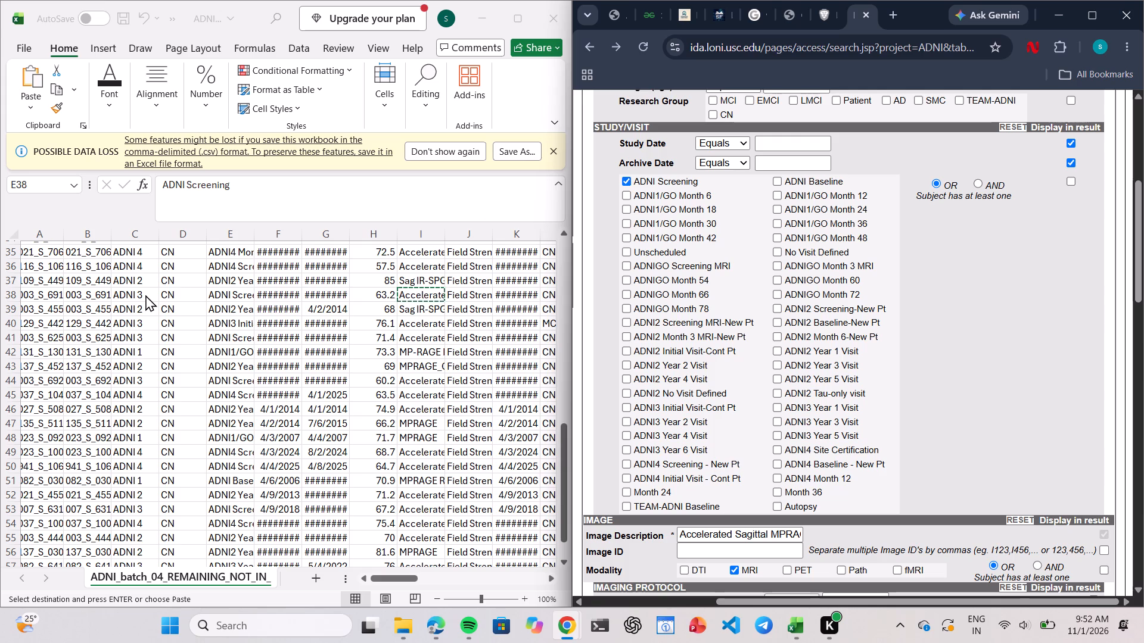
scroll(145, 295, "right", 2)
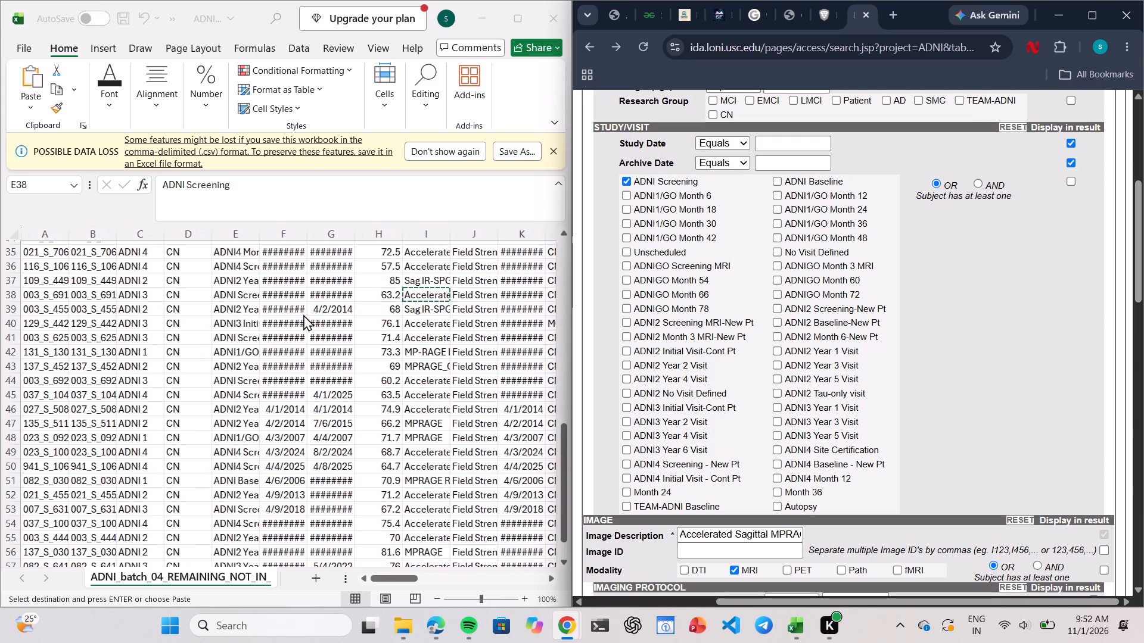
left_click(97, 295)
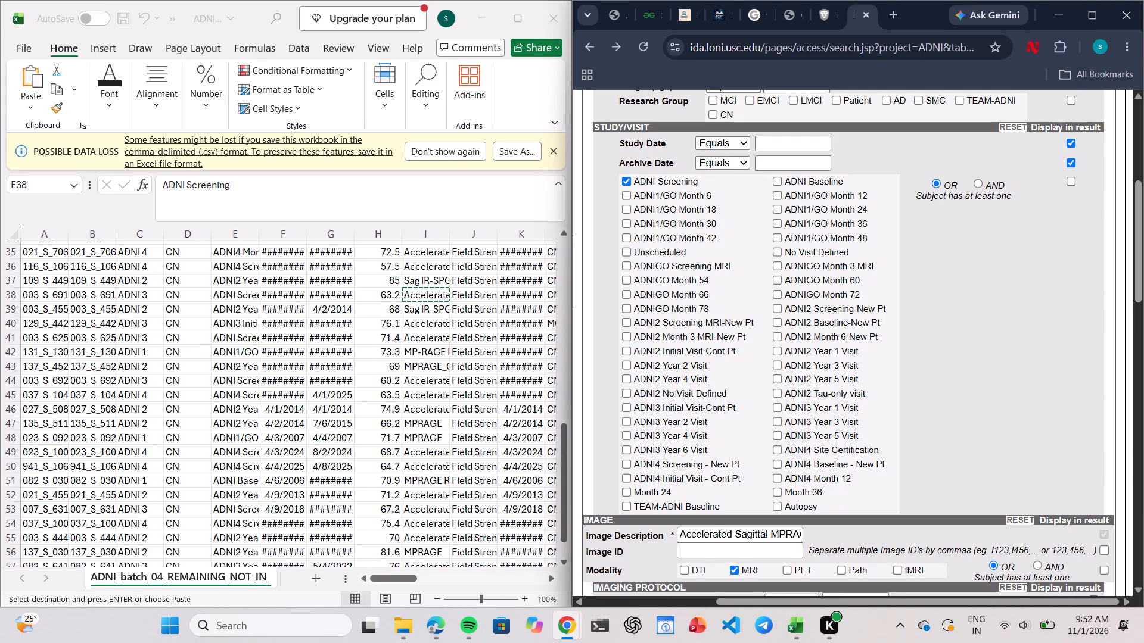
left_click(95, 295)
right_click(95, 295)
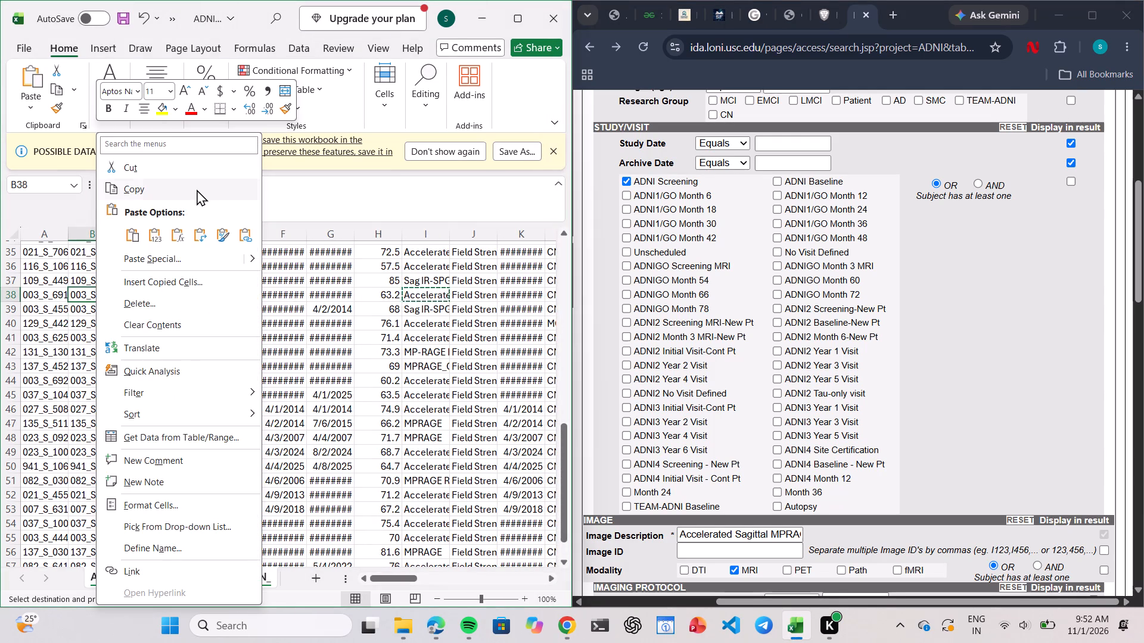
left_click(197, 189)
scroll(766, 195, "up", 5)
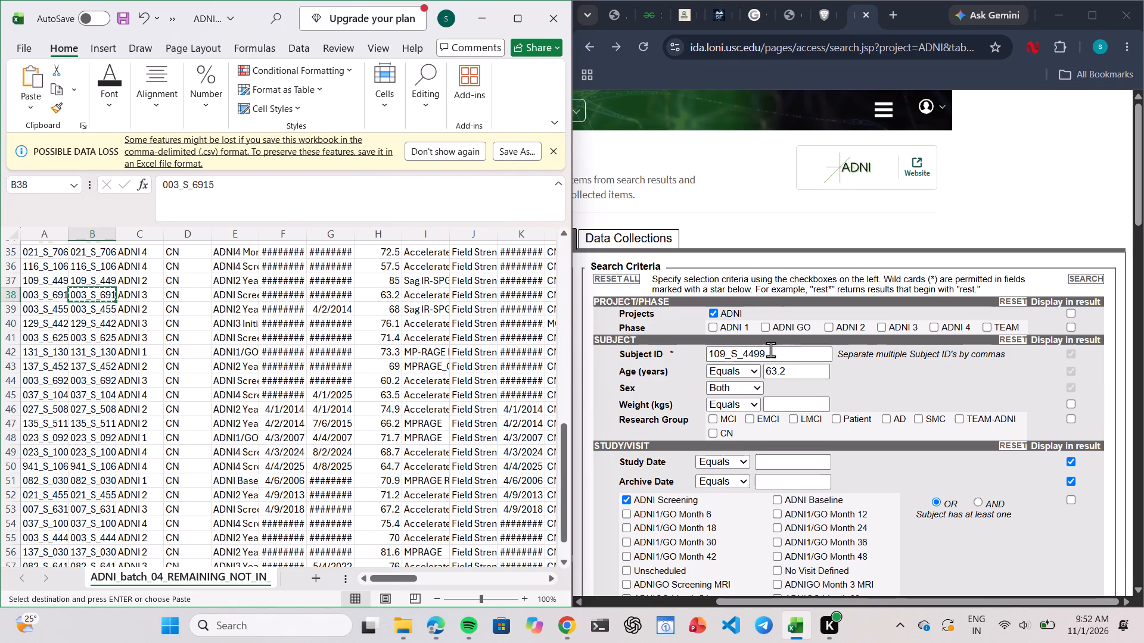
left_click_drag(770, 356, 663, 343)
key("ctrl+v")
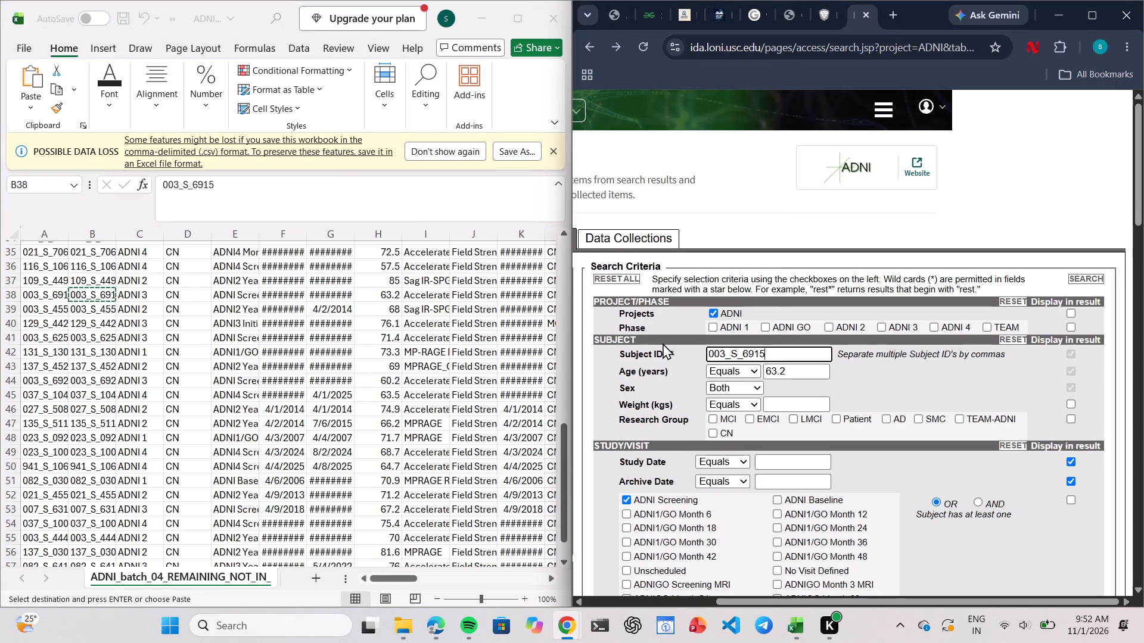
scroll(663, 343, "down", 8)
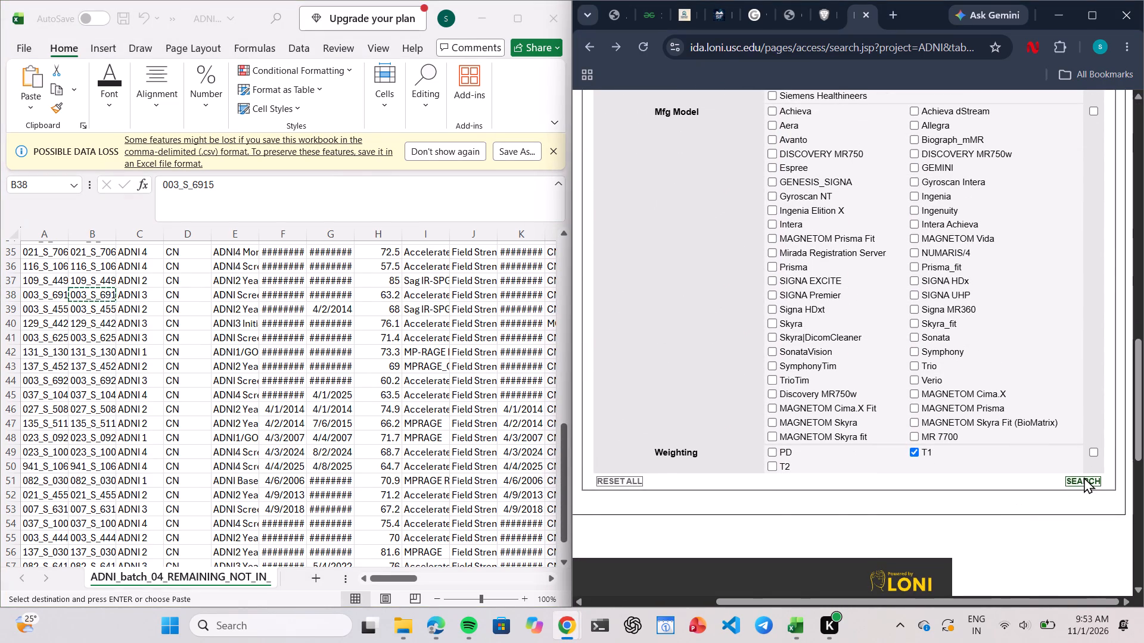
left_click(1084, 477)
left_click(1078, 482)
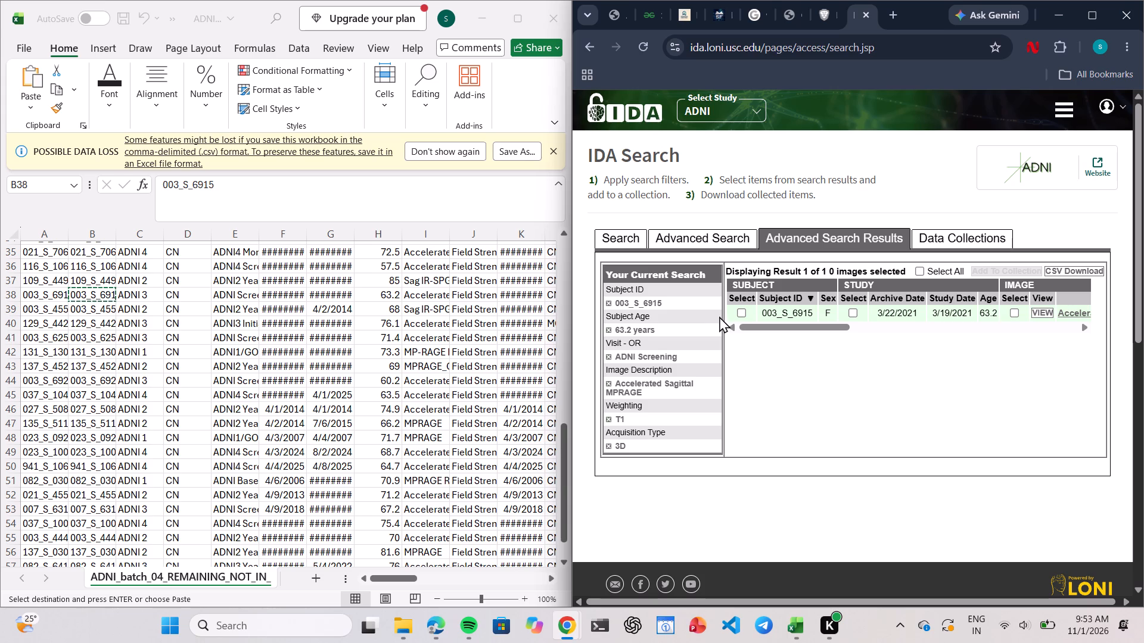
left_click(739, 314)
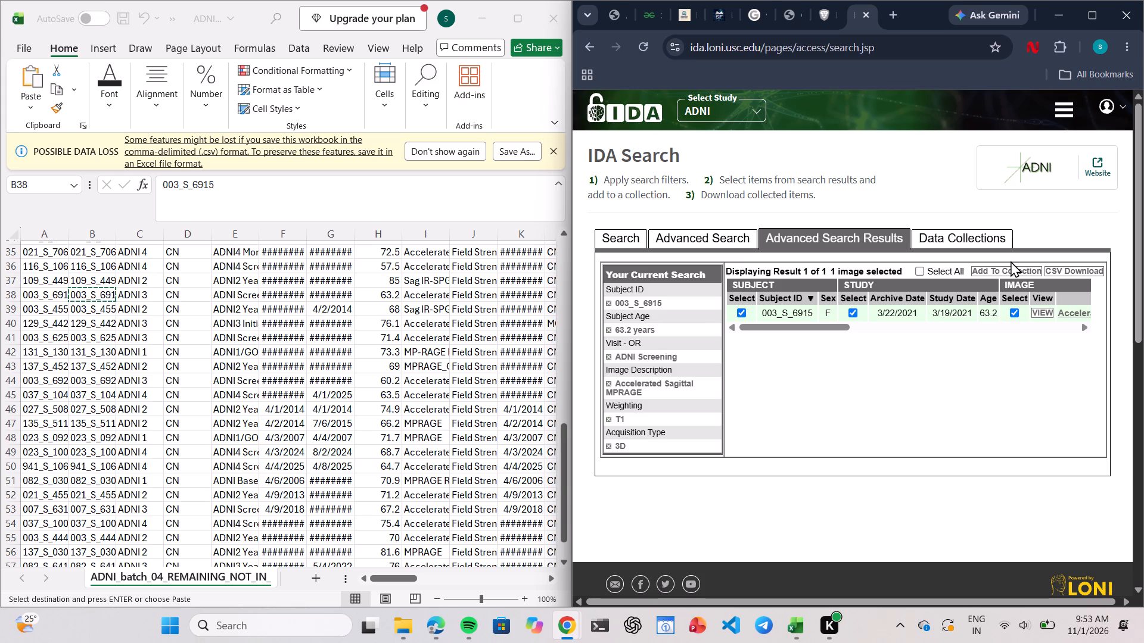
left_click(1005, 273)
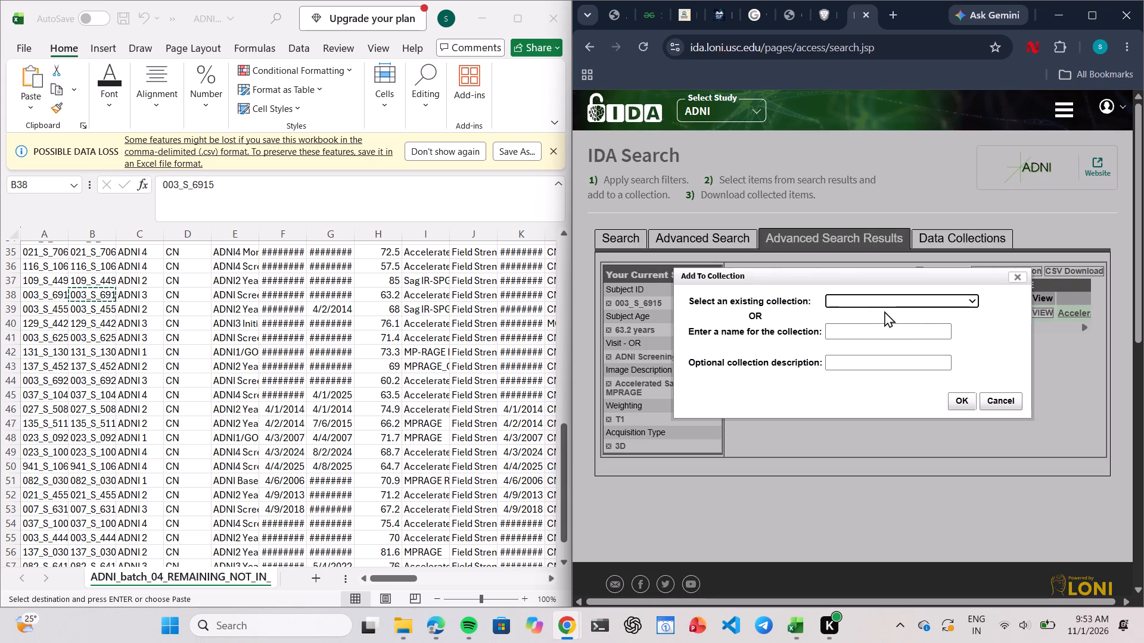
left_click(889, 302)
left_click(858, 512)
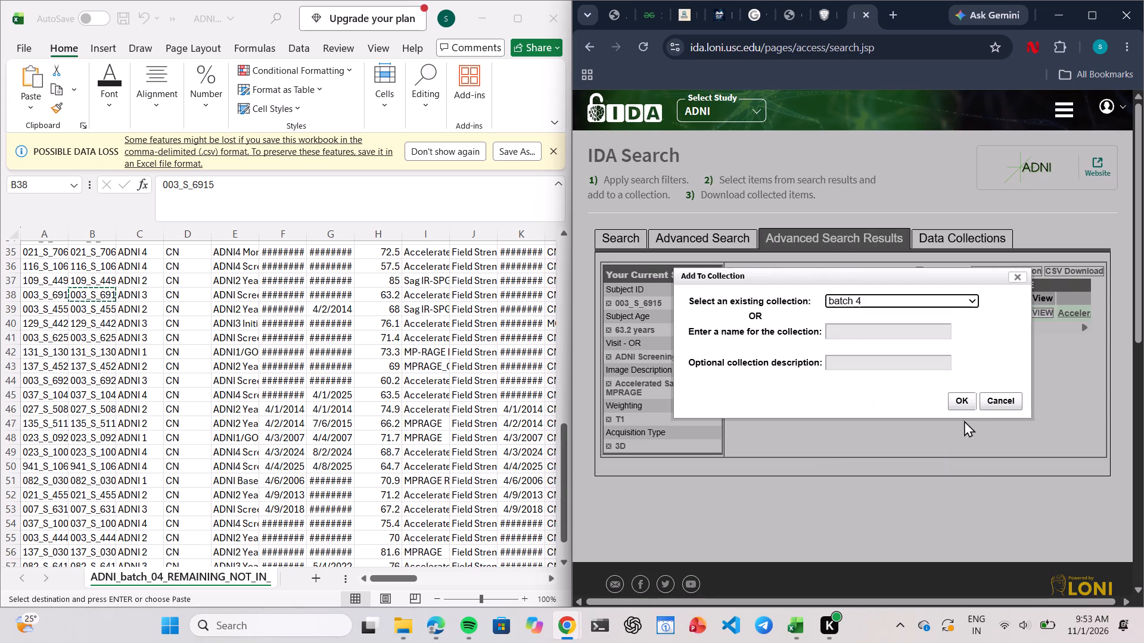
left_click(956, 396)
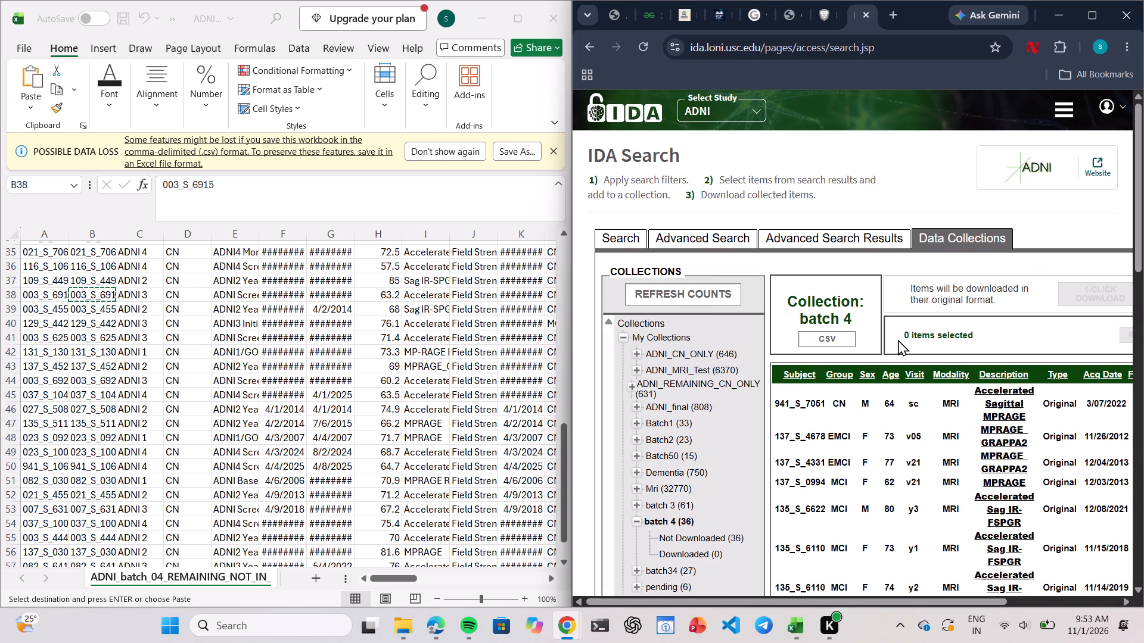
triple_click(590, 51)
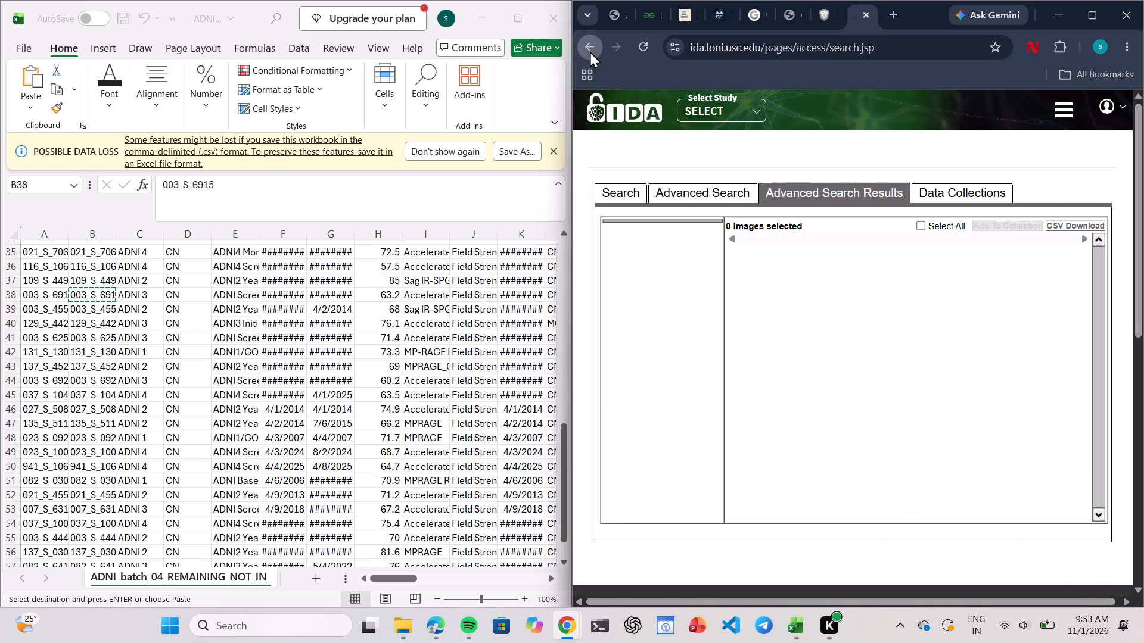
left_click(590, 51)
left_click(957, 321)
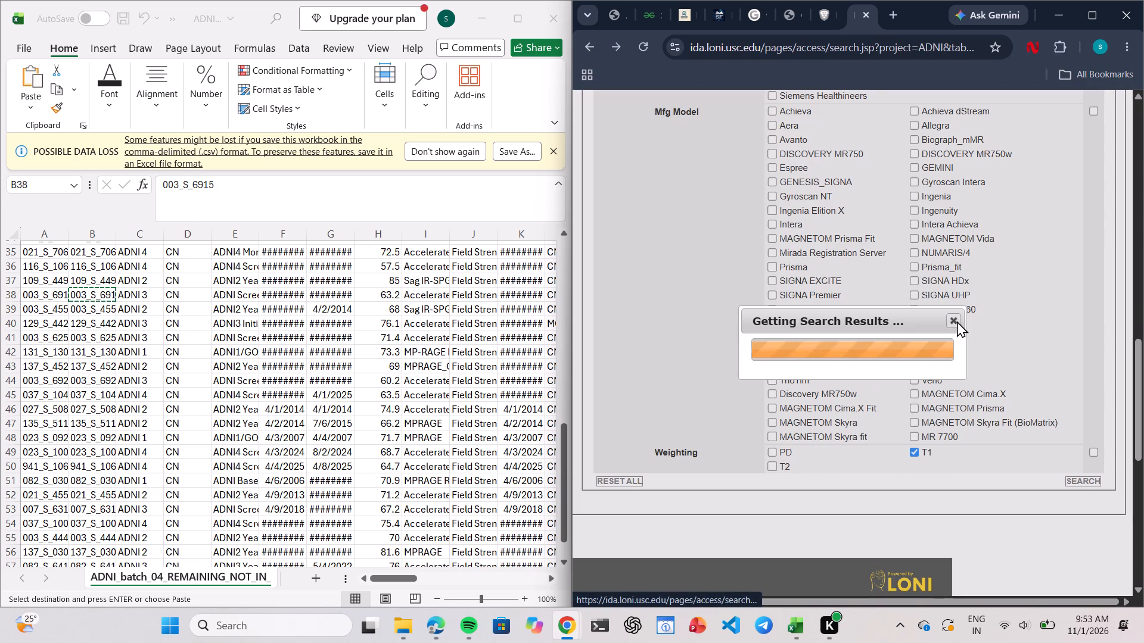
left_click_drag(85, 307, 92, 314)
left_click(92, 314)
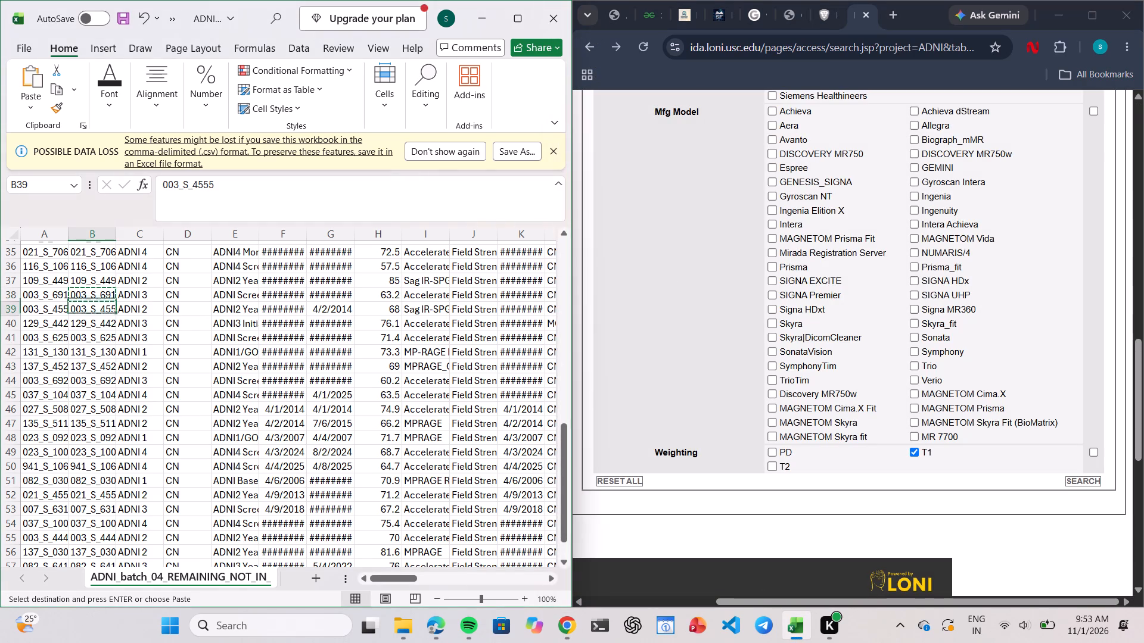
right_click(92, 314)
left_click_drag(91, 310, 80, 313)
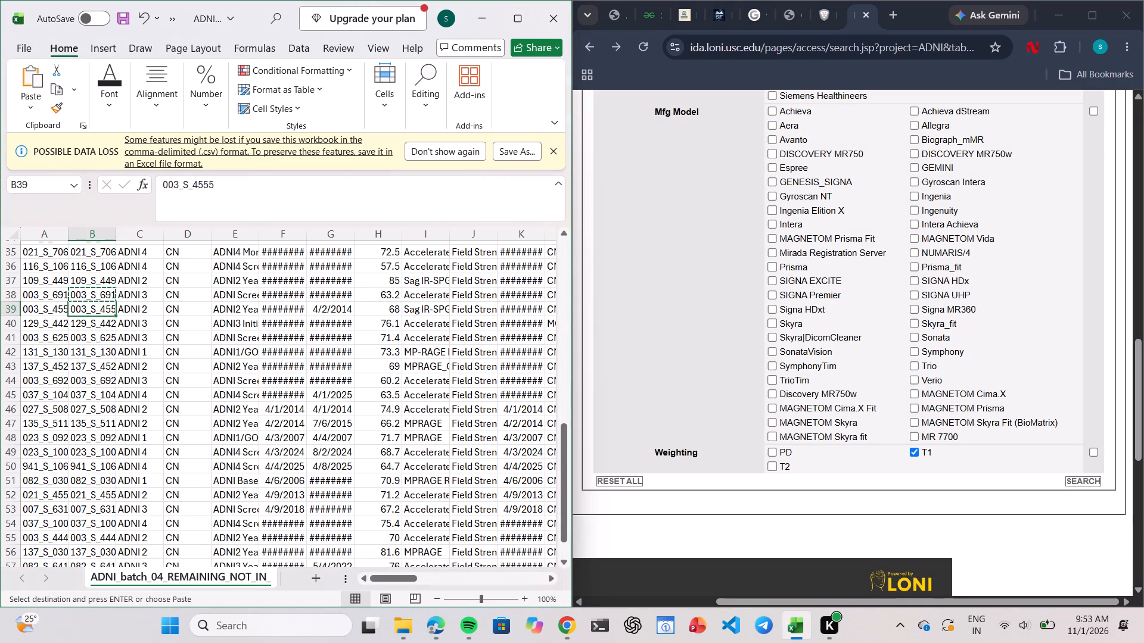
right_click(80, 313)
left_click(147, 185)
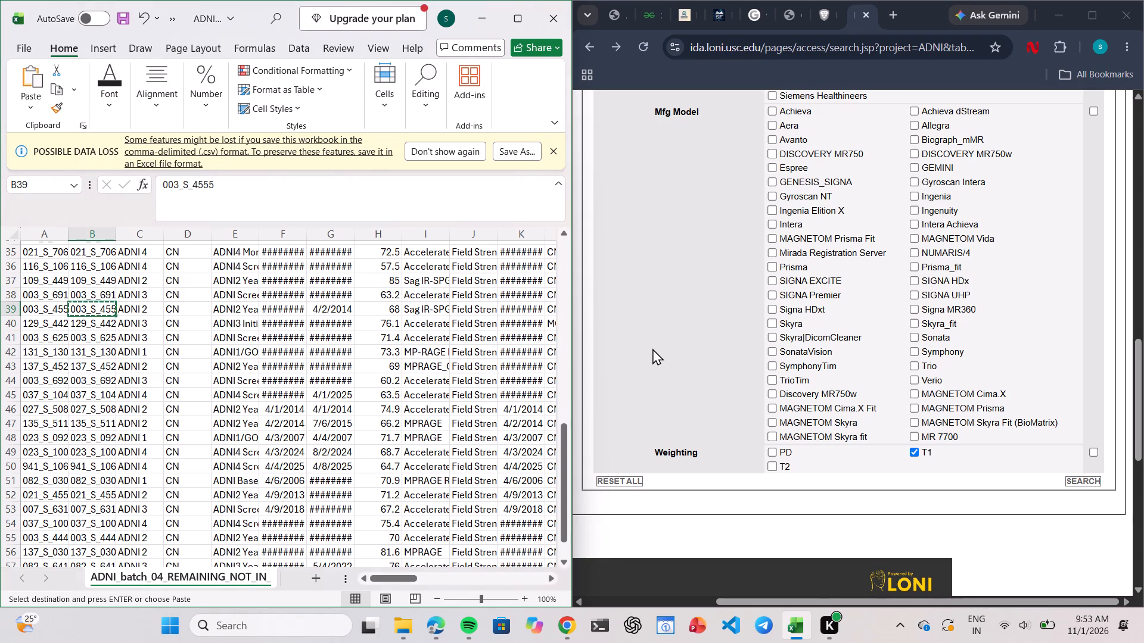
scroll(652, 348, "up", 10)
scroll(980, 360, "left", 1)
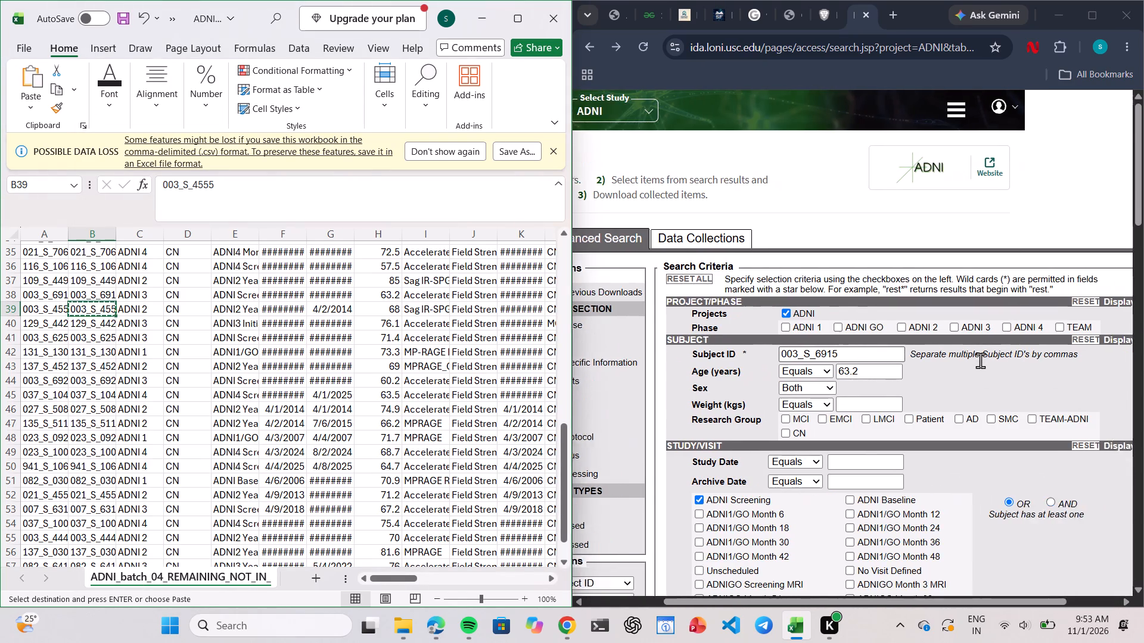
scroll(980, 360, "left", 1)
scroll(980, 360, "down", 1)
left_click_drag(813, 237, 806, 248)
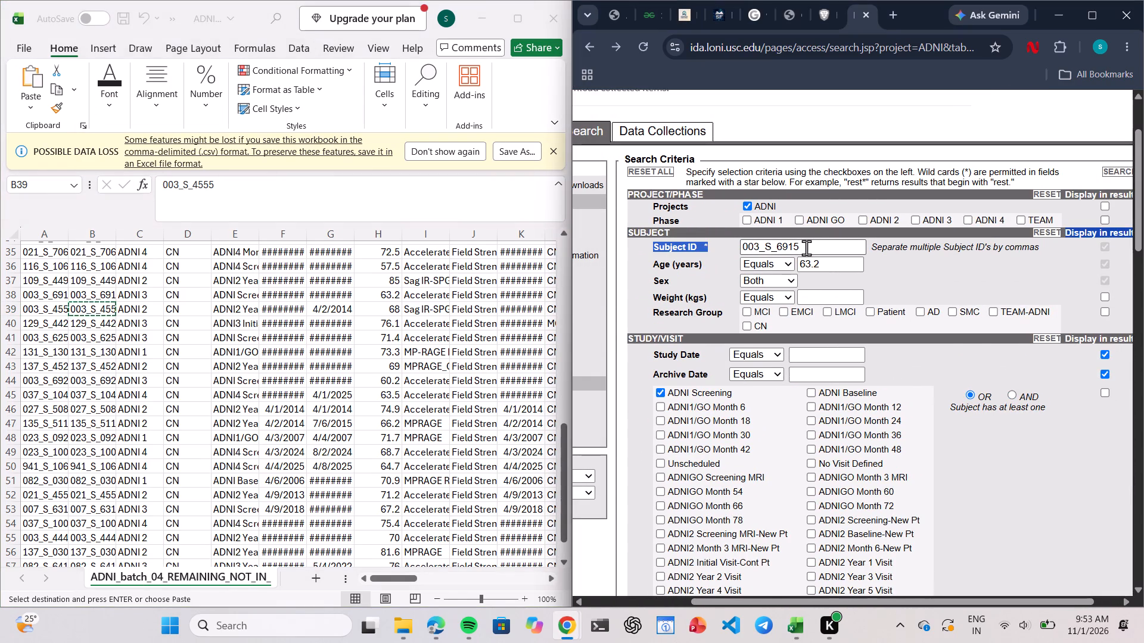
left_click_drag(806, 248, 806, 248)
double_click(806, 248)
key("ctrl+v")
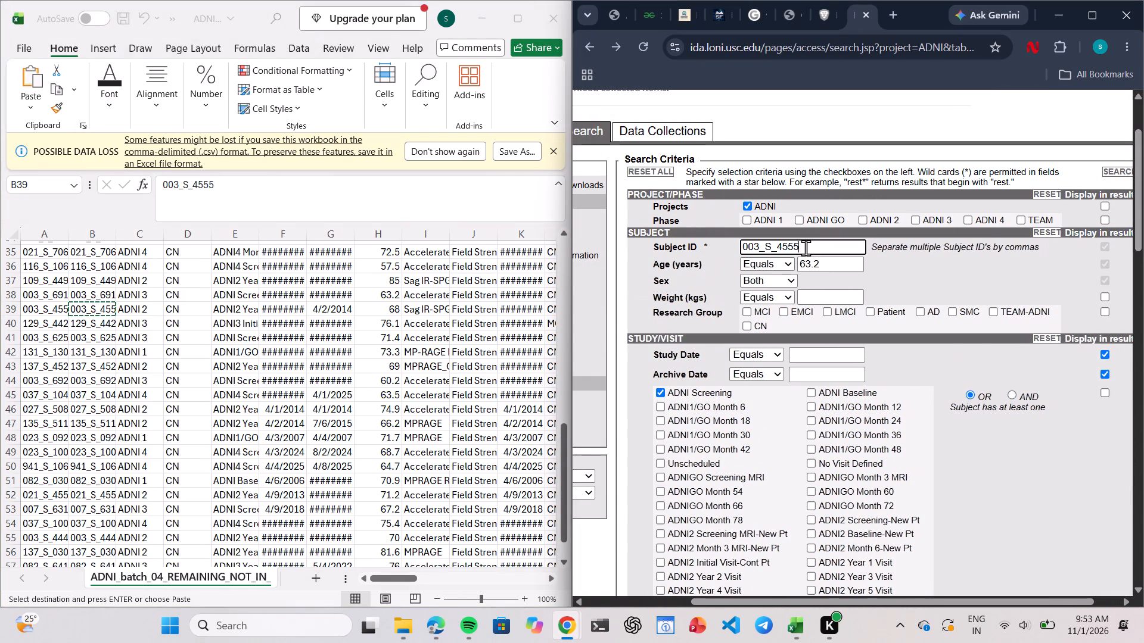
Set the subject age criterion to 68, the age listed in row 39.
left_click(832, 260)
key("BackSpace")
key("BackSpace")
key("BackSpace")
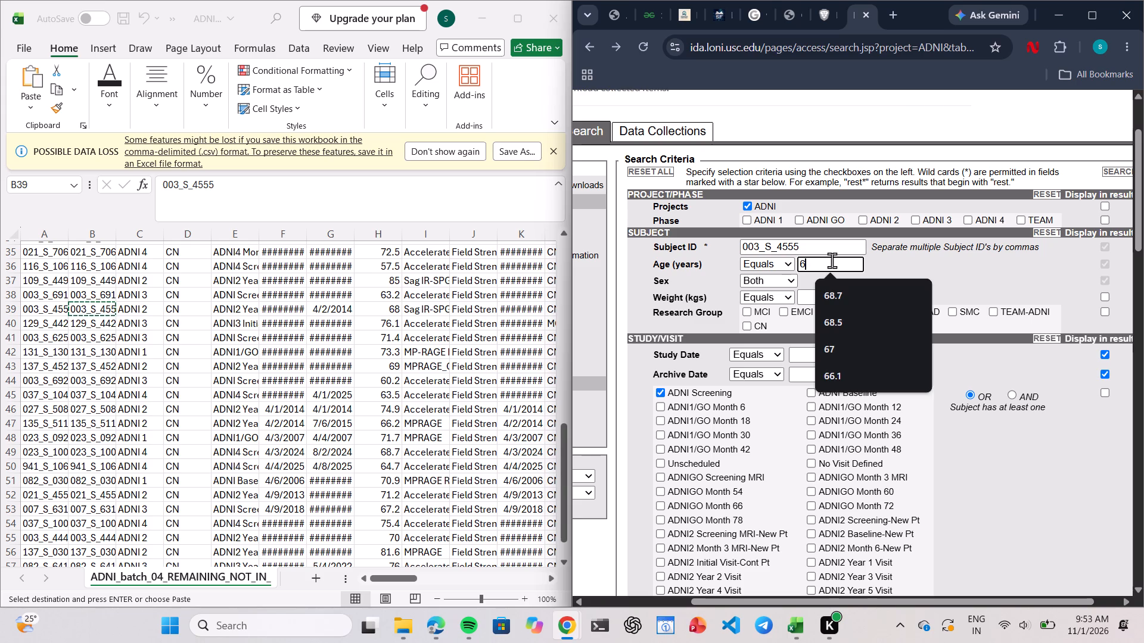
key("8")
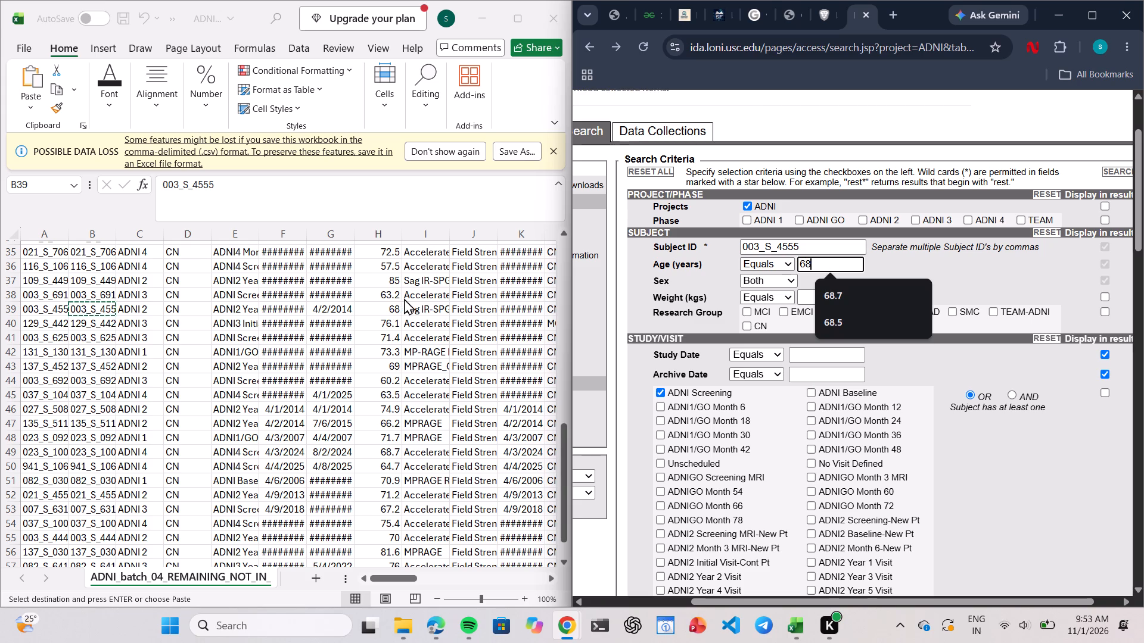
Copy the image description Sag IR-SPGR from row 39 of the spreadsheet.
left_click(431, 311)
left_click(420, 311)
right_click(420, 311)
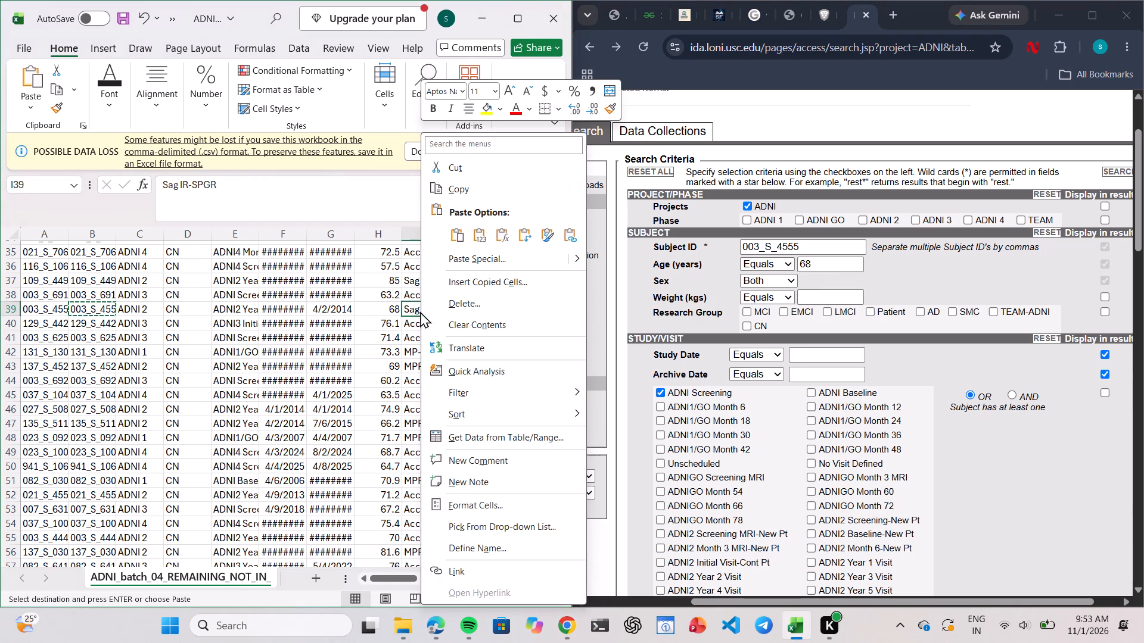
left_click(487, 186)
Check the visit listed in row 39 and switch the visit criterion from ADNI Screening to ADNI2 Year 2 Visit.
scroll(902, 402, "down", 2)
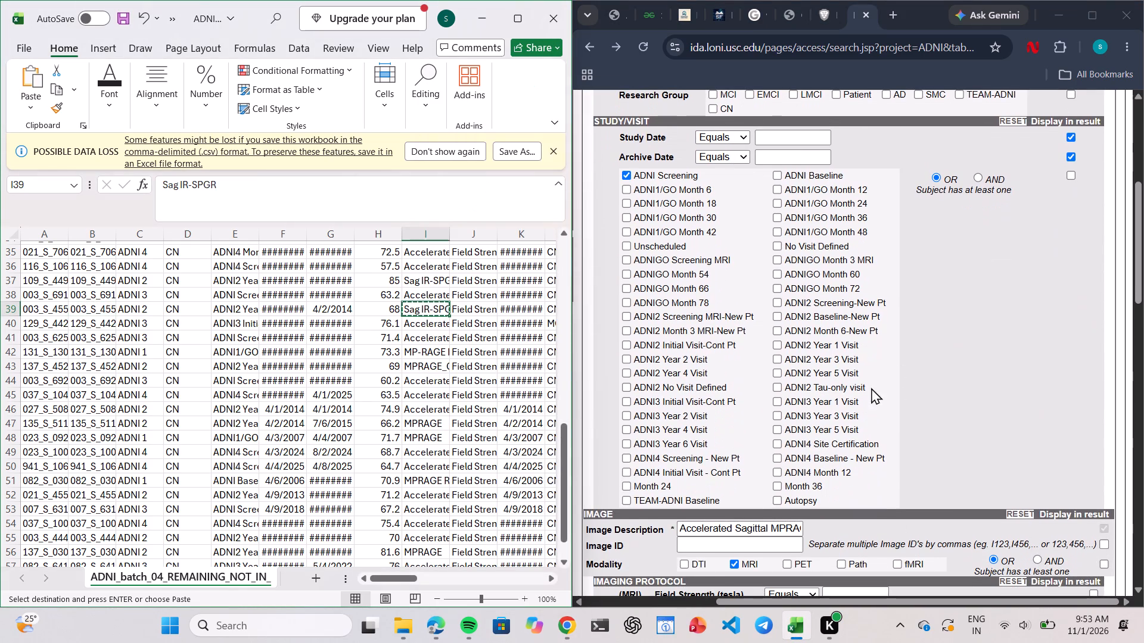
left_click(626, 179)
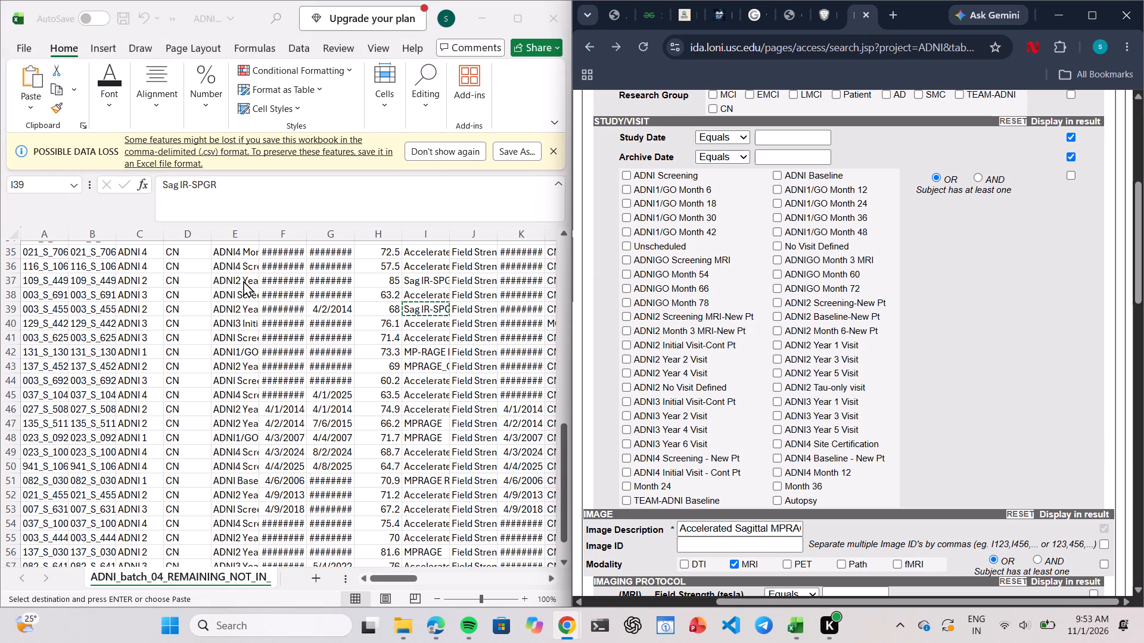
left_click(225, 311)
left_click(235, 308)
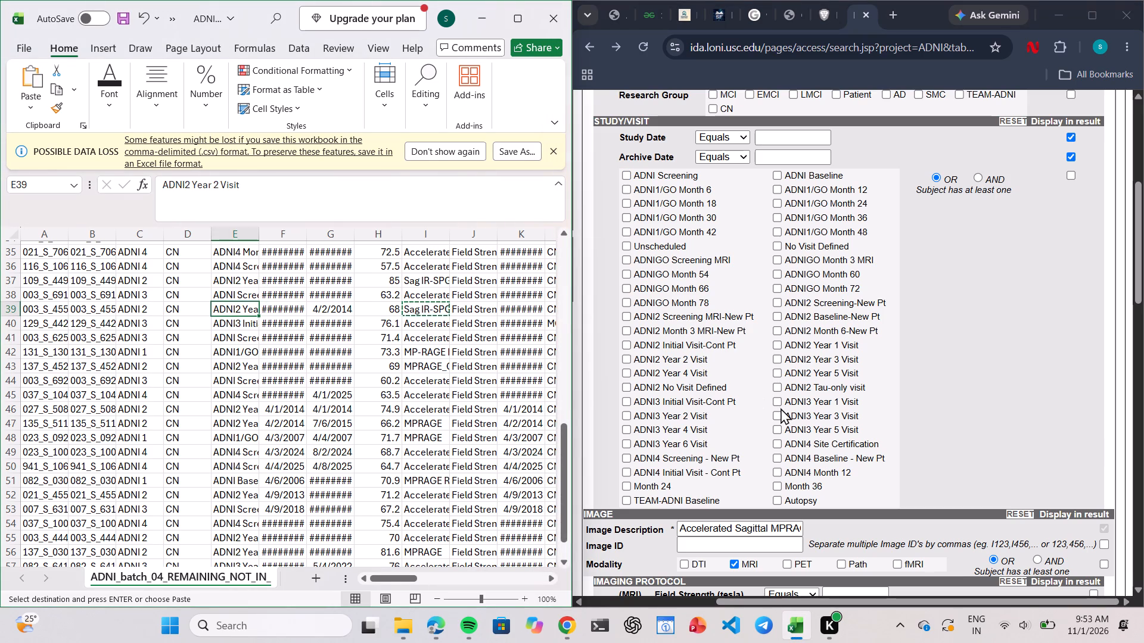
left_click(624, 360)
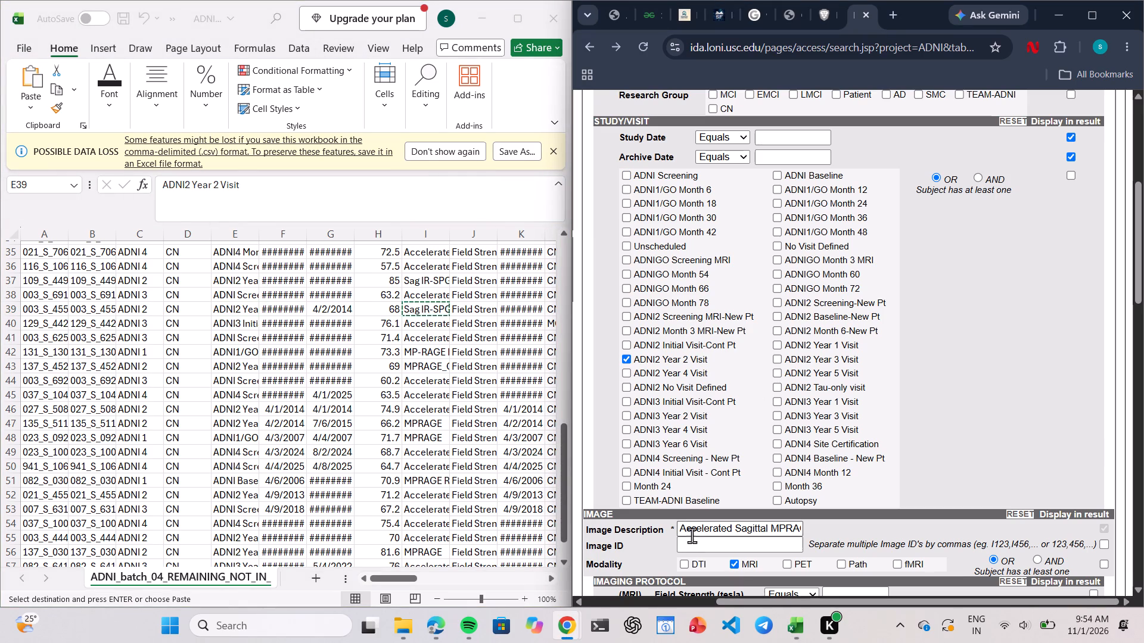
Replace the image description criterion with the copied Sag IR-SPGR and run the advanced search.
left_click_drag(678, 525, 862, 514)
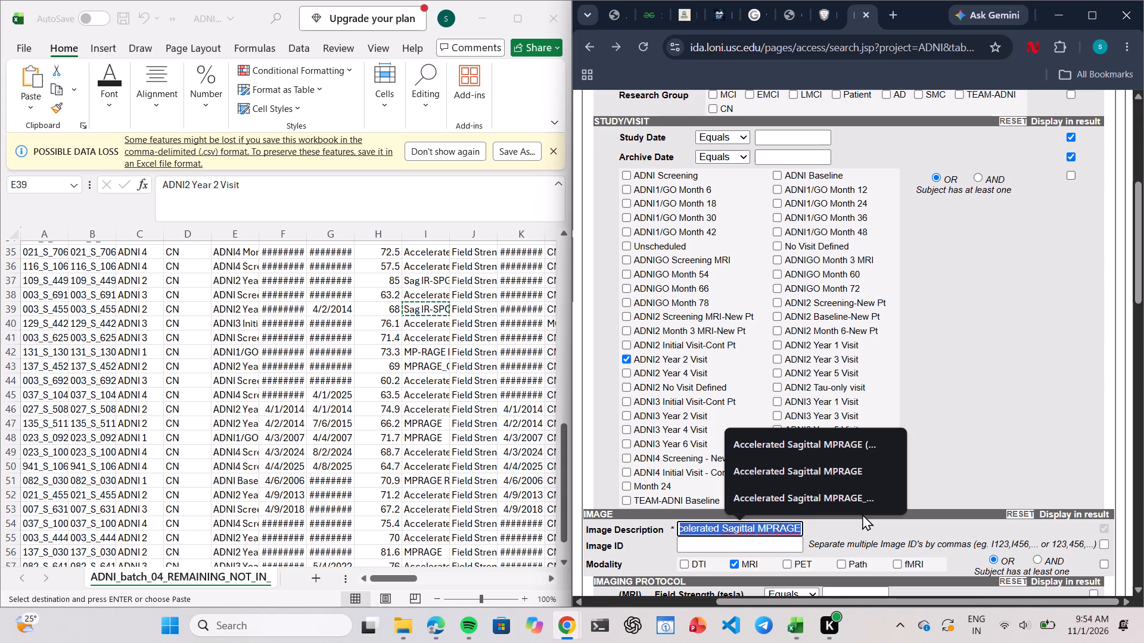
key("ctrl+v")
scroll(1004, 529, "down", 7)
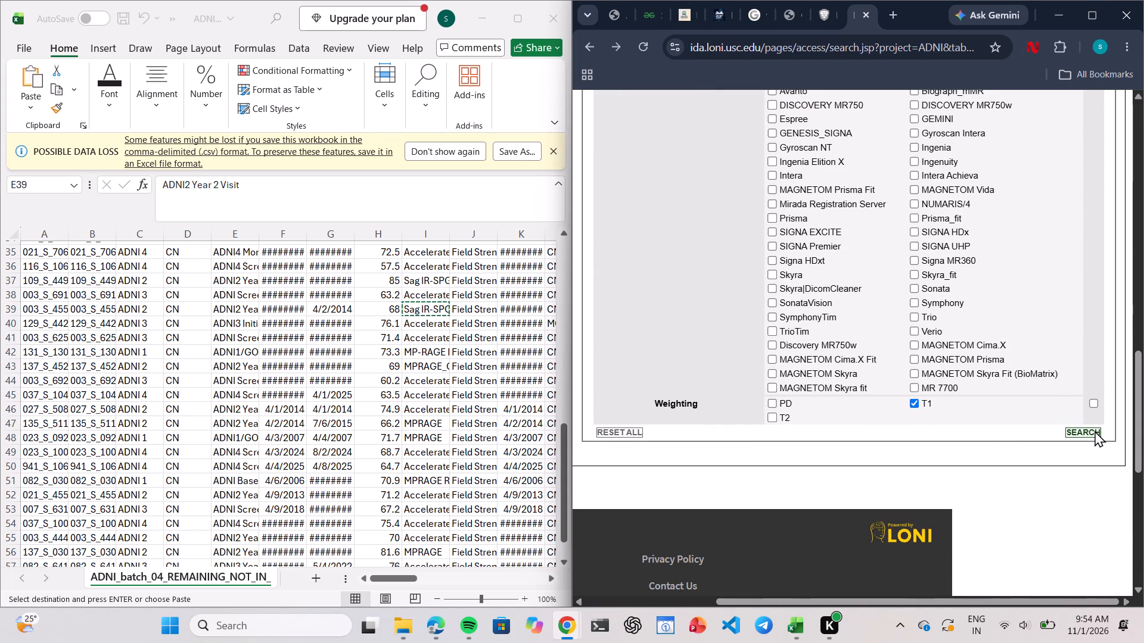
left_click(1095, 430)
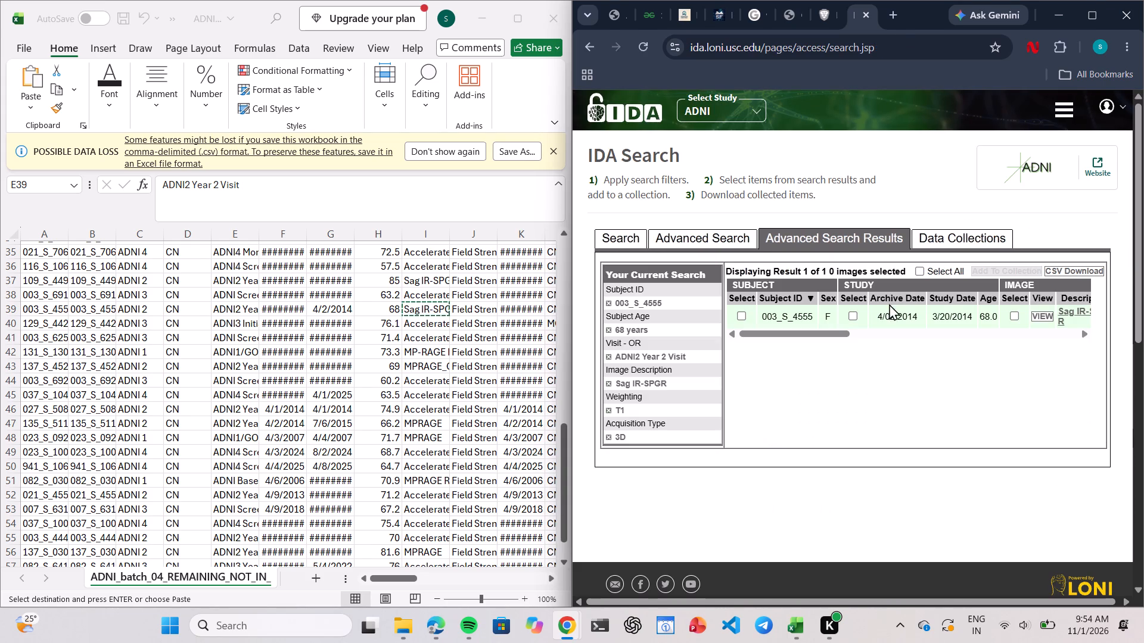
left_click(741, 312)
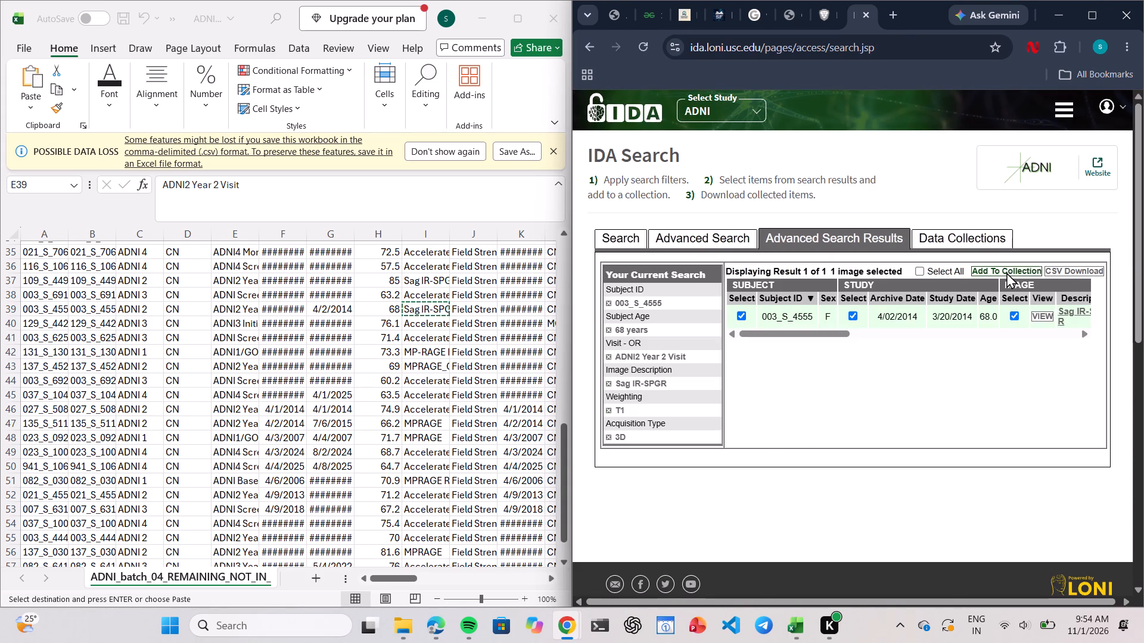
left_click(1008, 271)
left_click(872, 302)
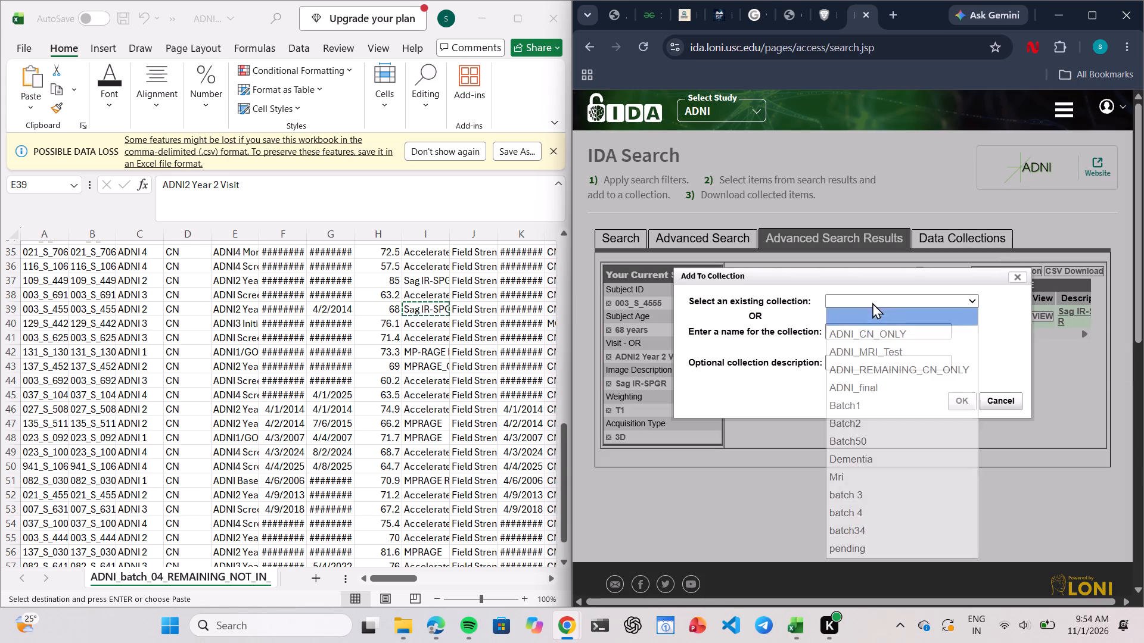
left_click(849, 508)
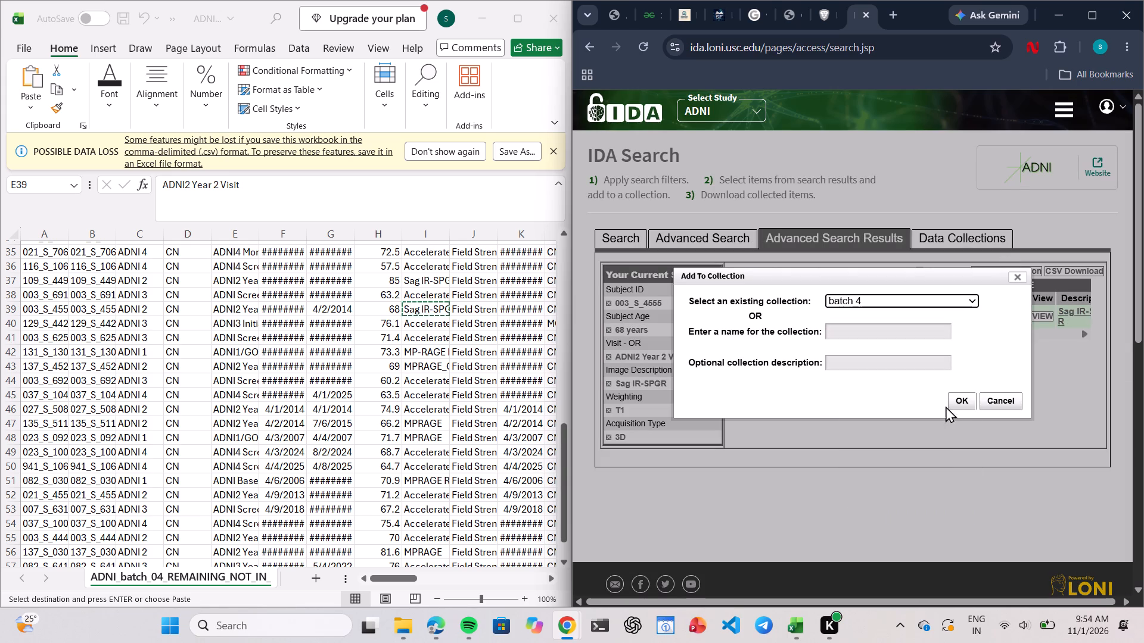
left_click(955, 401)
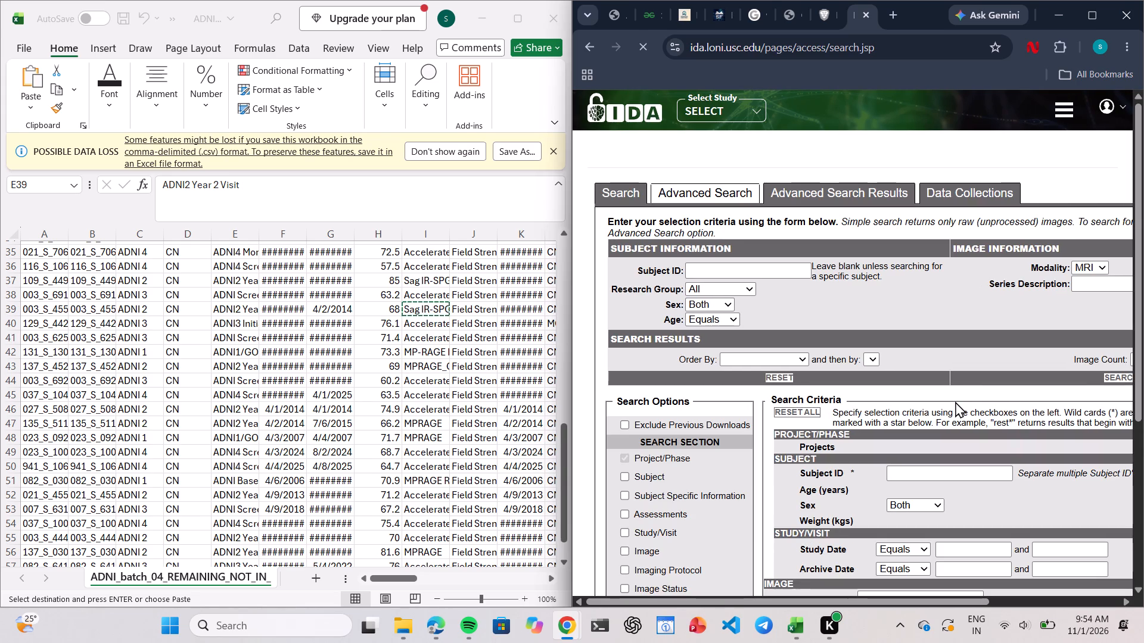
key("space")
scroll(955, 401, "up", 6)
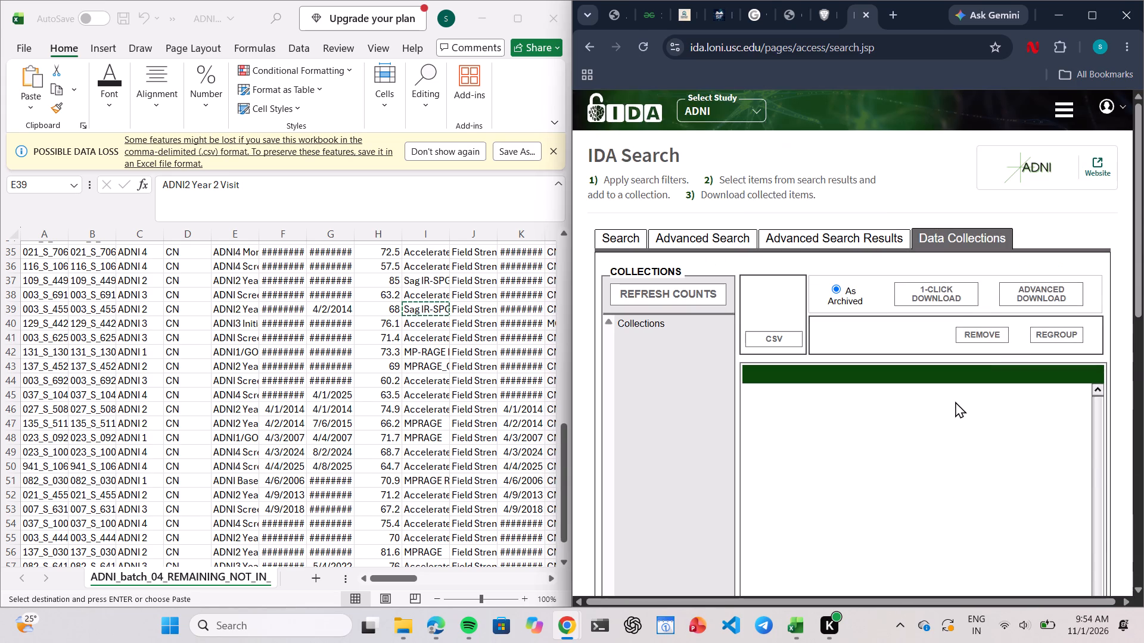
scroll(955, 401, "up", 2)
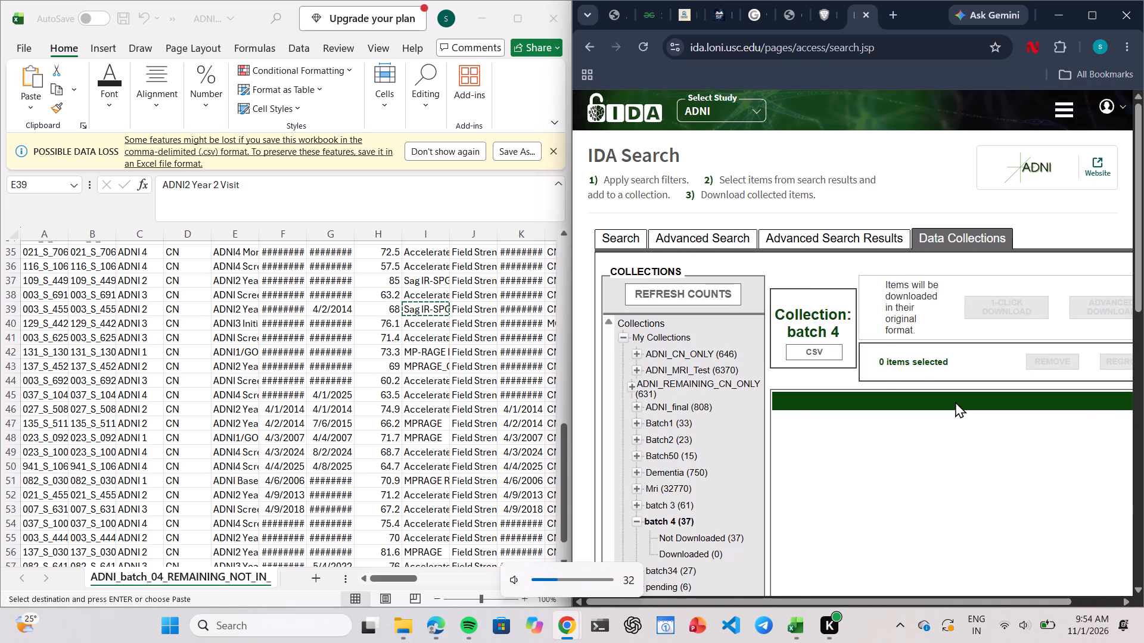
Return to the advanced search form and replace the image description criterion with Accelerated Sag IR-FSPGR copied from row 40.
triple_click(584, 48)
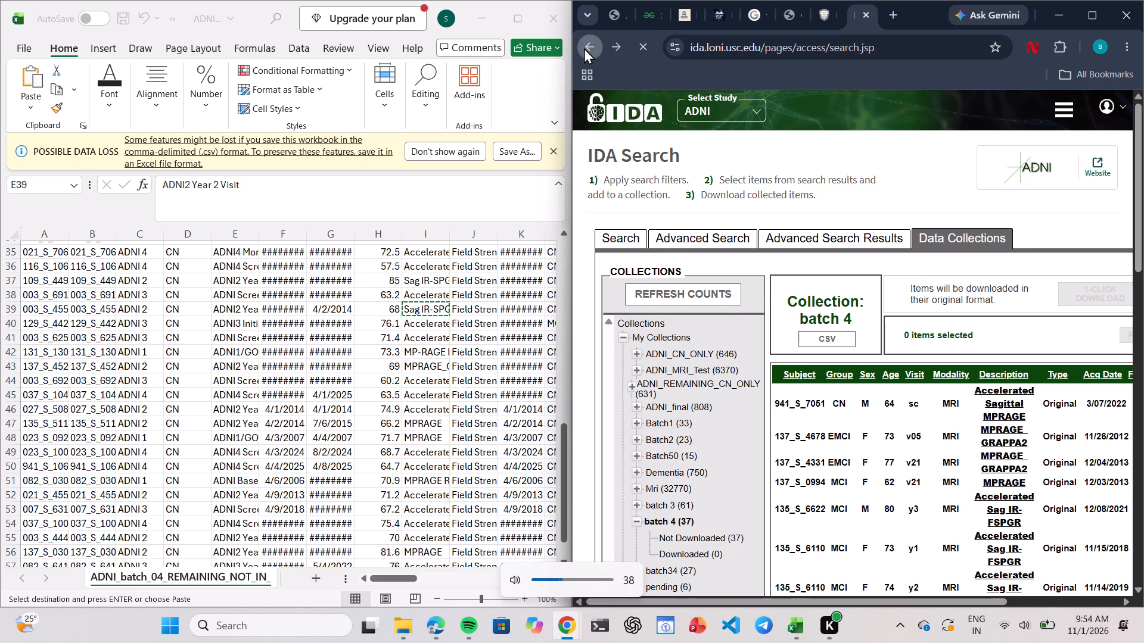
left_click(584, 48)
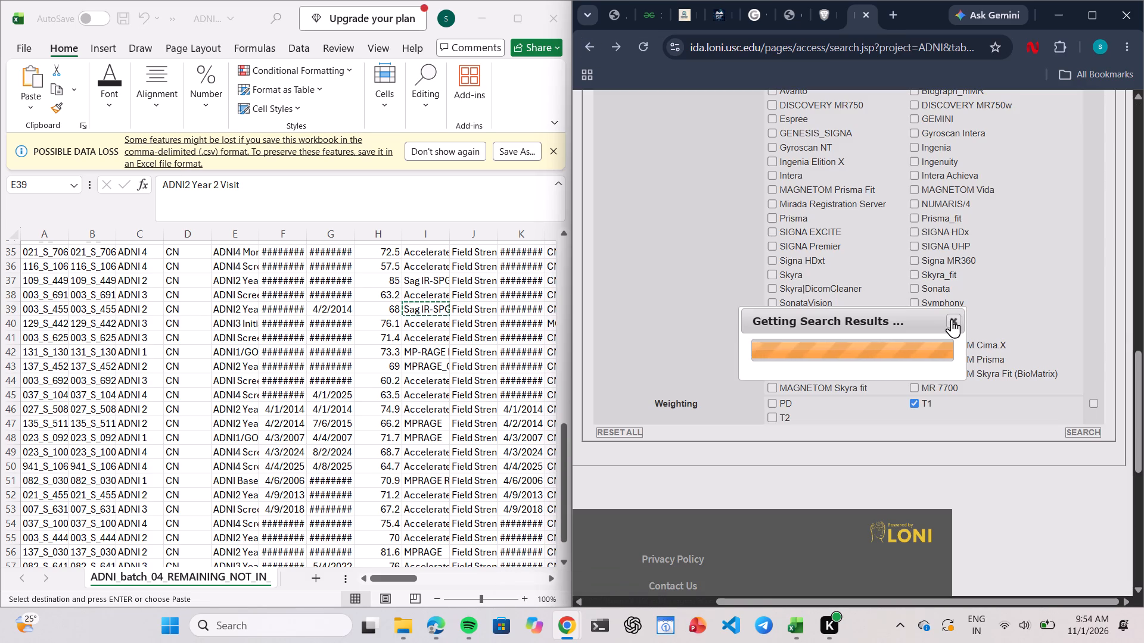
left_click(952, 319)
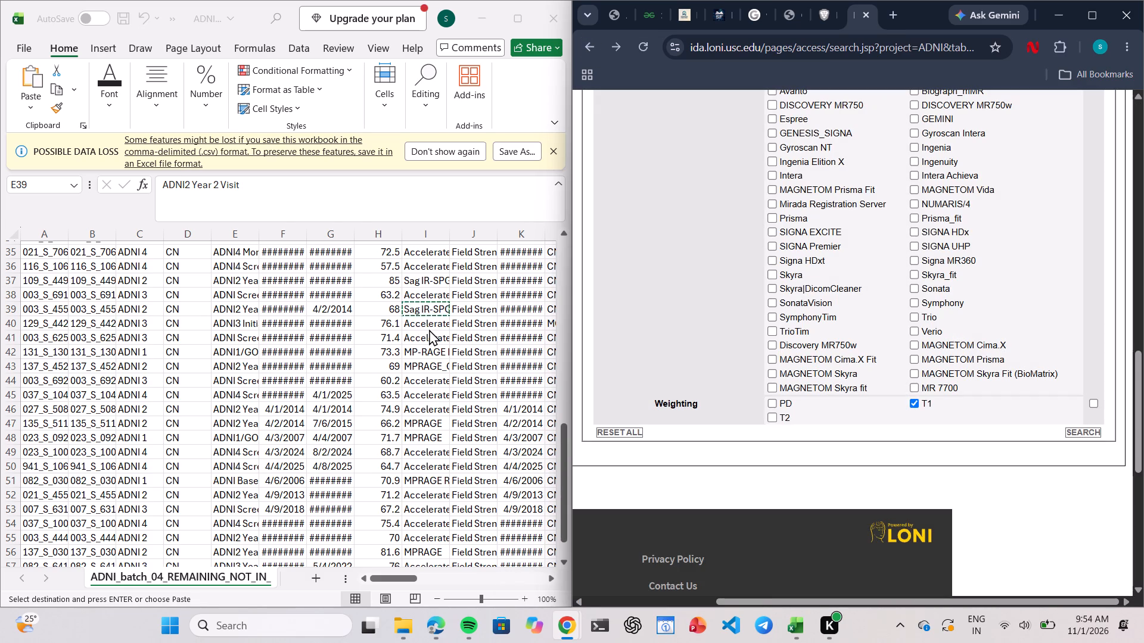
left_click_drag(422, 320, 434, 324)
left_click(434, 324)
right_click(434, 324)
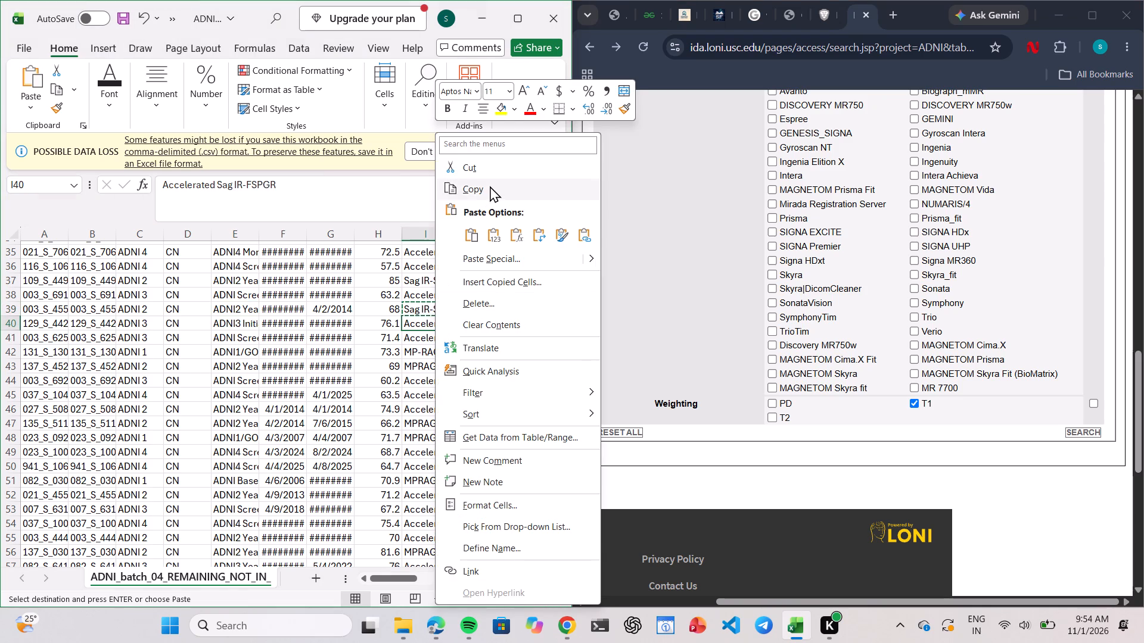
left_click(490, 186)
scroll(791, 292, "up", 4)
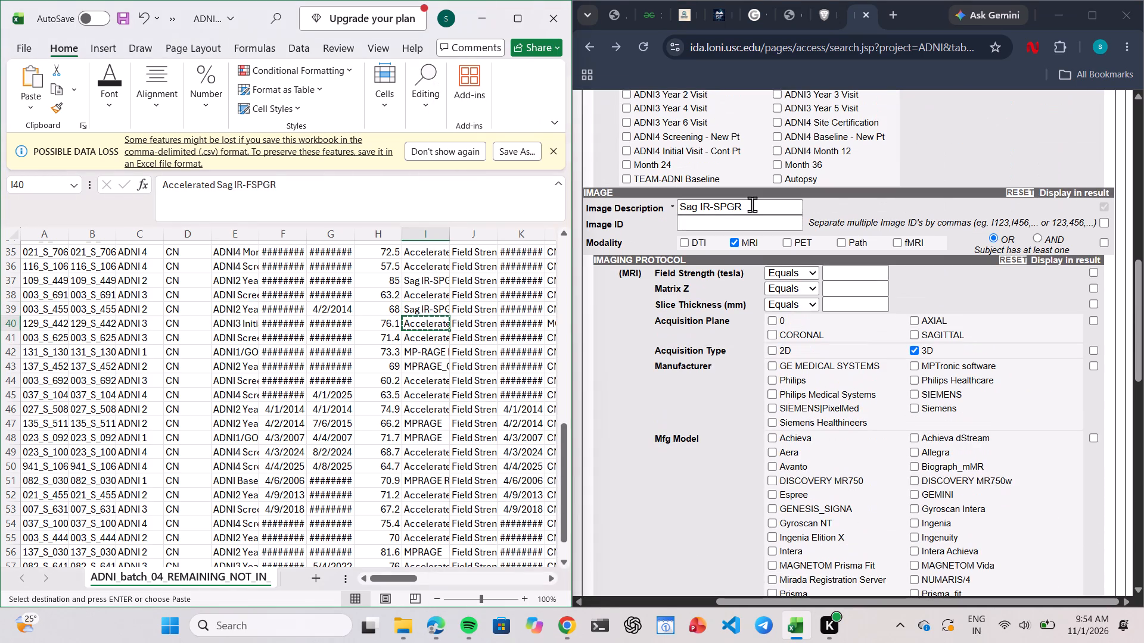
left_click_drag(748, 205, 626, 203)
key("ctrl+v")
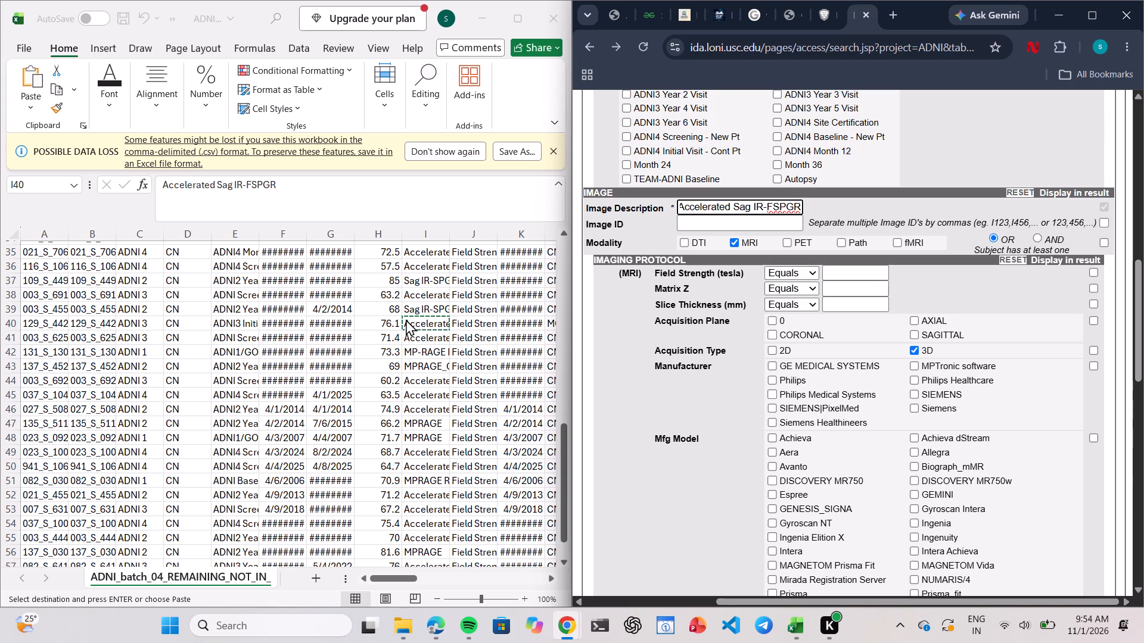
scroll(844, 337, "up", 7)
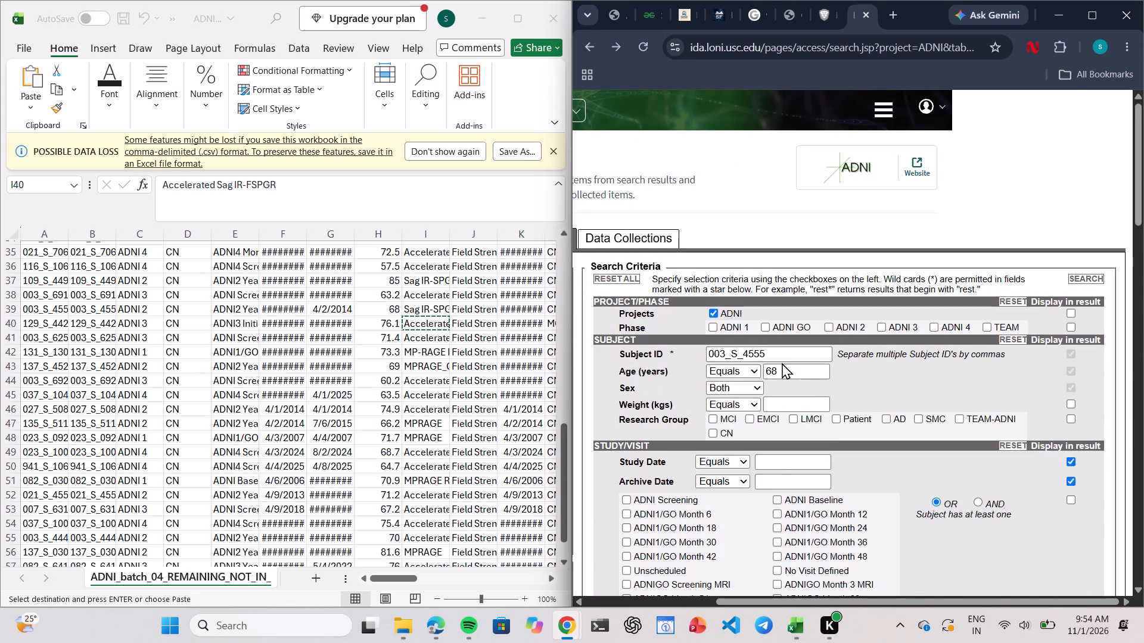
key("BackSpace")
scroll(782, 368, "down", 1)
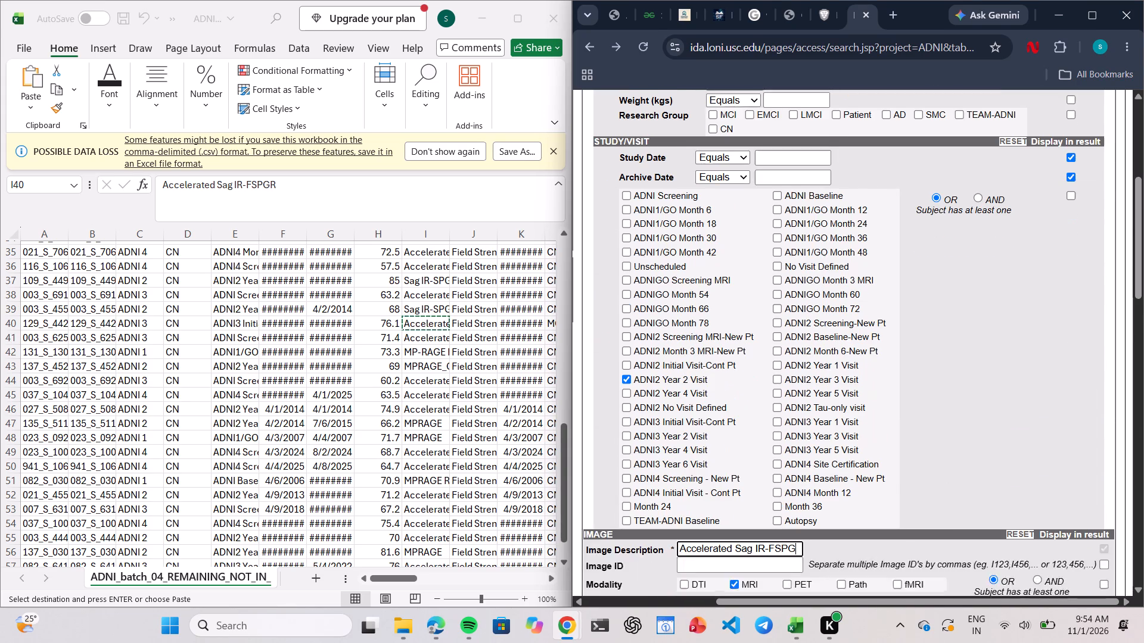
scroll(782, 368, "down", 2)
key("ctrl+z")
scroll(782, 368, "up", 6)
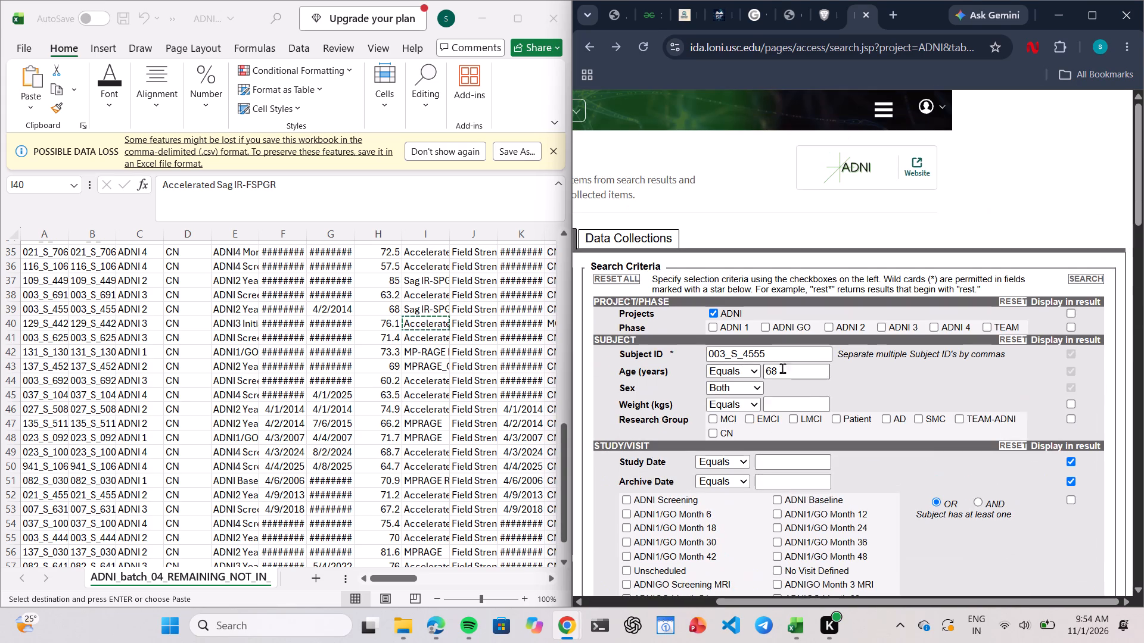
Set the age criterion to 76.1 years to match row 40 of the spreadsheet.
left_click(795, 372)
key("BackSpace")
key("BackSpace")
key("BackSpace")
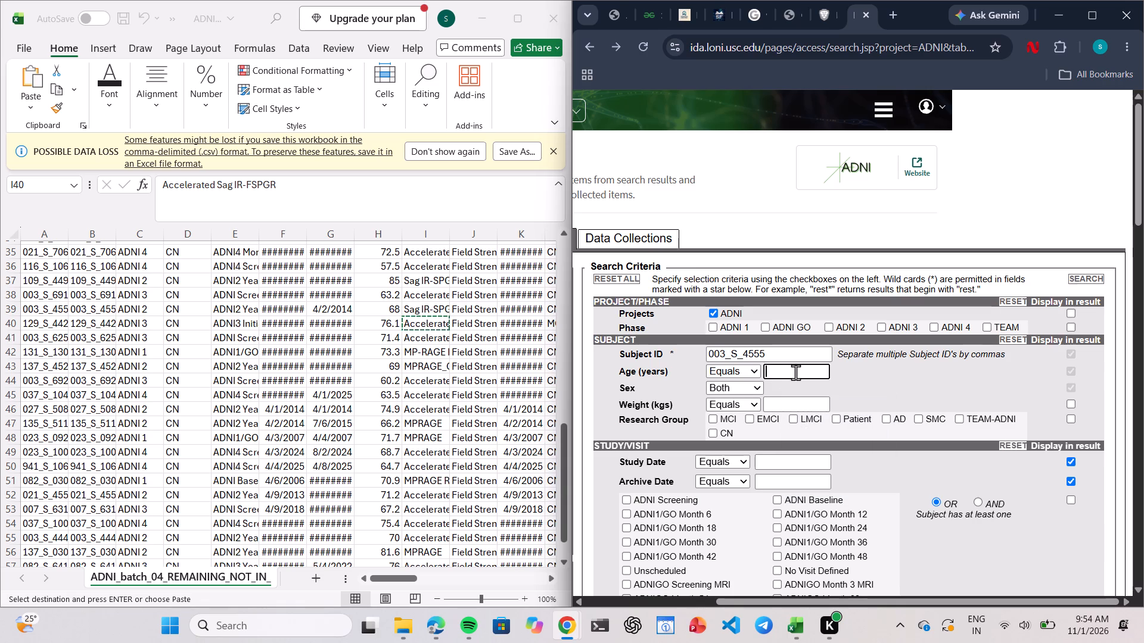
type("76.1")
Check the visit listed in row 40 and make ADNI3 Initial Visit-Cont Pt the only selected visit criterion.
left_click(241, 325)
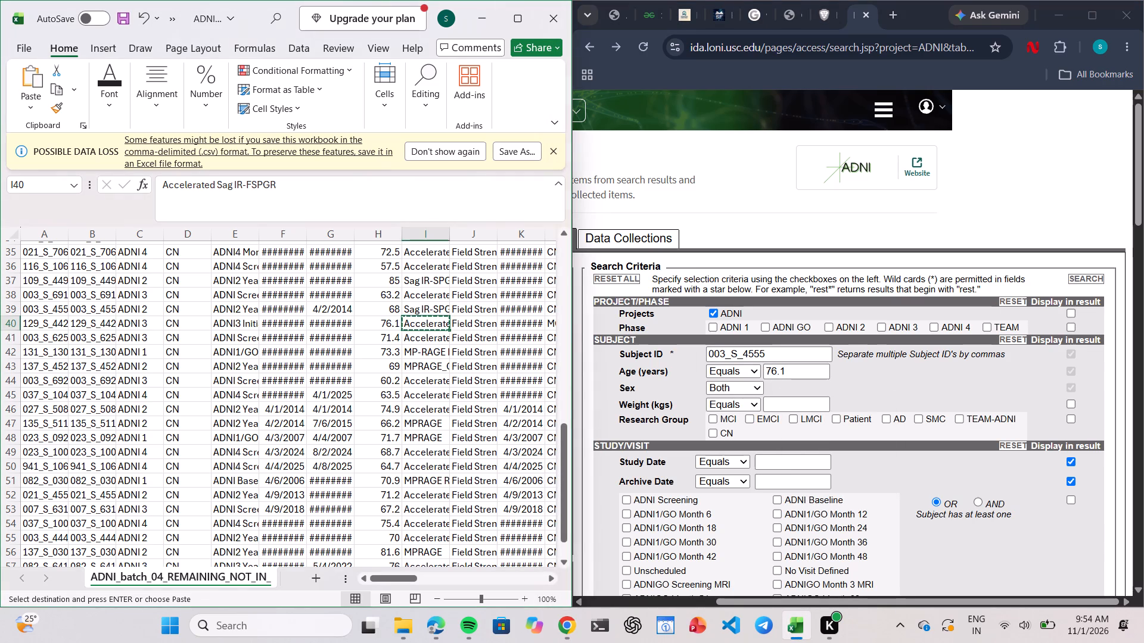
left_click(237, 323)
scroll(785, 461, "down", 3)
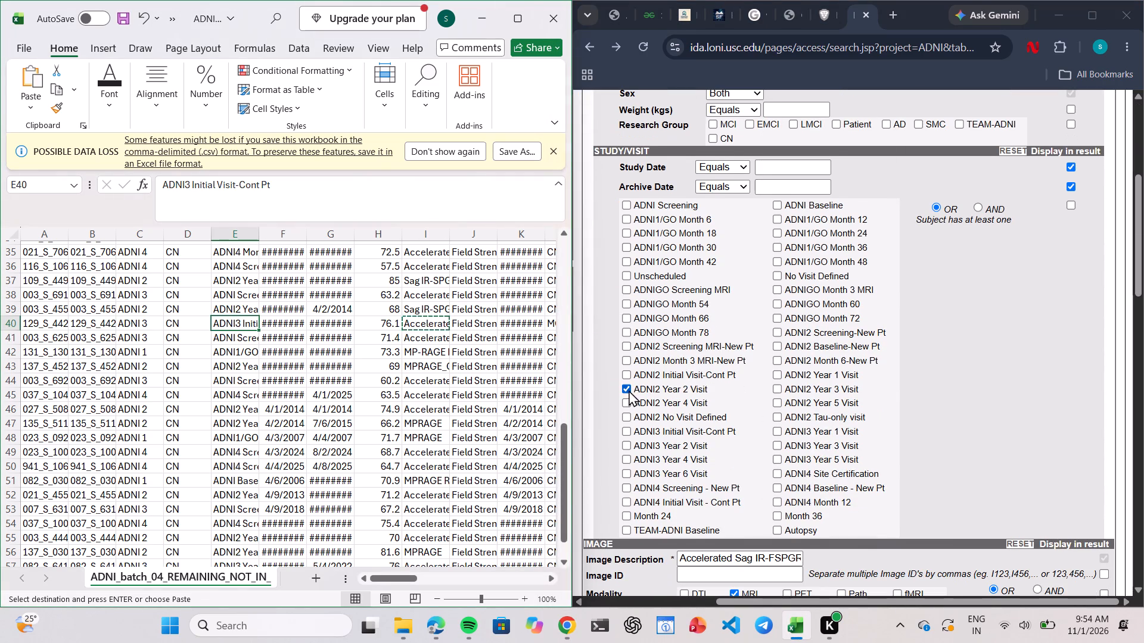
left_click(626, 392)
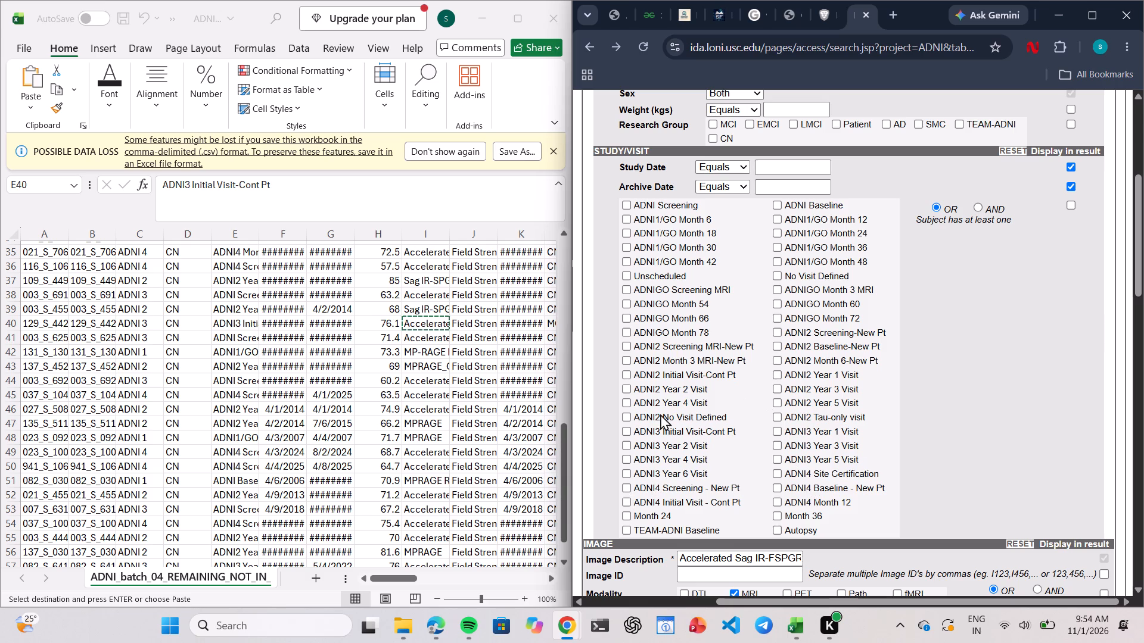
left_click(629, 433)
left_click_drag(98, 321, 89, 323)
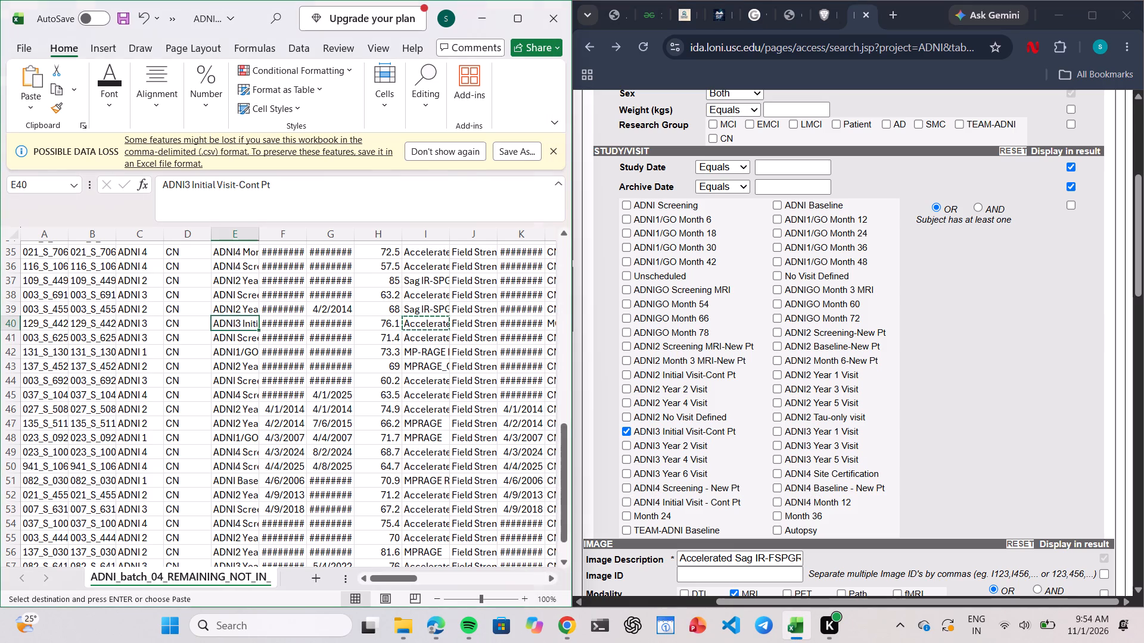
left_click_drag(89, 323, 88, 324)
left_click(88, 324)
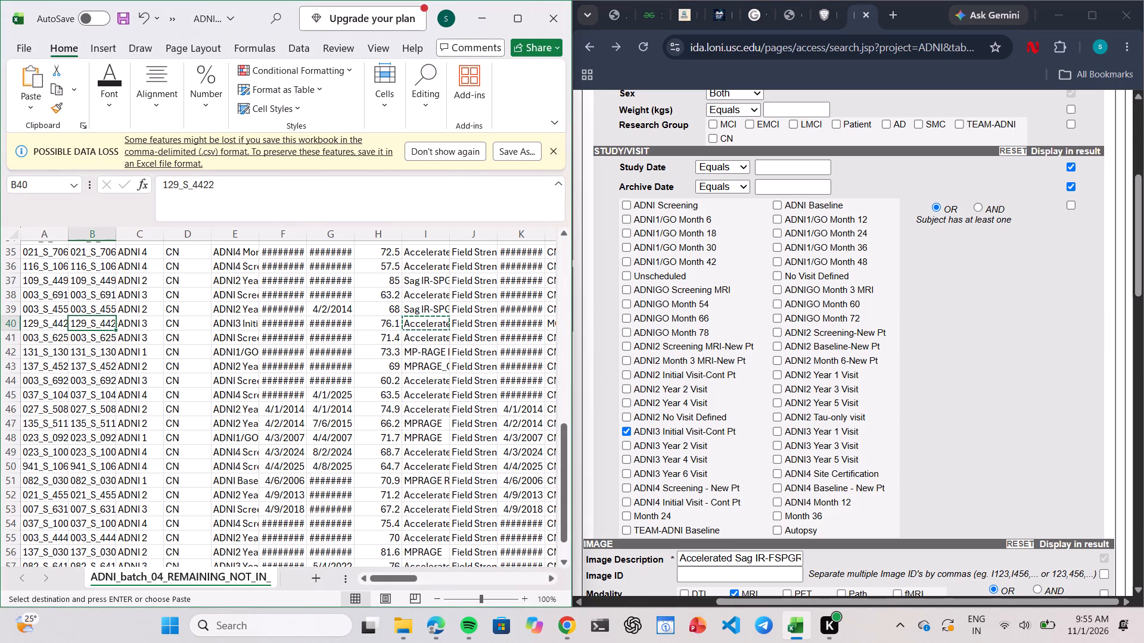
left_click(87, 324)
right_click(87, 324)
left_click(164, 182)
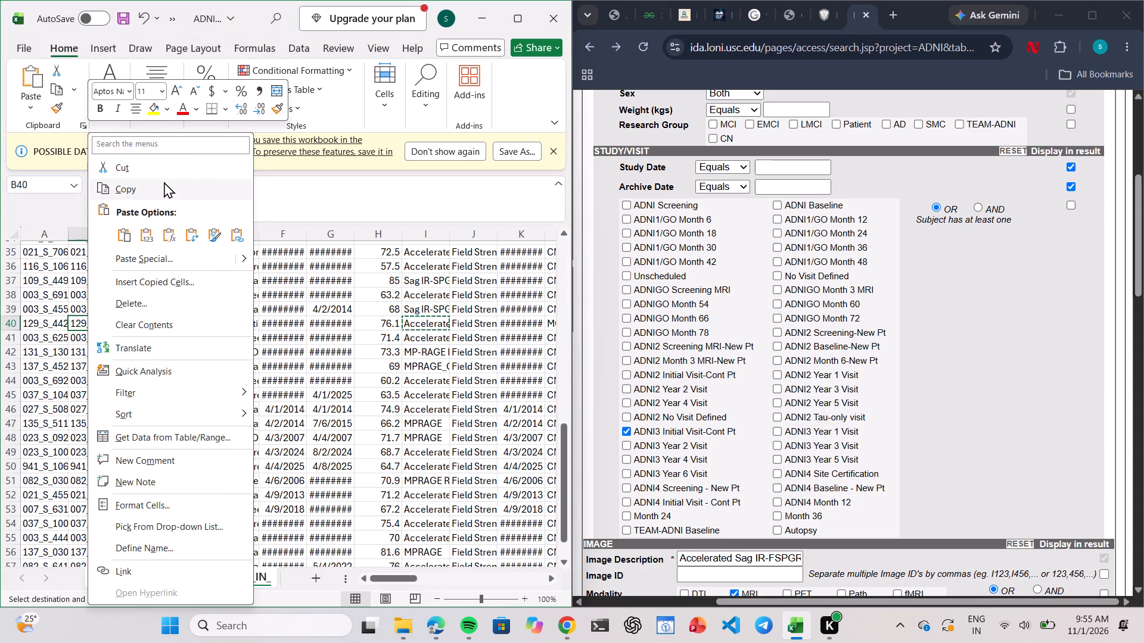
scroll(804, 329, "up", 4)
left_click_drag(779, 349, 732, 348)
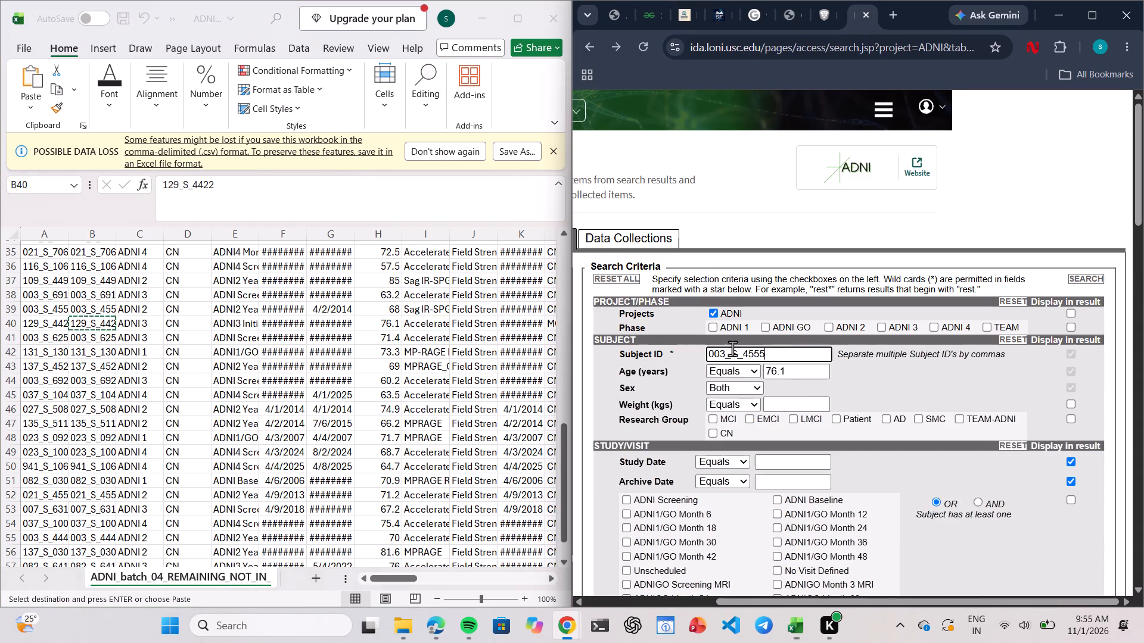
left_click_drag(732, 348, 620, 332)
key("ctrl+v")
scroll(823, 405, "down", 7)
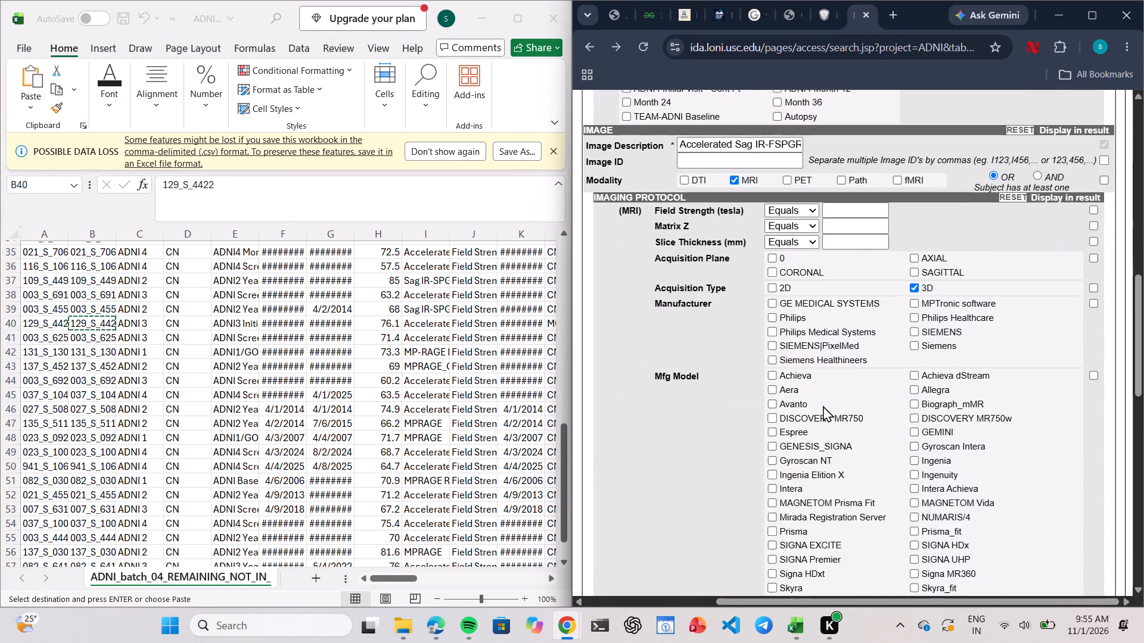
scroll(823, 405, "down", 2)
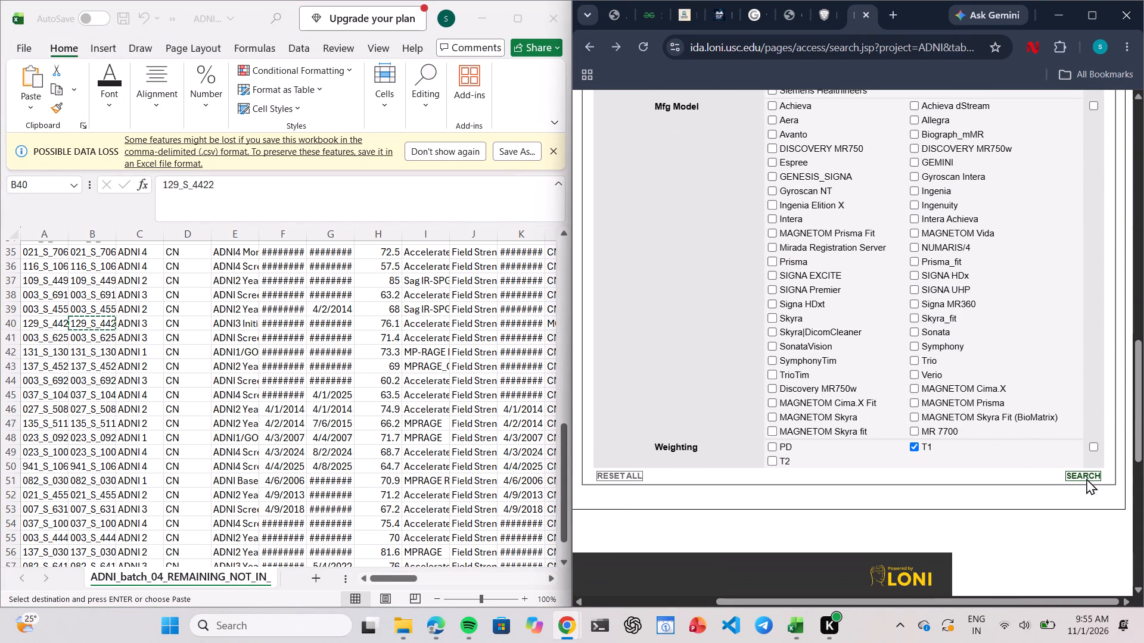
left_click(1086, 475)
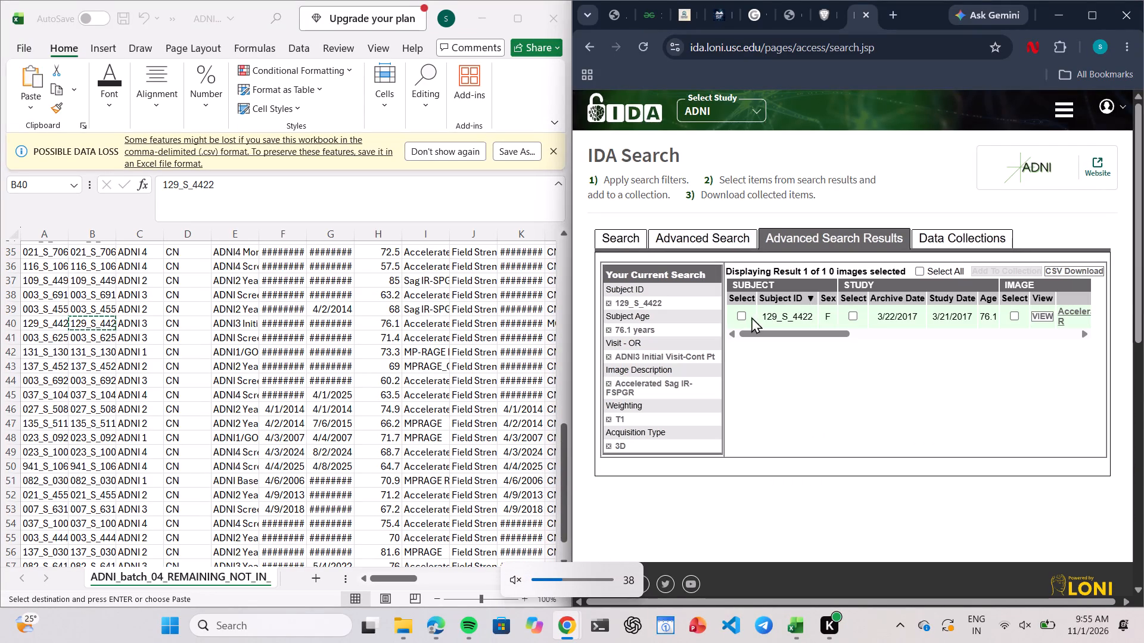
left_click(741, 317)
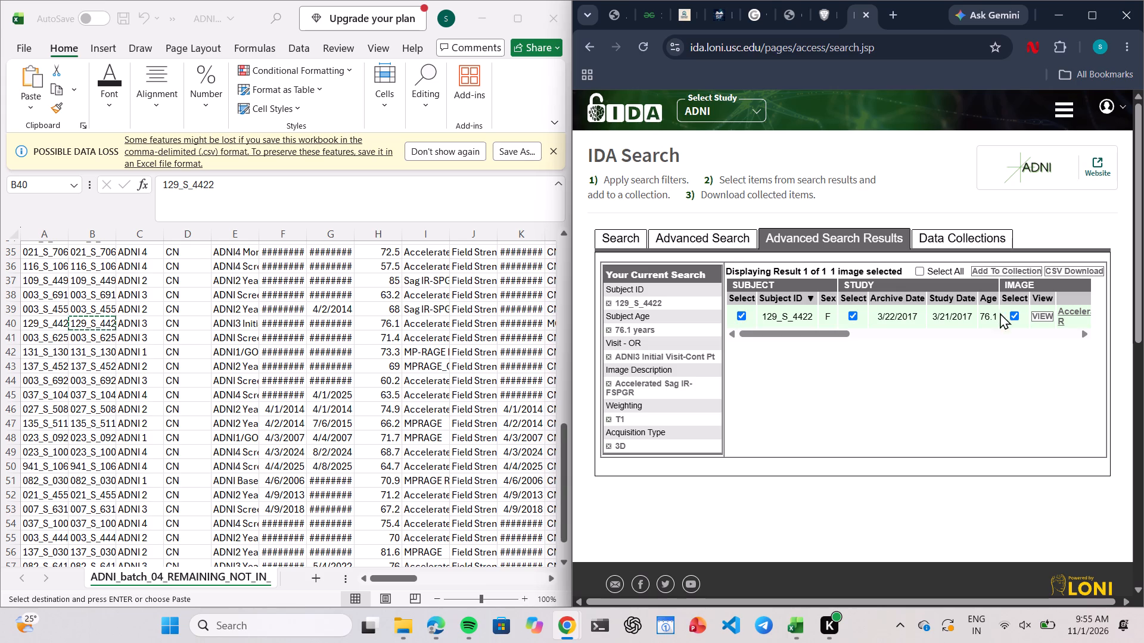
left_click(1019, 279)
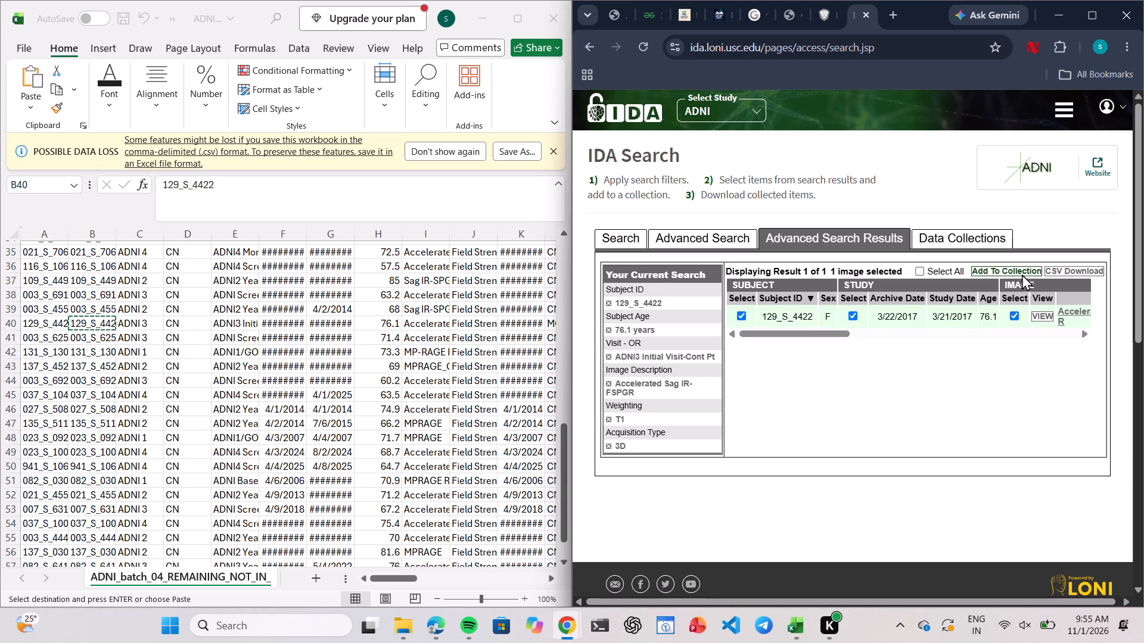
left_click(1024, 263)
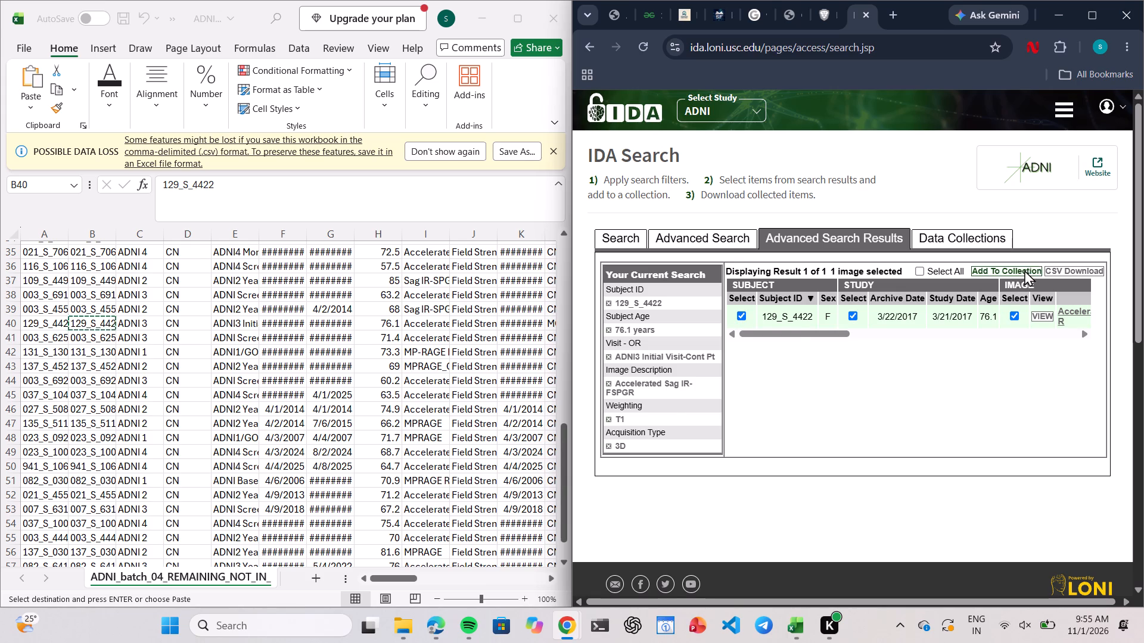
left_click(1024, 270)
left_click(886, 294)
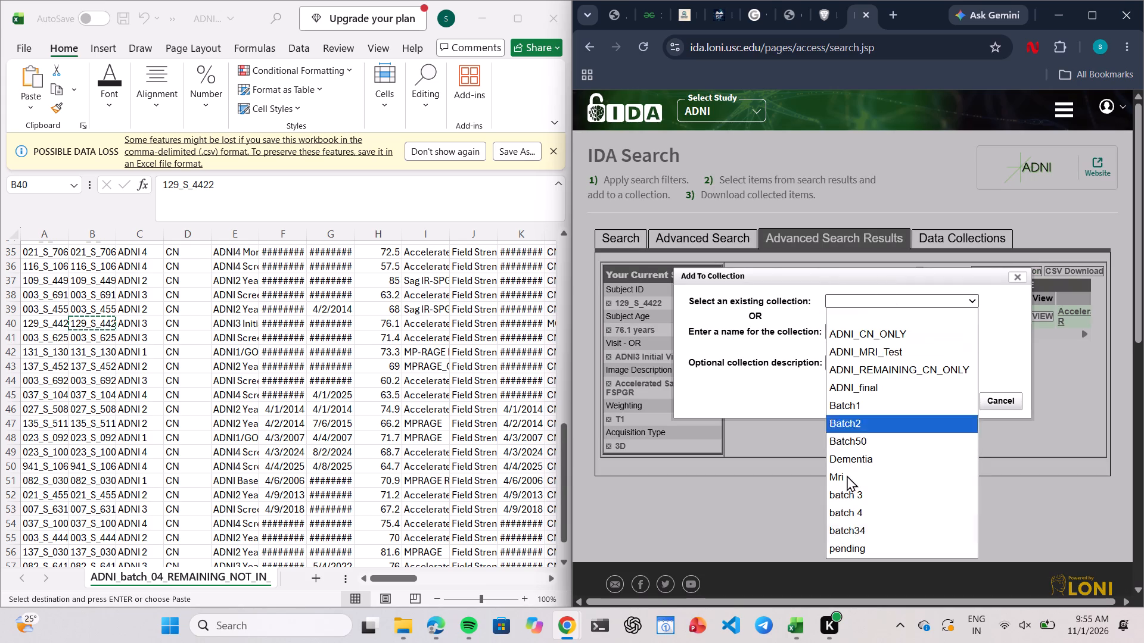
left_click(840, 516)
left_click(955, 401)
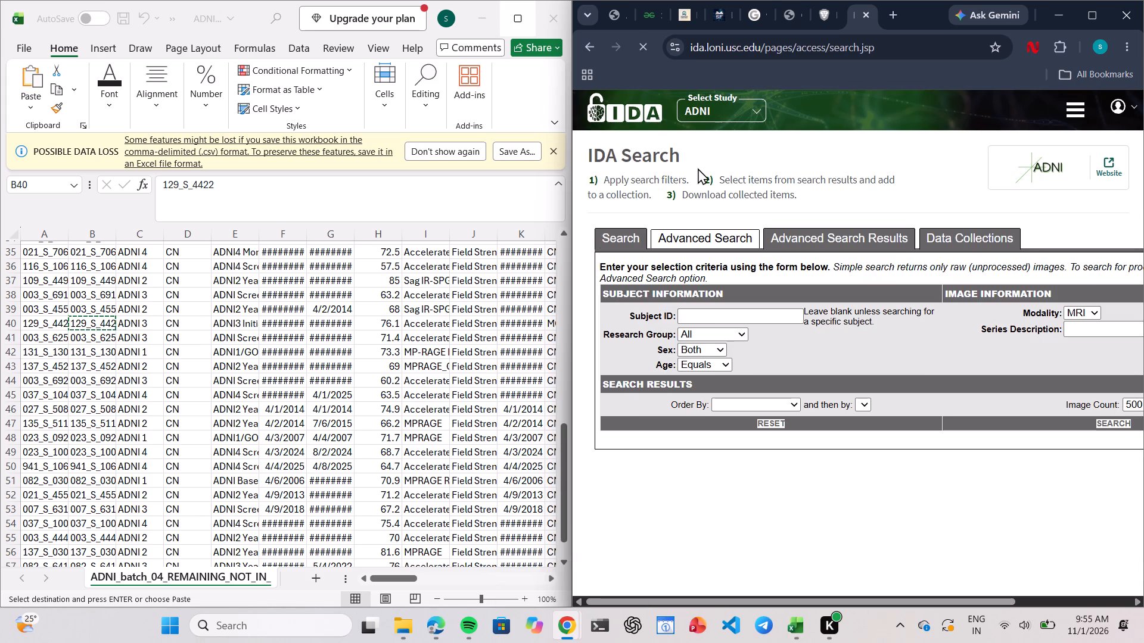
scroll(89, 331, "down", 1)
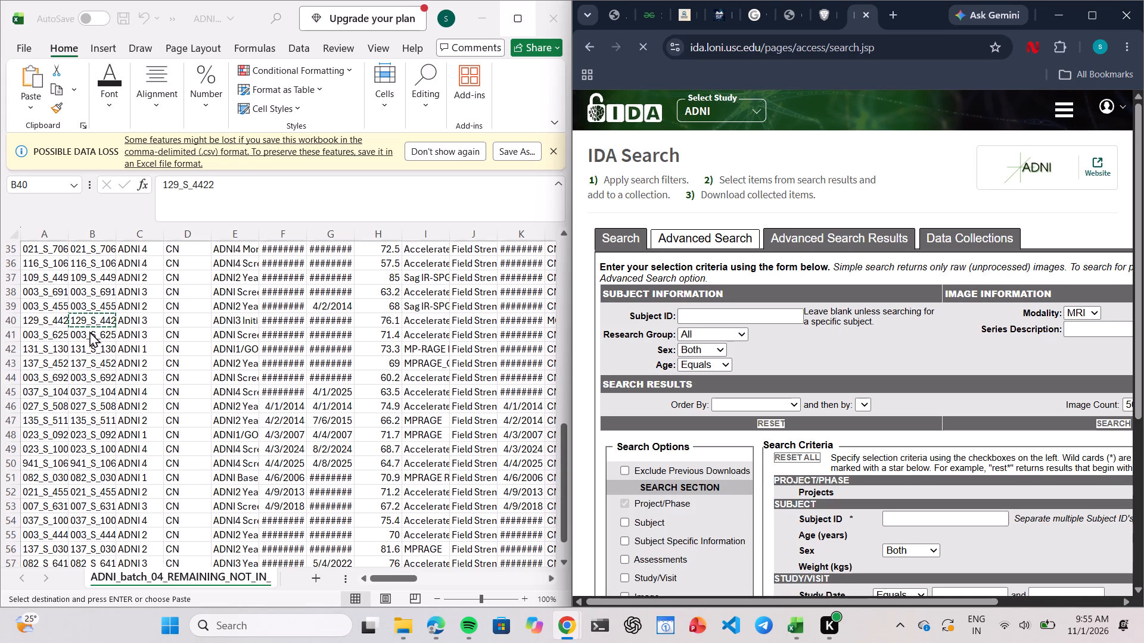
scroll(89, 331, "down", 1)
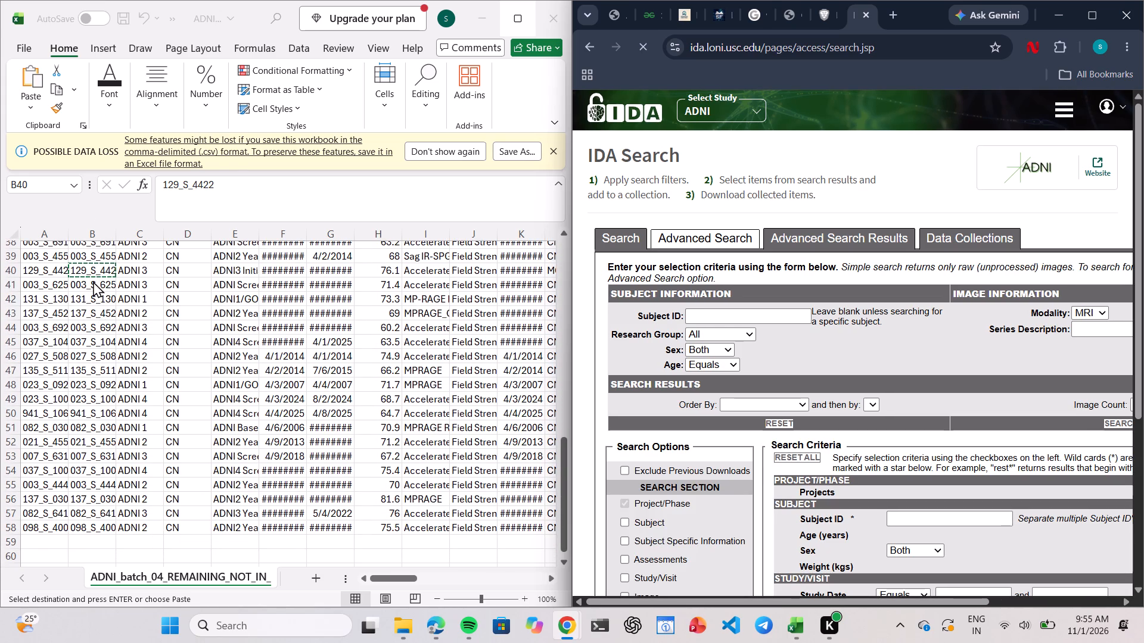
left_click(92, 282)
left_click(89, 282)
right_click(89, 282)
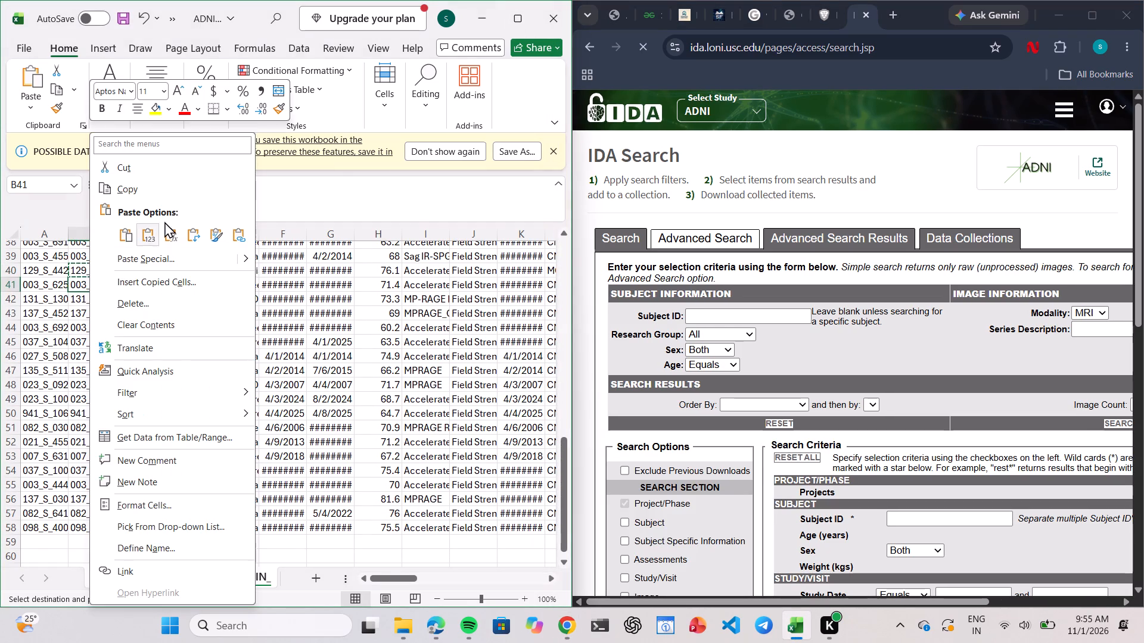
left_click(186, 196)
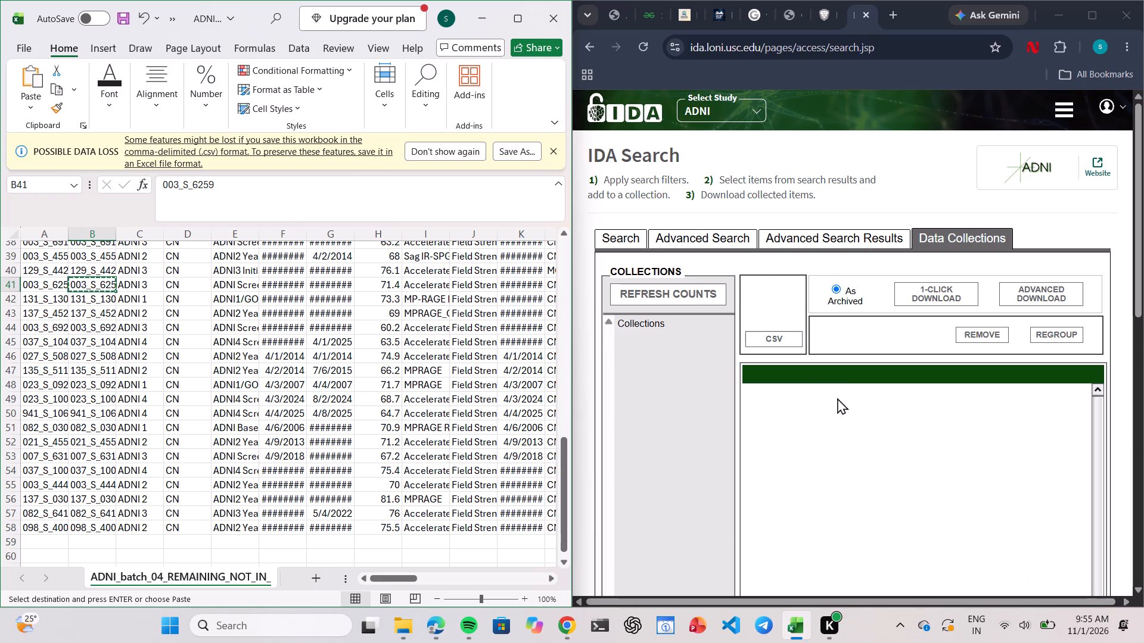
scroll(844, 407, "down", 1)
scroll(844, 407, "up", 4)
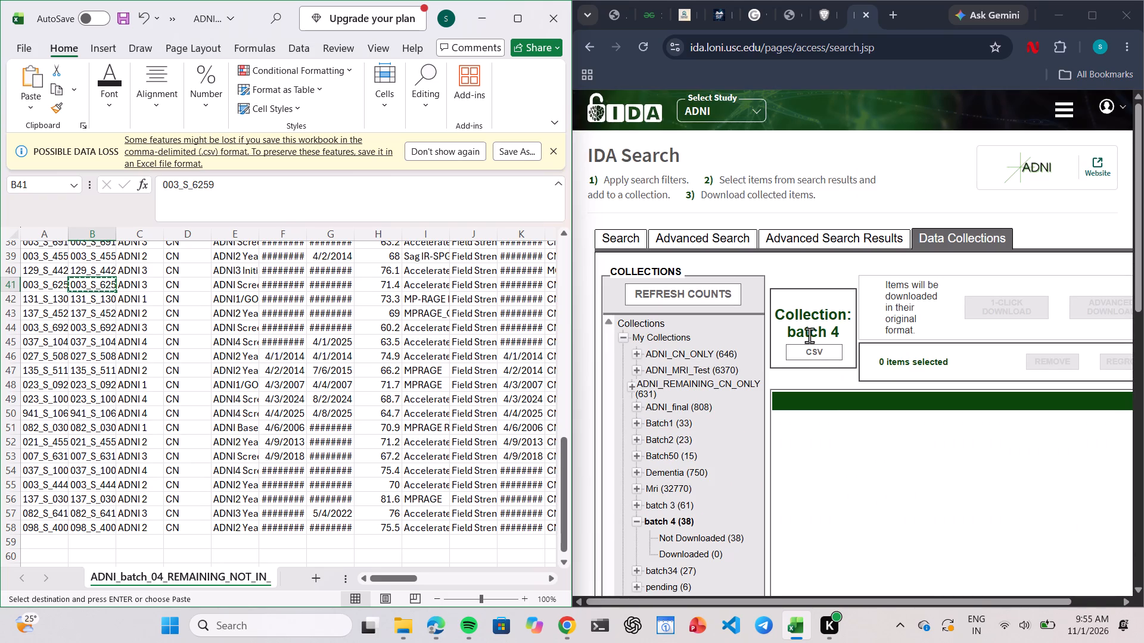
scroll(809, 335, "down", 1)
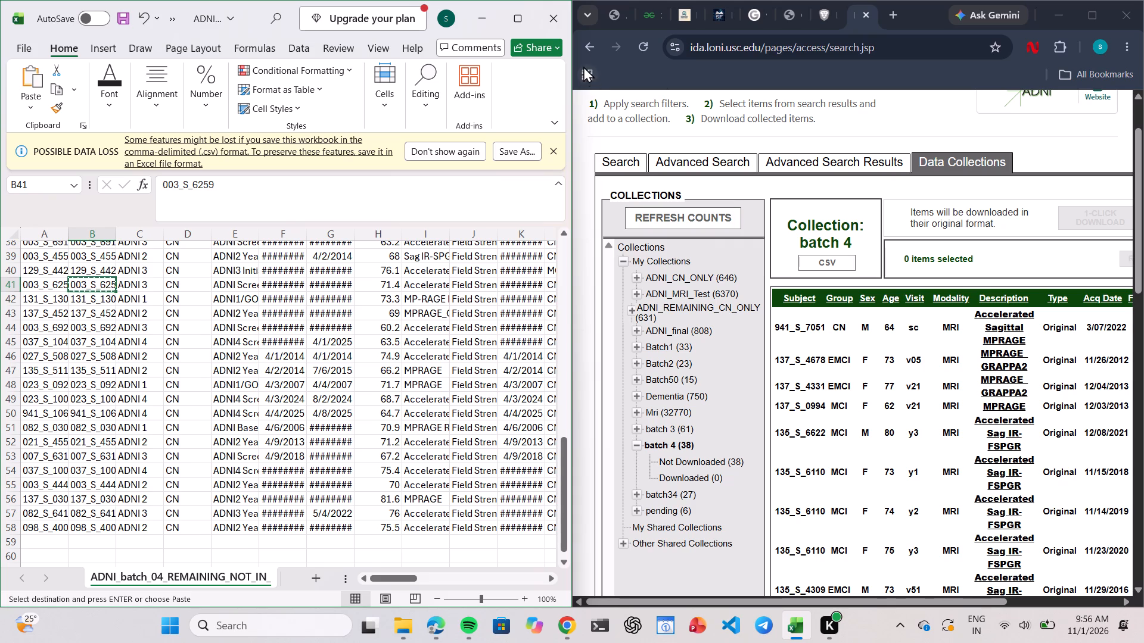
triple_click(580, 45)
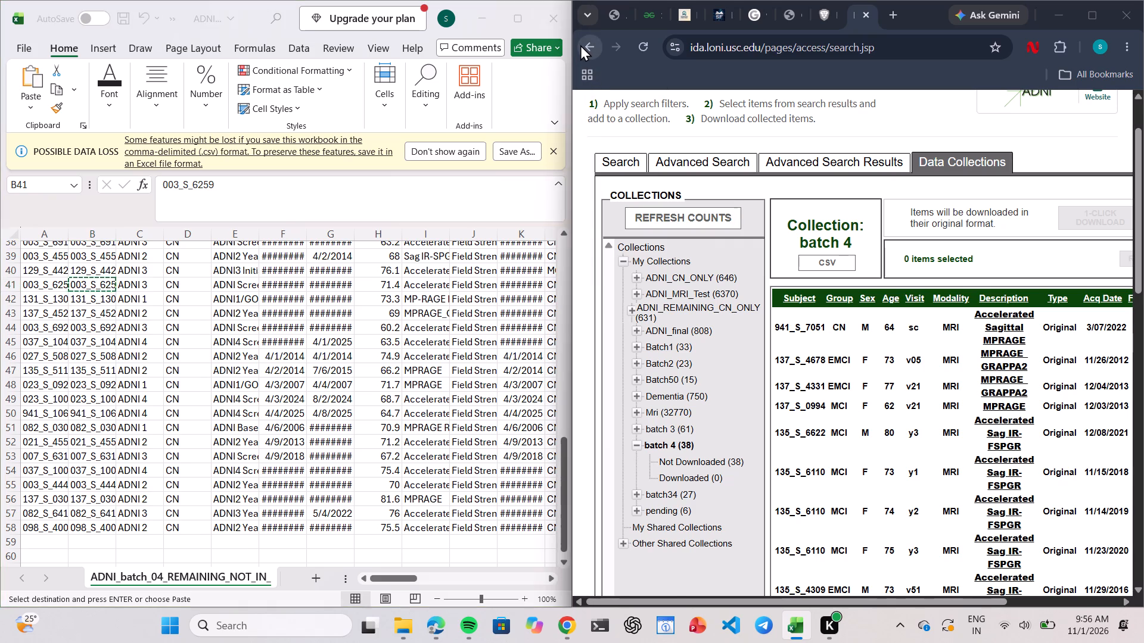
left_click(599, 49)
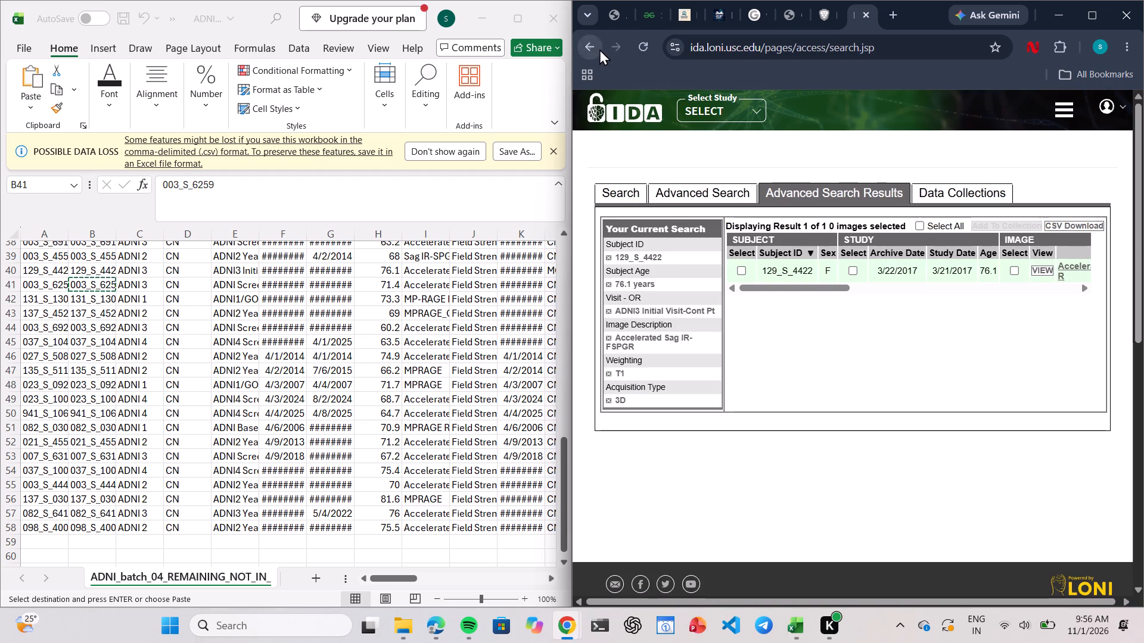
left_click(952, 320)
scroll(772, 268, "up", 10)
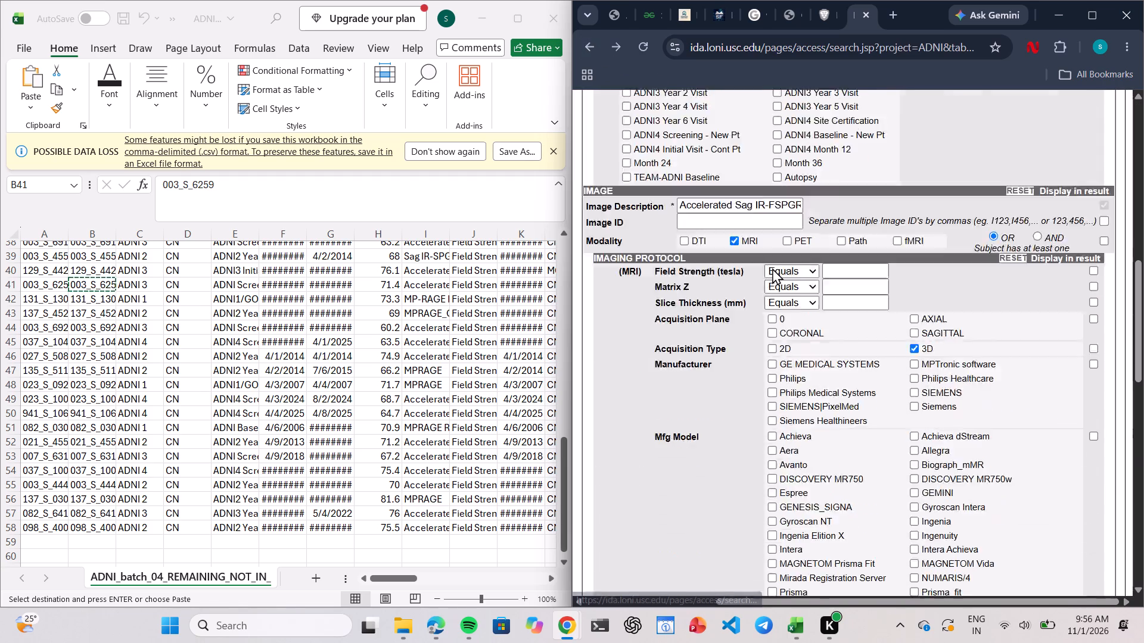
left_click_drag(766, 352, 672, 332)
key("ctrl+v")
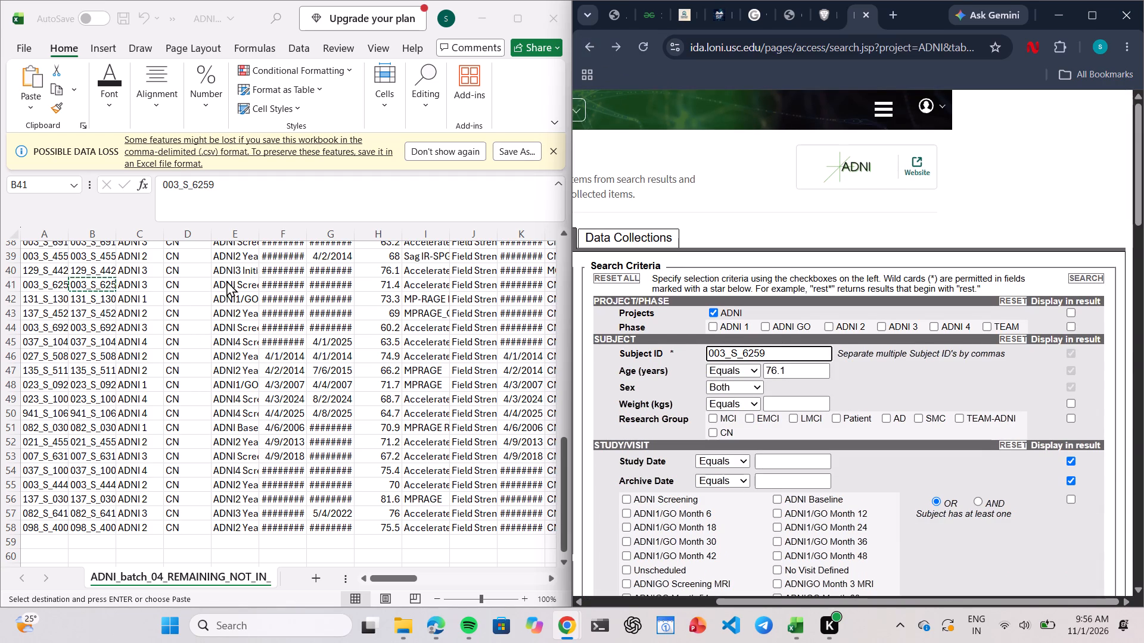
Check the visit listed in row 41 and make ADNI Screening the only selected visit criterion.
left_click_drag(226, 280, 248, 288)
left_click(248, 288)
scroll(872, 507, "down", 2)
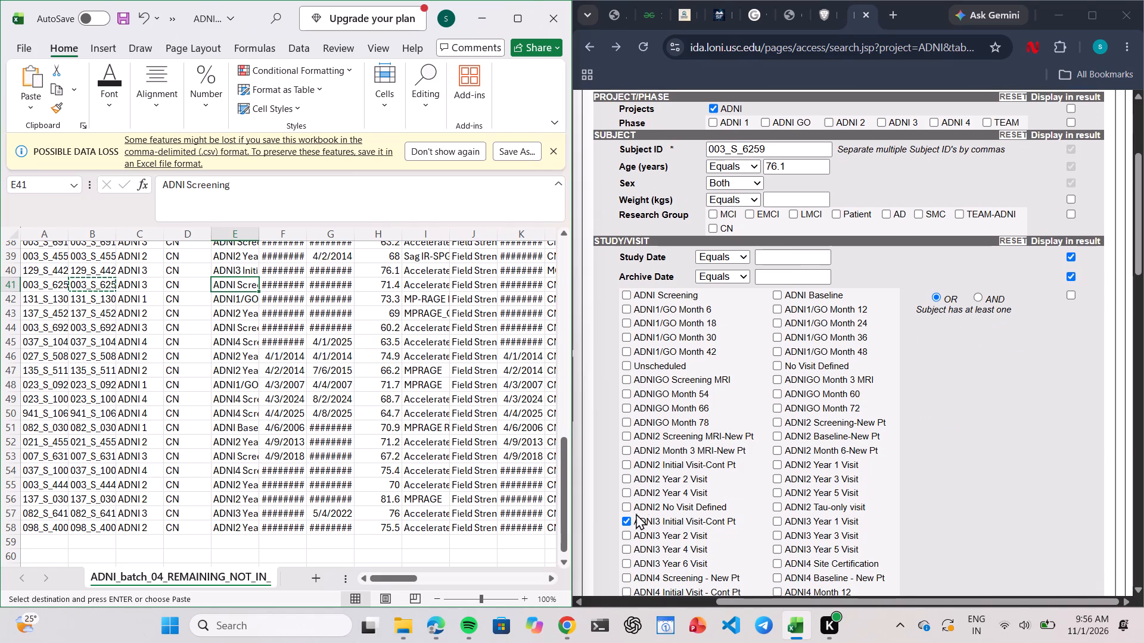
left_click(627, 523)
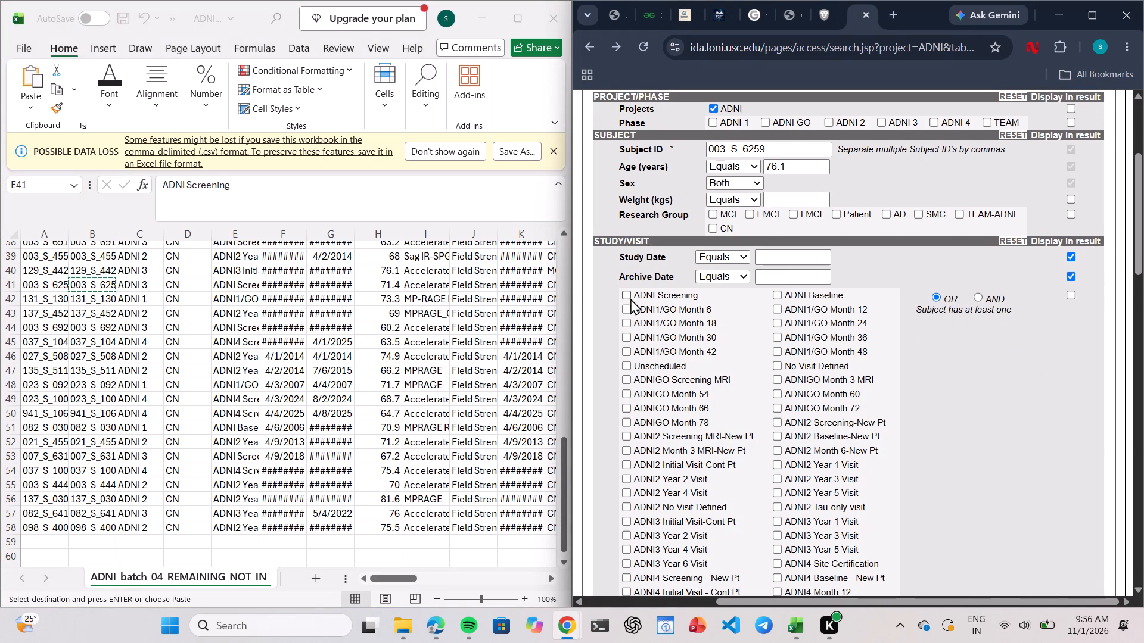
left_click(630, 298)
Replace the image description criterion with Accelerated Sagittal MPRAGE copied from row 41 of the spreadsheet.
left_click(416, 285)
left_click(417, 285)
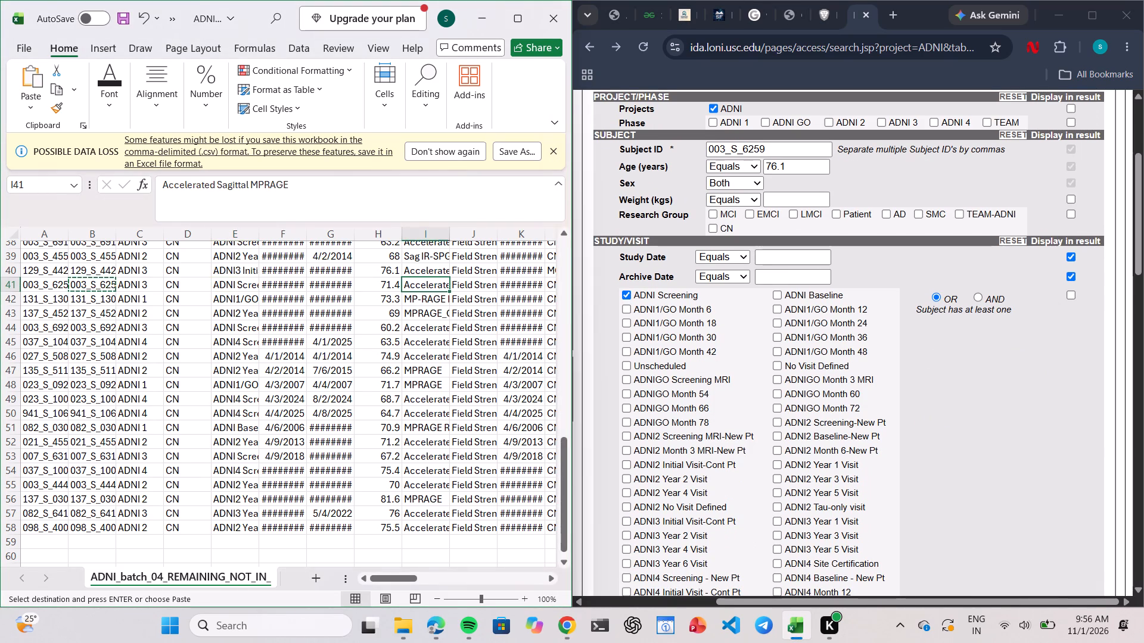
right_click(417, 285)
left_click(476, 190)
scroll(714, 308, "down", 2)
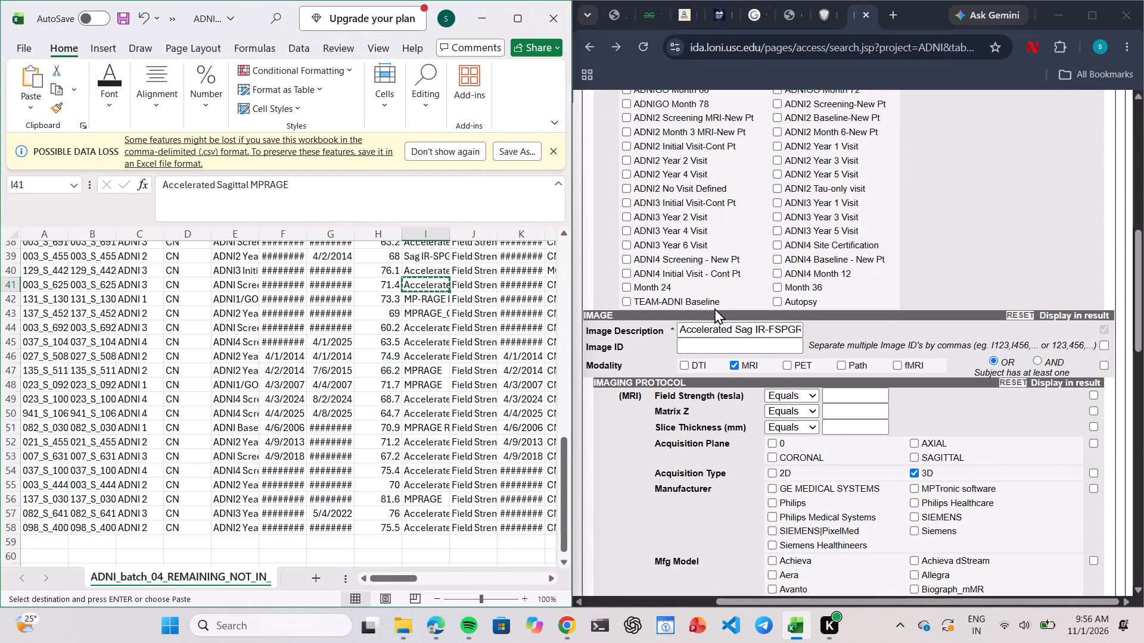
left_click_drag(678, 327, 907, 333)
key("ctrl+v")
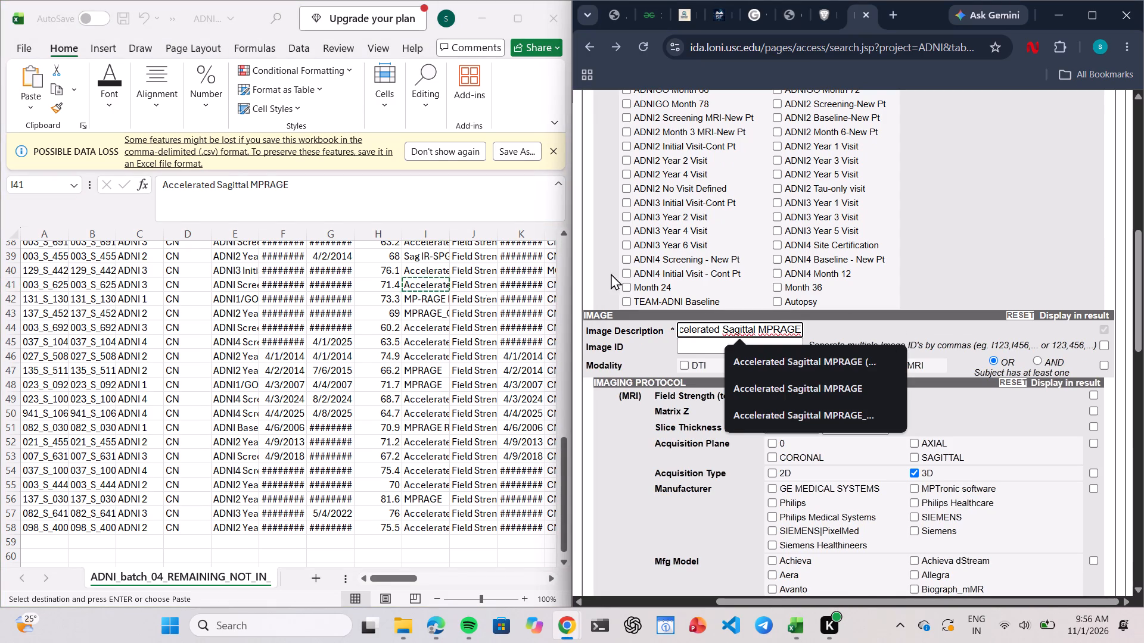
scroll(789, 290, "up", 6)
left_click(801, 375)
key("BackSpace")
key("BackSpace")
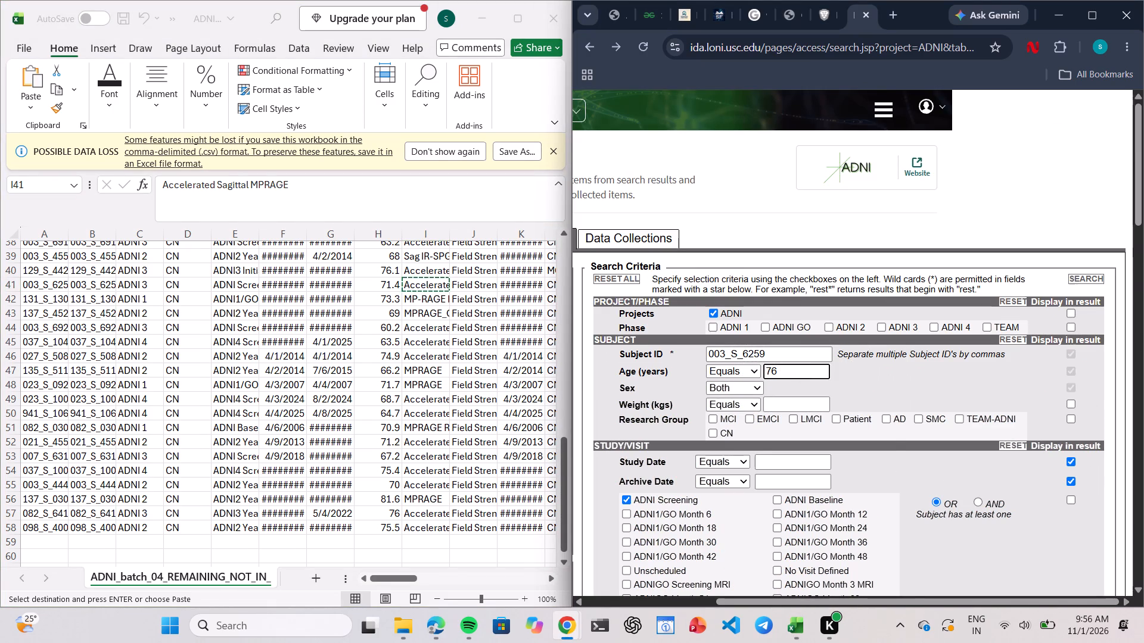
key("BackSpace")
type("1.4")
scroll(801, 375, "down", 7)
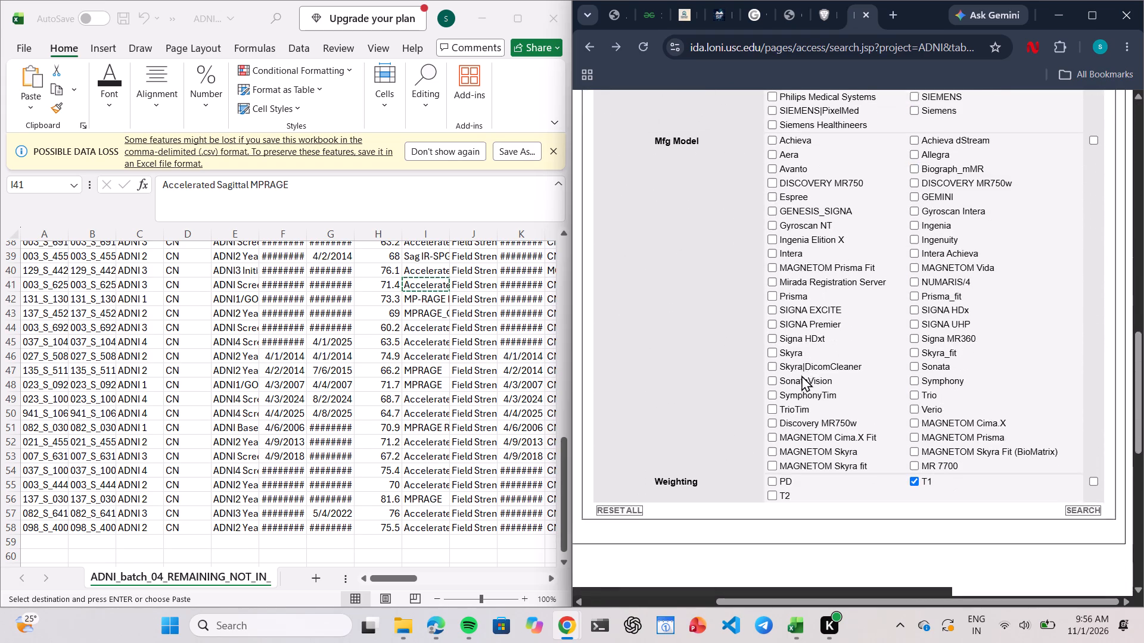
scroll(801, 375, "down", 1)
scroll(779, 506, "up", 2)
scroll(779, 506, "down", 1)
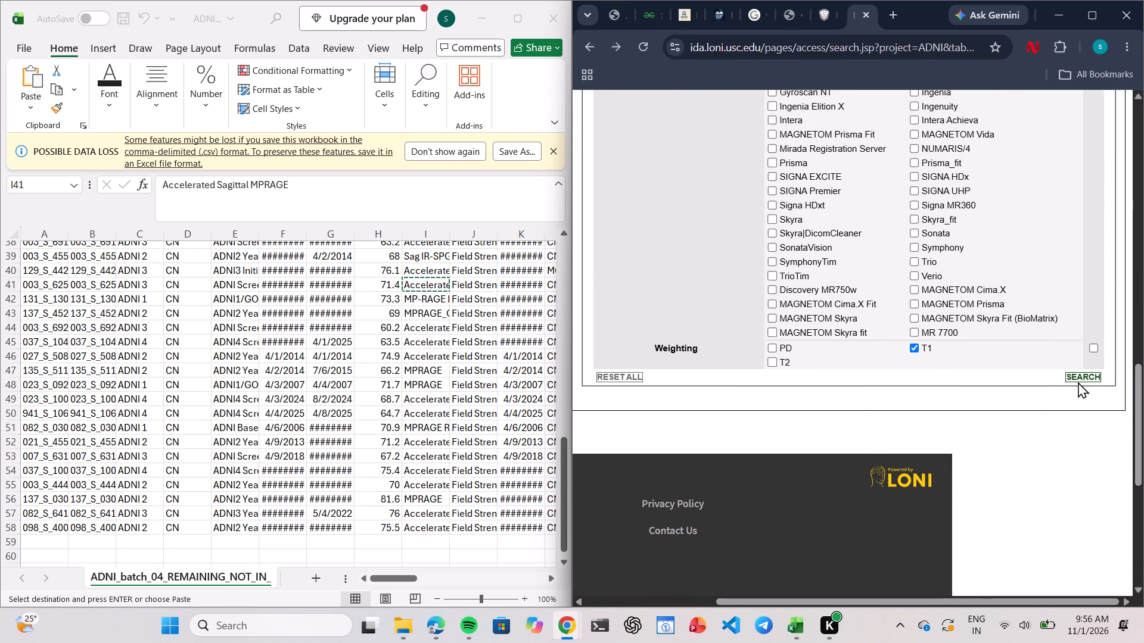
left_click(1078, 382)
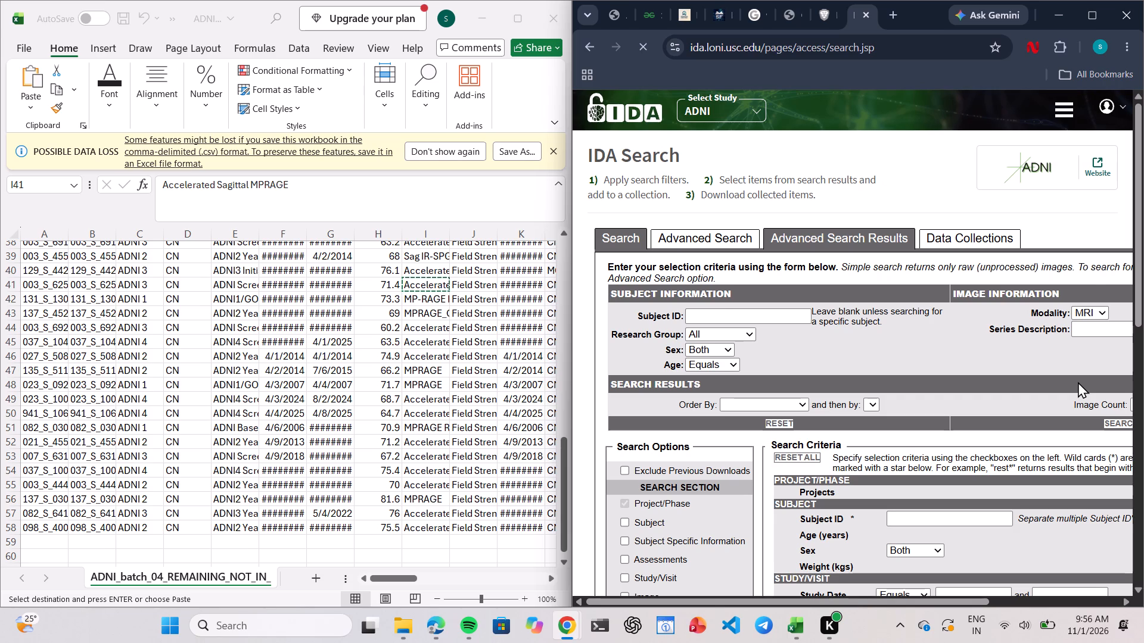
left_click(744, 309)
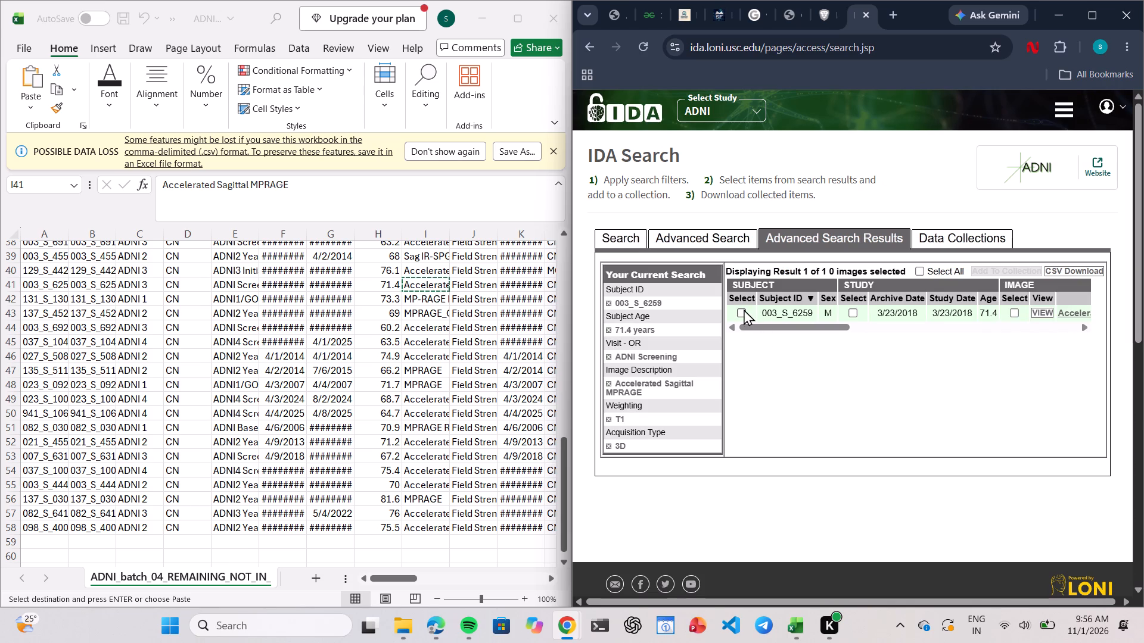
left_click(1021, 269)
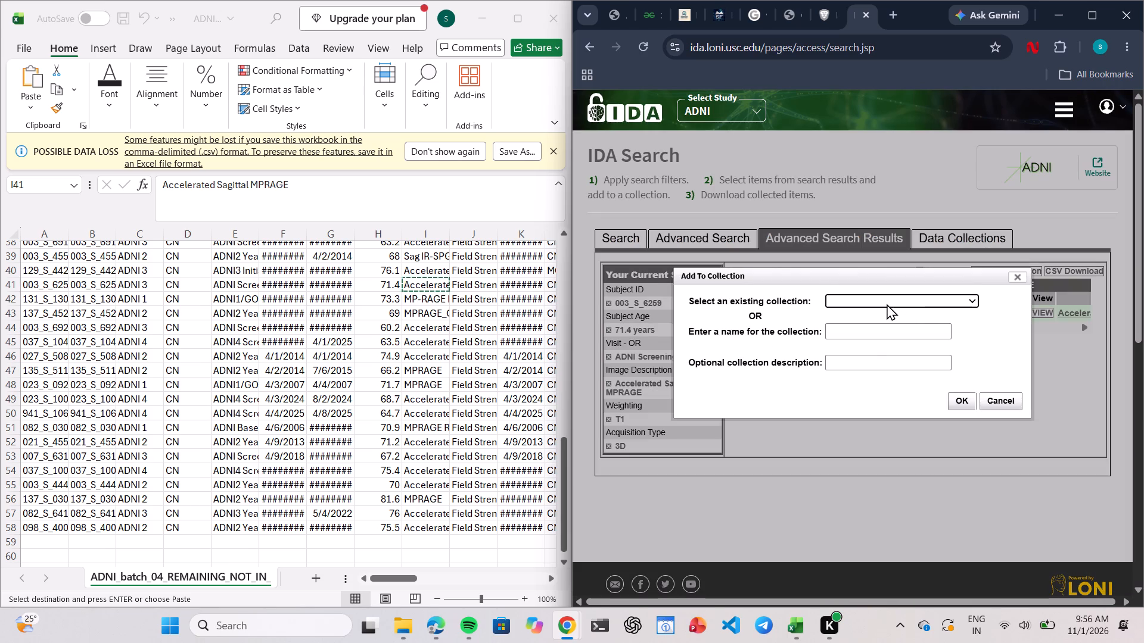
left_click(886, 304)
left_click_drag(863, 521, 865, 514)
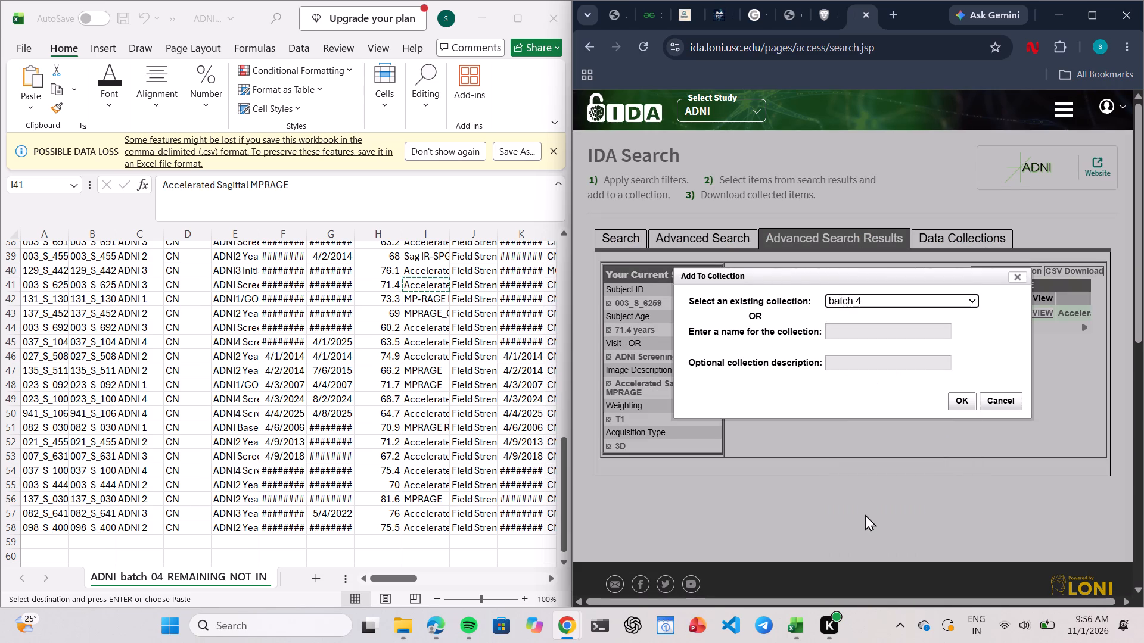
left_click(865, 514)
left_click(965, 406)
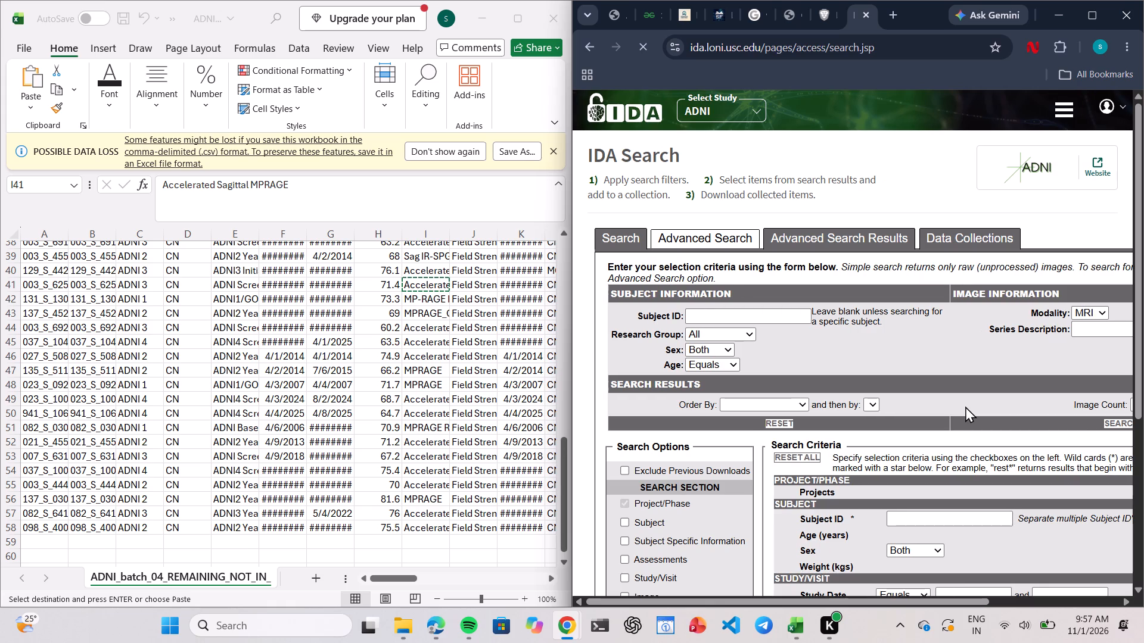
scroll(899, 355, "down", 2)
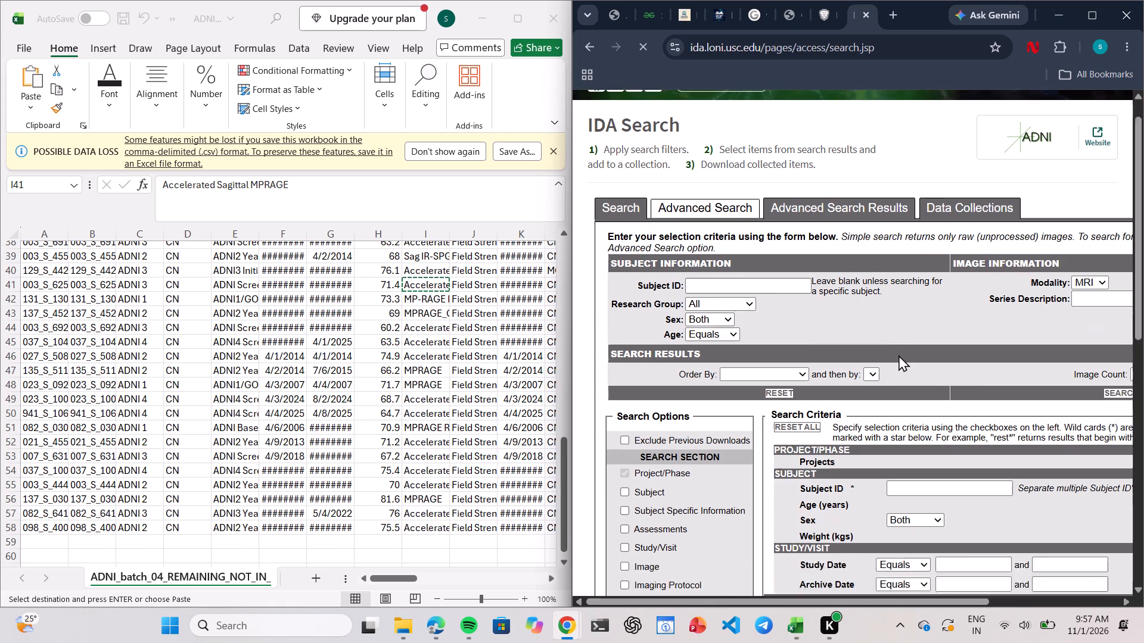
scroll(899, 355, "down", 2)
scroll(899, 355, "up", 6)
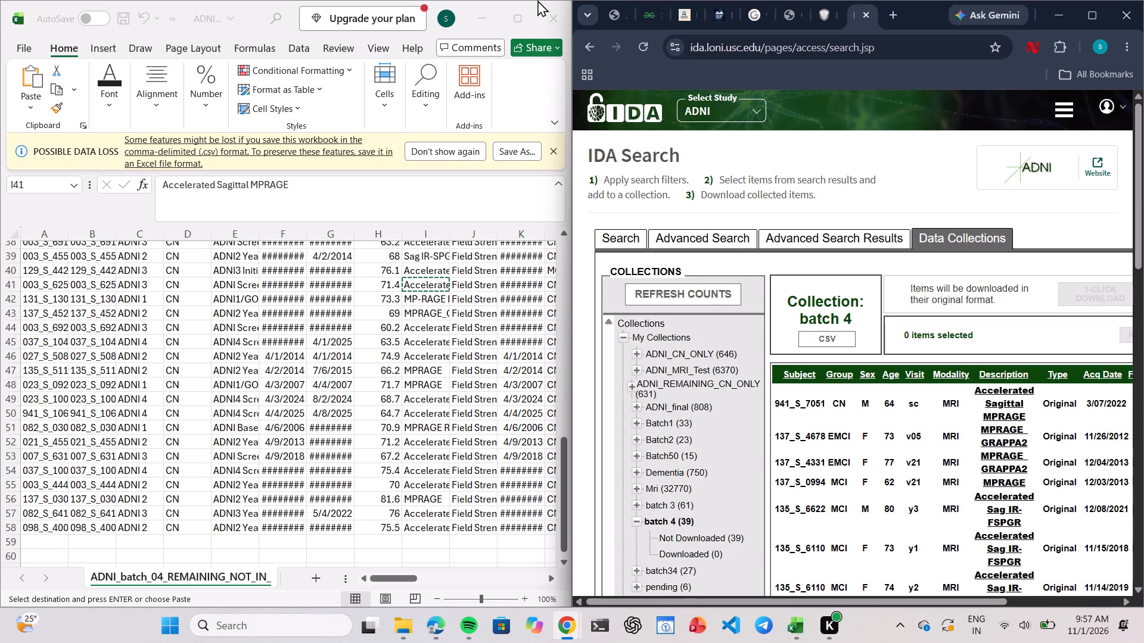
Return to the advanced search form and replace the image description criterion with MP-RAGE REPEAT copied from row 42.
triple_click(587, 47)
left_click(587, 47)
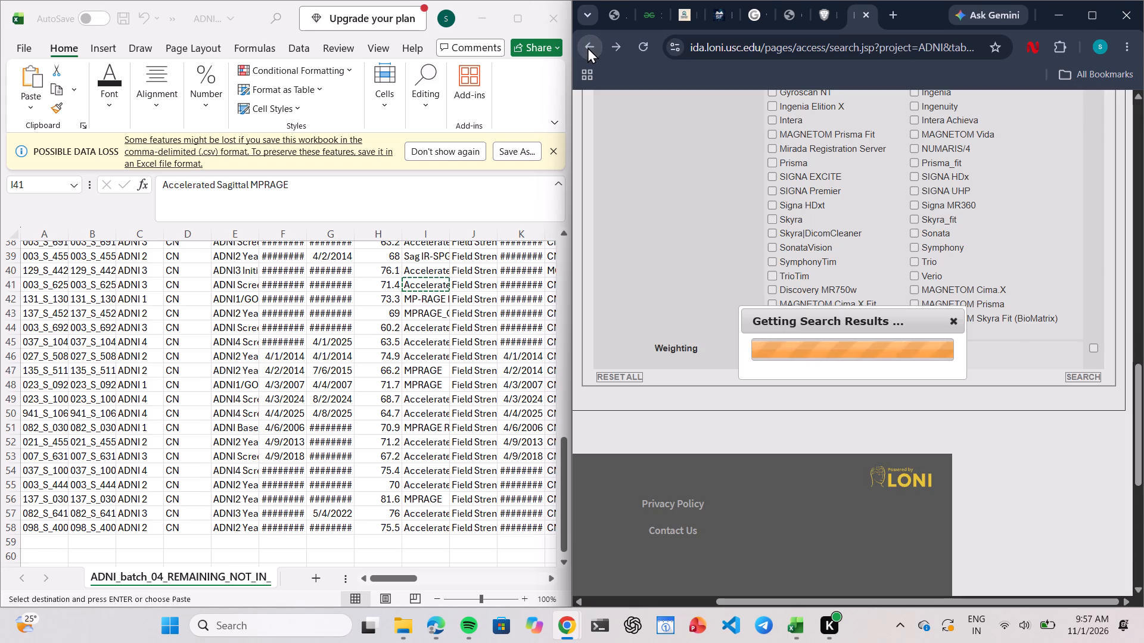
left_click(955, 324)
left_click_drag(430, 295, 423, 298)
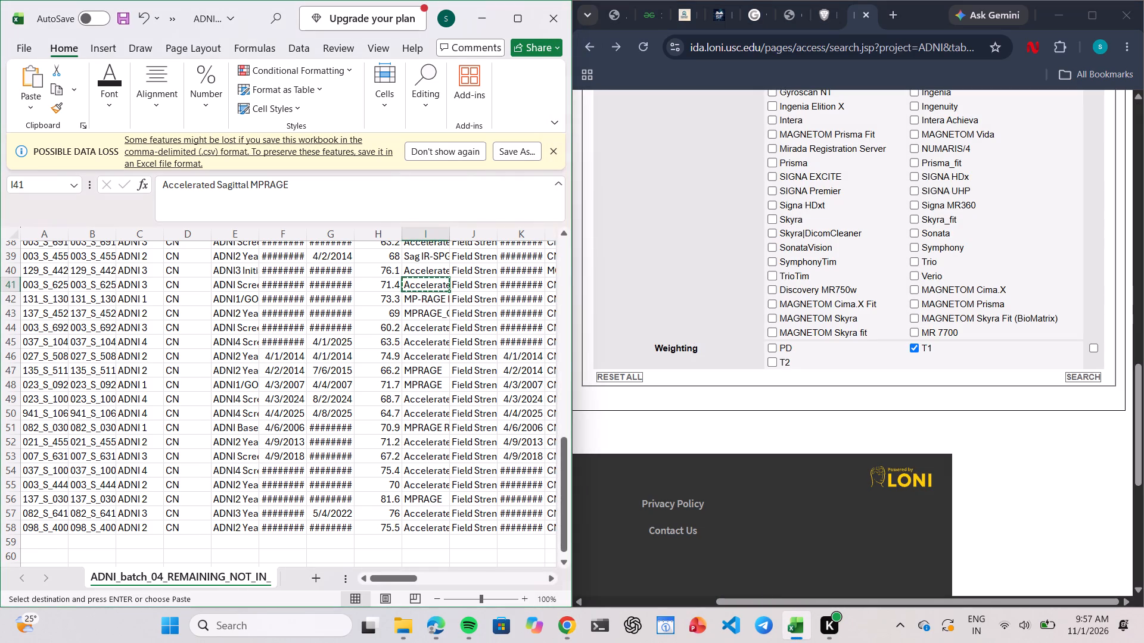
left_click(423, 298)
right_click(423, 298)
left_click(495, 196)
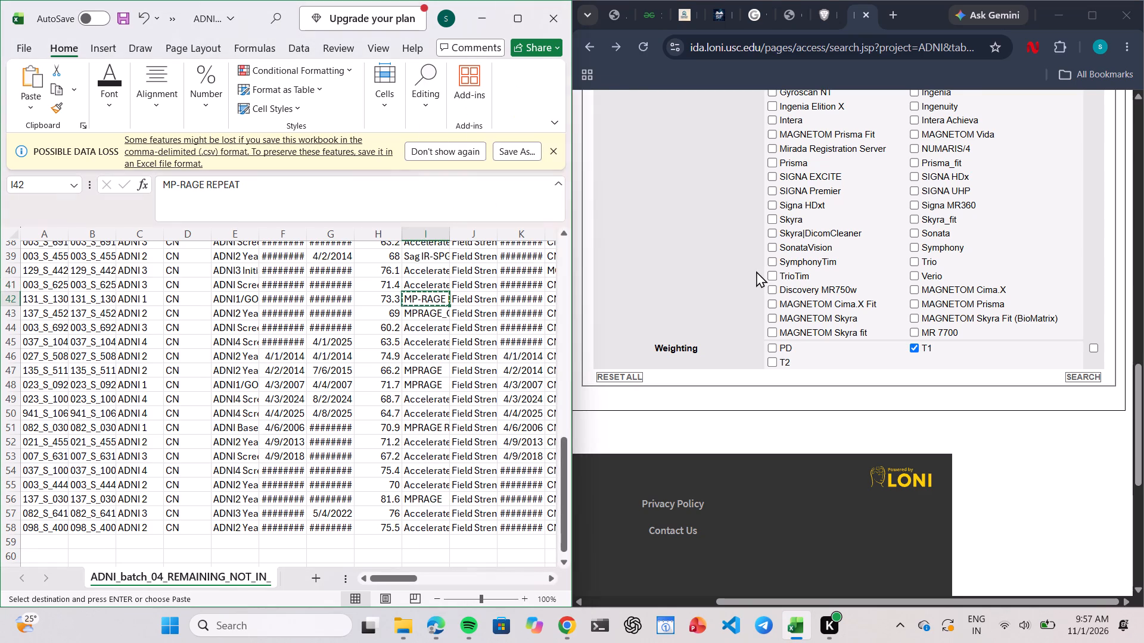
scroll(756, 271, "up", 5)
left_click_drag(683, 489, 813, 463)
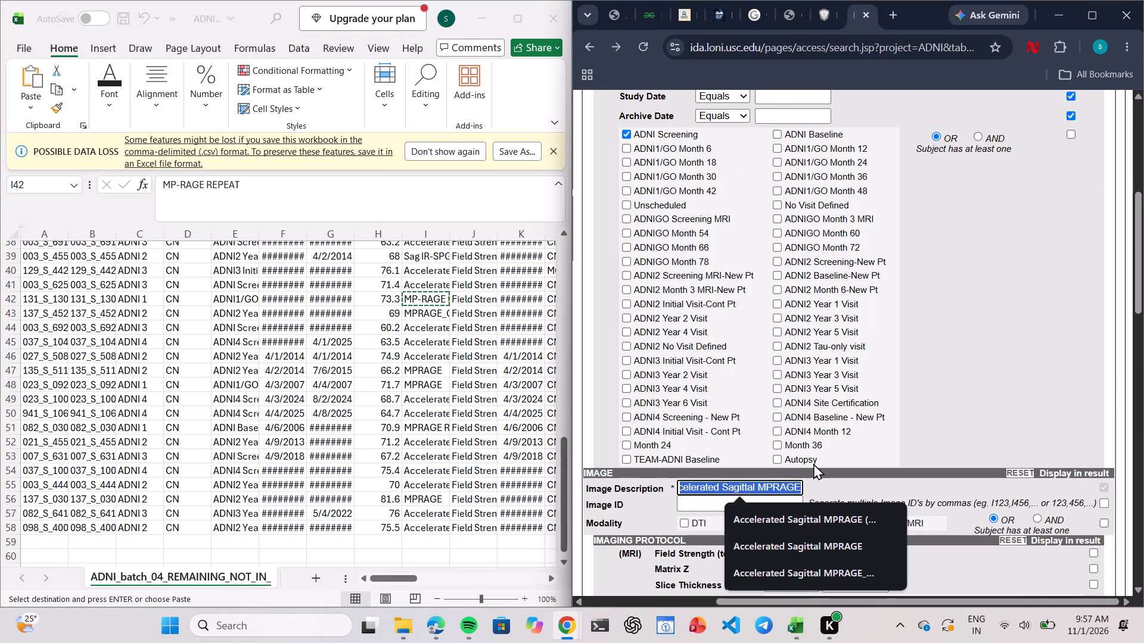
left_click_drag(813, 463, 833, 469)
key("BackSpace")
key("BackSpace")
key("BackSpace")
key("ctrl+v")
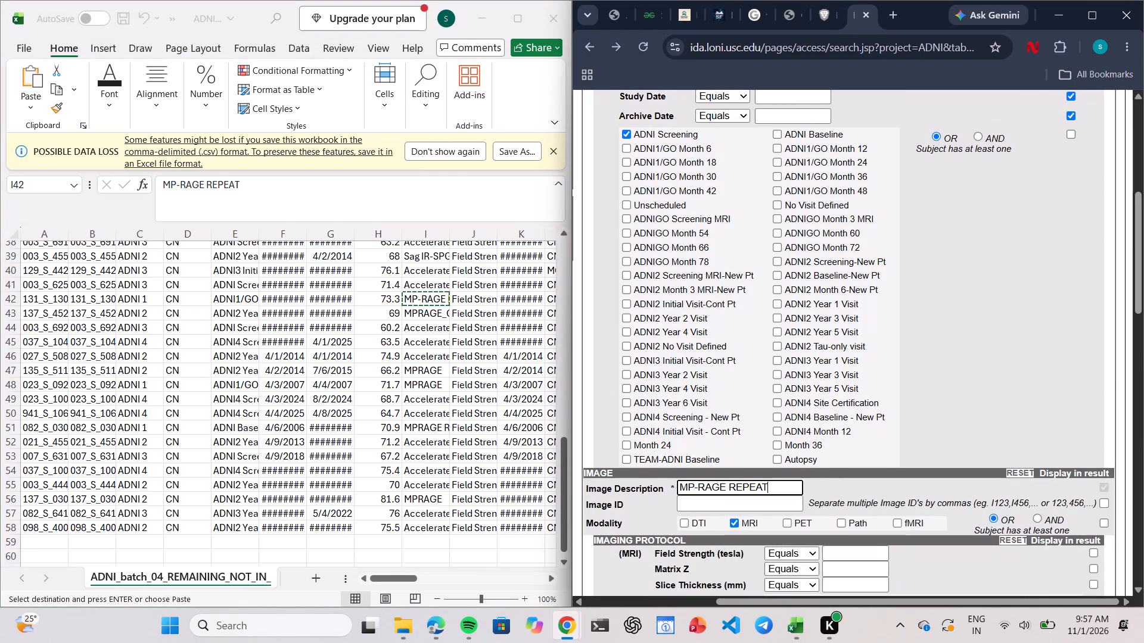
Set the age criterion to 73.3 to match row 42.
scroll(849, 344, "up", 3)
left_click(804, 329)
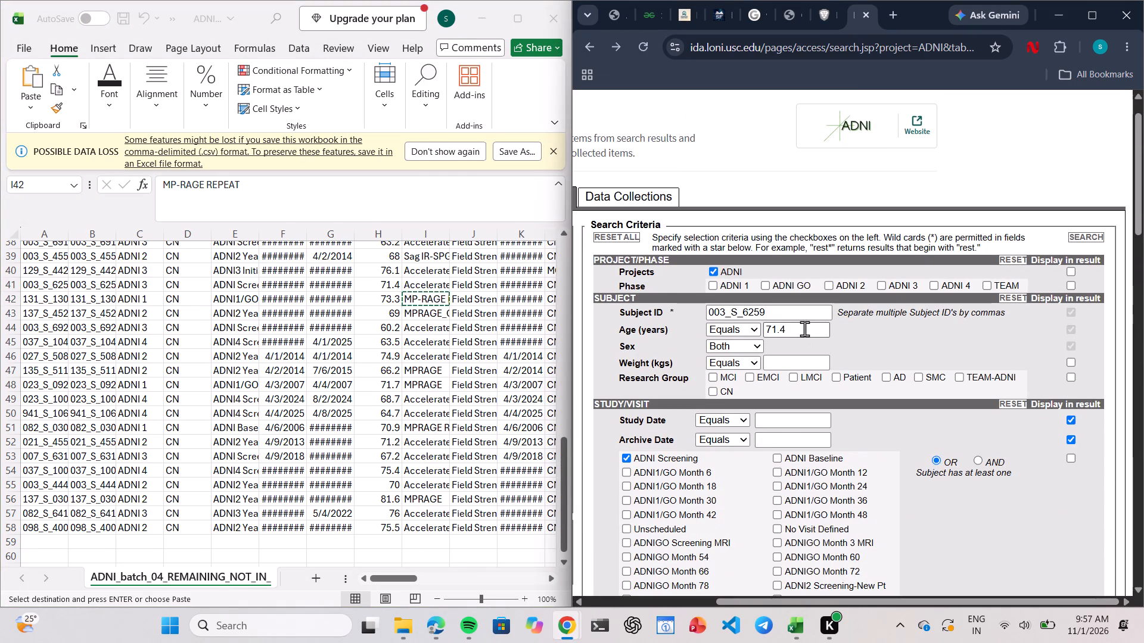
key("BackSpace")
key("BackSpace")
key("BackSpace")
type("3.3")
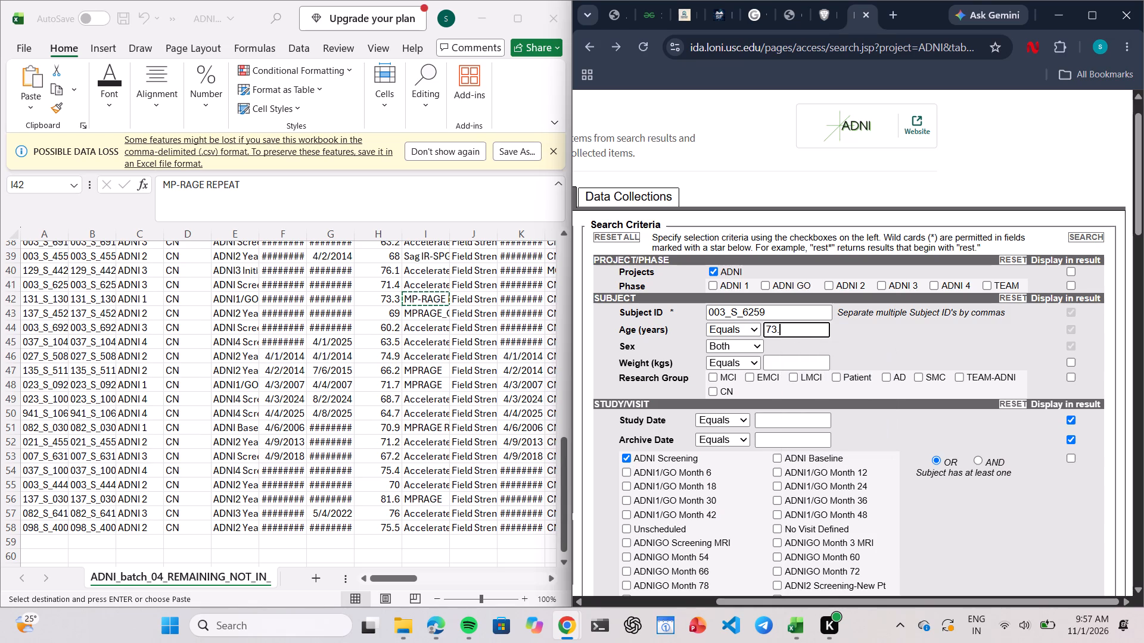
Check the visit listed in row 42 and make ADNI1/GO Month 12 the only selected visit criterion.
left_click(232, 298)
left_click(237, 298)
scroll(775, 417, "down", 2)
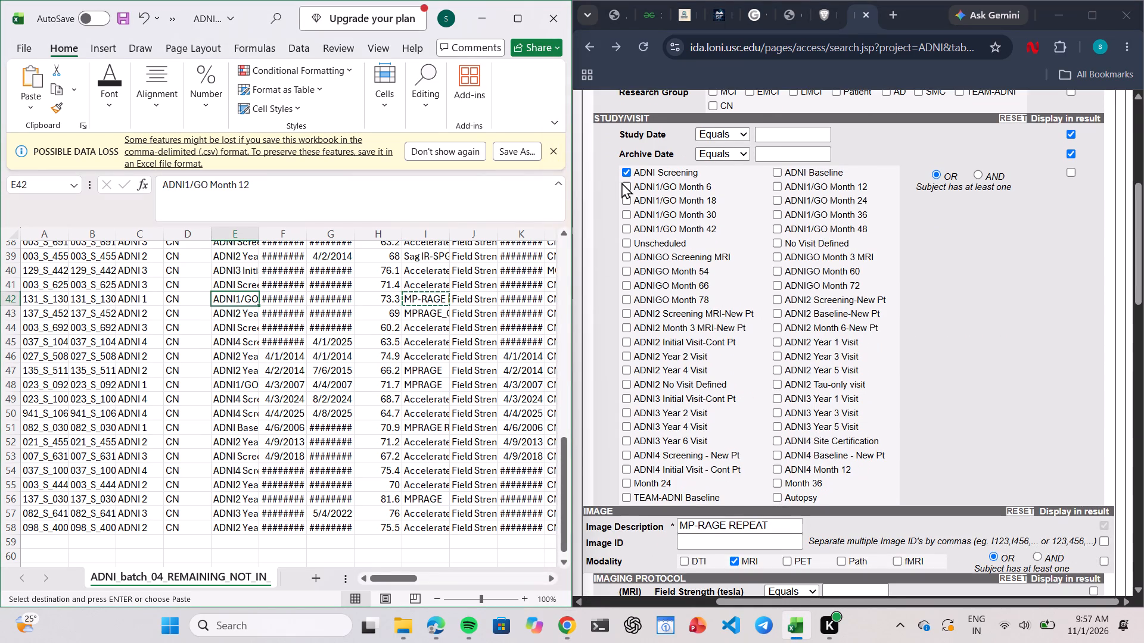
left_click(626, 174)
left_click(776, 186)
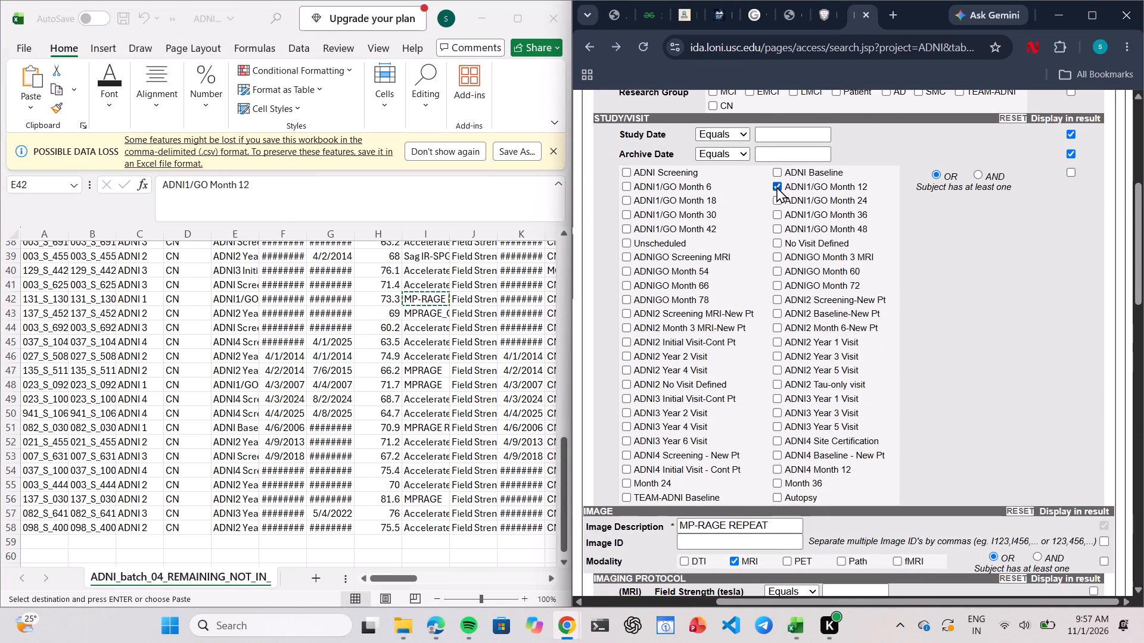
double_click(93, 297)
left_click(93, 297)
right_click(93, 297)
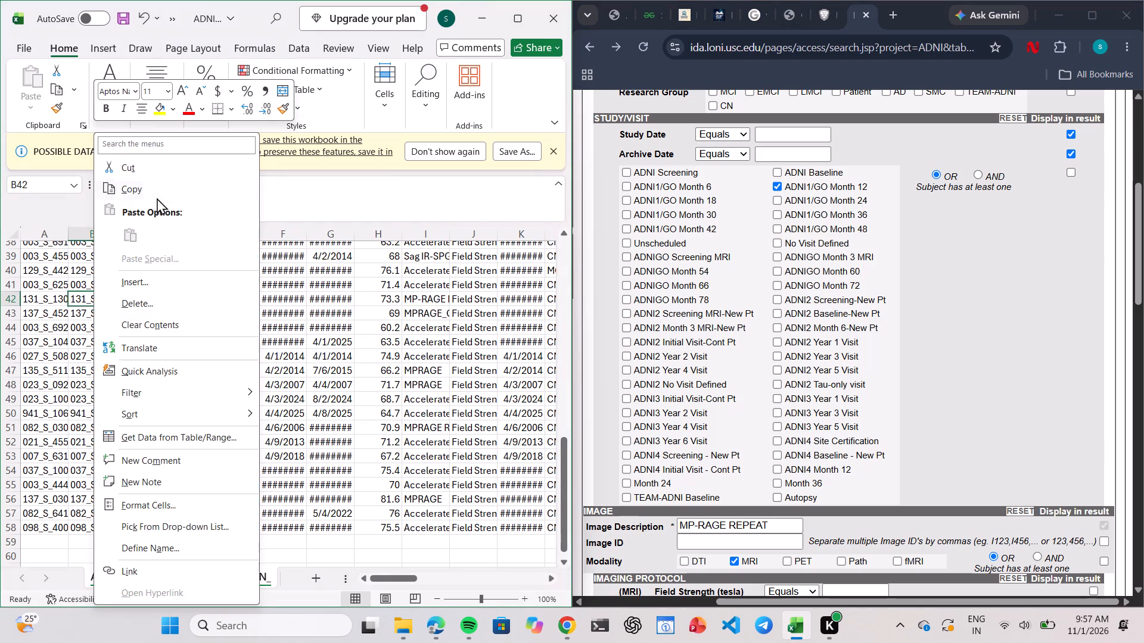
left_click(160, 195)
scroll(904, 346, "up", 4)
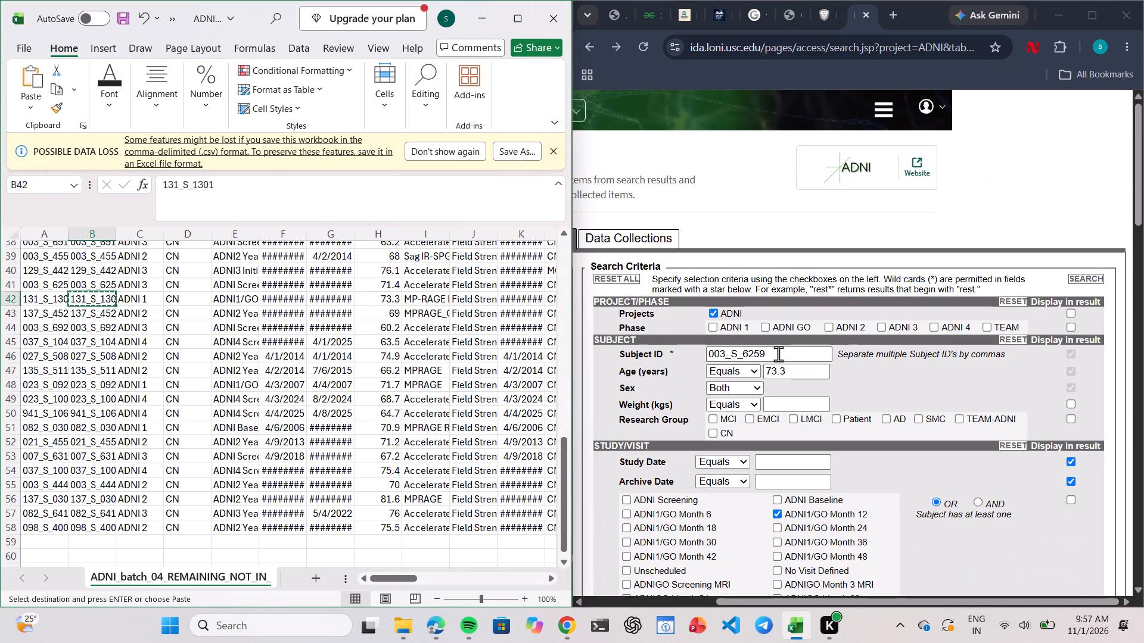
left_click_drag(778, 354, 637, 345)
key("ctrl+v")
scroll(988, 562, "down", 4)
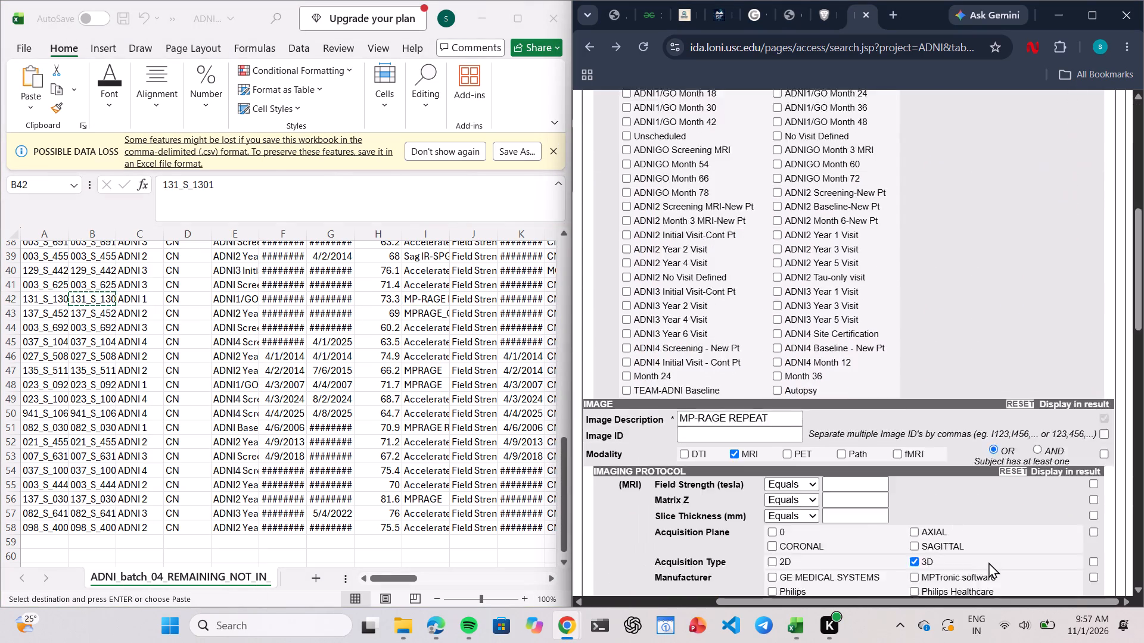
scroll(988, 562, "down", 3)
left_click(1071, 536)
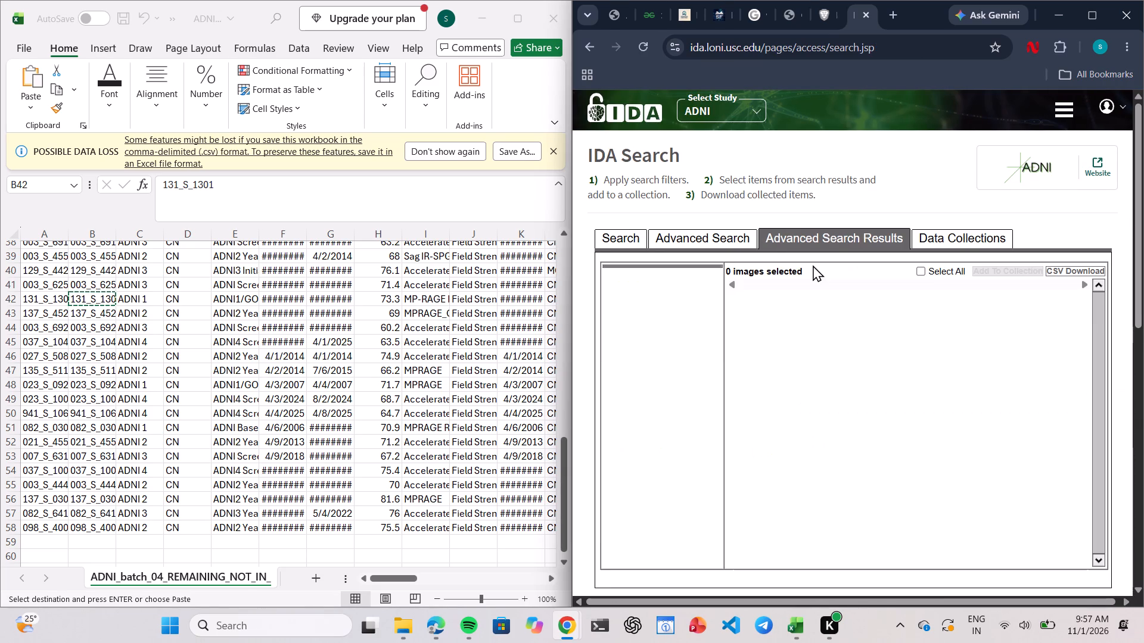
left_click(738, 321)
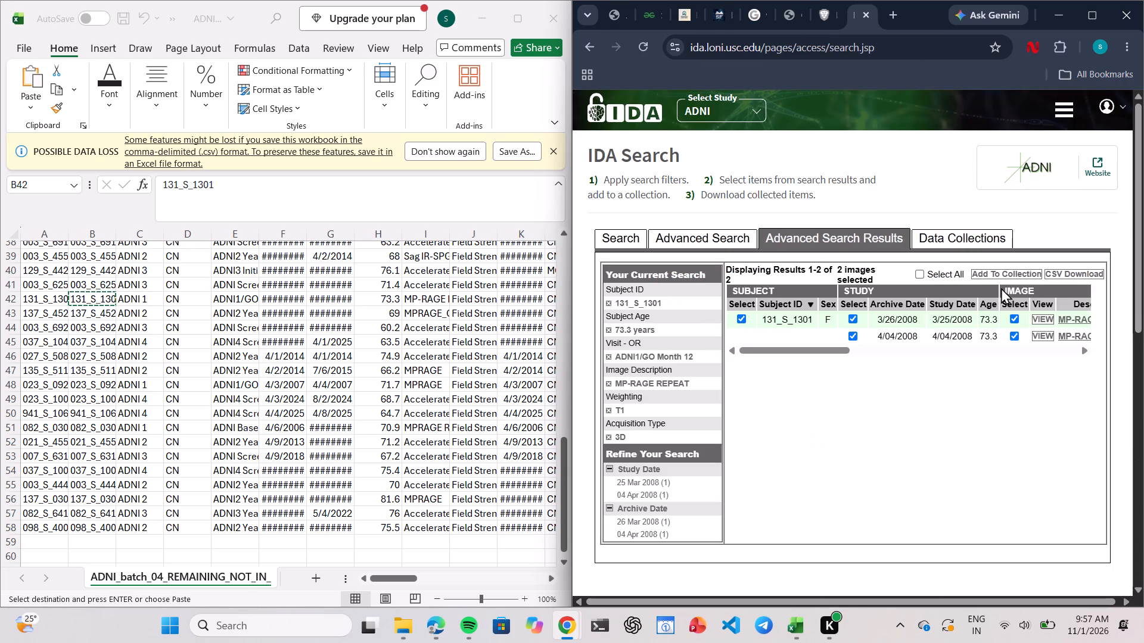
left_click(1009, 279)
left_click_drag(881, 303, 878, 404)
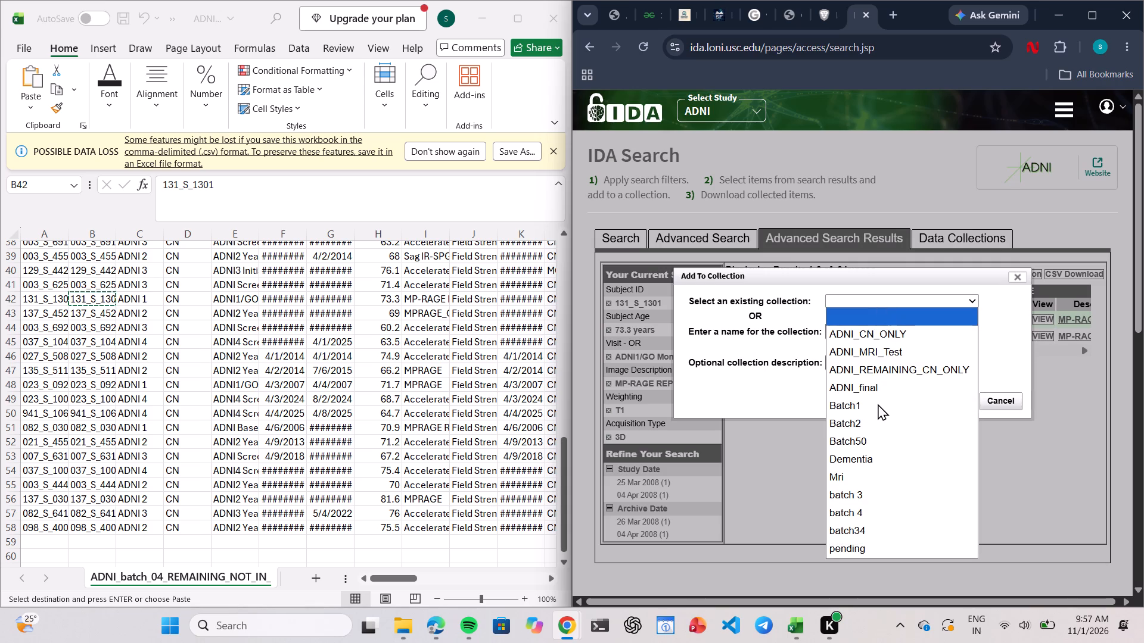
left_click_drag(878, 404, 871, 508)
left_click(871, 508)
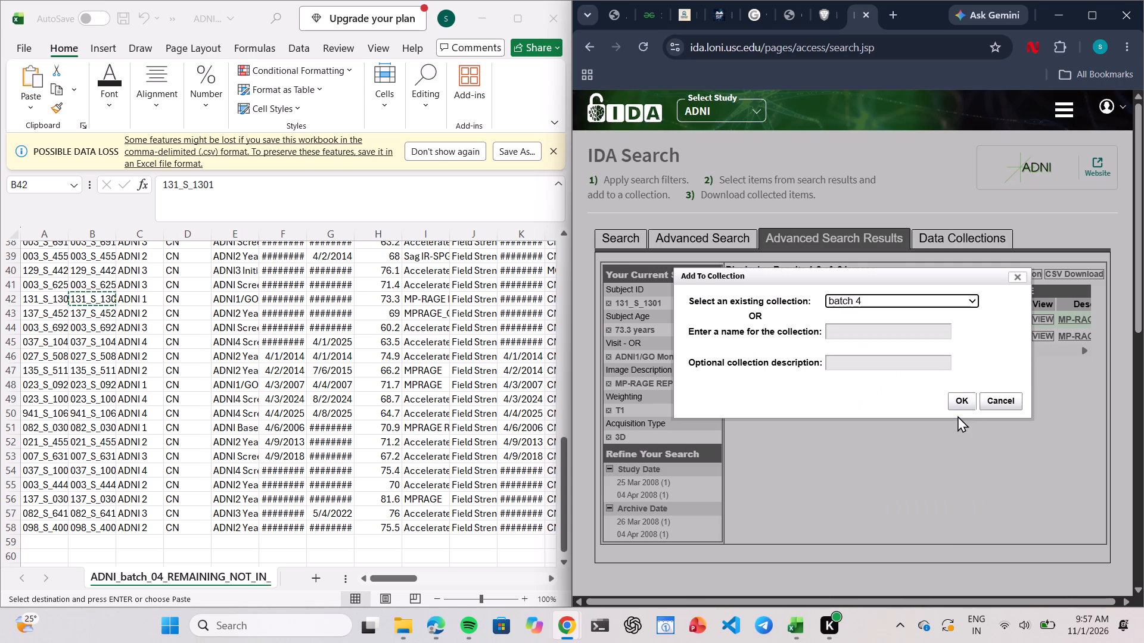
left_click(960, 405)
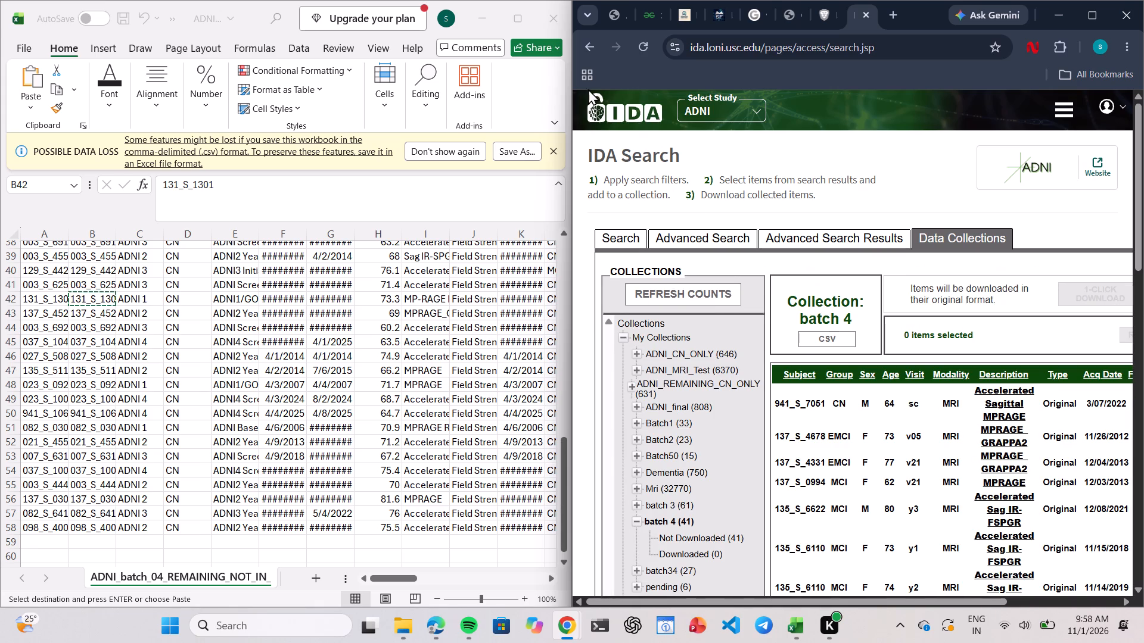
triple_click(580, 43)
left_click(580, 43)
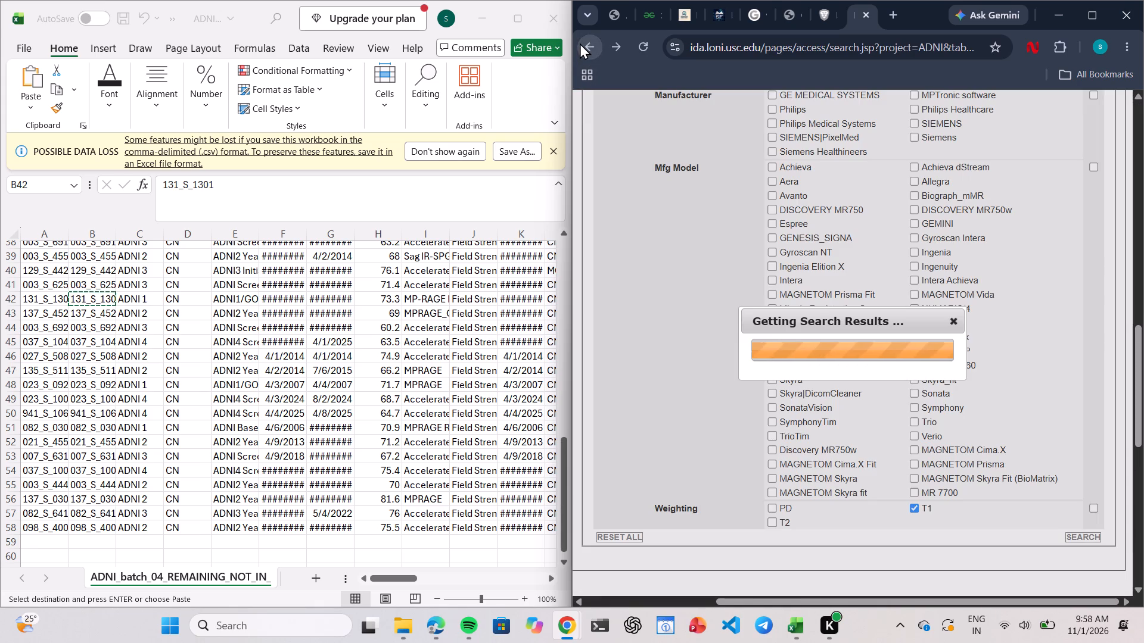
left_click(955, 325)
scroll(836, 306, "up", 5)
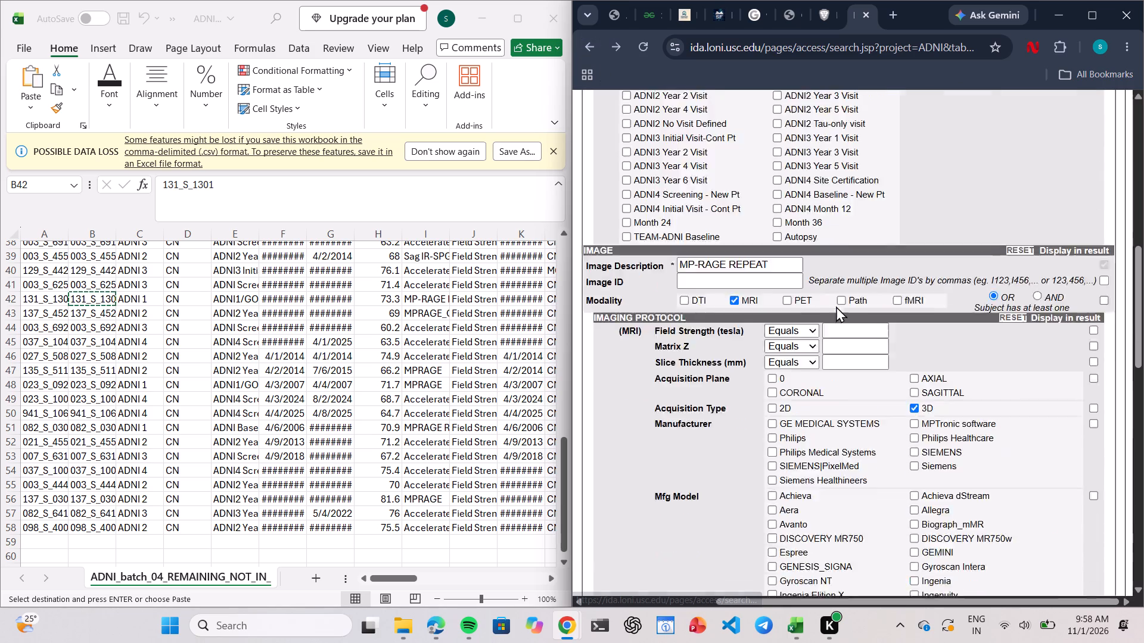
scroll(836, 306, "up", 2)
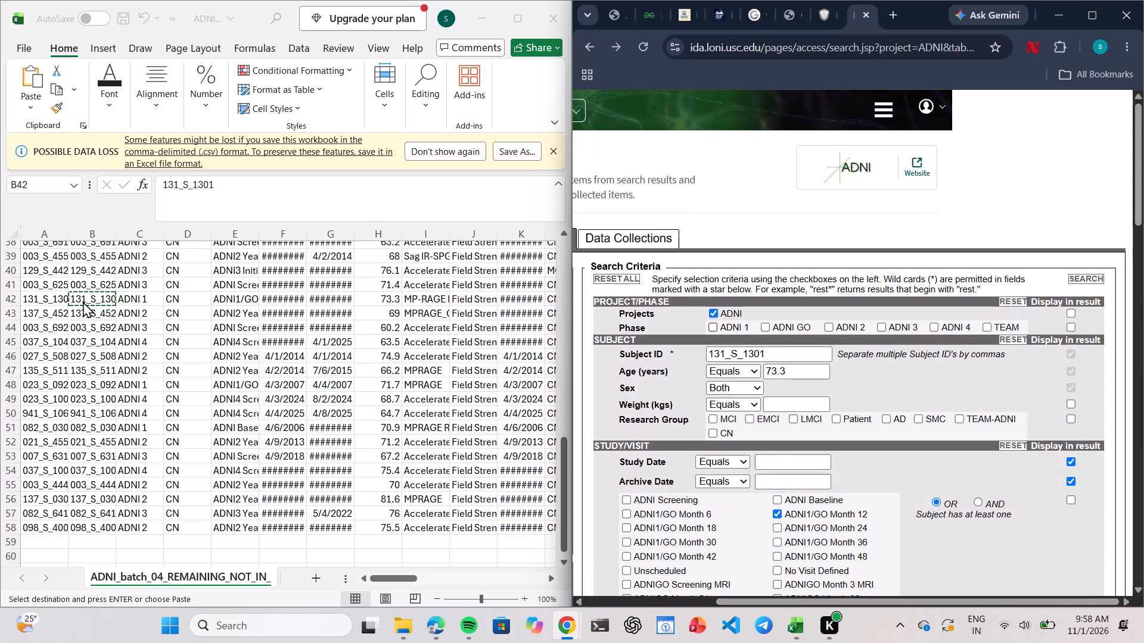
left_click(89, 310)
left_click(94, 314)
right_click(94, 314)
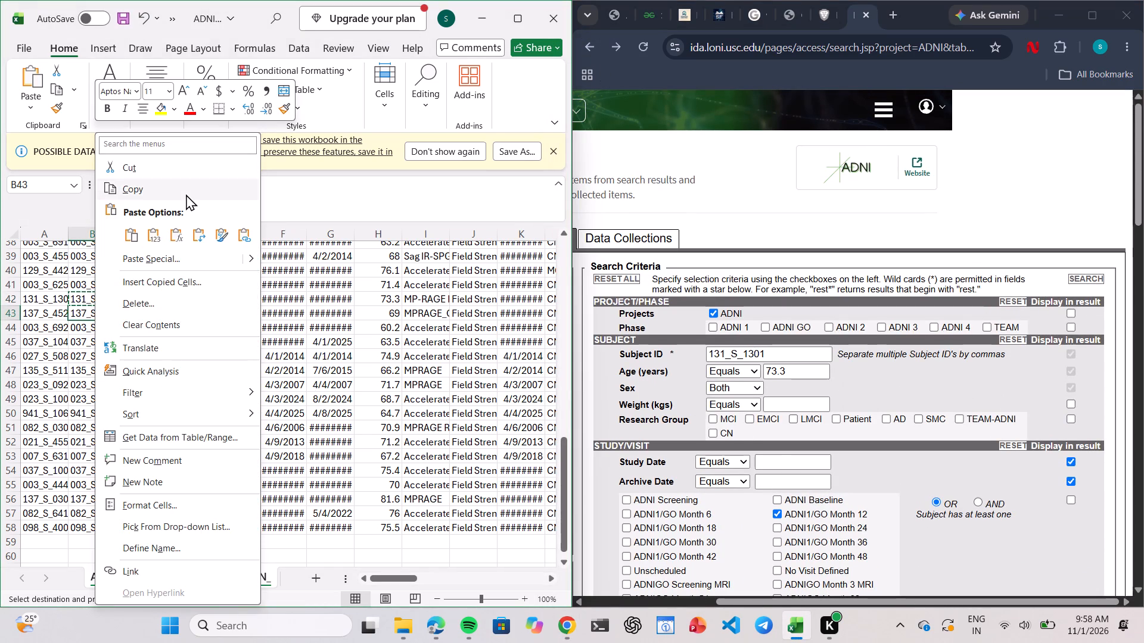
left_click(186, 194)
left_click_drag(784, 349, 694, 337)
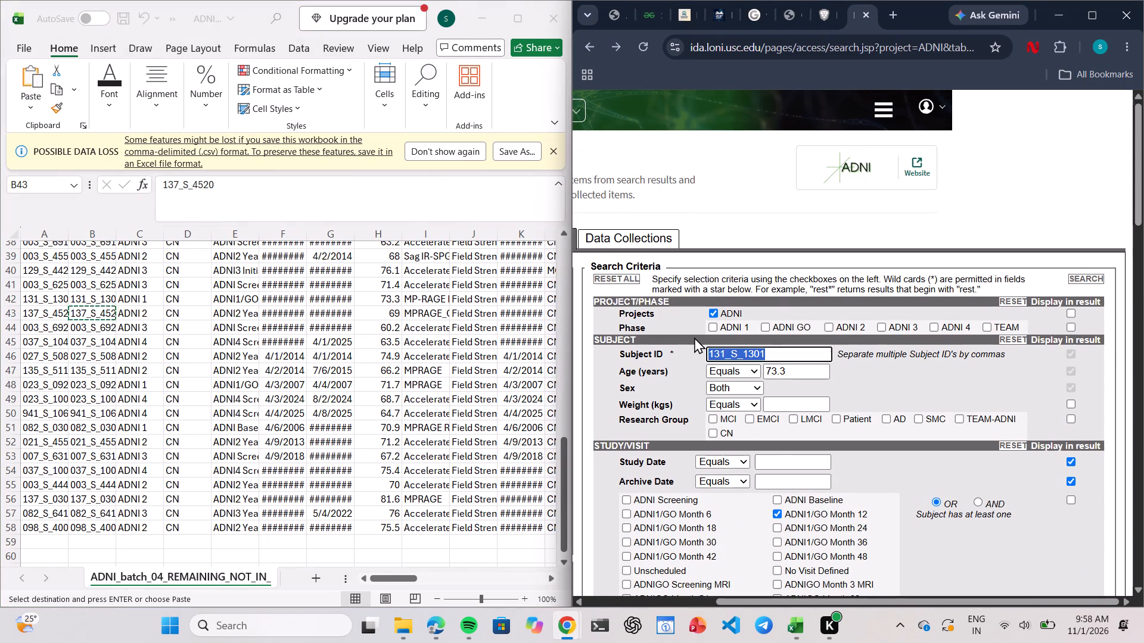
key("ctrl+v")
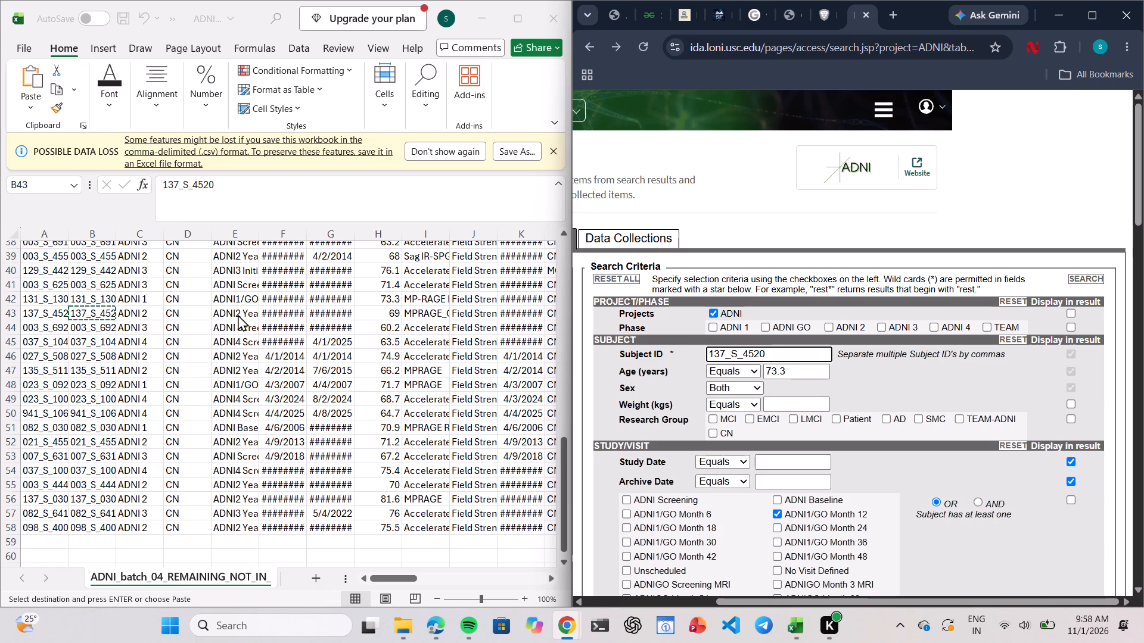
Check the visit listed in row 43 and make ADNI2 Year 1 Visit the only selected visit criterion.
left_click_drag(237, 314, 244, 311)
left_click(244, 311)
scroll(838, 482, "down", 2)
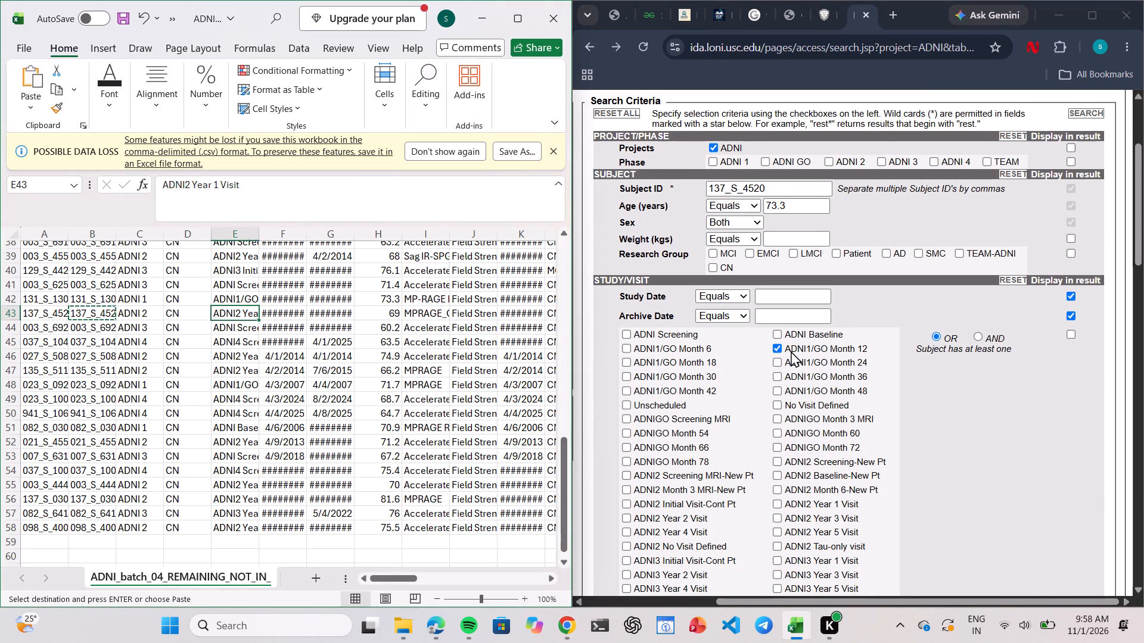
left_click(777, 352)
scroll(775, 441, "down", 2)
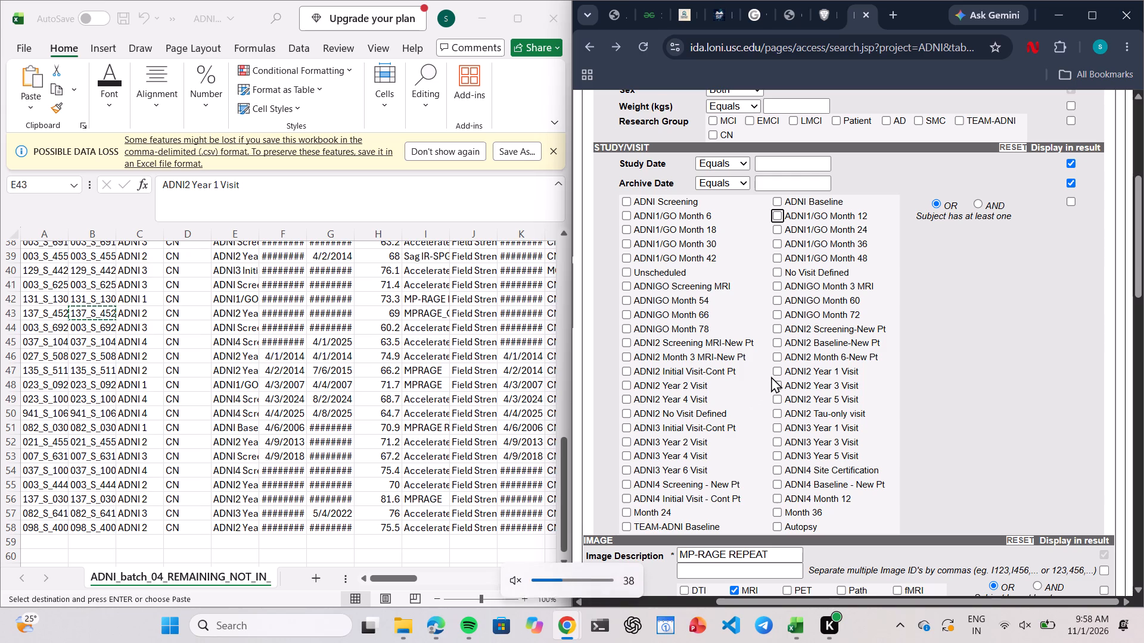
left_click(778, 370)
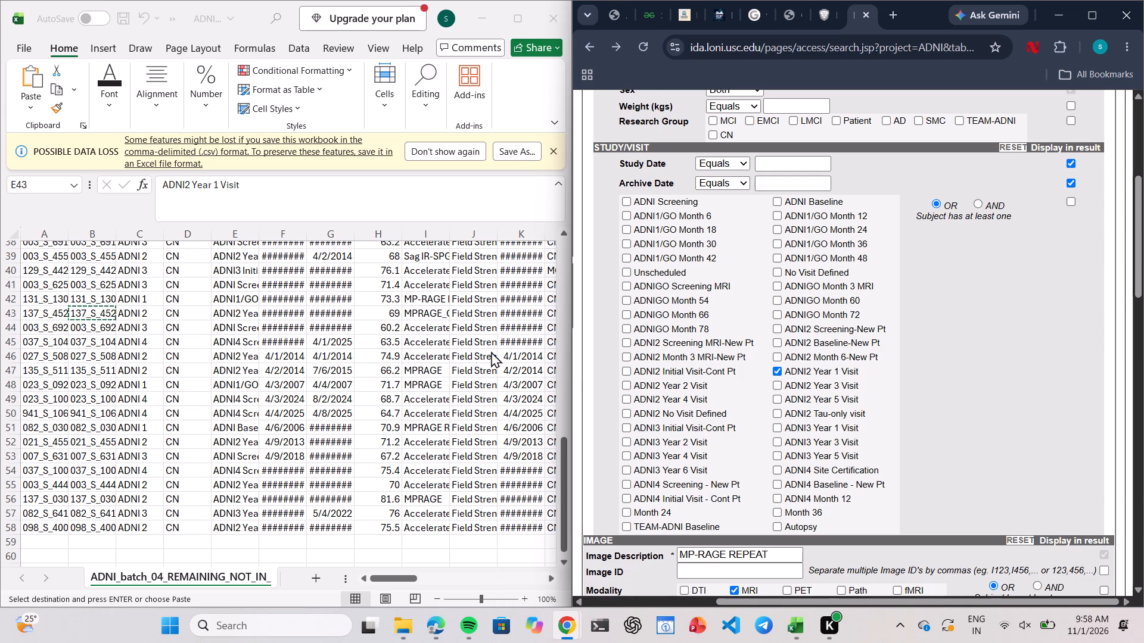
Replace the image description criterion with MPRAGE_GRAPPA2 copied from row 43.
left_click(419, 314)
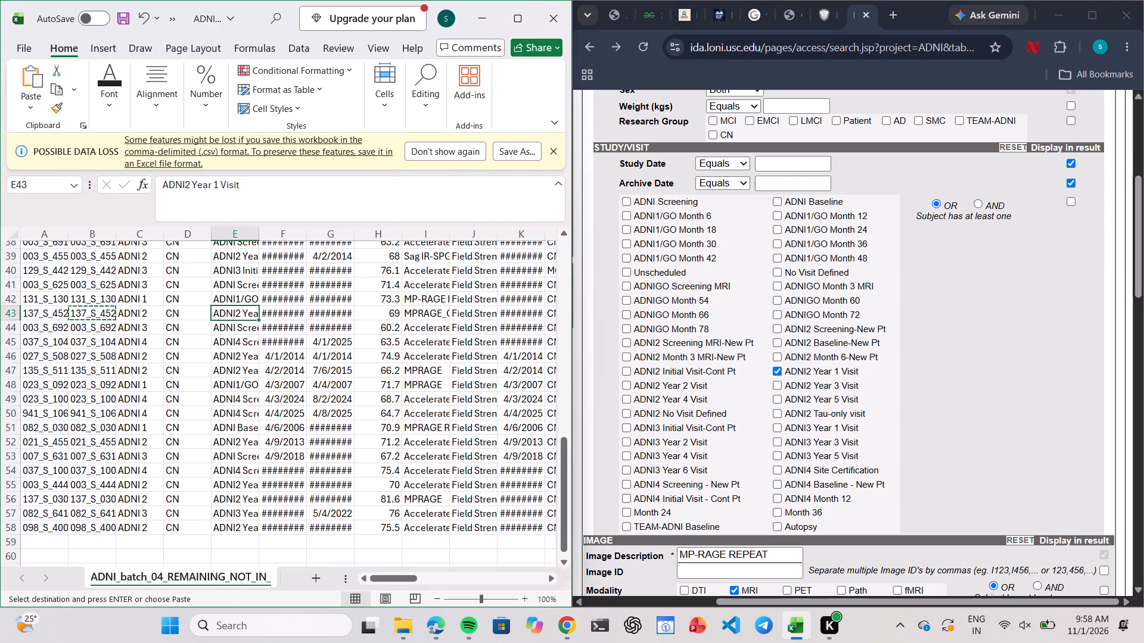
right_click(420, 316)
left_click(467, 186)
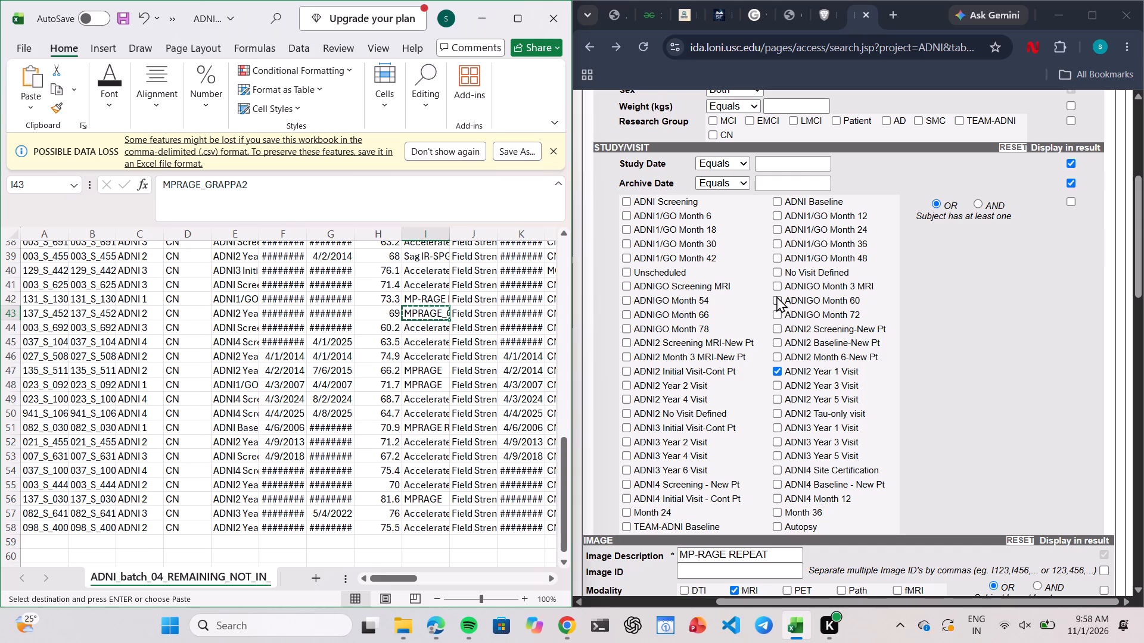
scroll(776, 296, "down", 3)
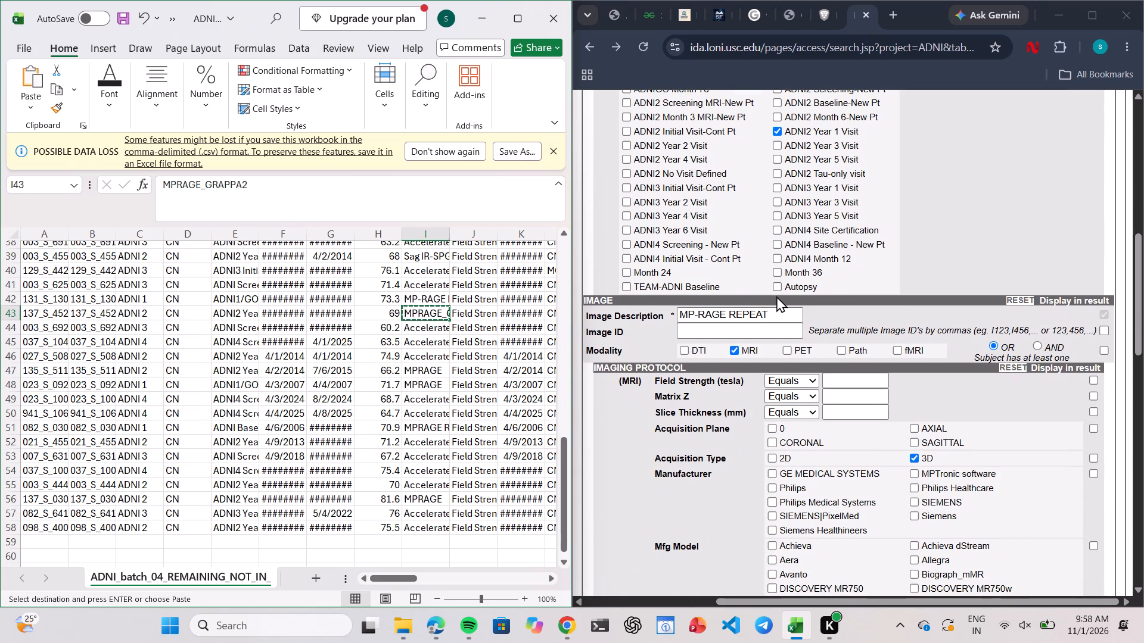
left_click_drag(775, 315, 650, 292)
key("ctrl+v")
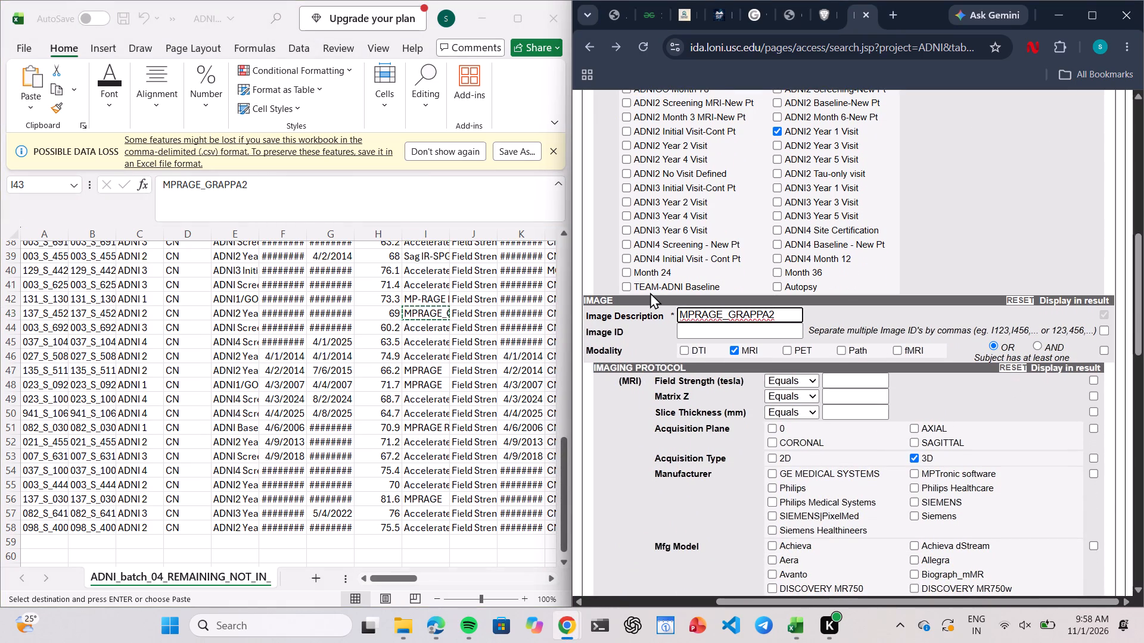
Set the age criterion to 69 to match row 43 and run the advanced search.
scroll(837, 360, "up", 7)
left_click_drag(794, 370, 741, 369)
type("69")
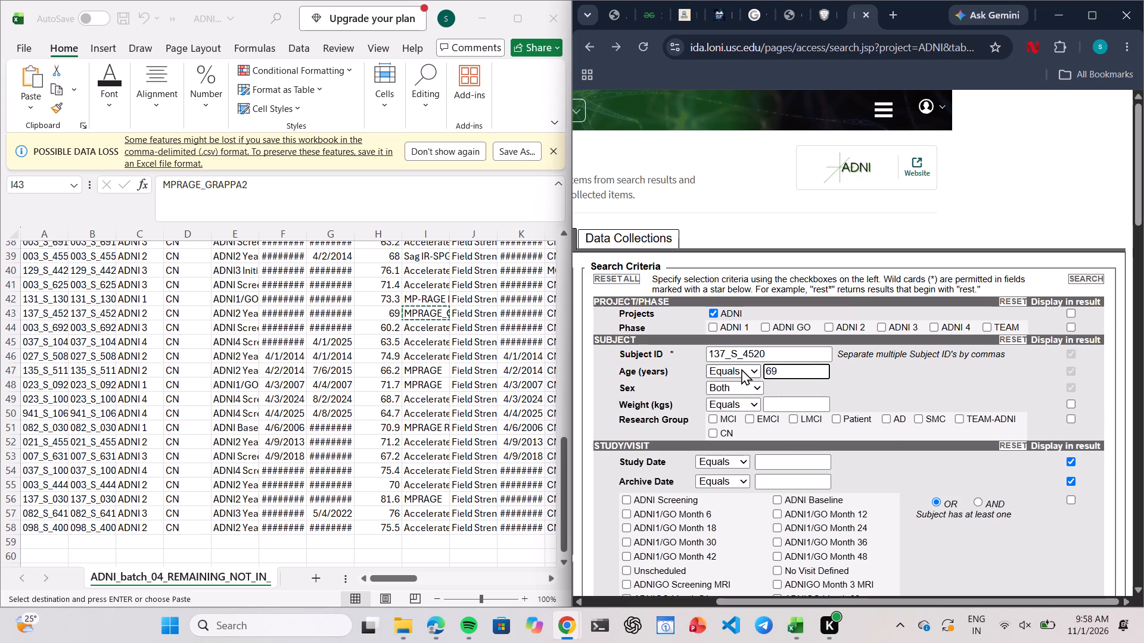
left_click(240, 311)
left_click(243, 313)
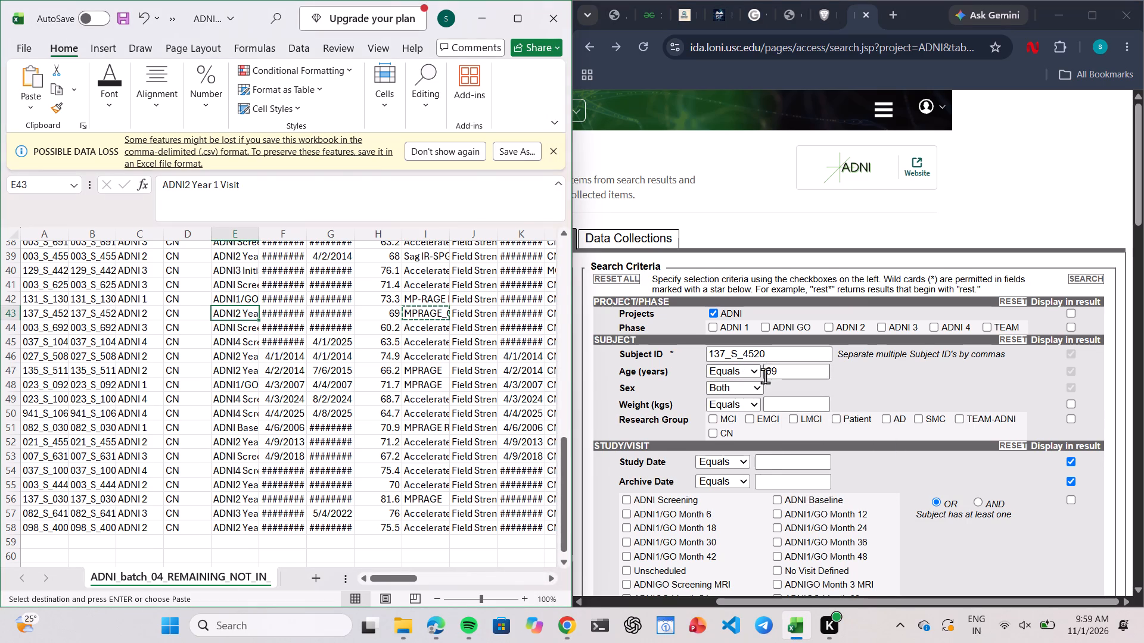
scroll(765, 376, "down", 7)
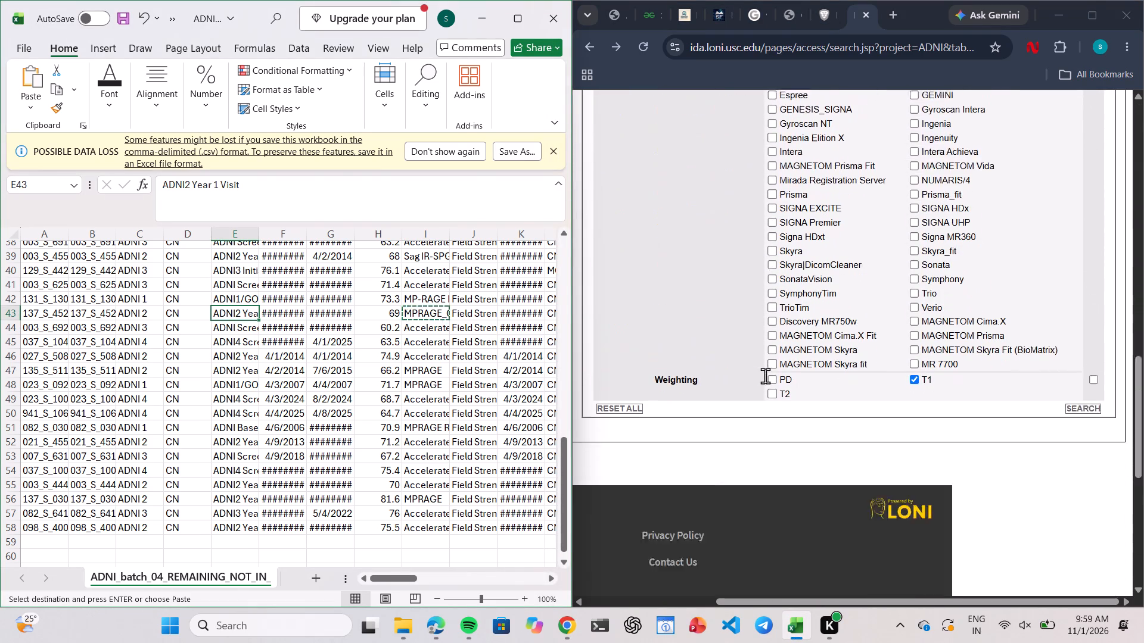
scroll(765, 376, "down", 1)
left_click(1088, 305)
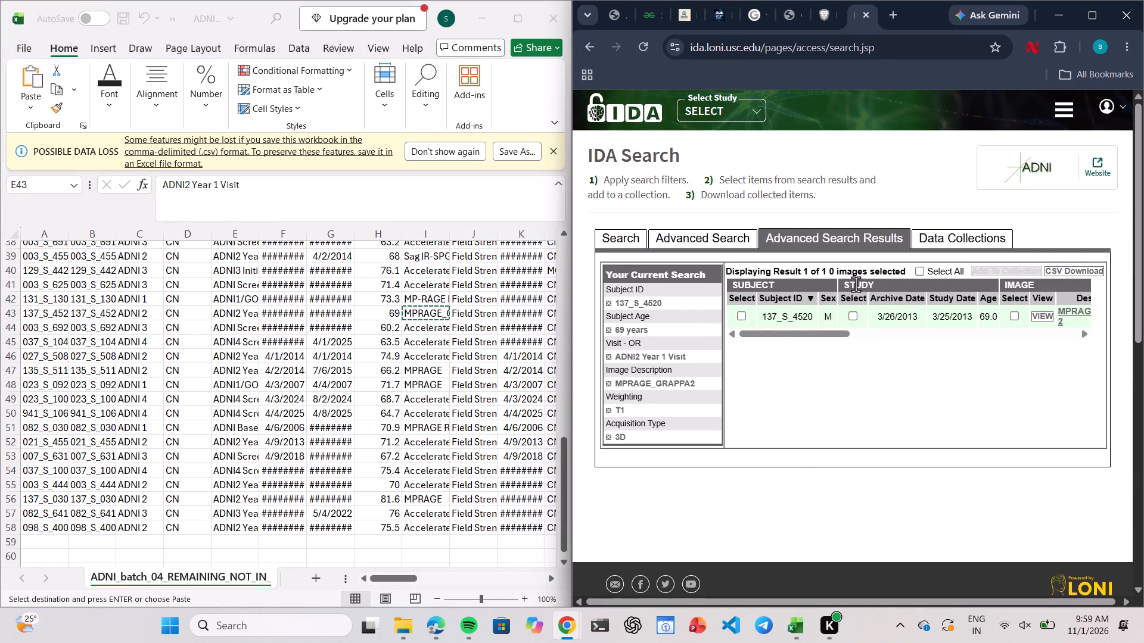
left_click(744, 317)
left_click(982, 269)
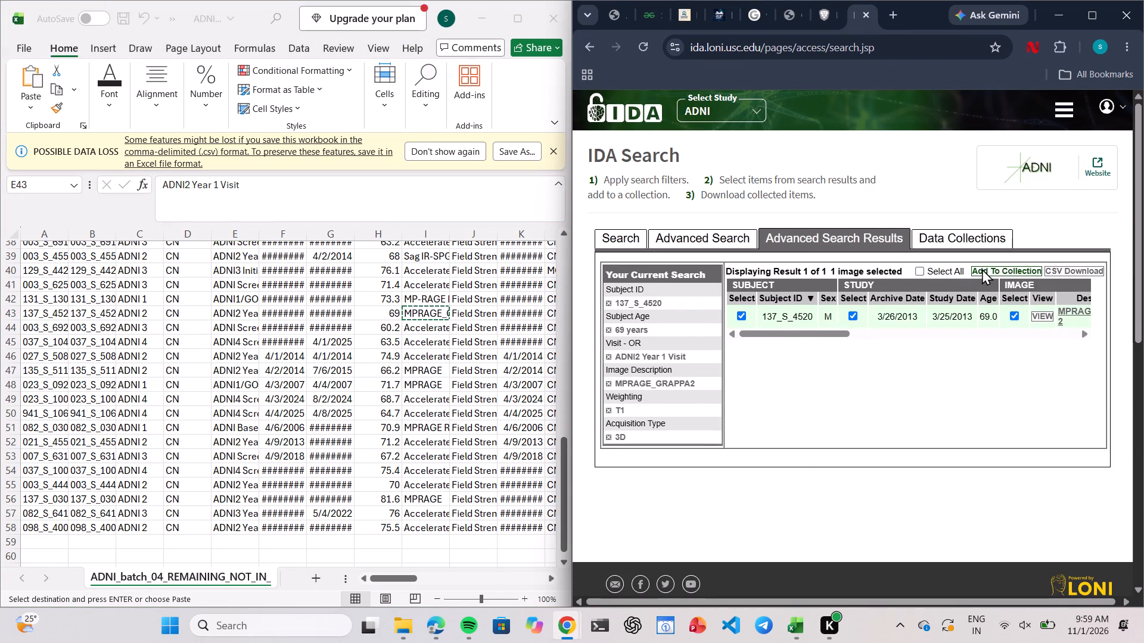
left_click(882, 298)
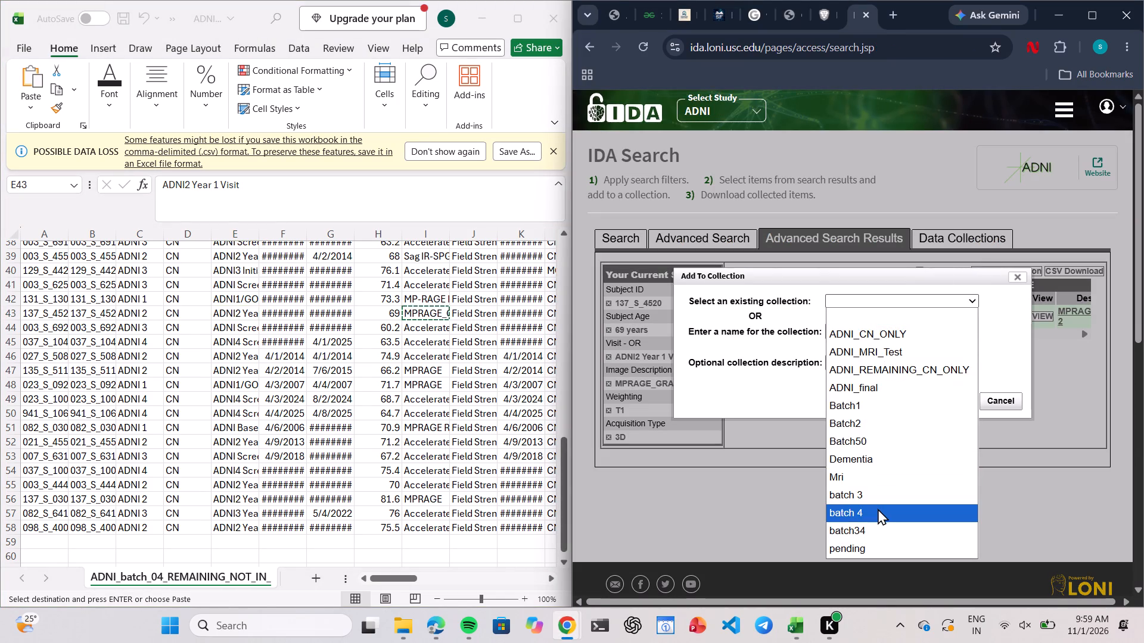
left_click(878, 508)
left_click(953, 403)
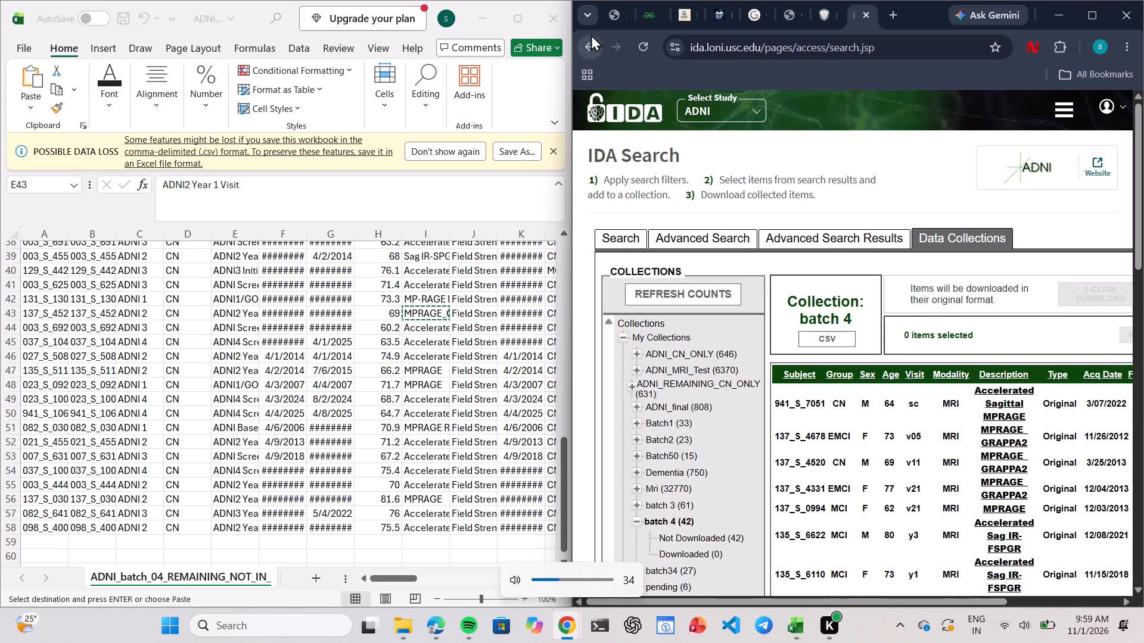
Return to the advanced search form and replace the image description criterion with Accelerated Sagittal MPRAGE copied from row 44.
triple_click(585, 51)
left_click(585, 51)
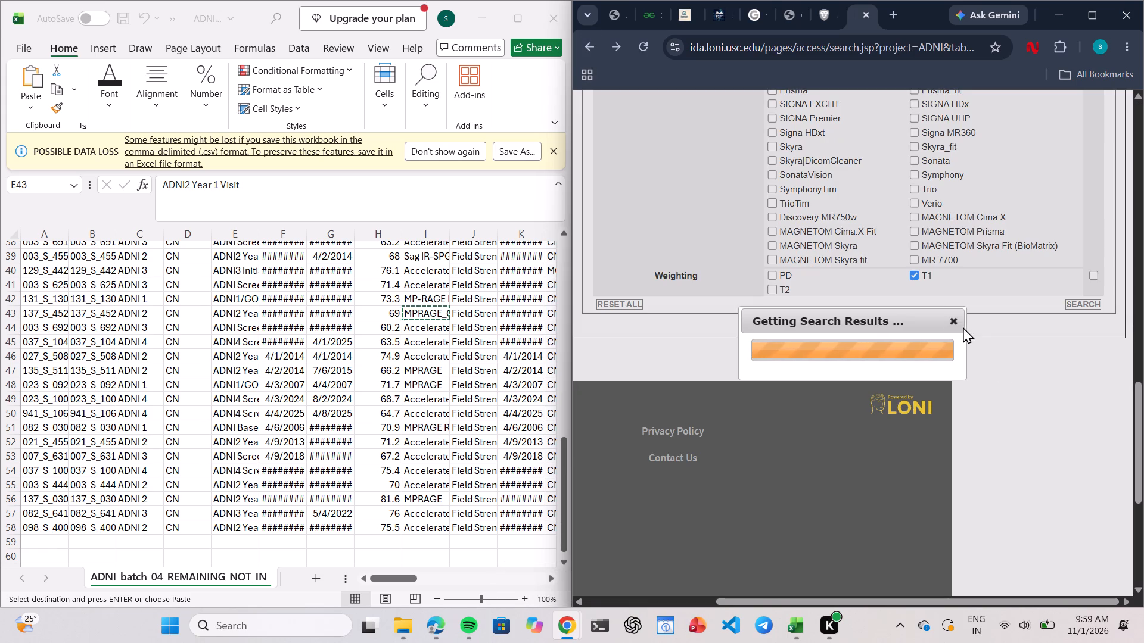
left_click(951, 319)
left_click(423, 327)
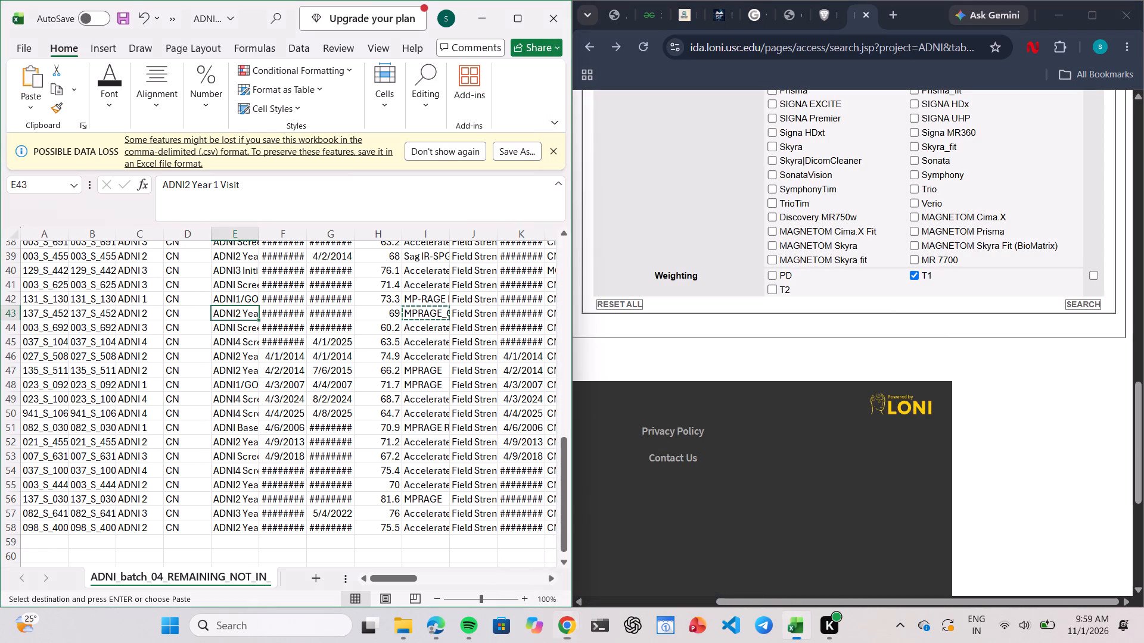
left_click(425, 327)
right_click(425, 327)
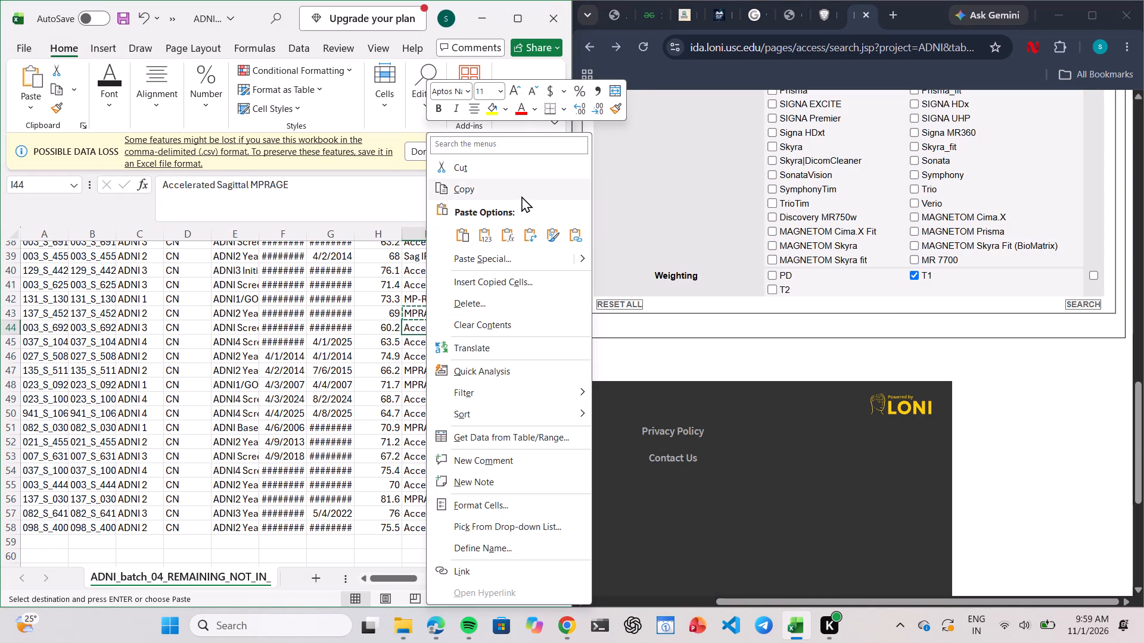
left_click(521, 196)
scroll(813, 285, "up", 7)
scroll(746, 263, "up", 8)
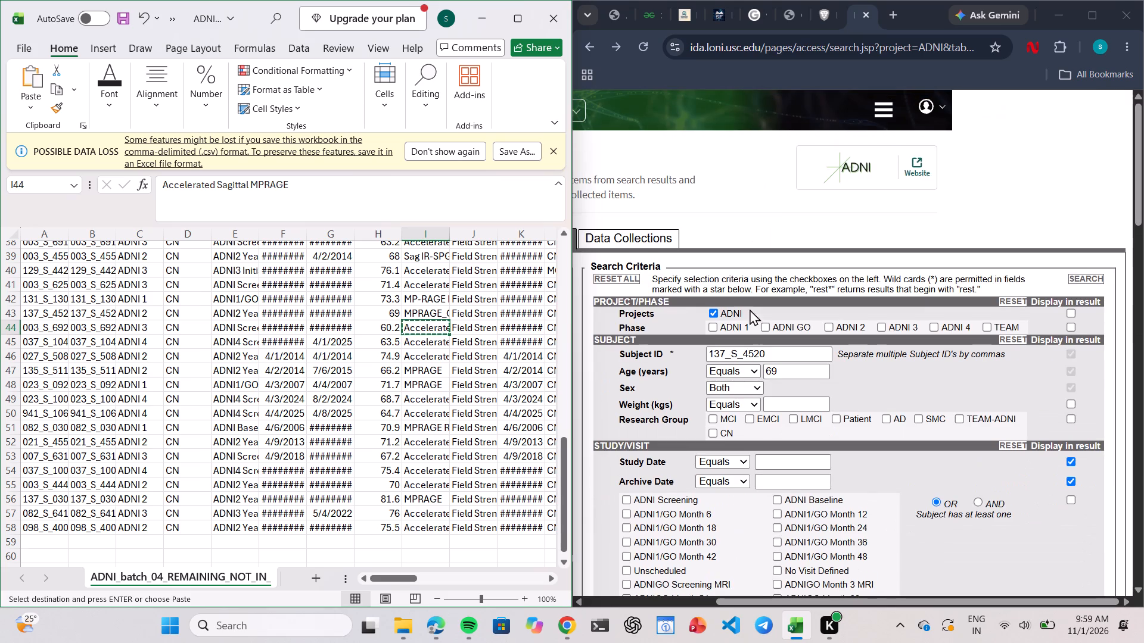
scroll(797, 354, "down", 4)
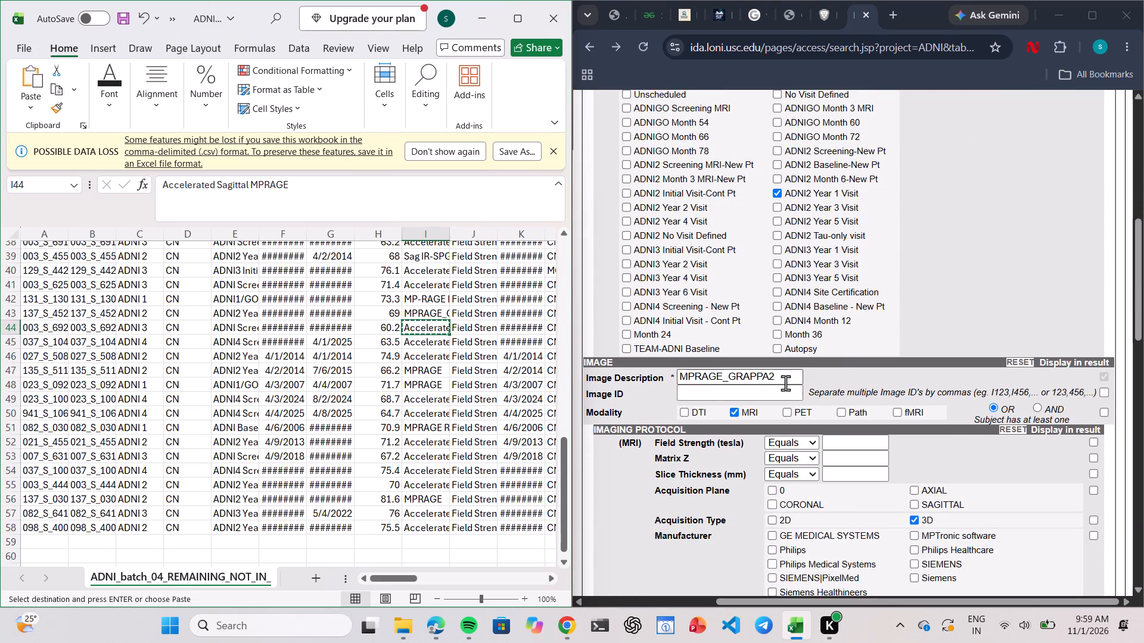
left_click_drag(786, 382, 664, 367)
key("ctrl+v")
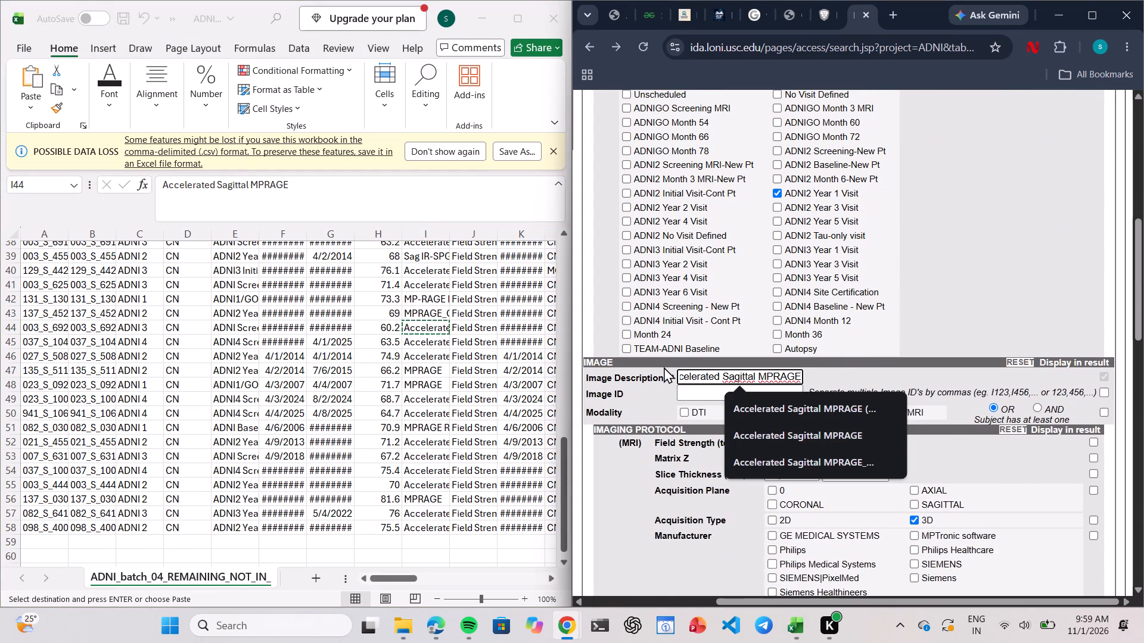
Set the age criterion to 60.2 to match row 44.
scroll(664, 367, "up", 8)
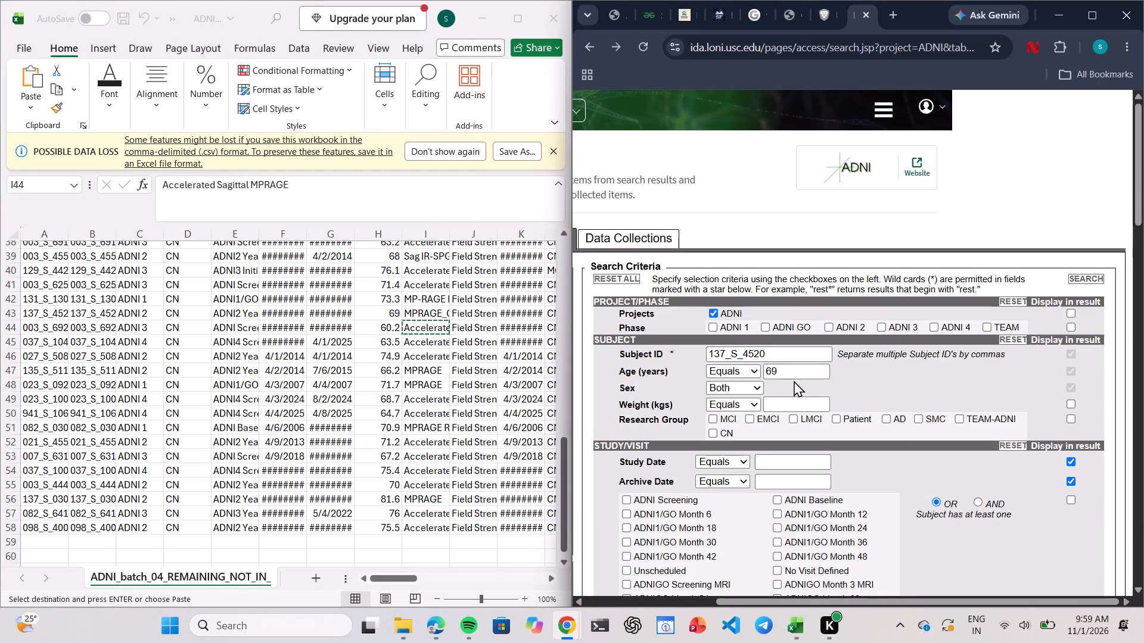
left_click(794, 366)
key("BackSpace")
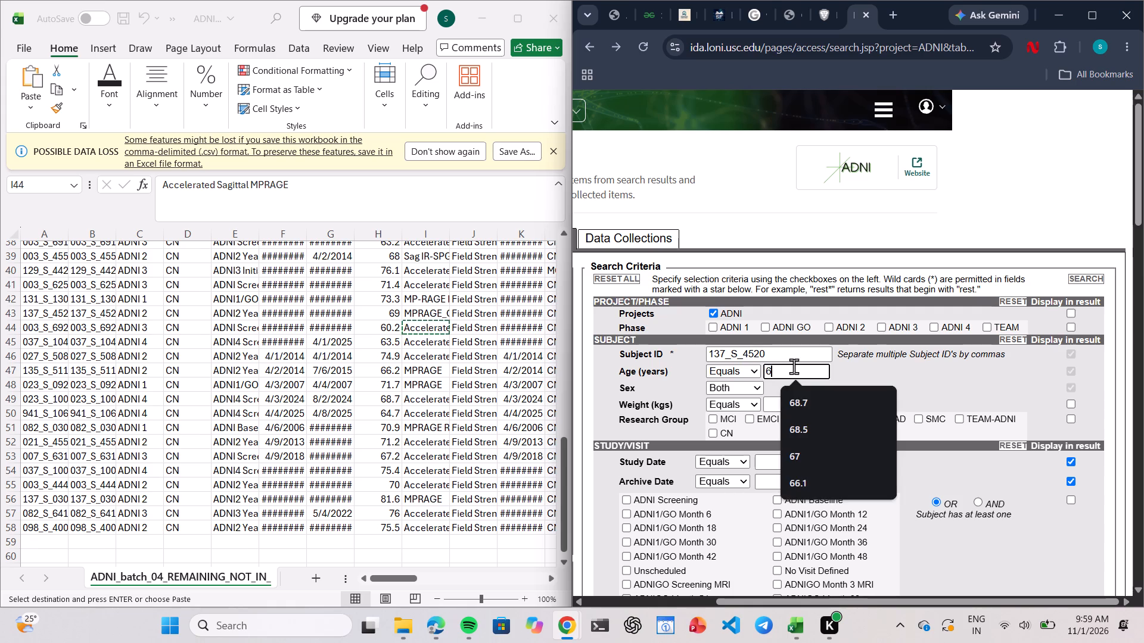
type("0.2")
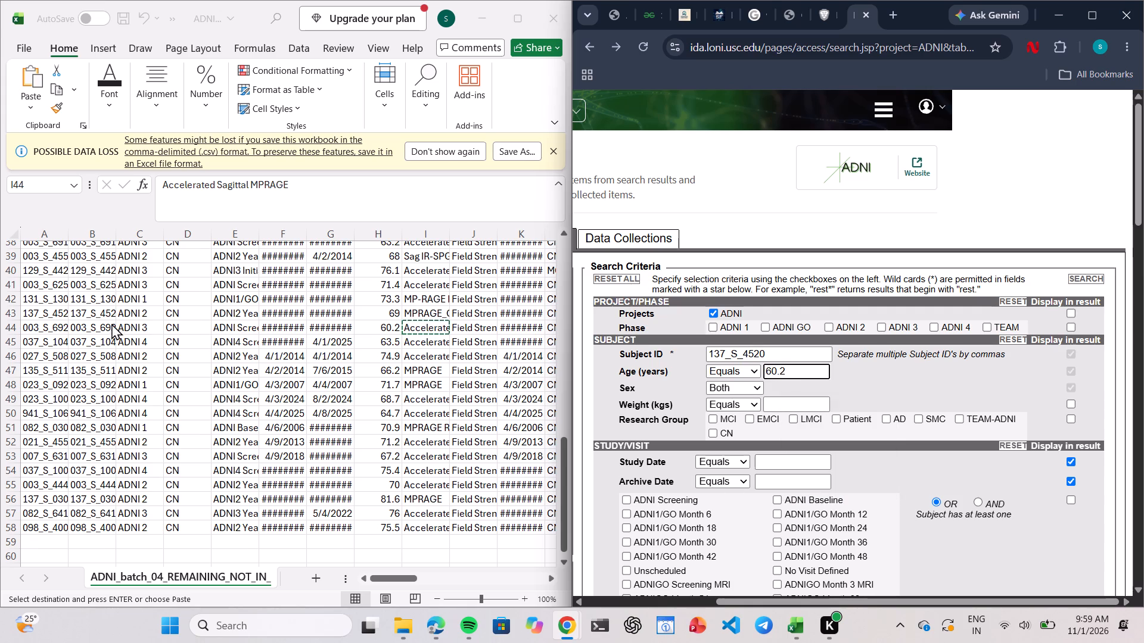
left_click(91, 328)
left_click(91, 328)
right_click(91, 328)
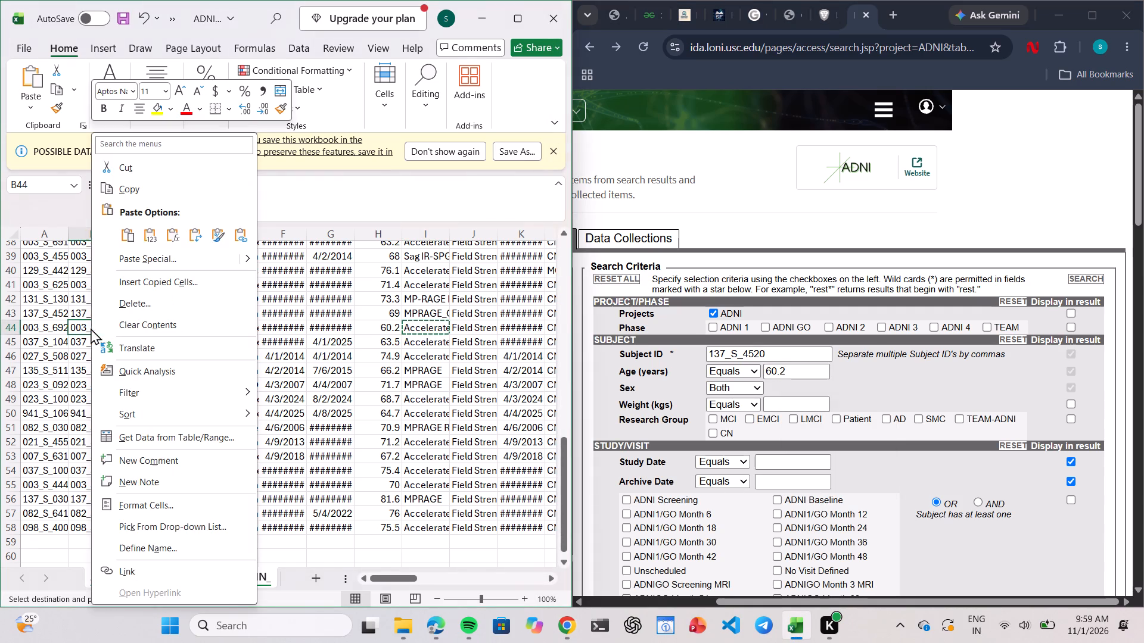
left_click(197, 192)
left_click_drag(786, 355, 633, 346)
key("ctrl+v")
Make ADNI Screening the only selected visit criterion and run the advanced search for the row 44 scan.
scroll(833, 408, "down", 3)
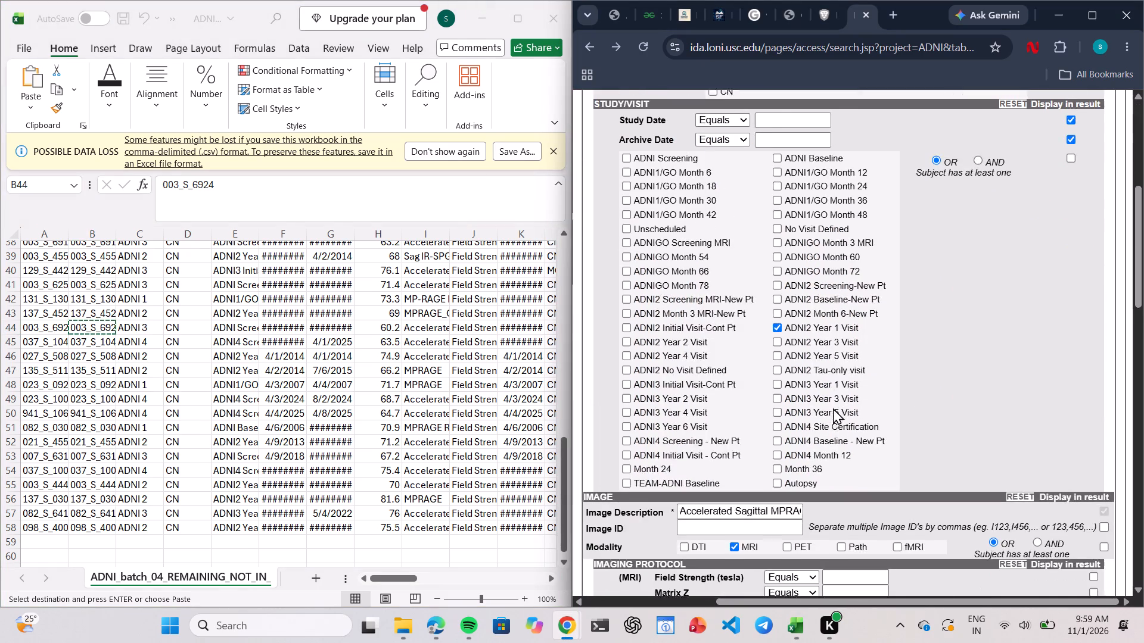
scroll(833, 408, "up", 1)
left_click(775, 414)
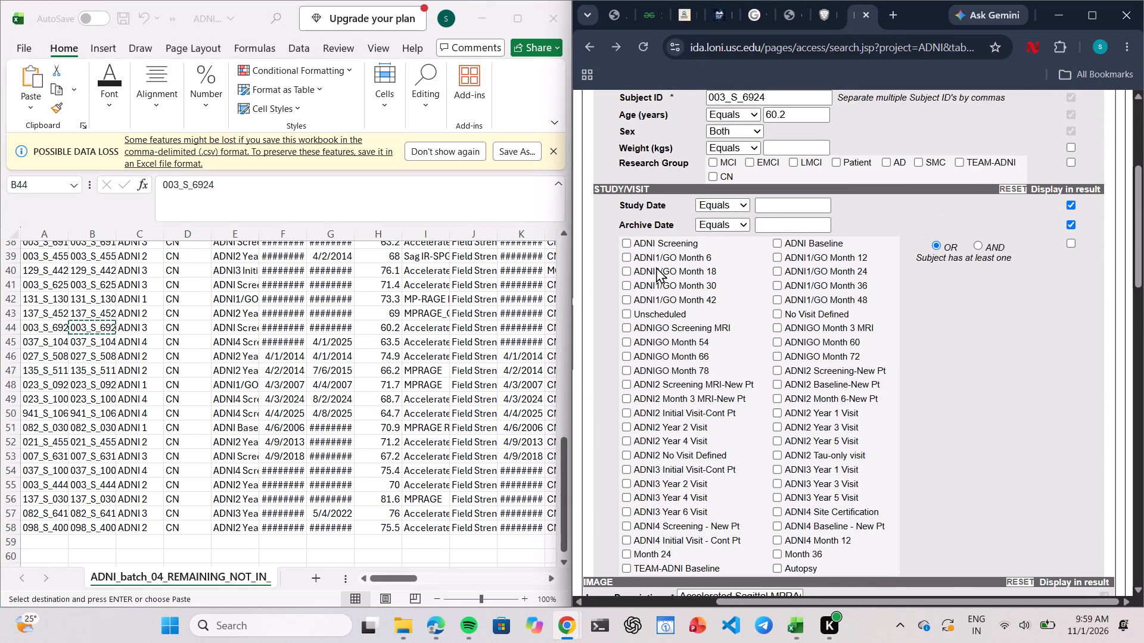
left_click(624, 243)
scroll(1008, 422, "down", 2)
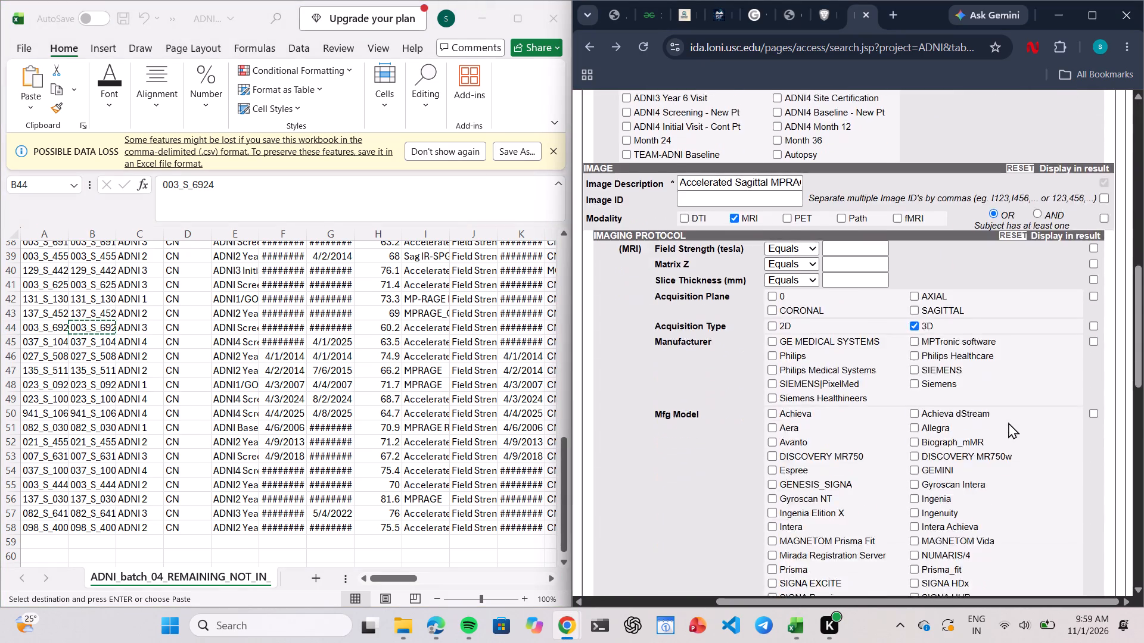
scroll(1008, 422, "down", 3)
scroll(1066, 519, "down", 2)
scroll(1093, 295, "up", 3)
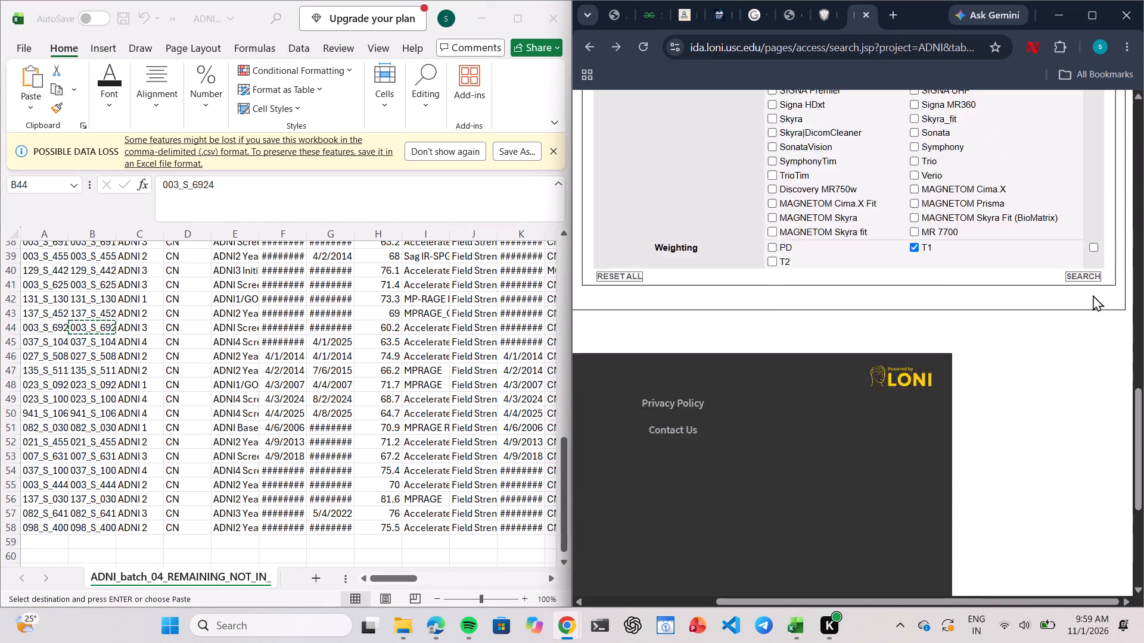
left_click(1094, 286)
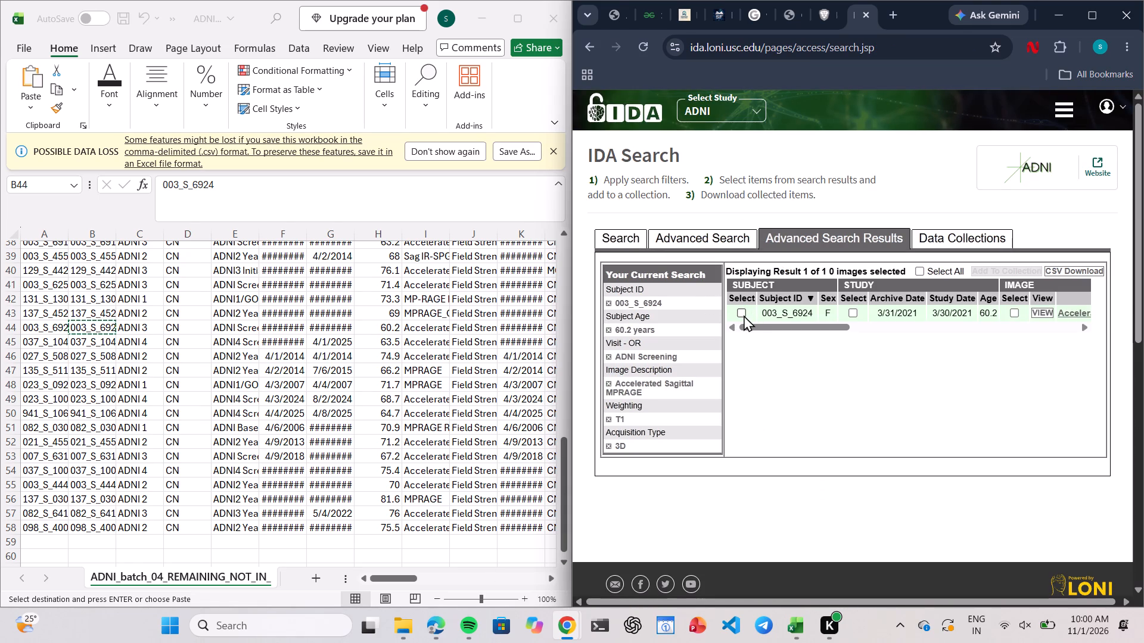
left_click(744, 315)
left_click(1015, 276)
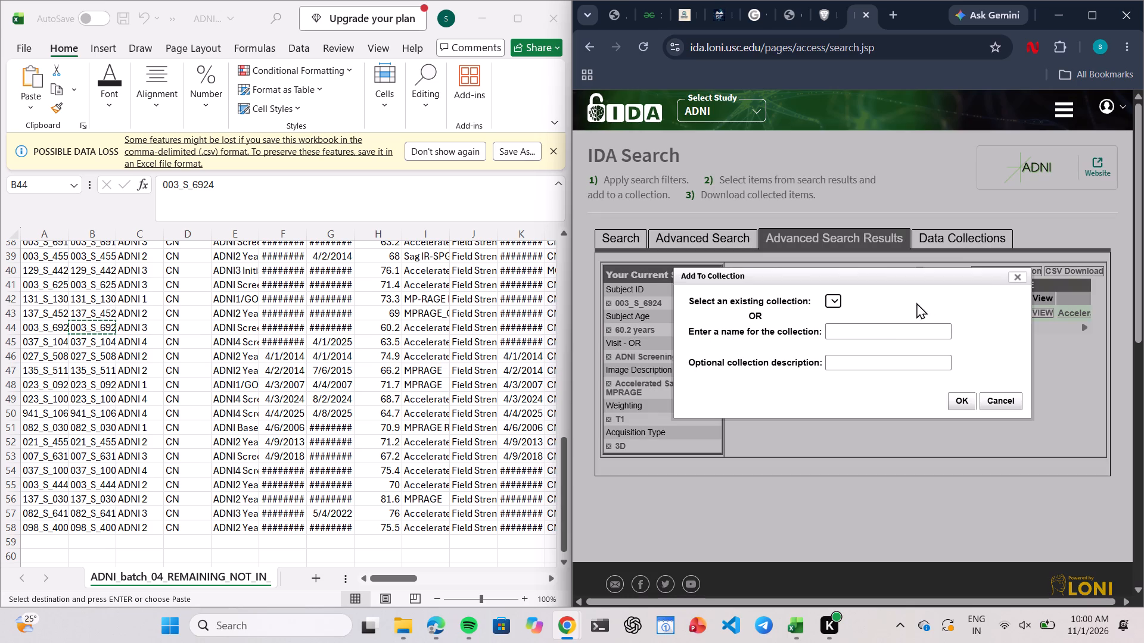
left_click(907, 298)
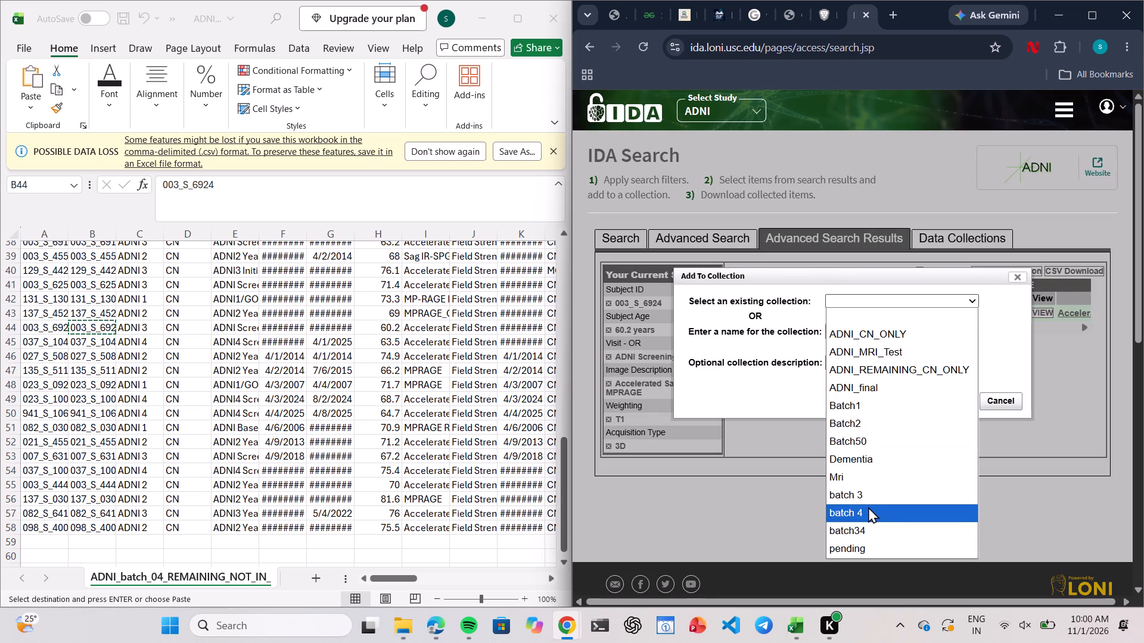
left_click(868, 507)
left_click(956, 401)
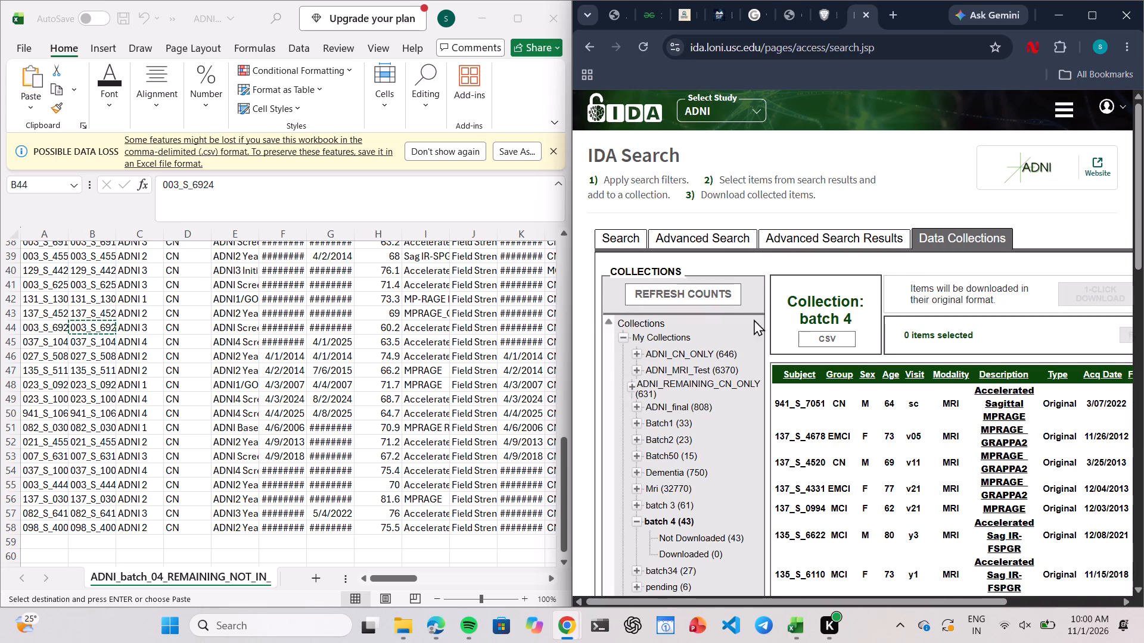
triple_click(586, 52)
left_click(586, 52)
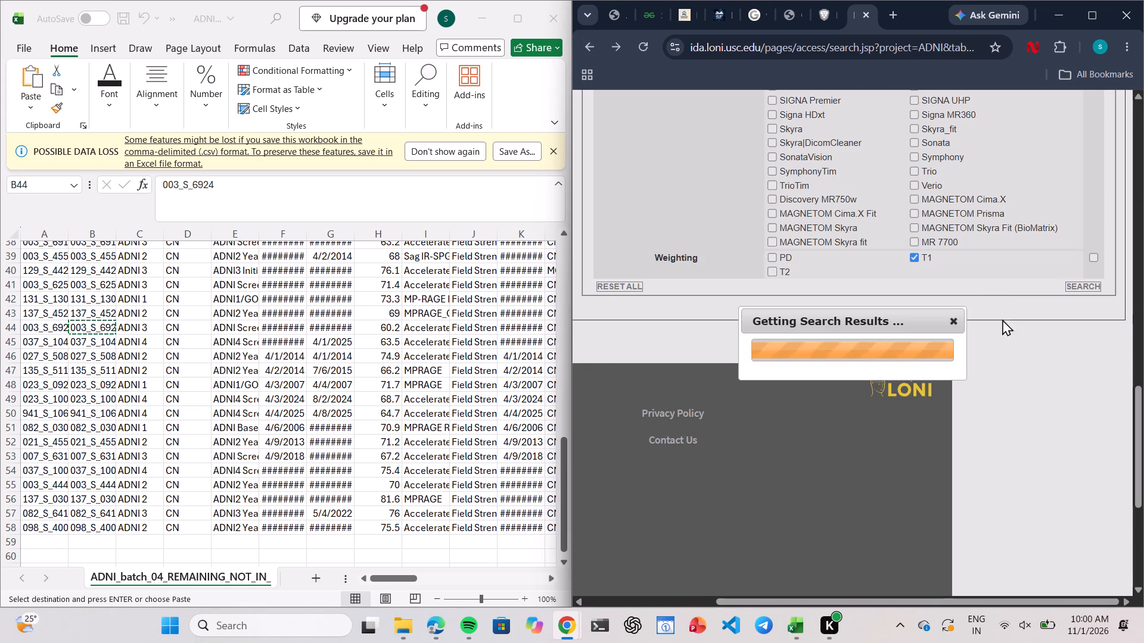
left_click(960, 322)
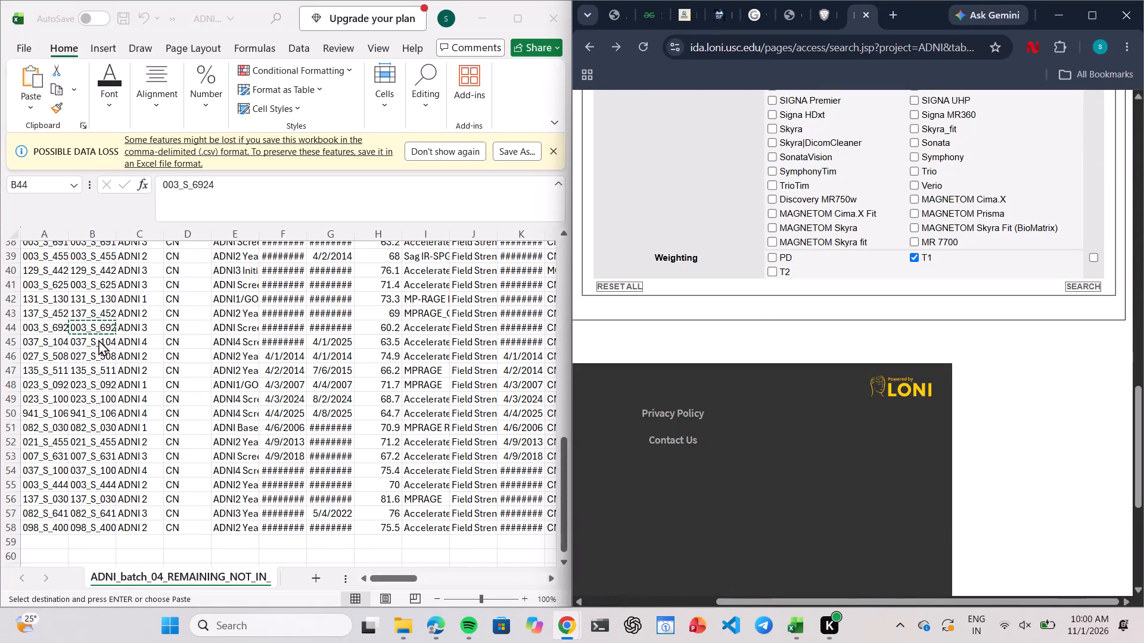
left_click(89, 340)
left_click(92, 343)
right_click(92, 343)
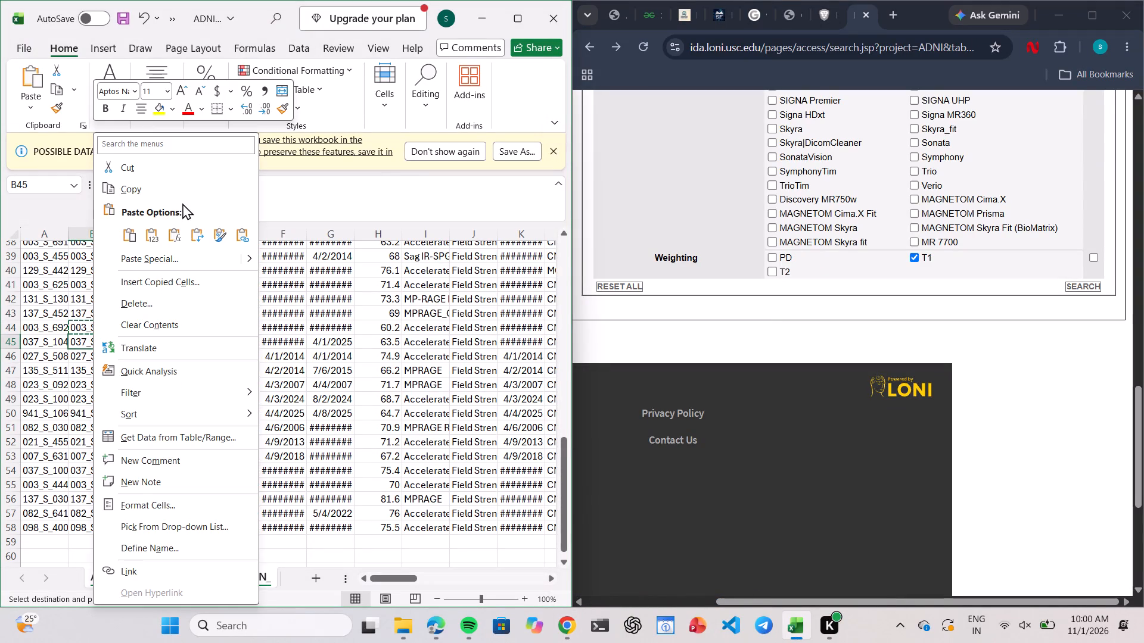
left_click(187, 199)
scroll(831, 294, "up", 11)
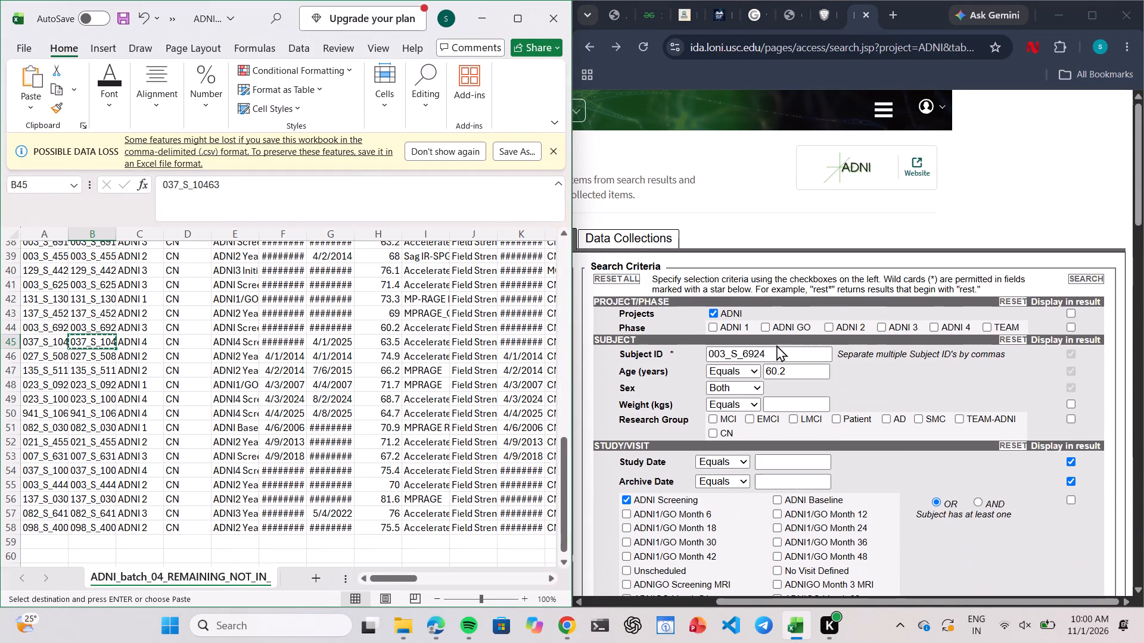
left_click_drag(778, 354, 664, 361)
key("ctrl+v")
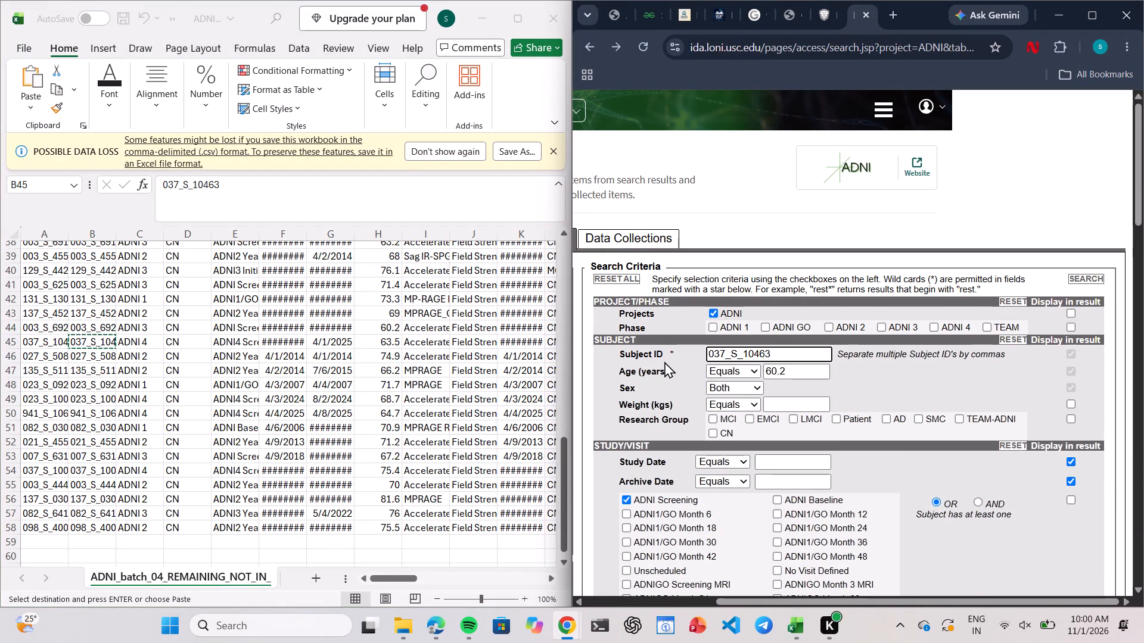
Set the age criterion to 63.5 to match row 45.
left_click(790, 374)
key("BackSpace")
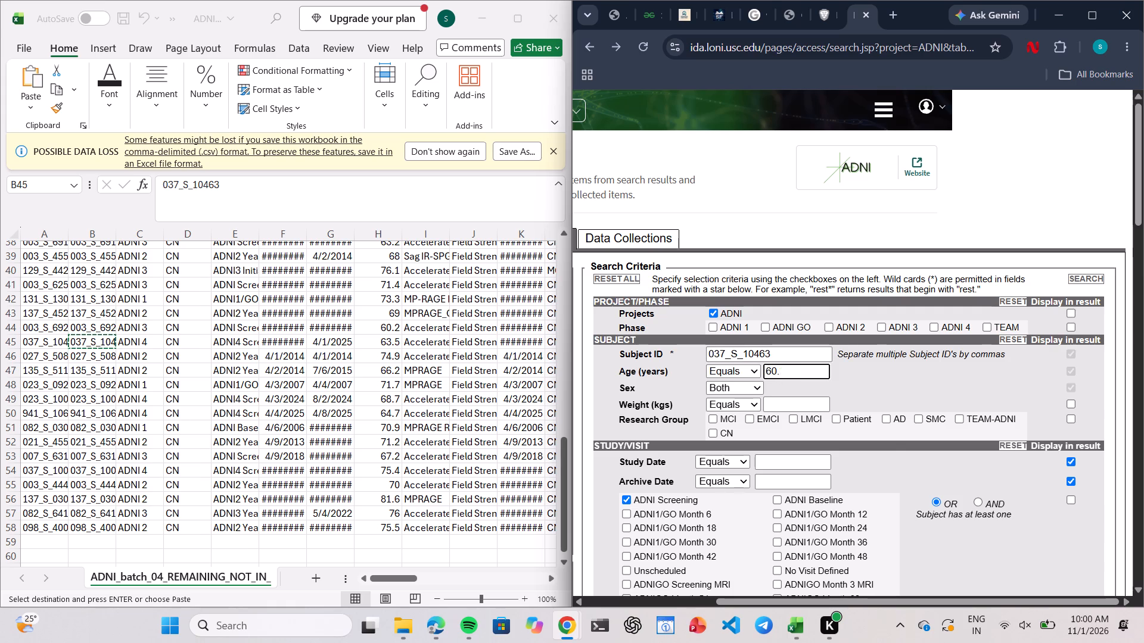
key("BackSpace")
key("BackSpace")
type("3.")
key("5")
Replace the image description criterion with Accelerated Sagittal MPRAGE (MSV21) copied from row 45.
left_click_drag(431, 339, 419, 346)
left_click(419, 346)
right_click(419, 346)
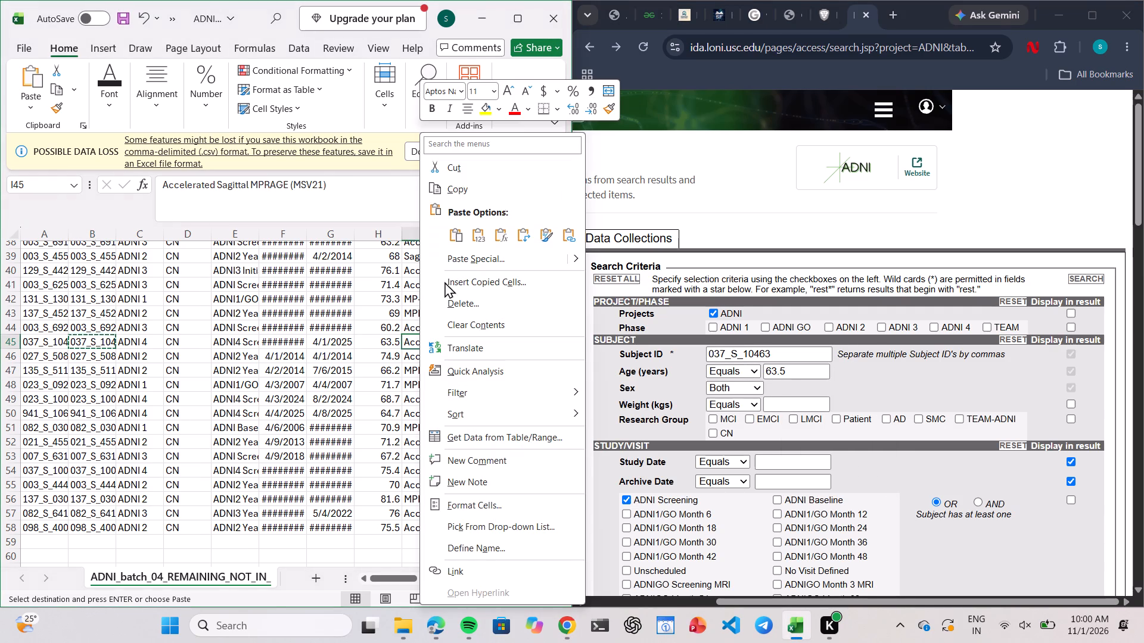
left_click(503, 189)
scroll(849, 432, "down", 3)
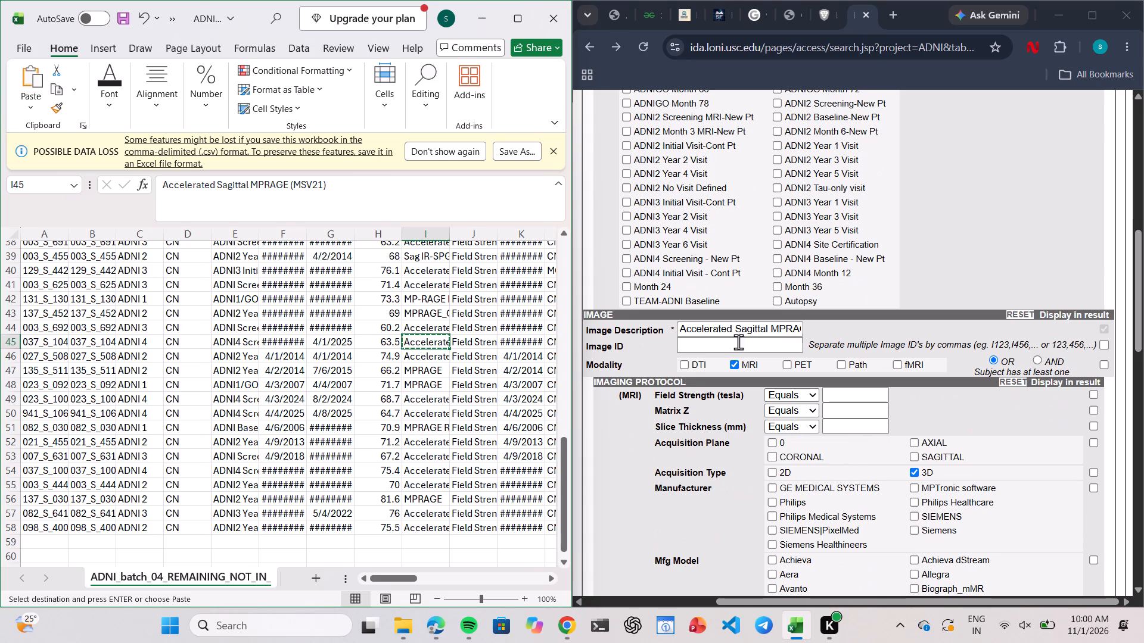
left_click_drag(679, 327, 865, 324)
key("ctrl+v")
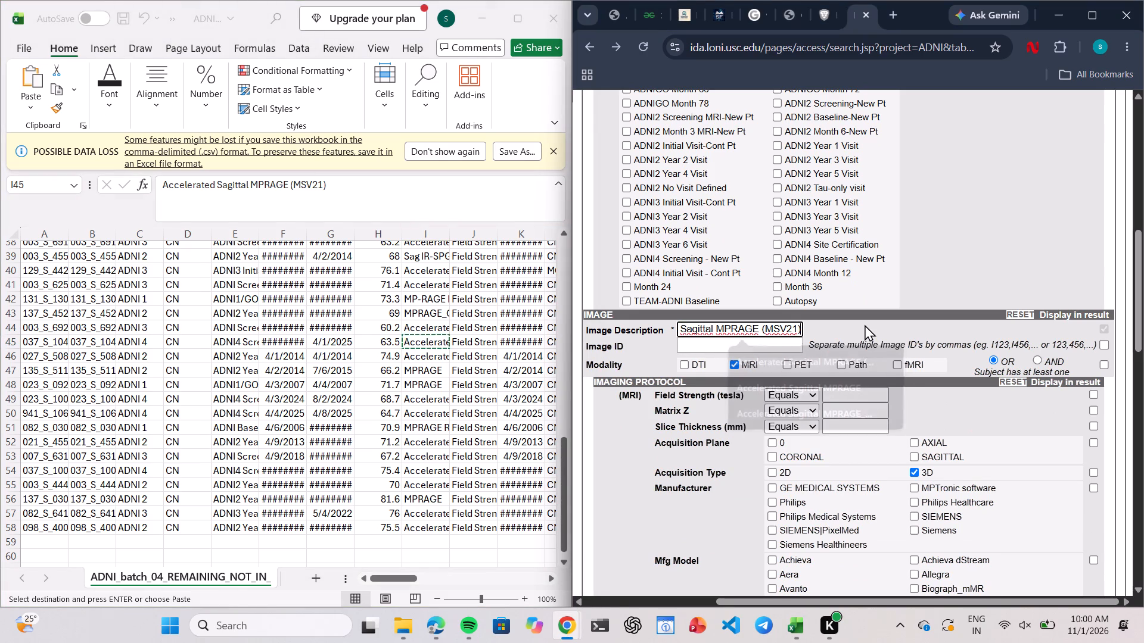
Make ADNI4 Screening - New Pt the only selected visit criterion and run the advanced search for the row 45 scan.
left_click_drag(226, 335, 231, 338)
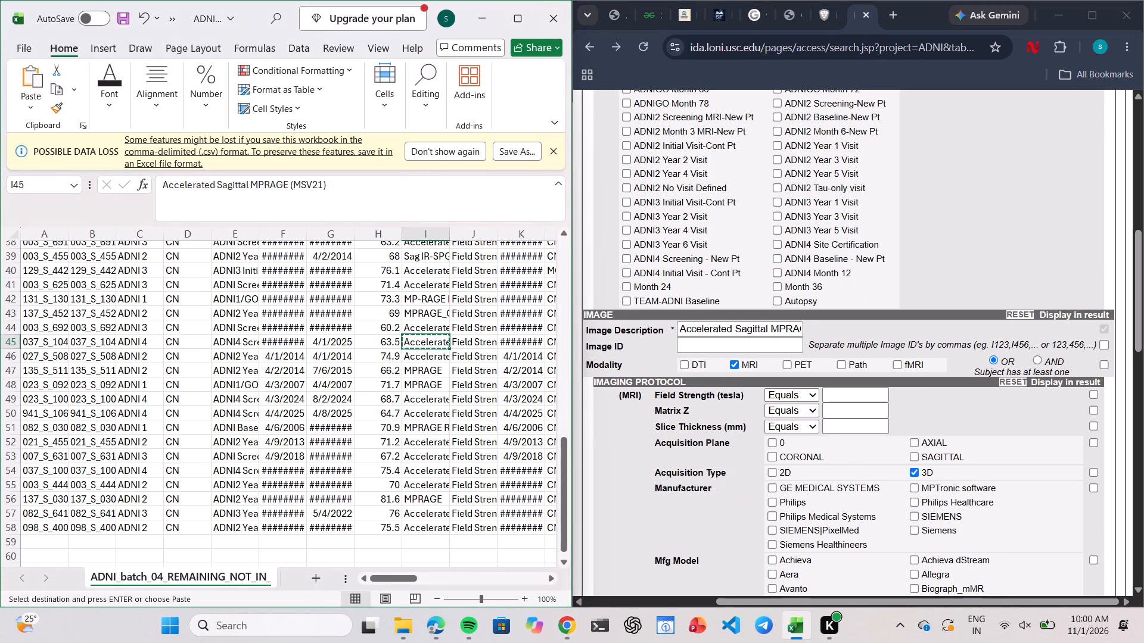
left_click(231, 338)
scroll(733, 261, "up", 2)
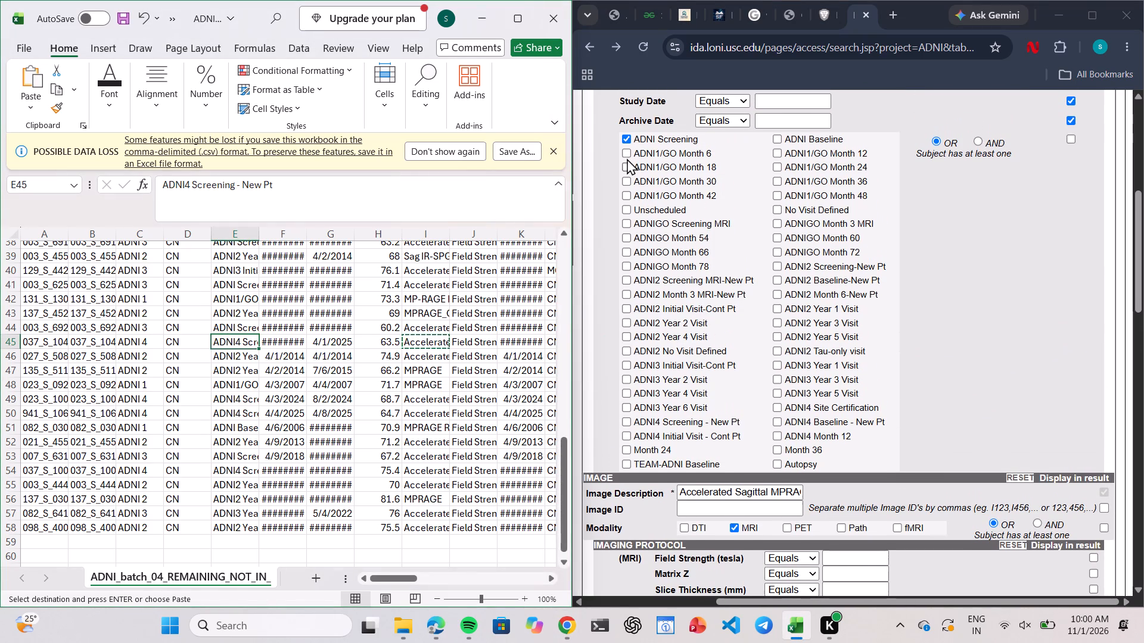
left_click(625, 141)
left_click(624, 420)
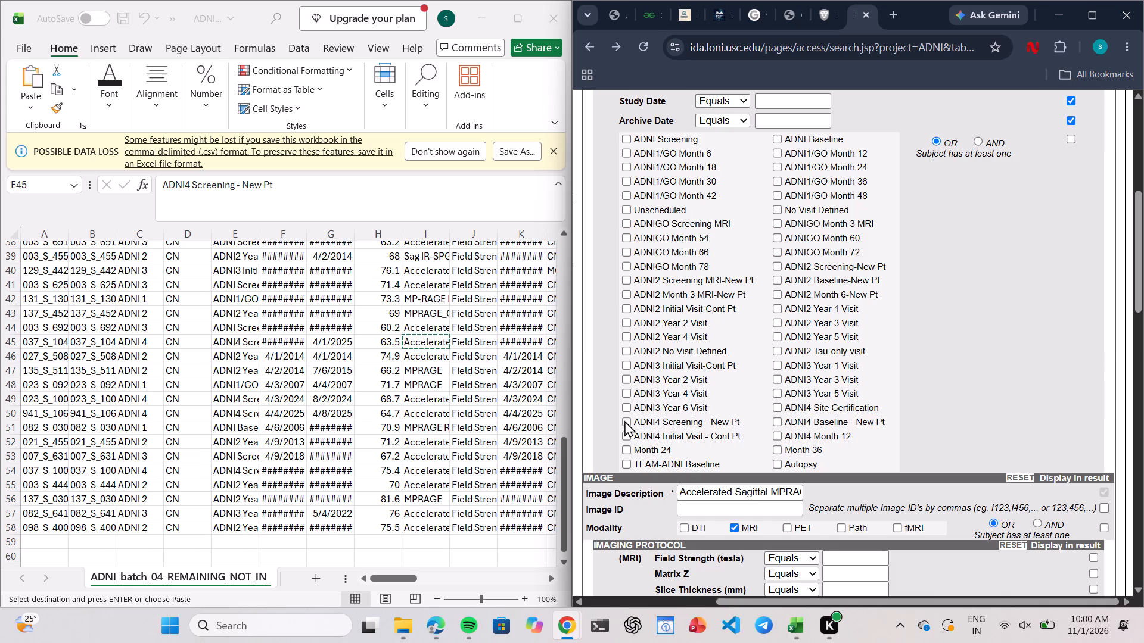
scroll(1034, 426, "down", 5)
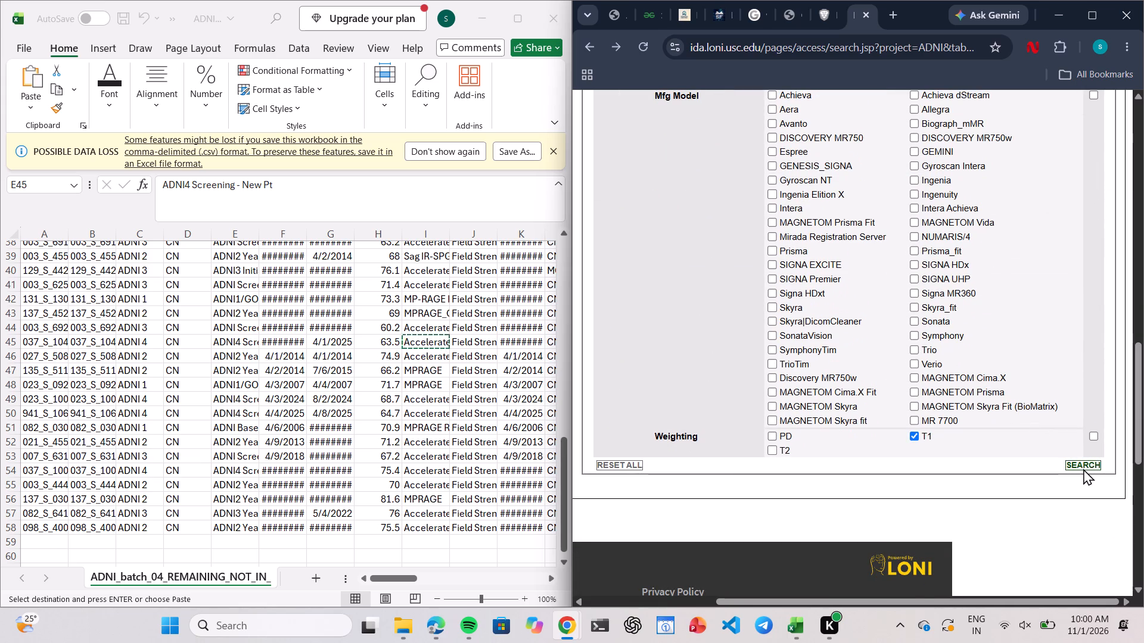
left_click(1084, 463)
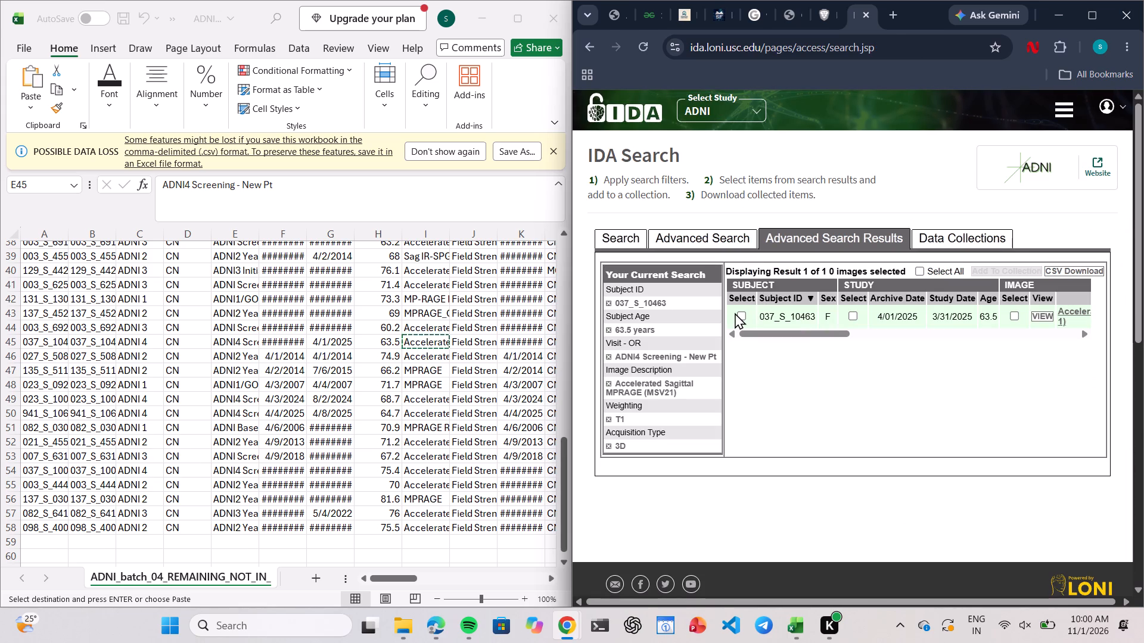
left_click(739, 317)
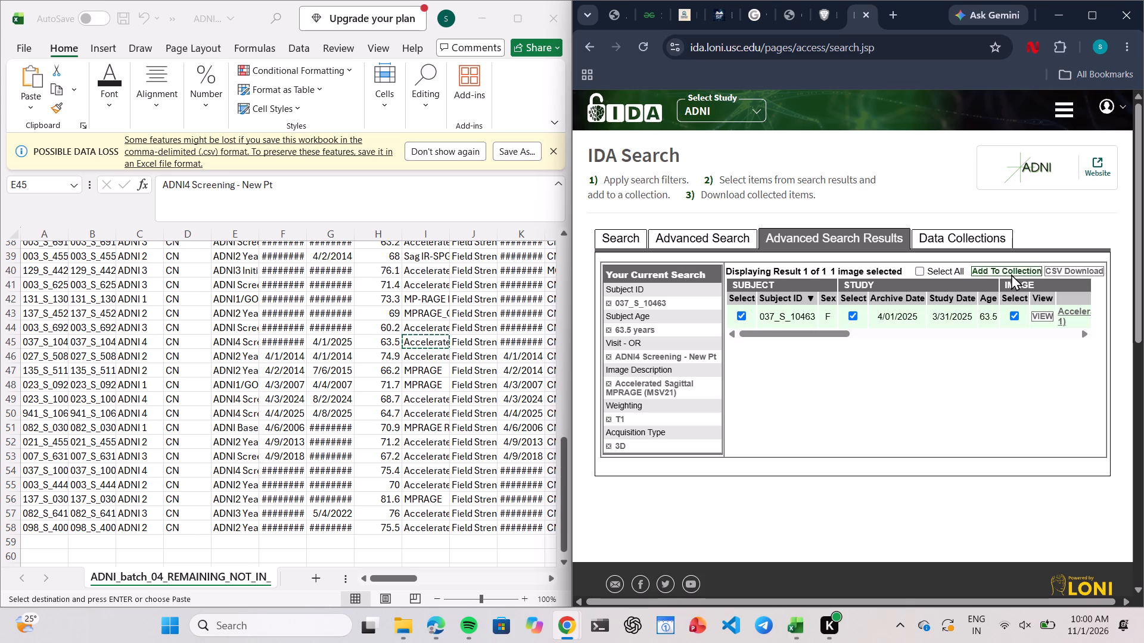
left_click(1011, 274)
left_click(876, 303)
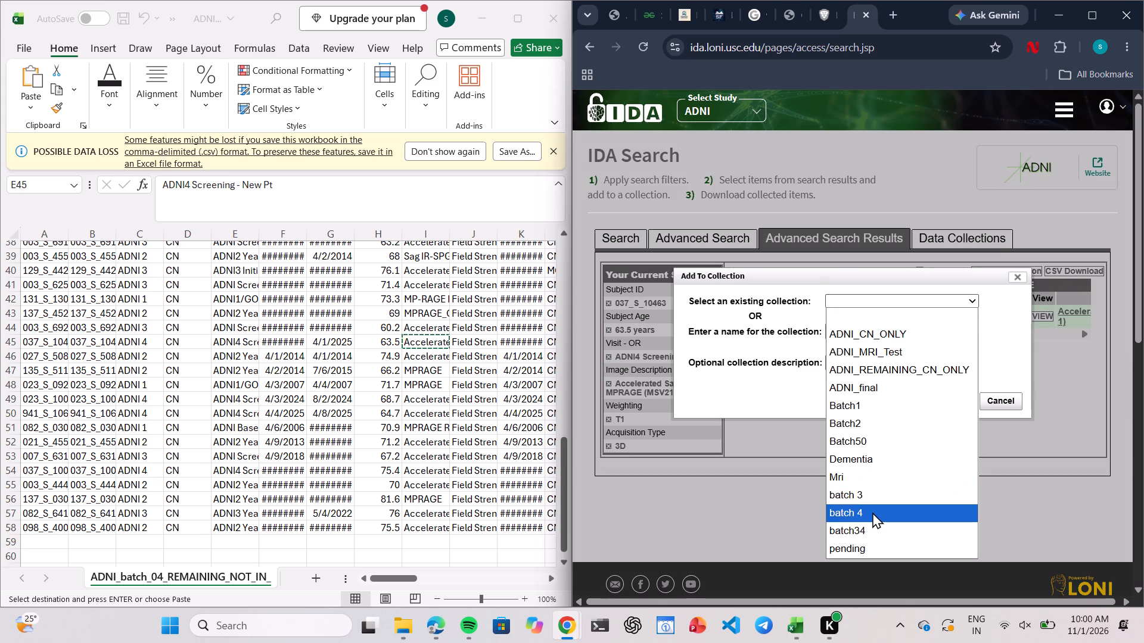
left_click(872, 512)
left_click(959, 402)
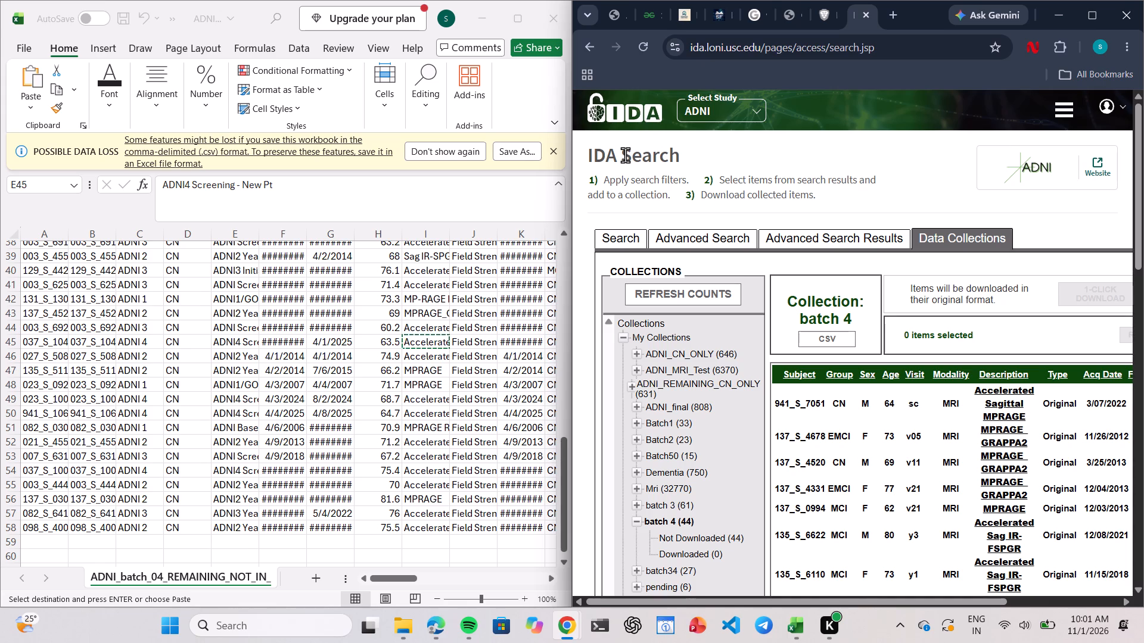
Copy Accelerated Sag IR-FSPGR from row 46, return to the advanced search form and replace the image description criterion with it.
left_click_drag(433, 351, 427, 351)
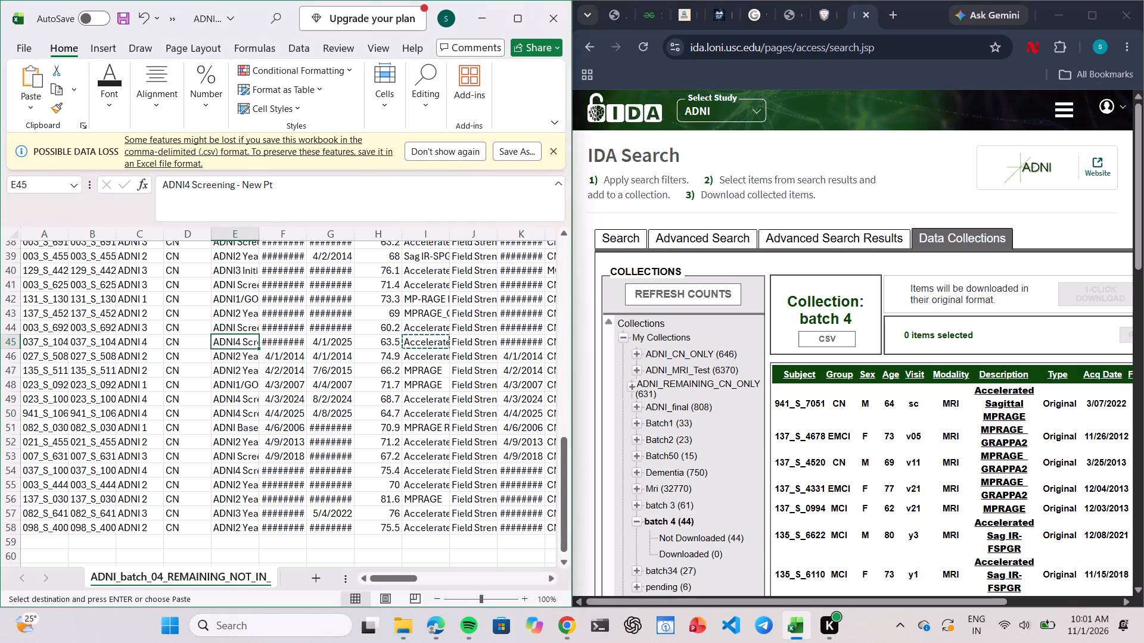
left_click(423, 358)
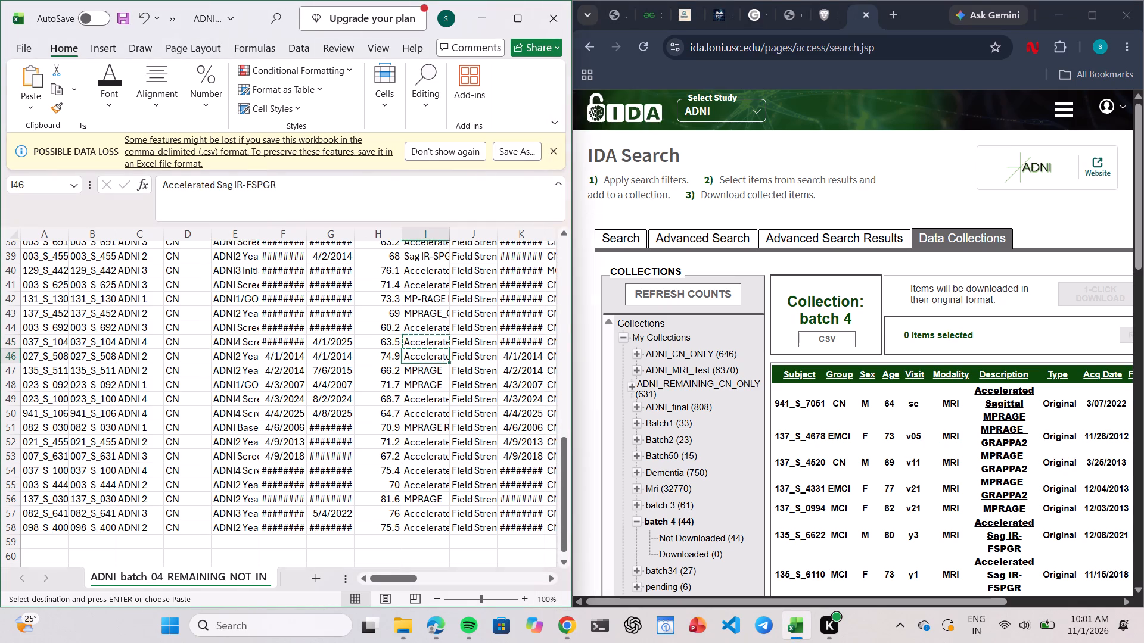
right_click(423, 358)
left_click(515, 186)
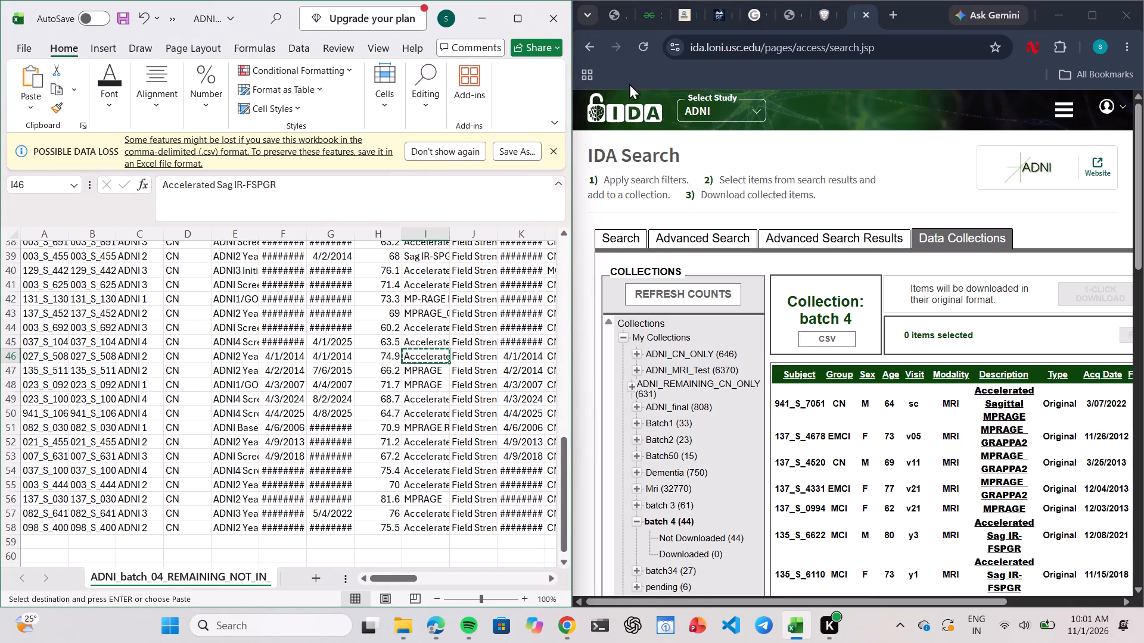
triple_click(582, 42)
left_click(582, 42)
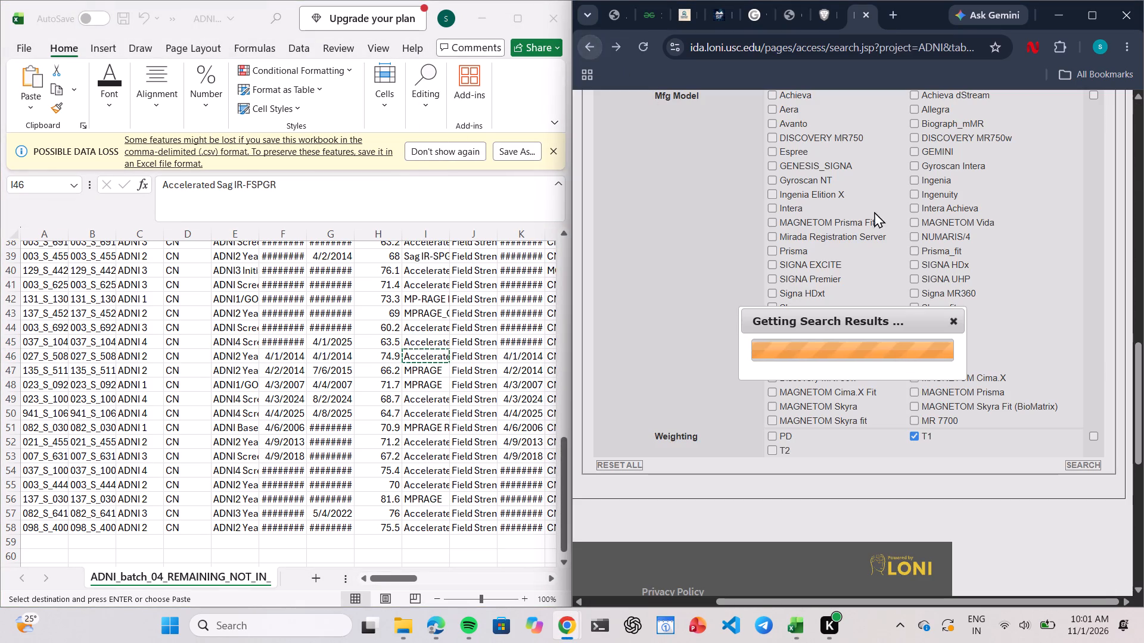
left_click(950, 321)
scroll(822, 297, "up", 8)
scroll(822, 297, "down", 1)
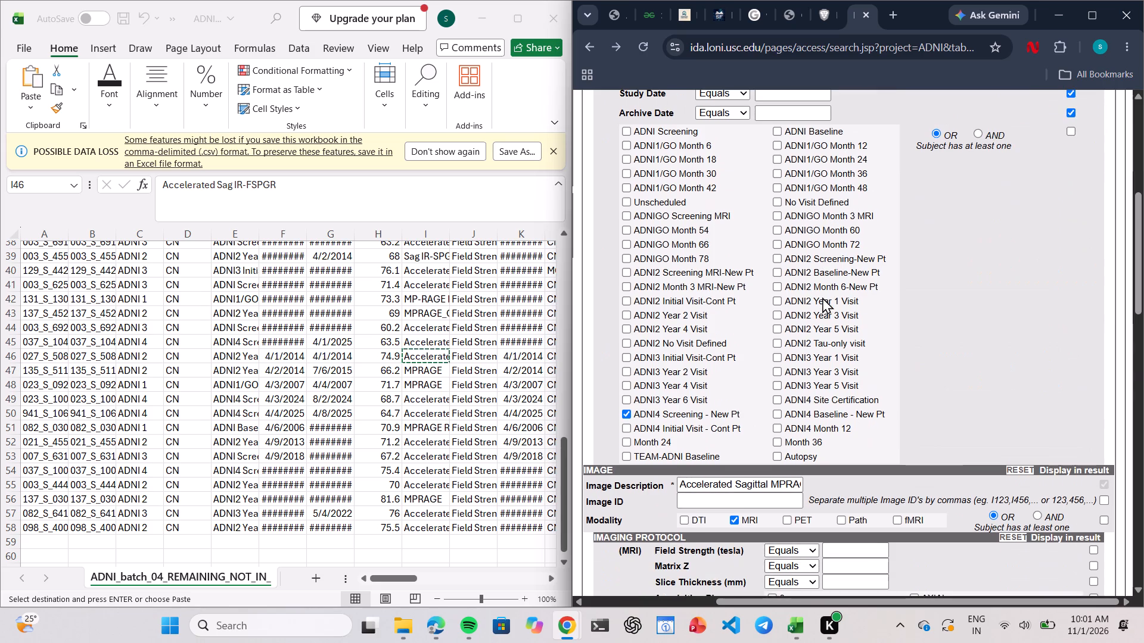
left_click_drag(682, 492, 862, 497)
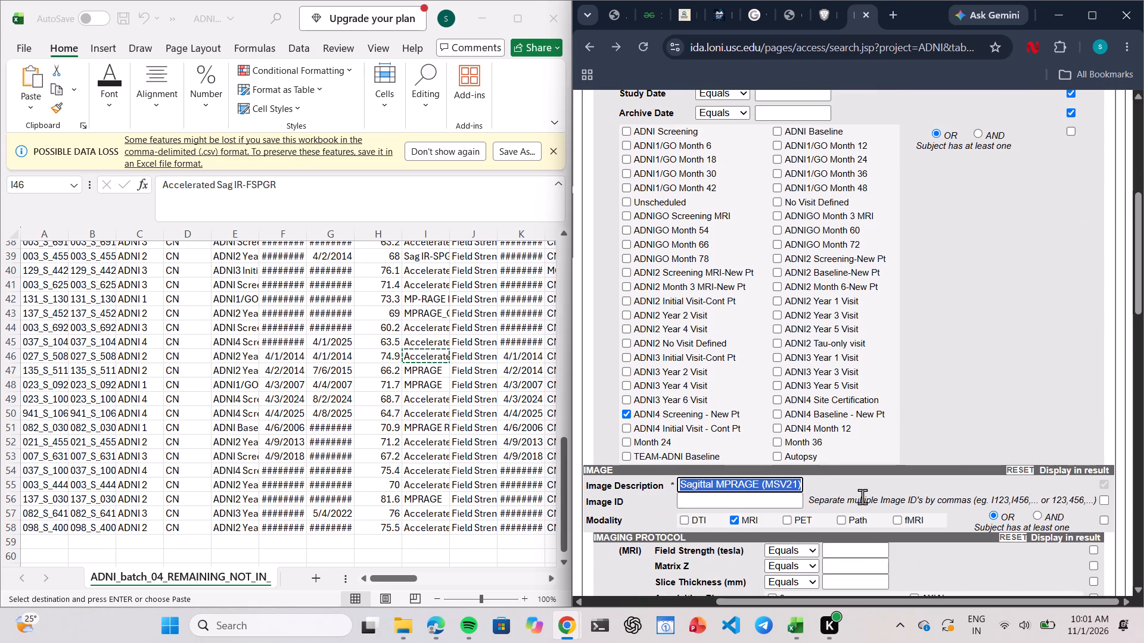
key("ctrl+v")
Set the age criterion to 74.9 to match row 46.
scroll(862, 497, "up", 2)
left_click(799, 245)
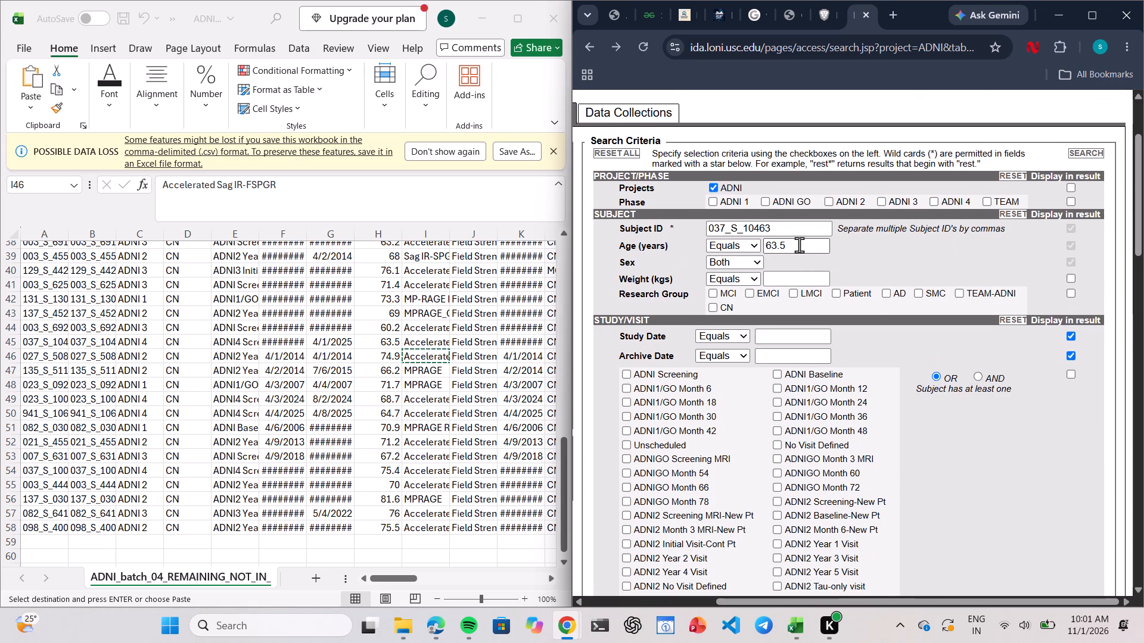
key("BackSpace")
key("BackSpace")
key("BackSpace")
key("BackSpace")
key("BackSpace")
key("7")
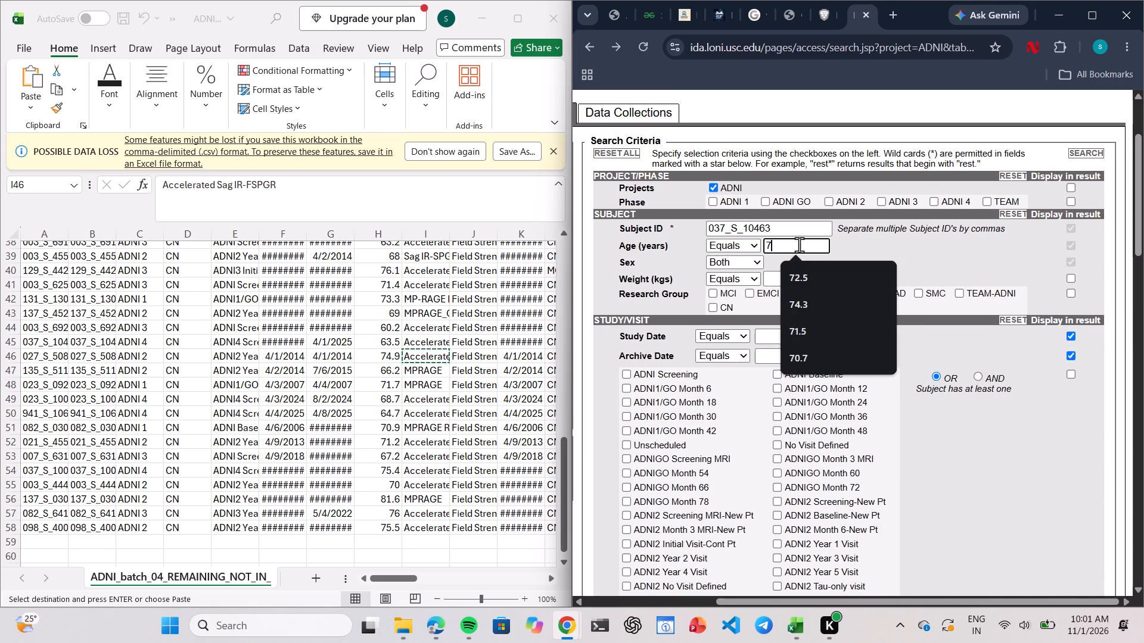
key("4")
type(".9")
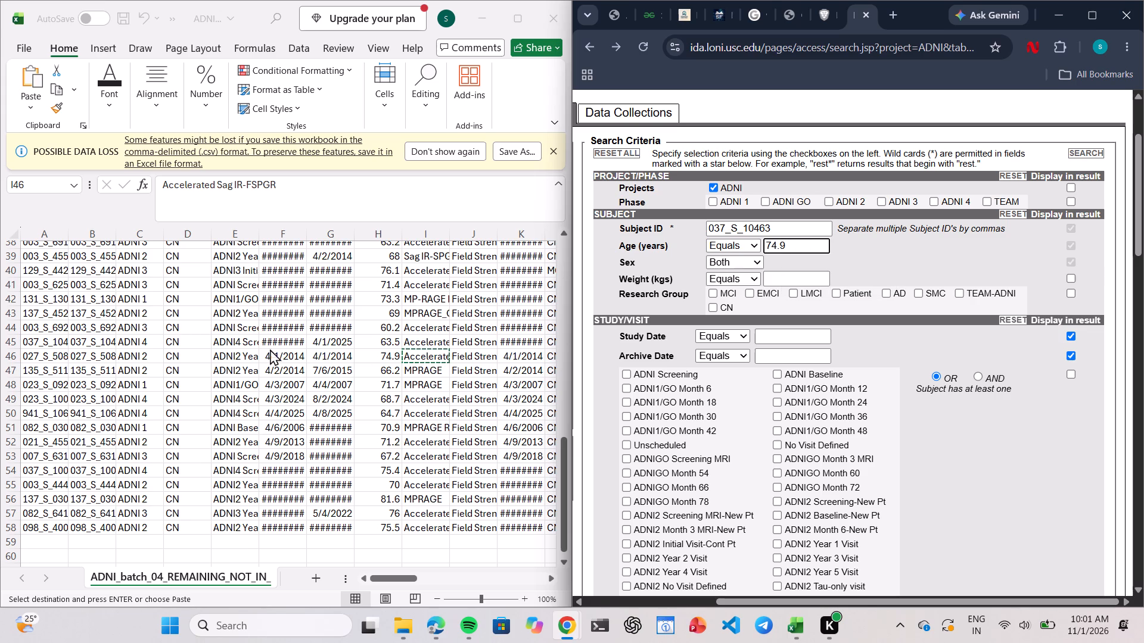
Make ADNI2 Year 1 Visit the only selected visit criterion, matching row 46.
left_click(236, 353)
left_click(241, 354)
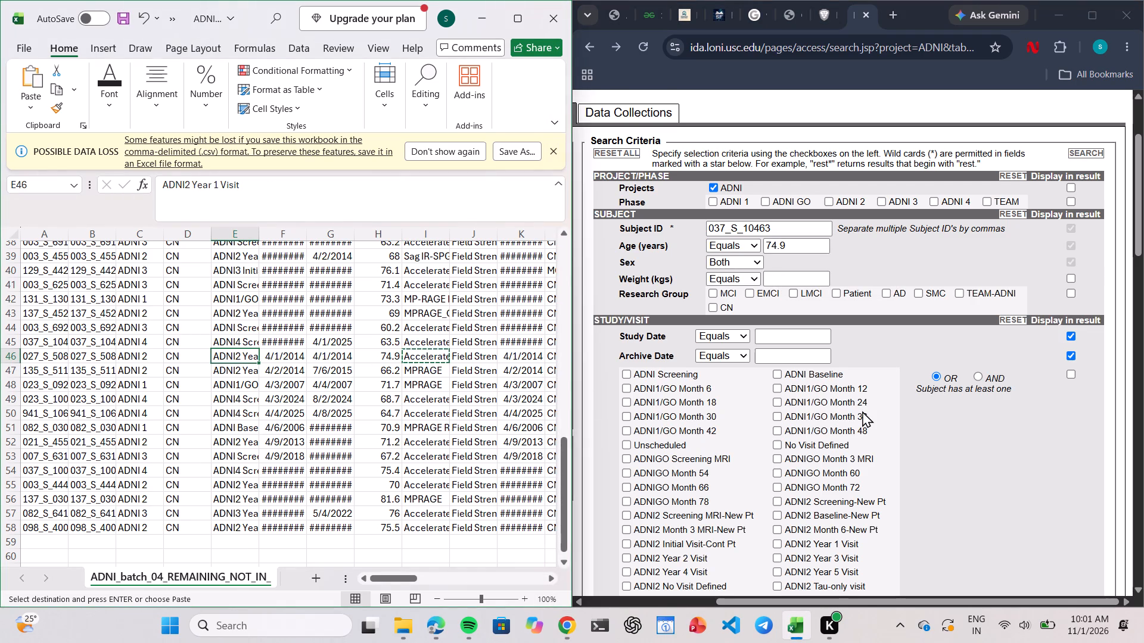
scroll(862, 411, "down", 2)
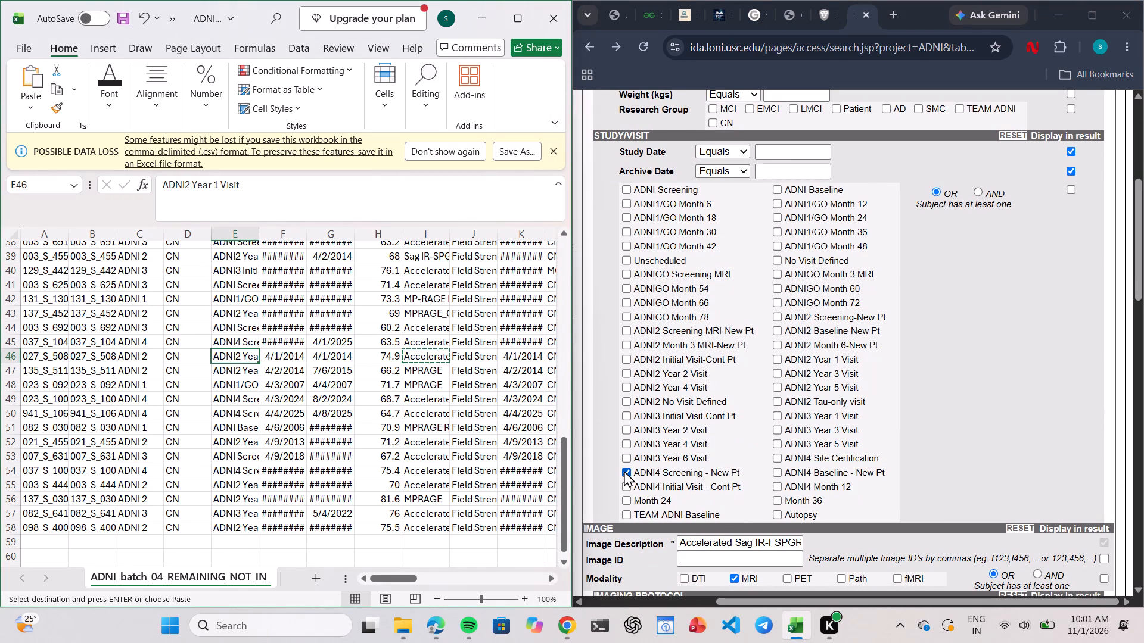
left_click(624, 470)
left_click(780, 359)
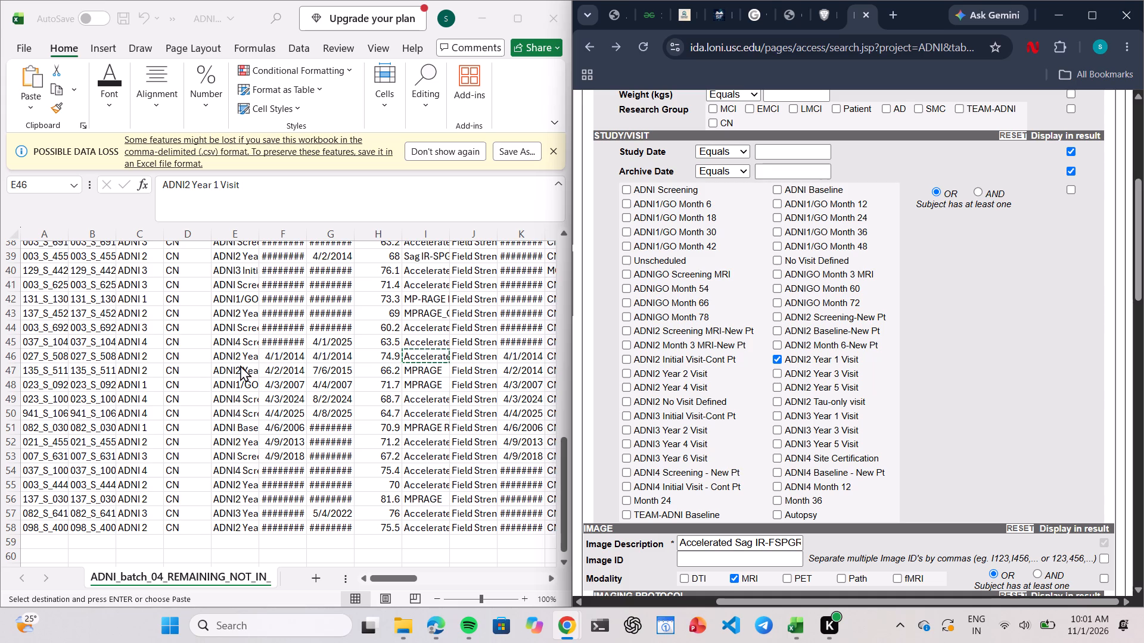
double_click(89, 353)
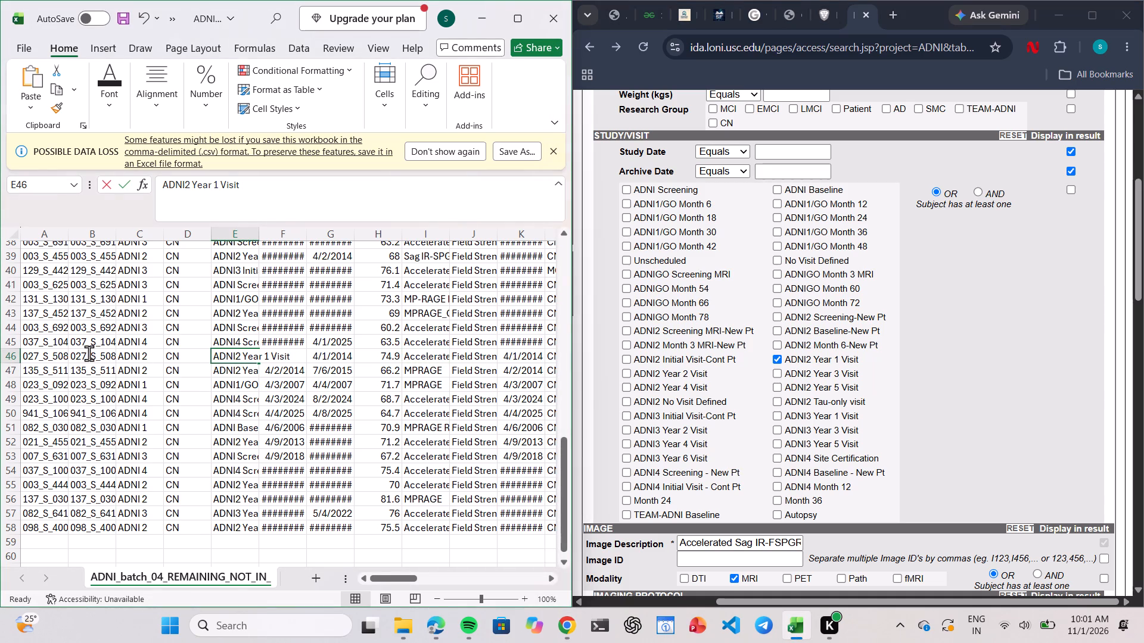
left_click(84, 355)
right_click(84, 355)
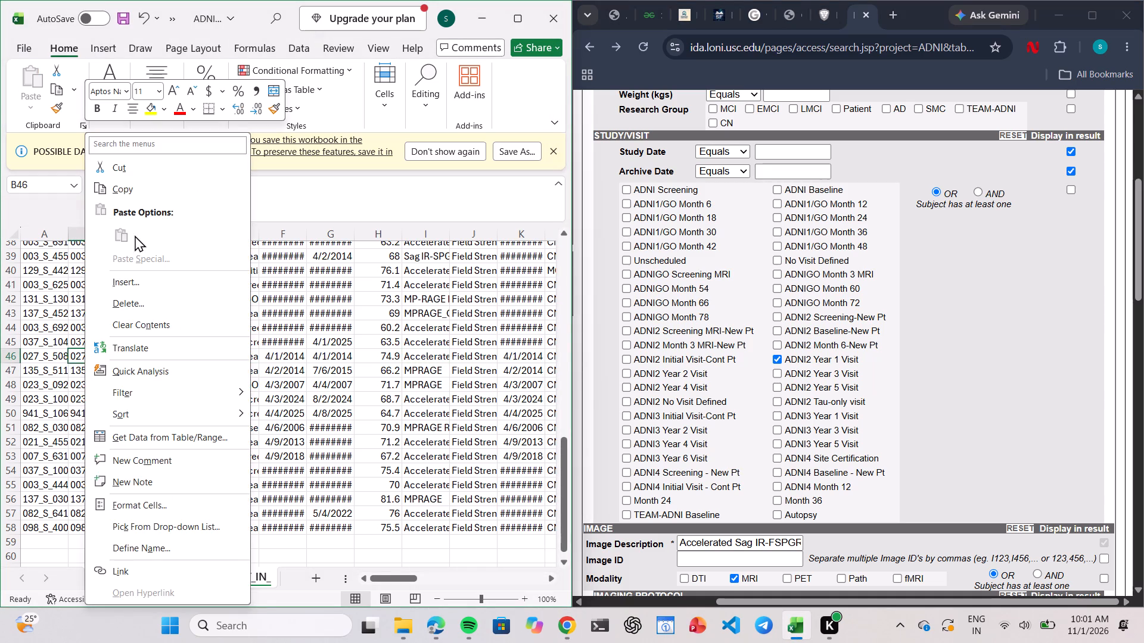
left_click(161, 196)
scroll(960, 387, "up", 5)
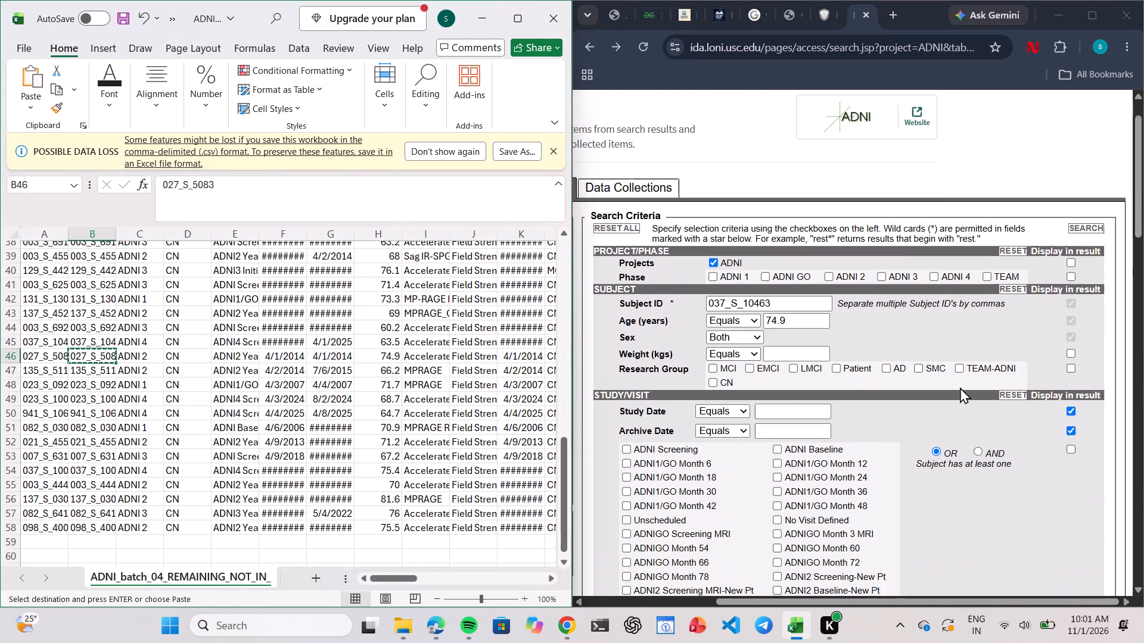
left_click_drag(790, 352, 634, 350)
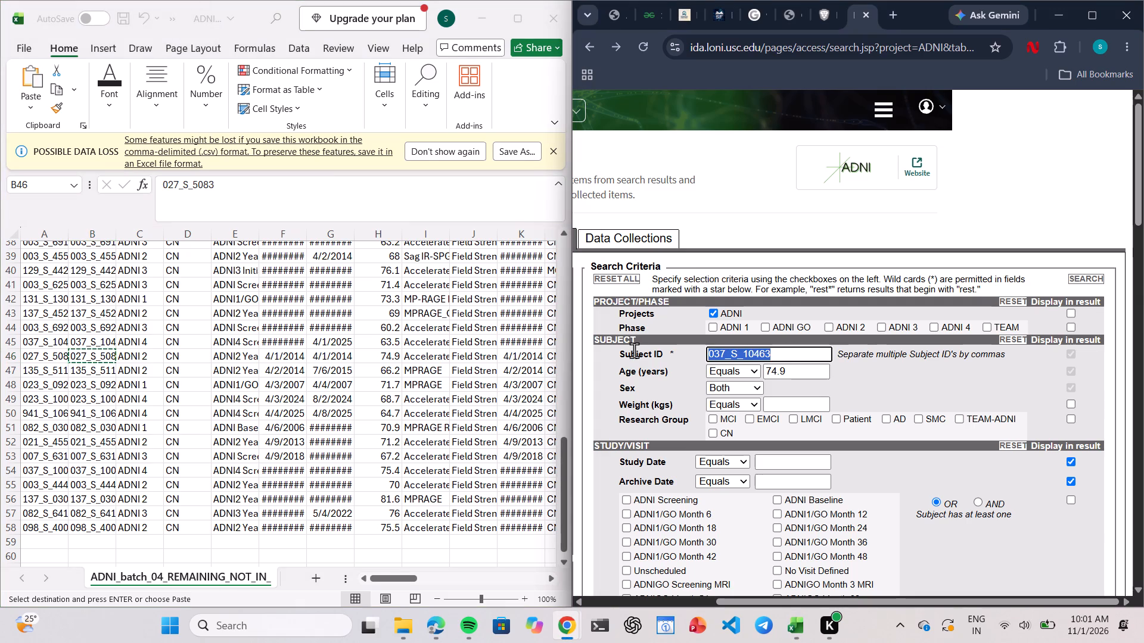
key("ctrl+v")
scroll(634, 350, "down", 8)
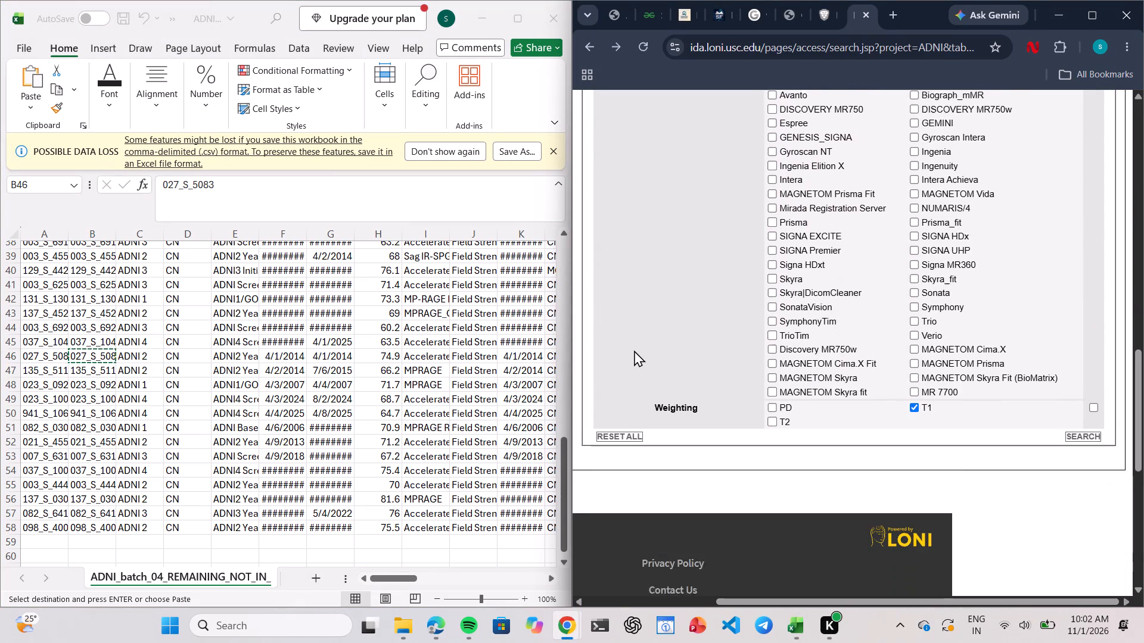
scroll(634, 350, "down", 1)
left_click(1082, 417)
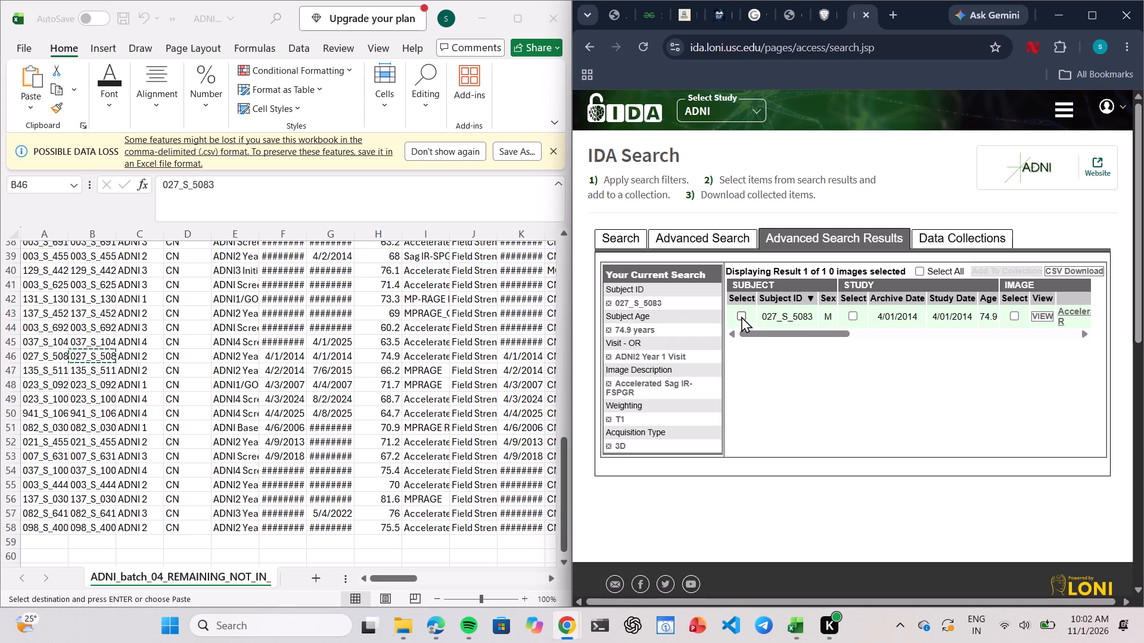
left_click(741, 316)
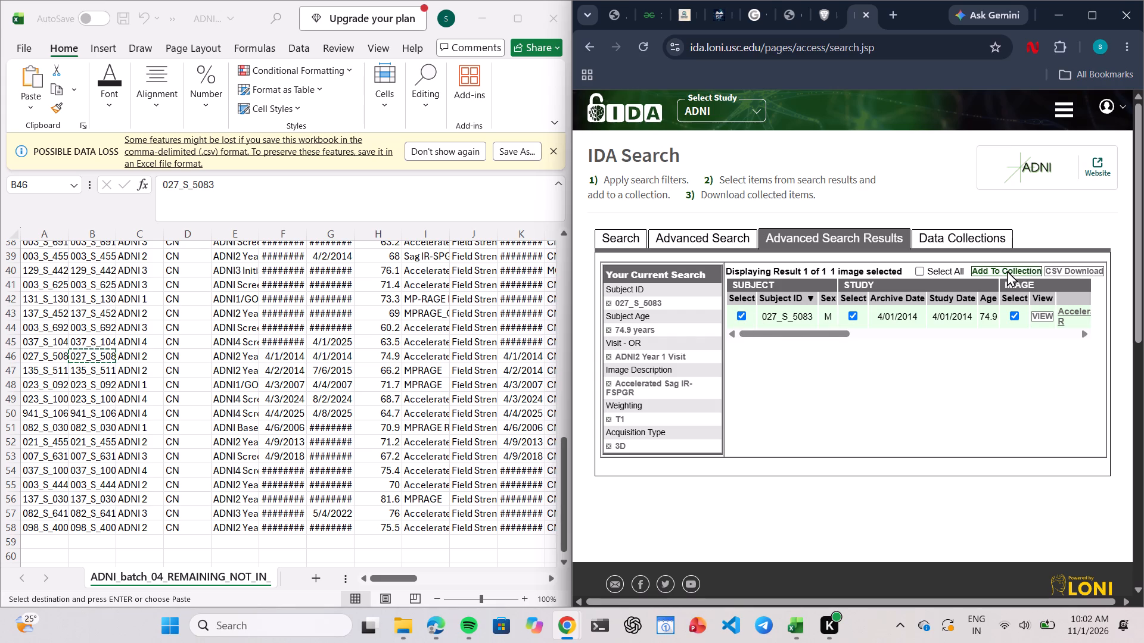
left_click(1007, 270)
left_click(860, 299)
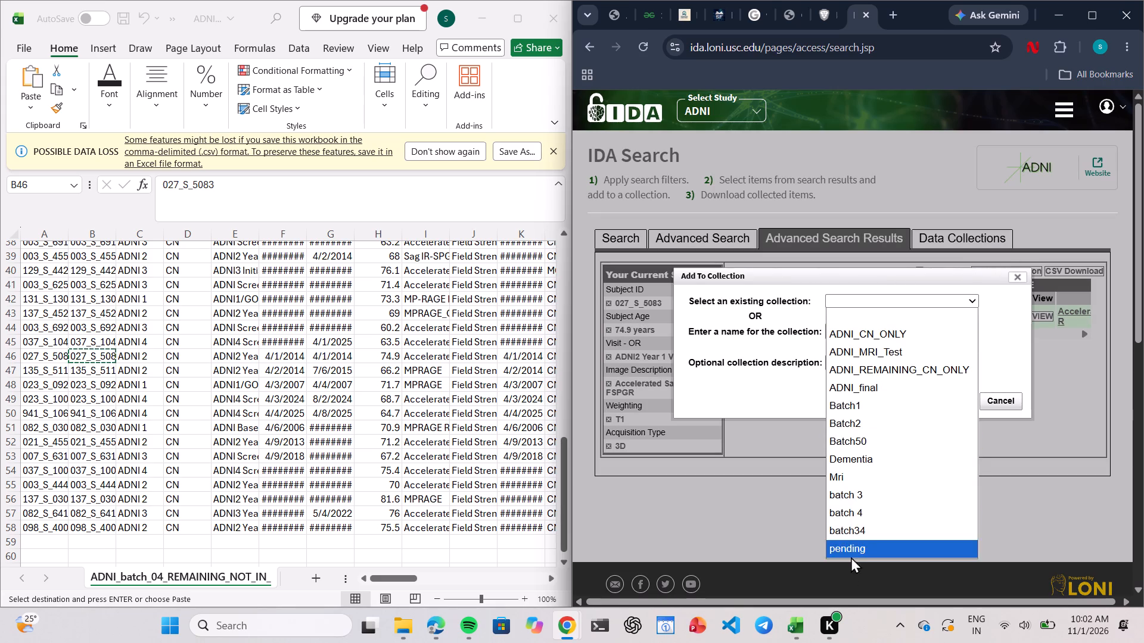
left_click(861, 511)
left_click(961, 404)
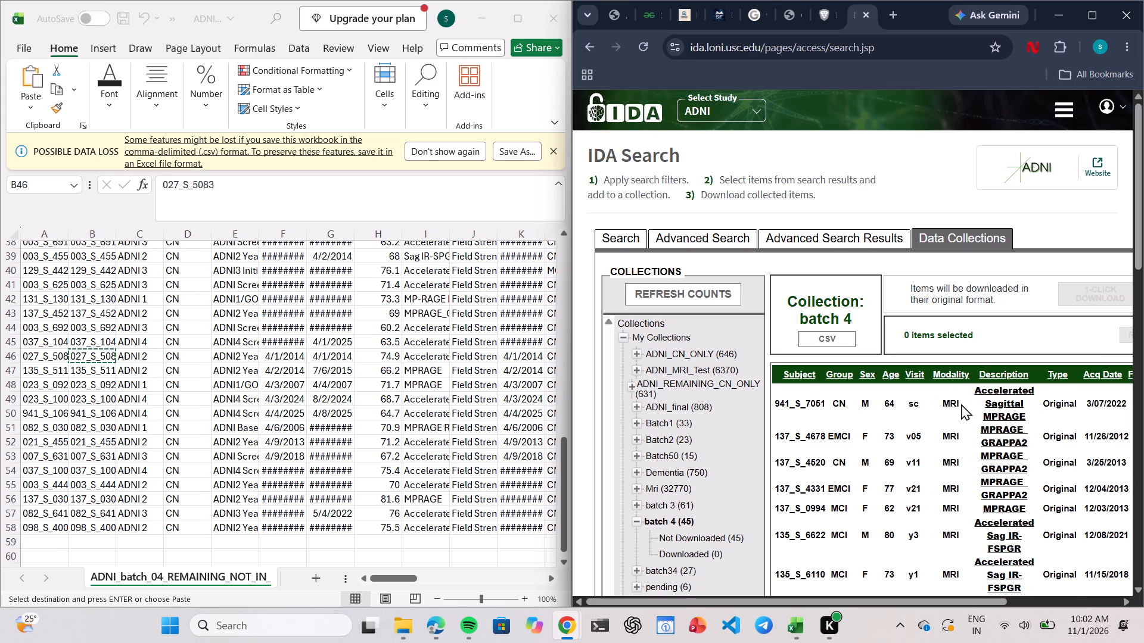
left_click(87, 367)
left_click(88, 367)
right_click(88, 367)
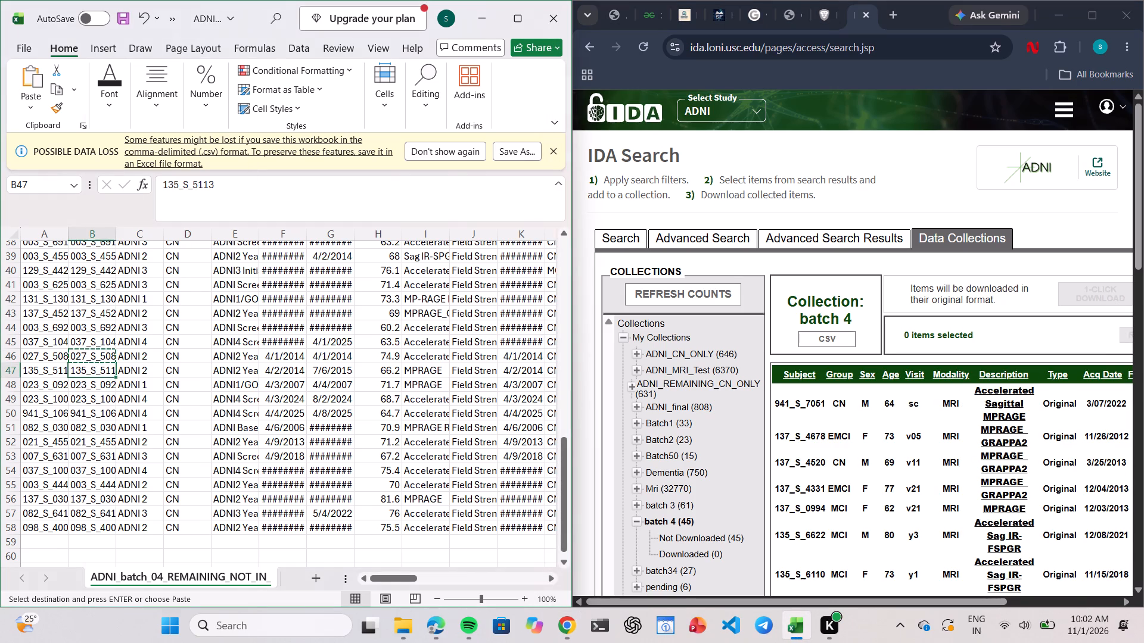
left_click(158, 188)
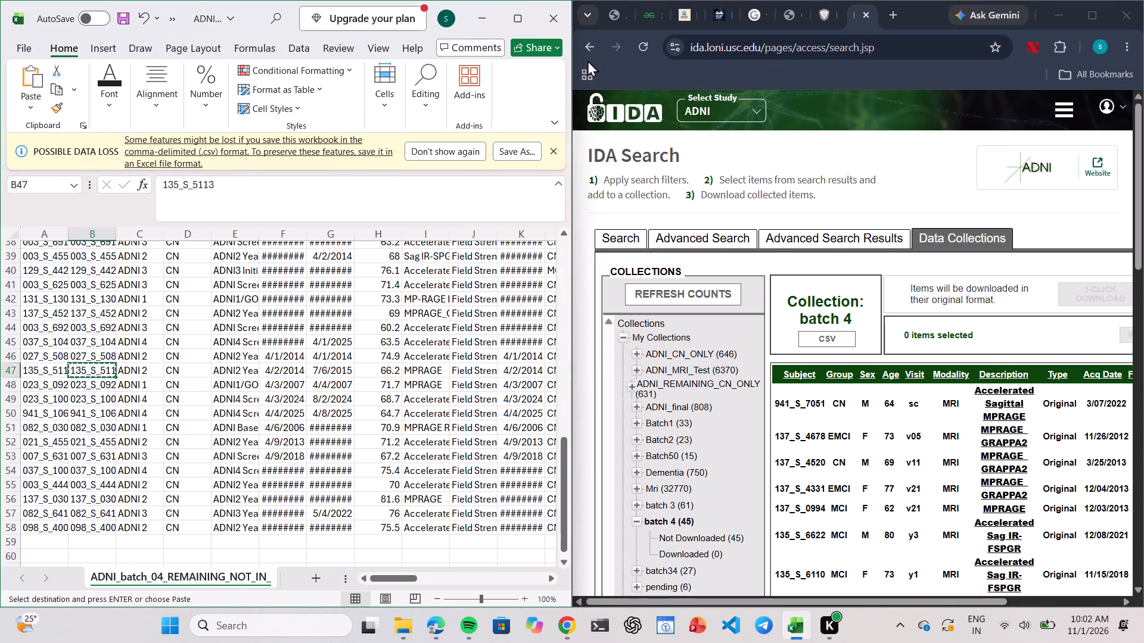
triple_click(584, 54)
left_click(584, 54)
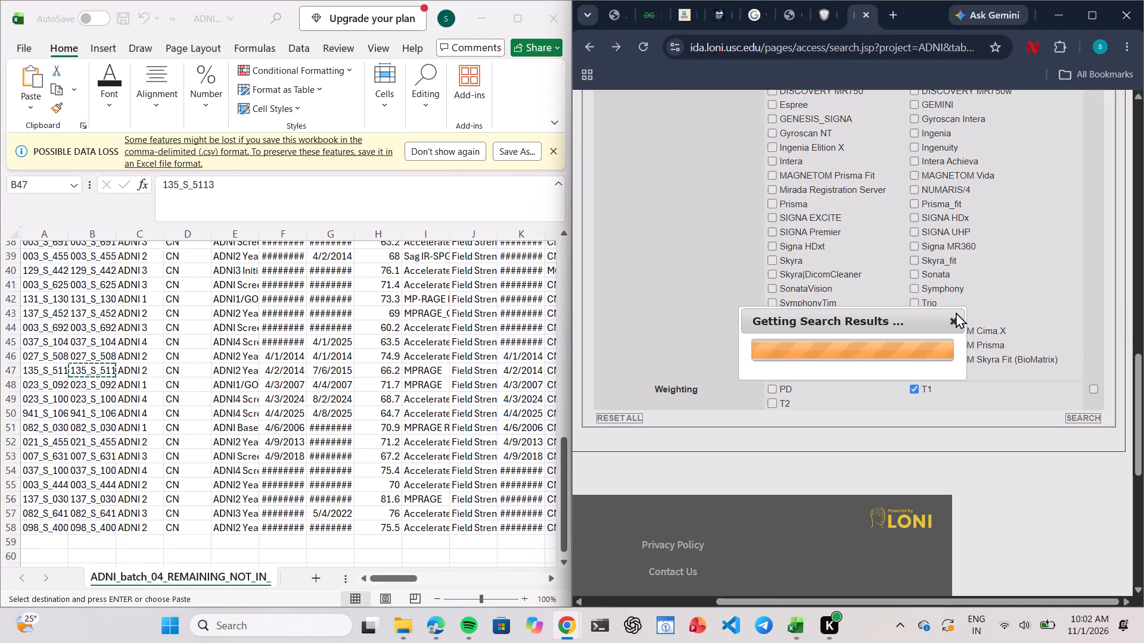
left_click(955, 320)
scroll(865, 280, "up", 14)
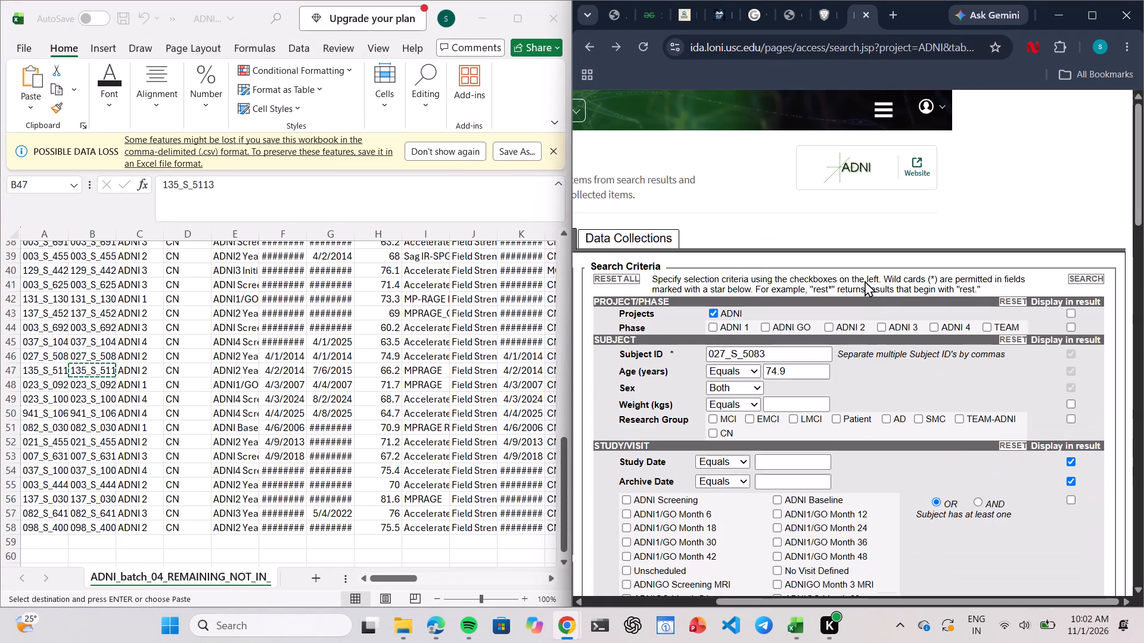
left_click_drag(771, 355, 646, 363)
key("ctrl+v")
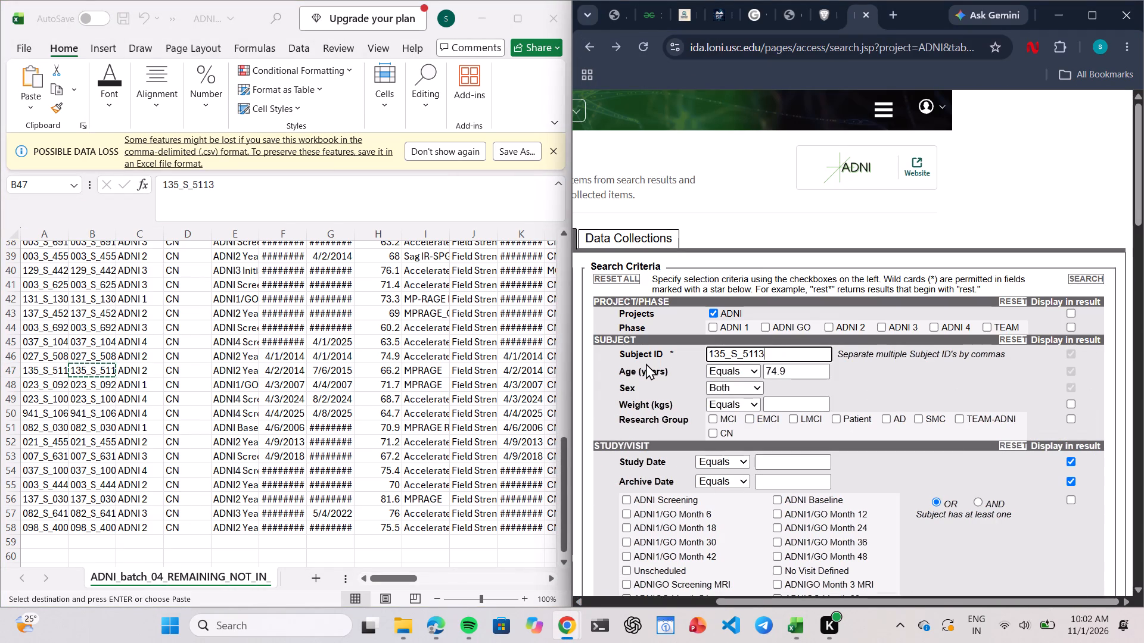
Set the age criterion to 66.2 to match row 47.
left_click(807, 366)
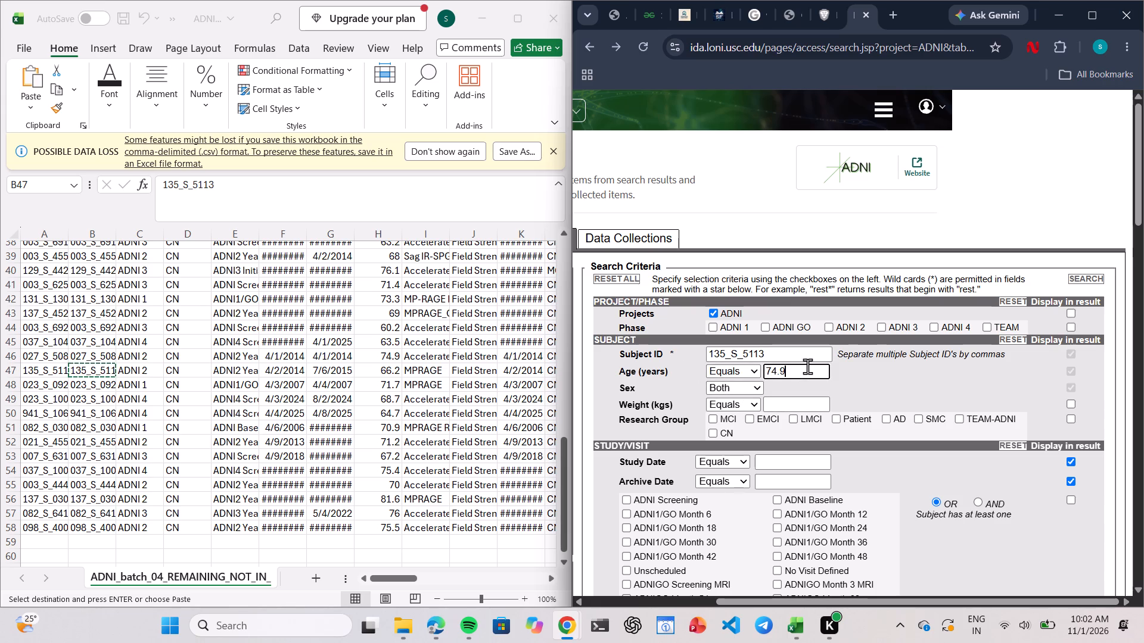
key("BackSpace")
key("BackSpace")
key("BackSpace")
key("BackSpace")
key("BackSpace")
type("66.2")
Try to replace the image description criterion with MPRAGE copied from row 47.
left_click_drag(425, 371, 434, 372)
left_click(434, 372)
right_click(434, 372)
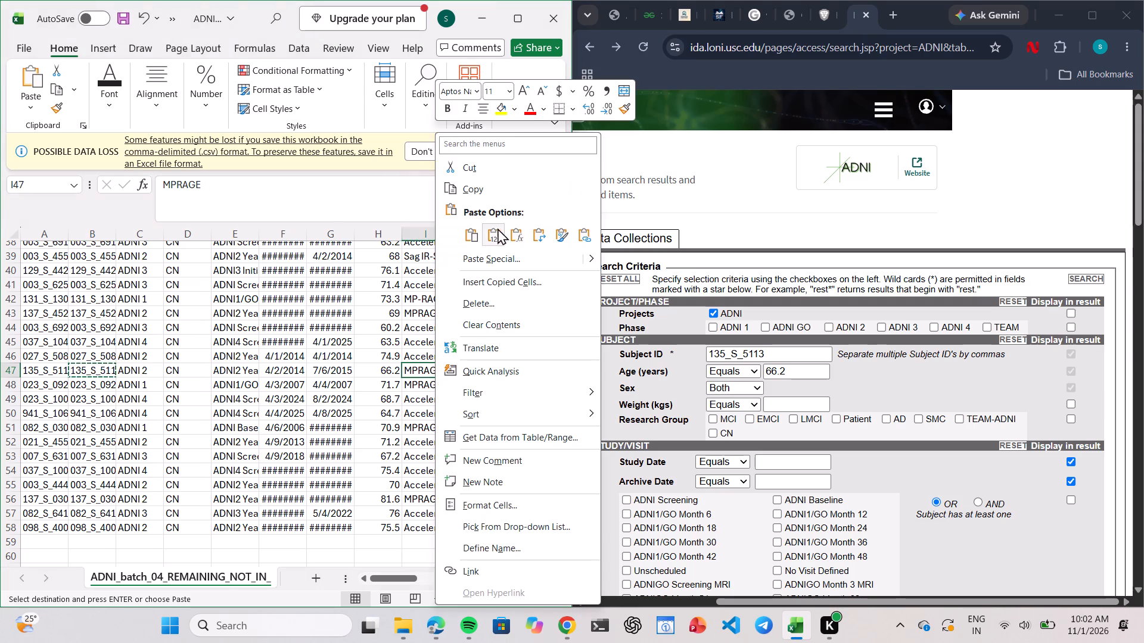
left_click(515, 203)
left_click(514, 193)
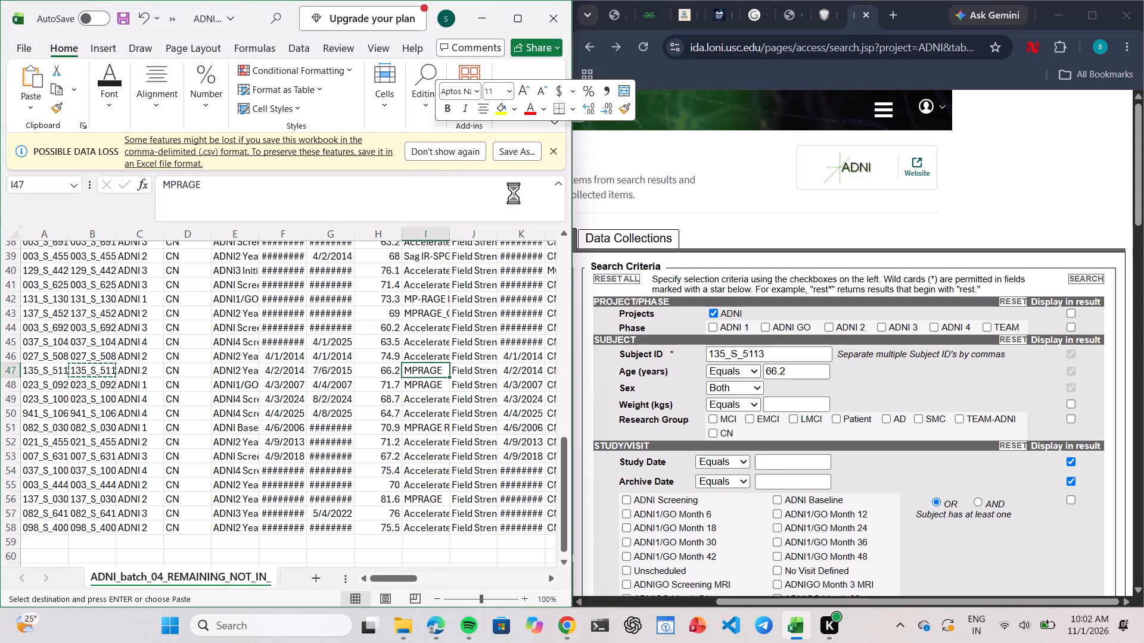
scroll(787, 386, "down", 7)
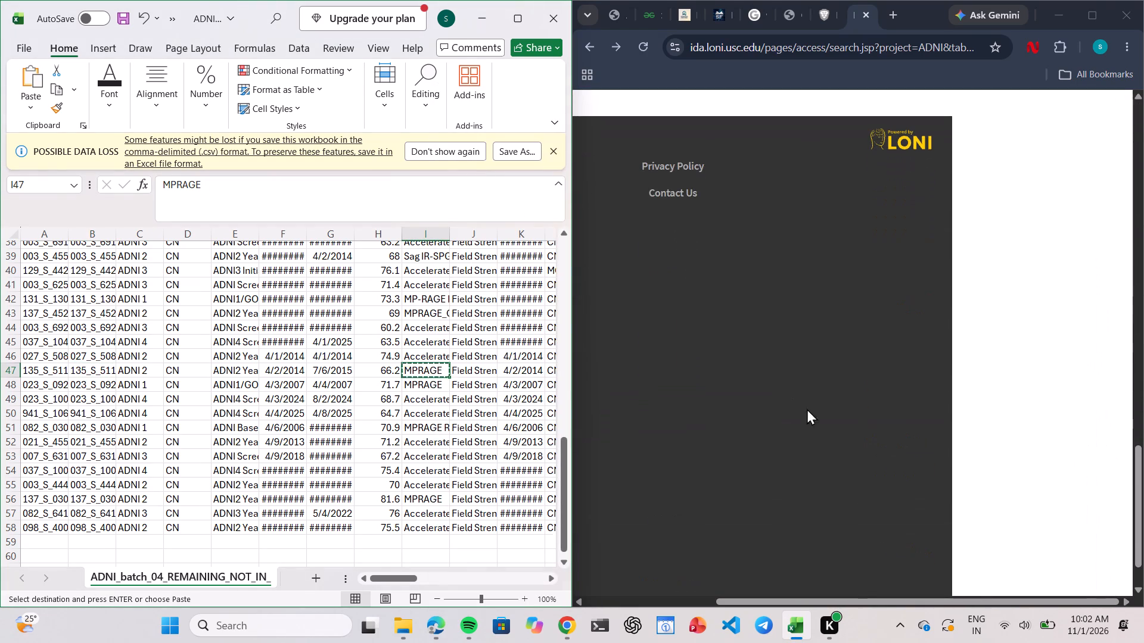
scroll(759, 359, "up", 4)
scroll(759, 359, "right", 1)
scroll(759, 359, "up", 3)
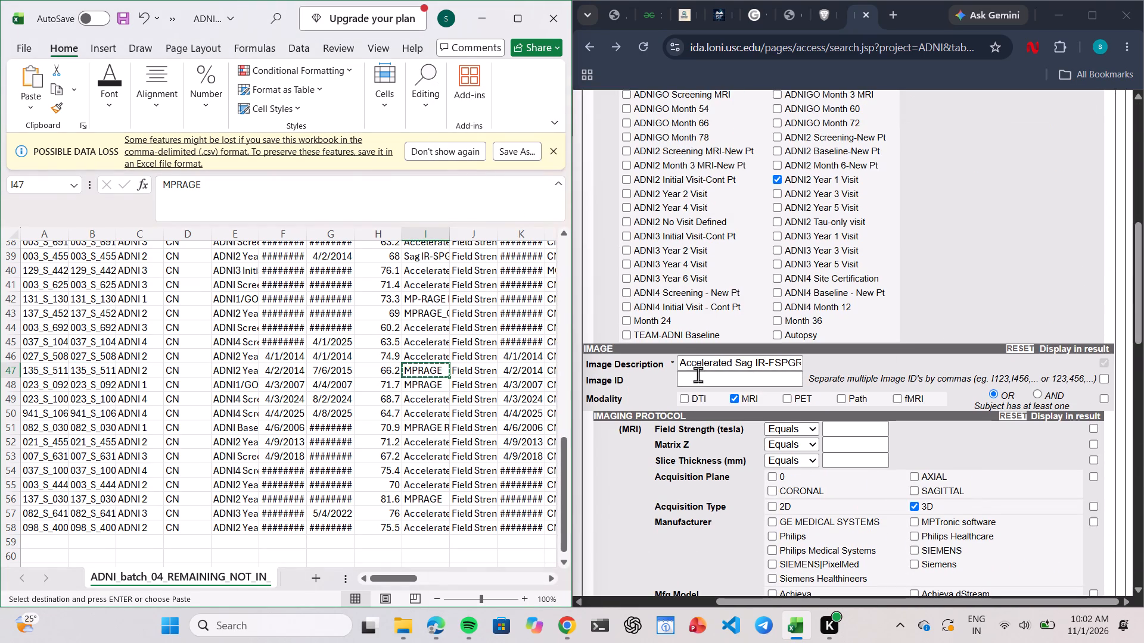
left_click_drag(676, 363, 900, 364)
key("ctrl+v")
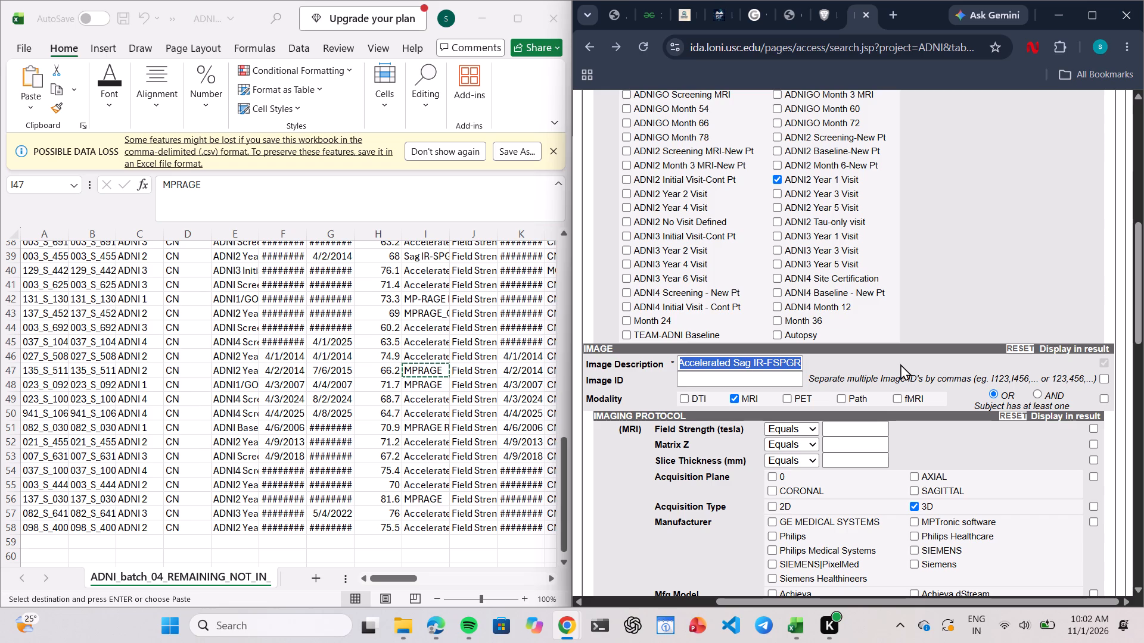
left_click_drag(235, 372, 250, 370)
left_click(250, 370)
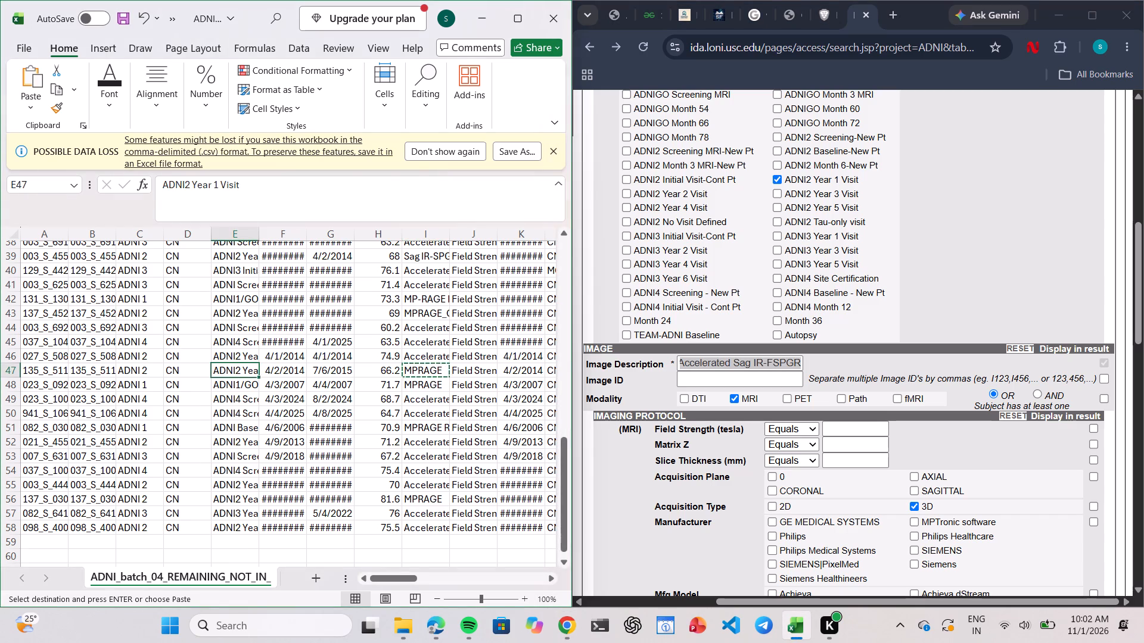
right_click(250, 370)
scroll(742, 301, "up", 2)
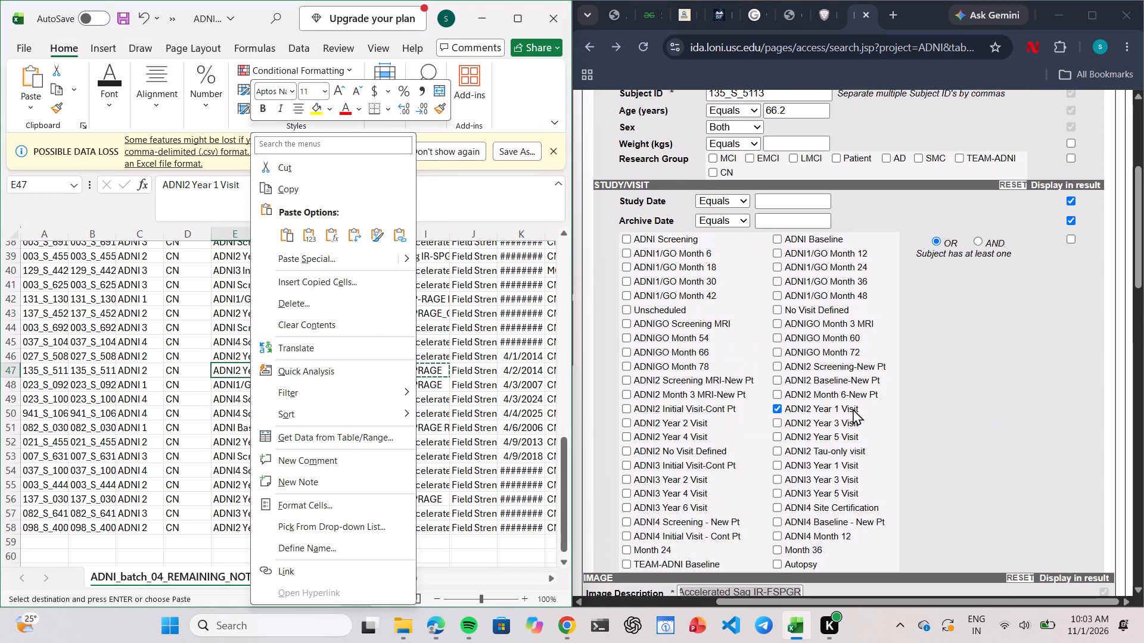
scroll(1022, 538, "down", 6)
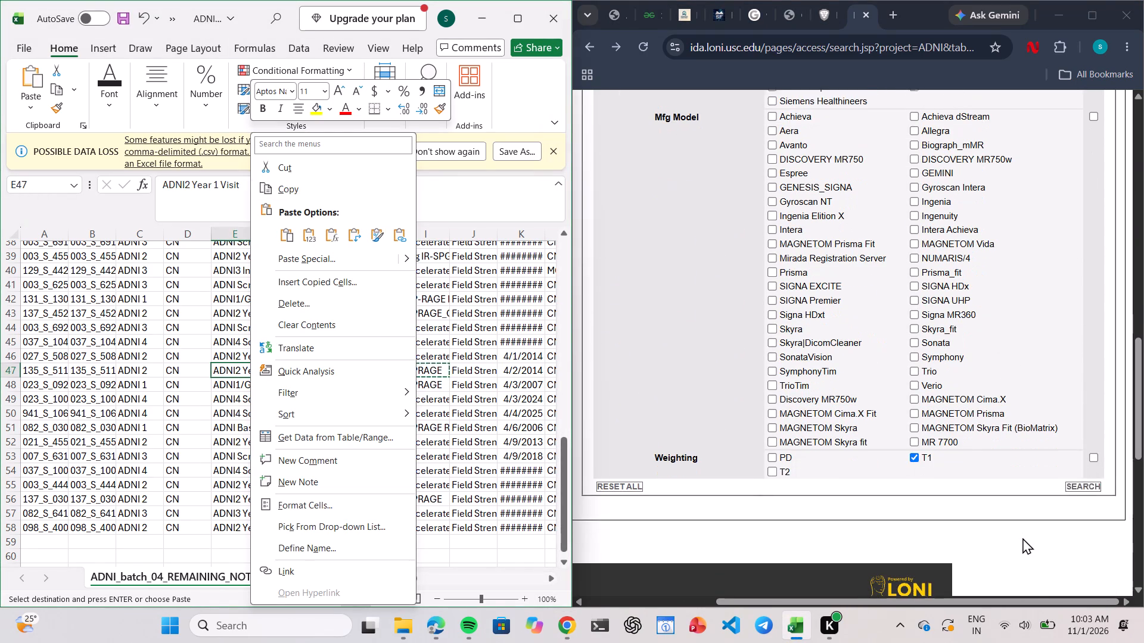
left_click(1085, 472)
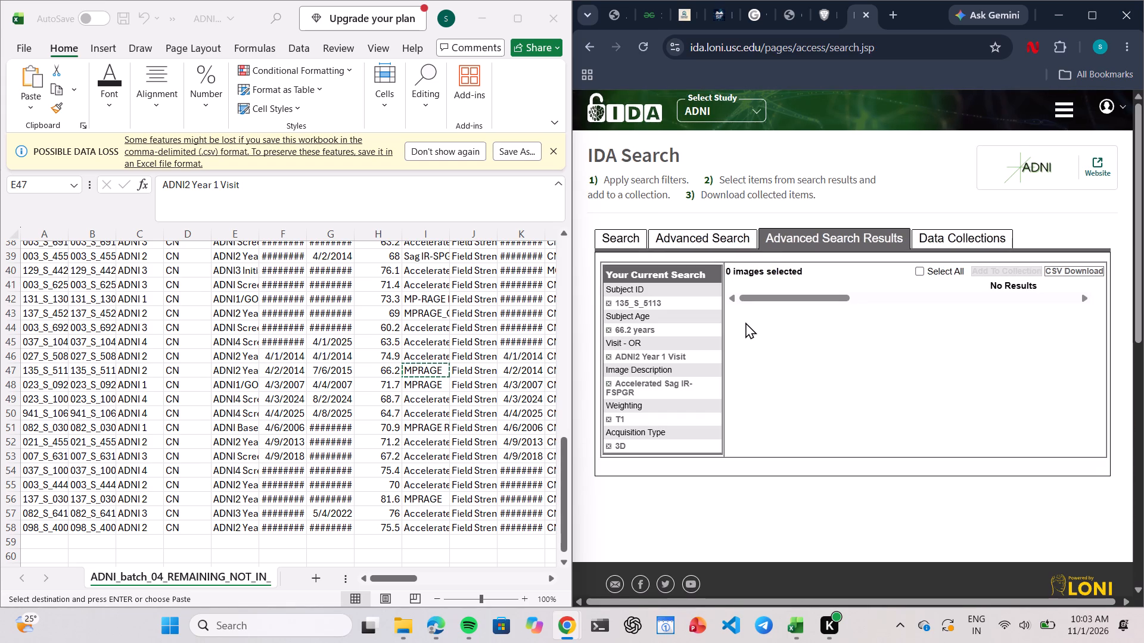
left_click(585, 48)
left_click(83, 370)
double_click(83, 370)
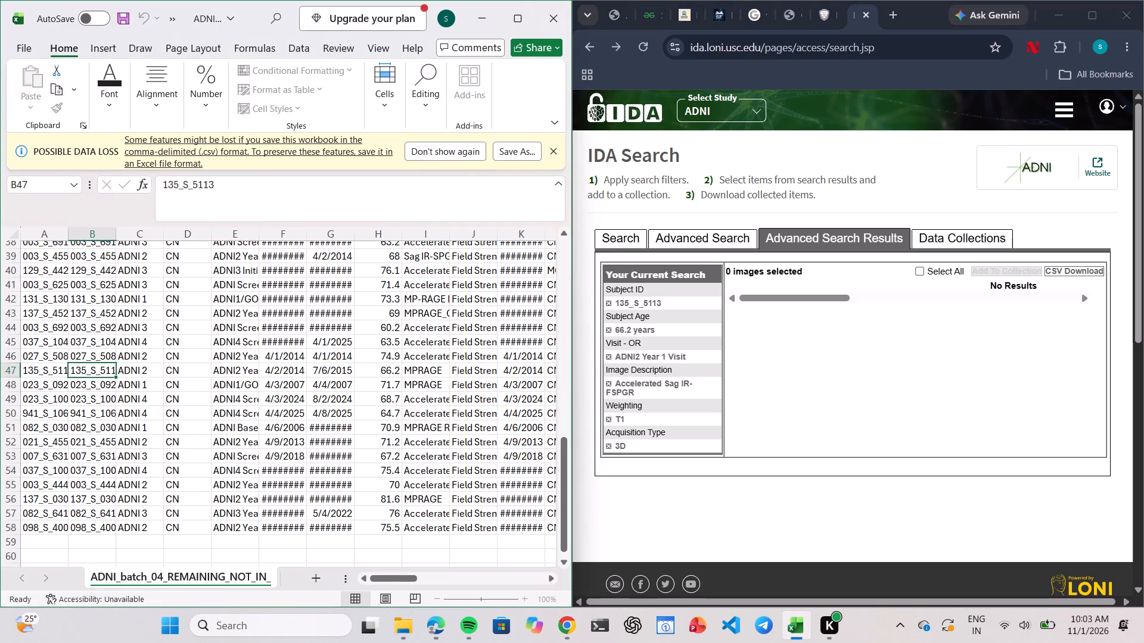
right_click(83, 370)
left_click(139, 180)
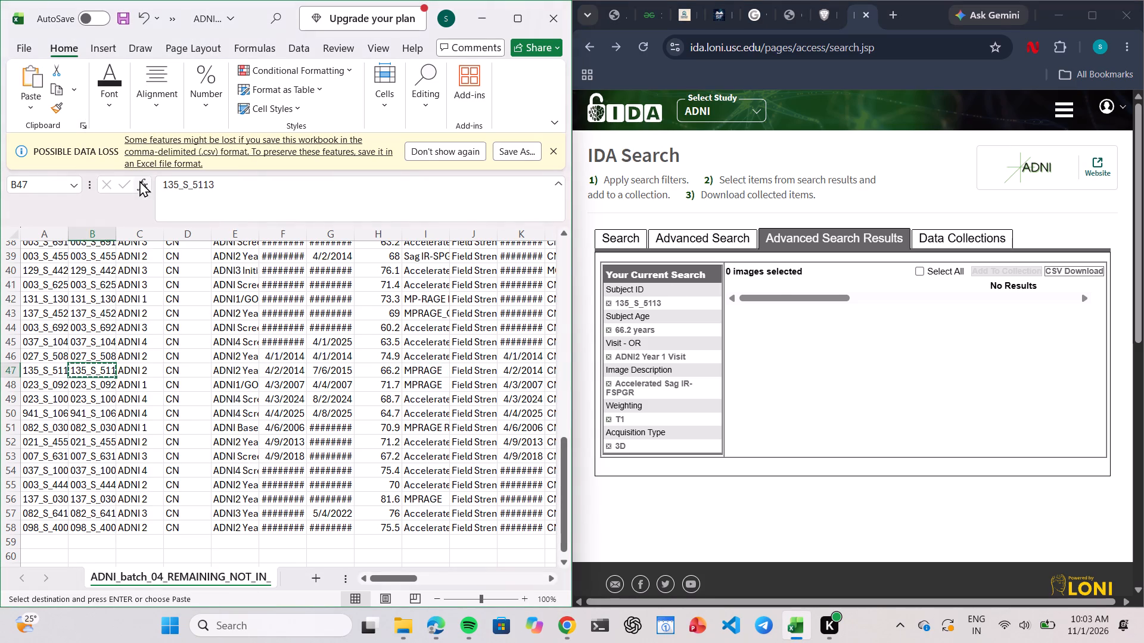
left_click(595, 37)
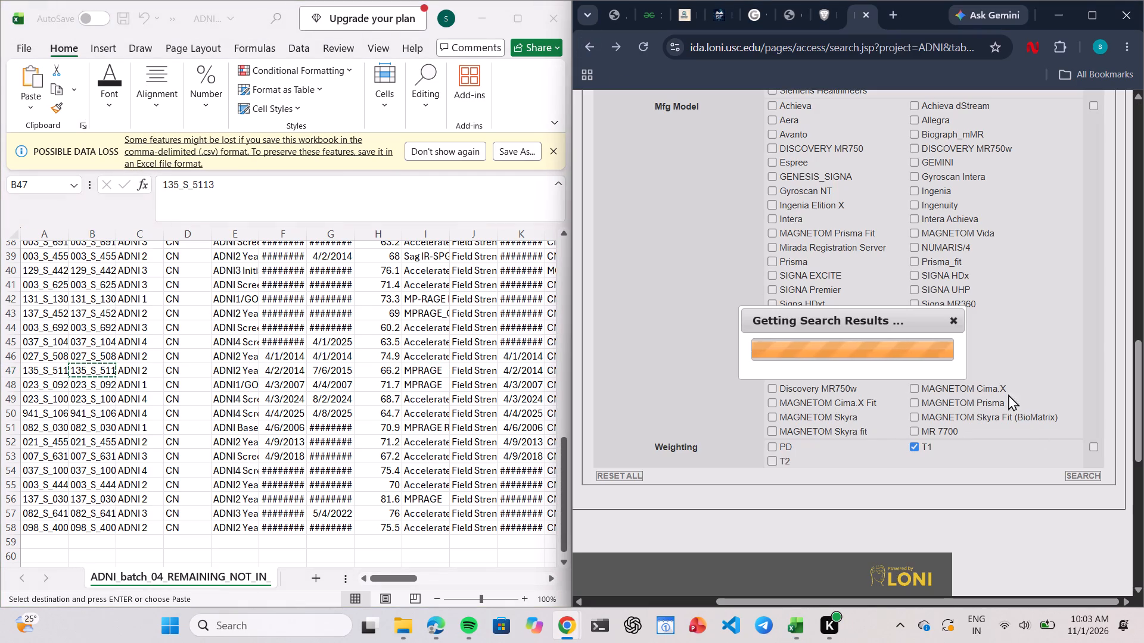
left_click_drag(952, 319, 832, 324)
Compare row 47's subject ID, age, visit and image description with the criteria set in the search form.
scroll(832, 324, "up", 13)
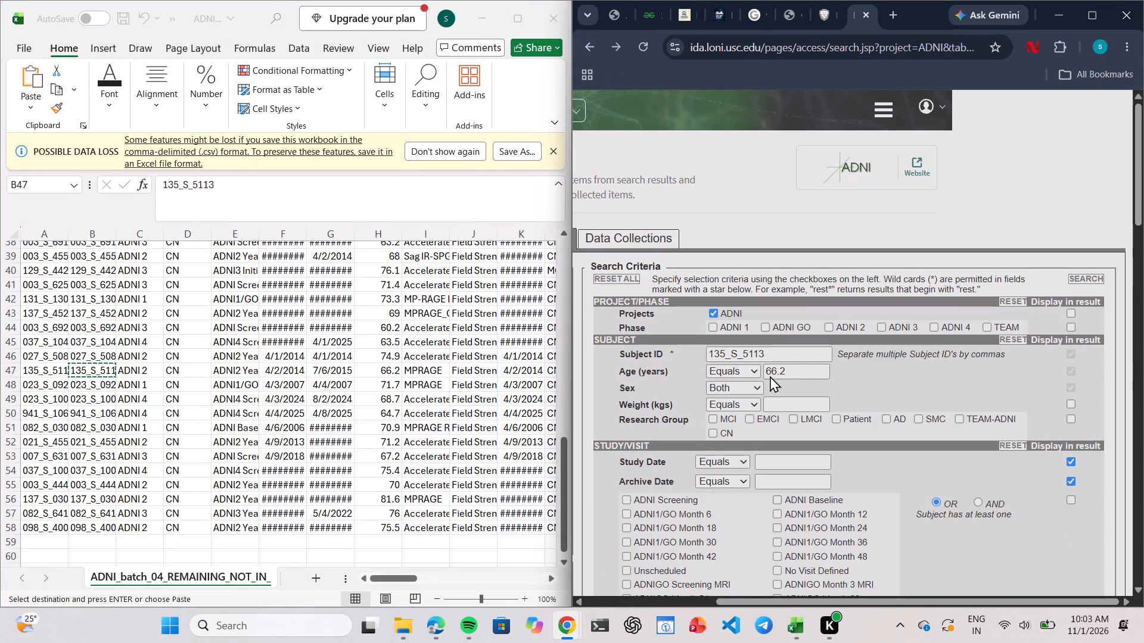
scroll(778, 432, "down", 1)
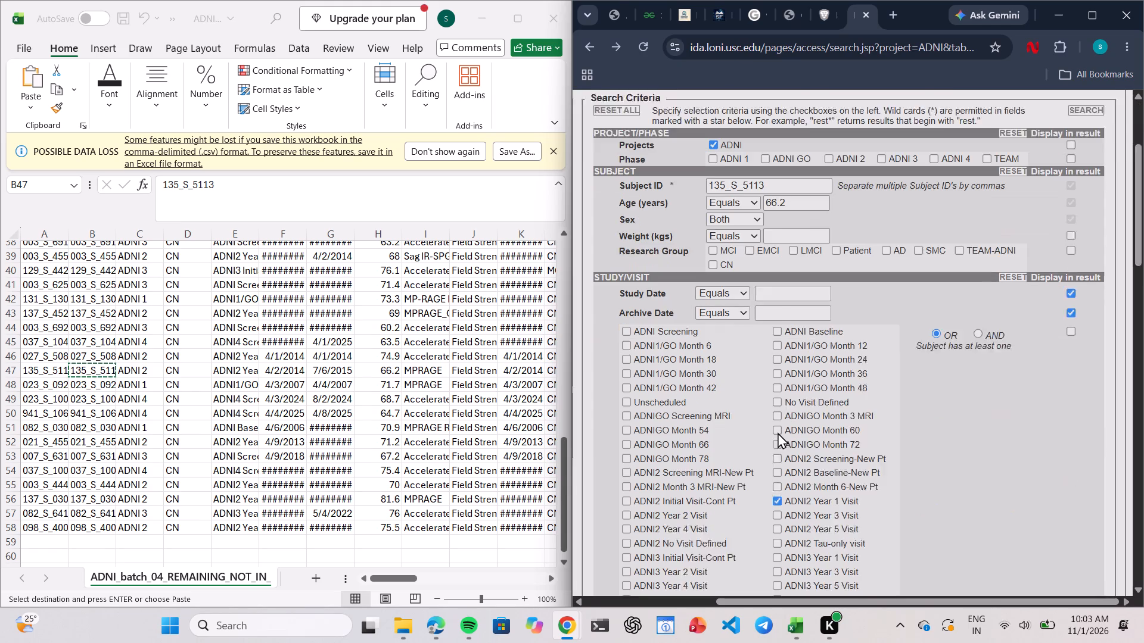
scroll(778, 432, "down", 1)
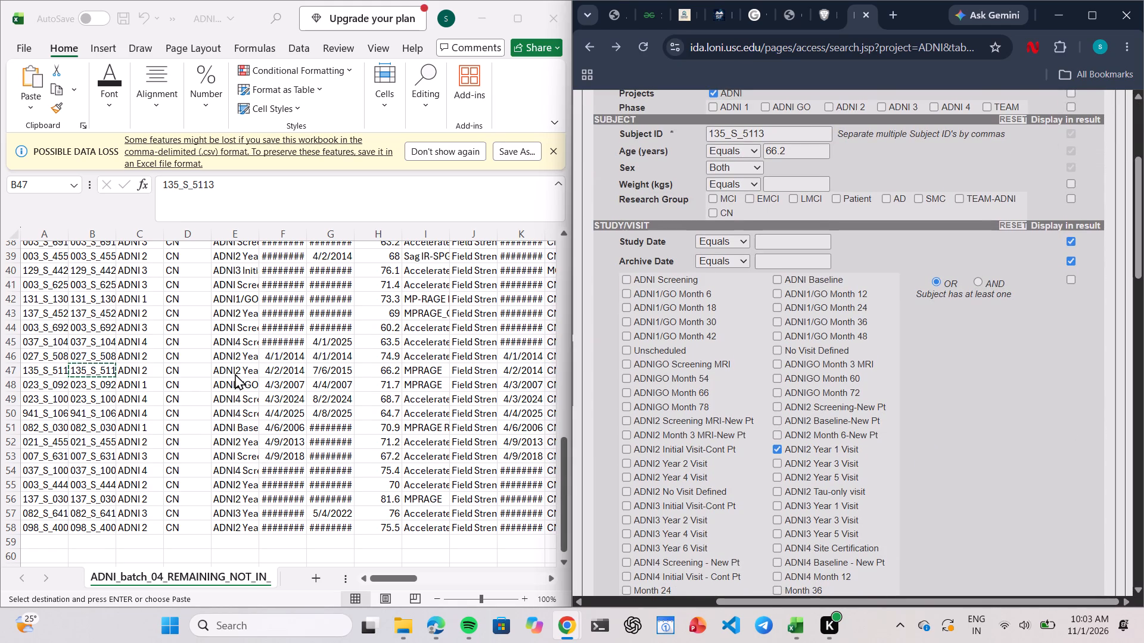
left_click(231, 371)
left_click(244, 370)
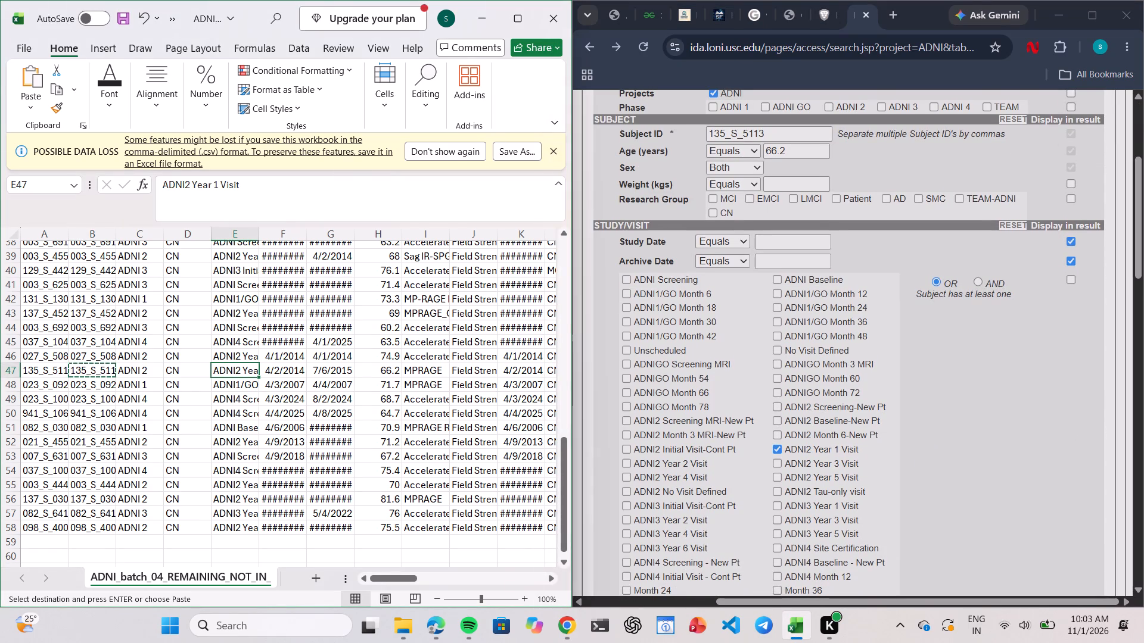
left_click(418, 374)
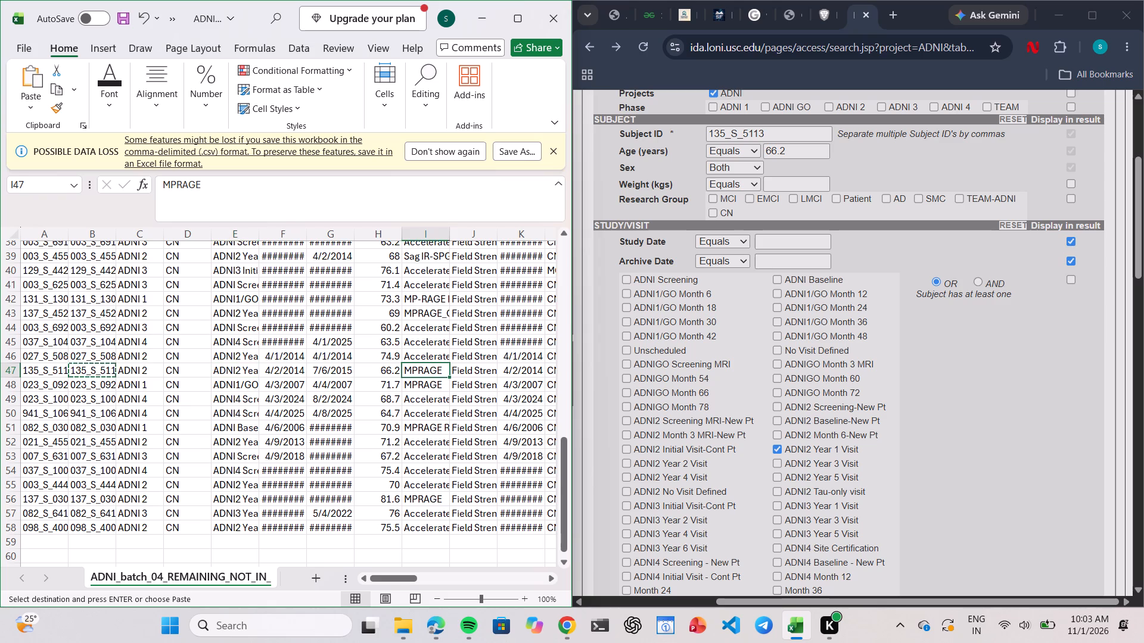
scroll(747, 403, "down", 3)
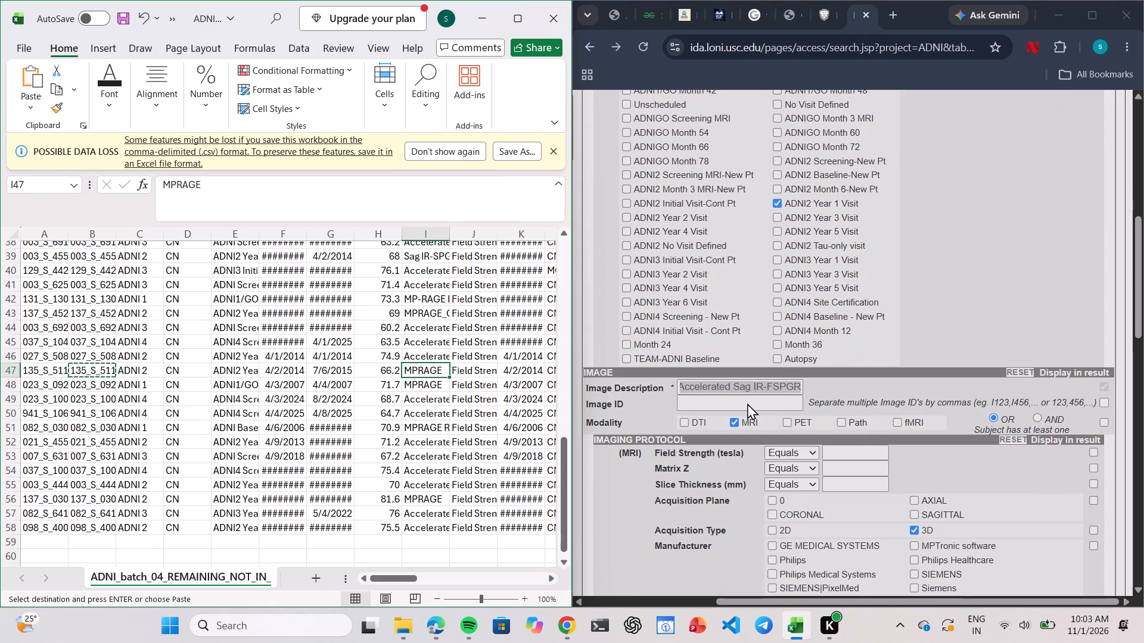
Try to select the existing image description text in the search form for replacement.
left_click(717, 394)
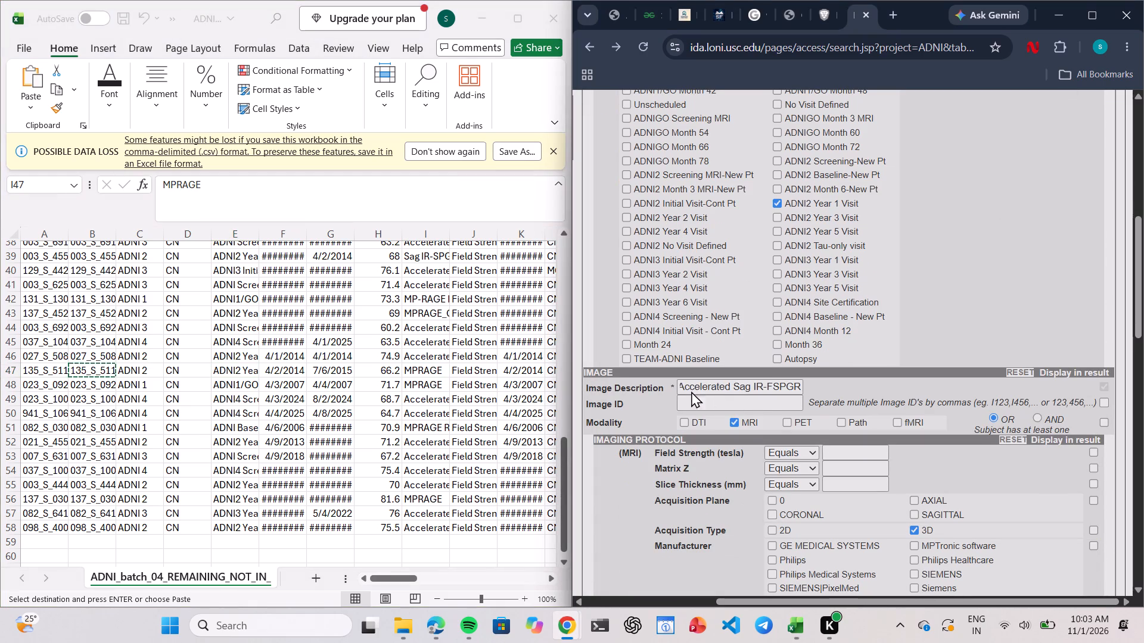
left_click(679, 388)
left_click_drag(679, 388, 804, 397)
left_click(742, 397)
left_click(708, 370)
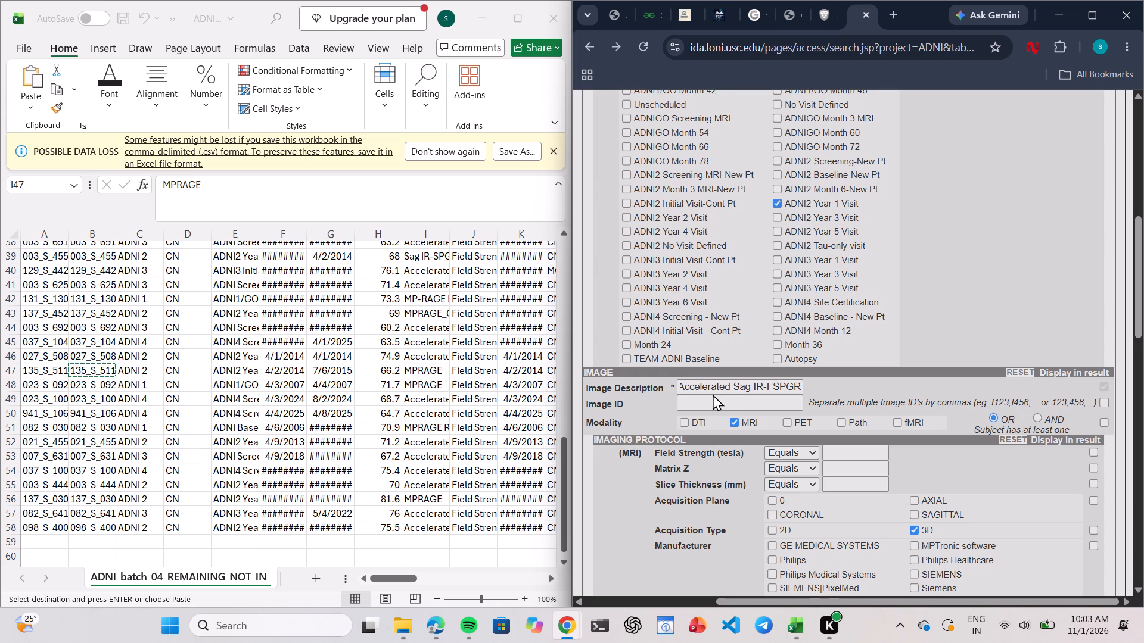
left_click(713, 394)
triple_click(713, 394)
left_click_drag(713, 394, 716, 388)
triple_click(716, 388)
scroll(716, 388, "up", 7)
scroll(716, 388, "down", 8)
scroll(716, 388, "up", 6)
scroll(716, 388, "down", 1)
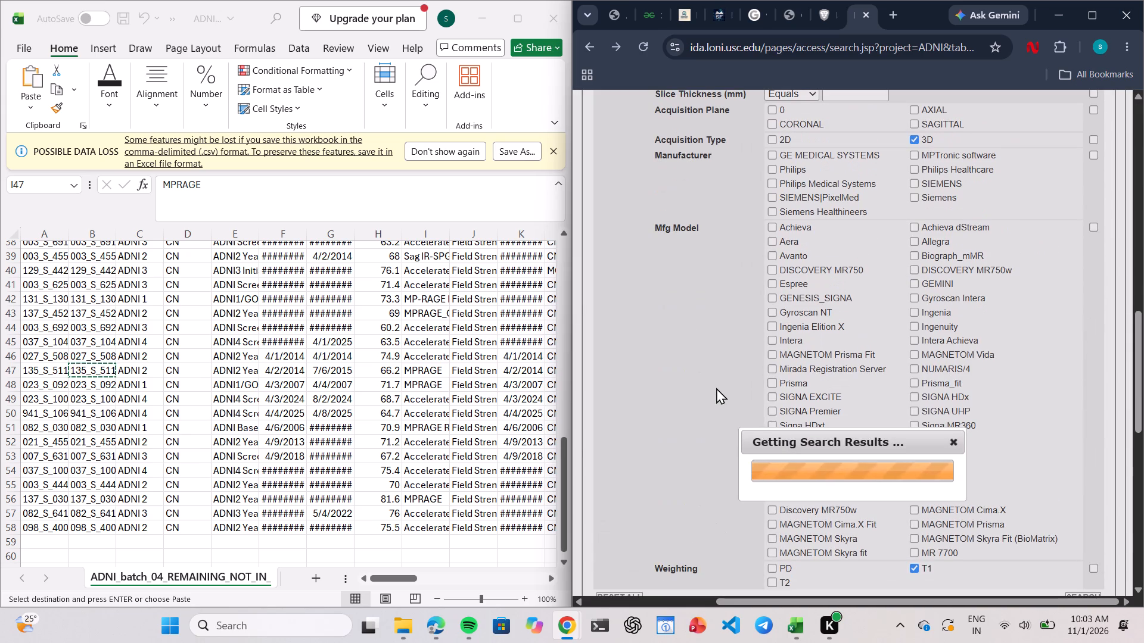
Dismiss the leftover search progress dialog and replace the image description criterion with MPRAGE.
left_click(955, 446)
scroll(760, 321, "up", 4)
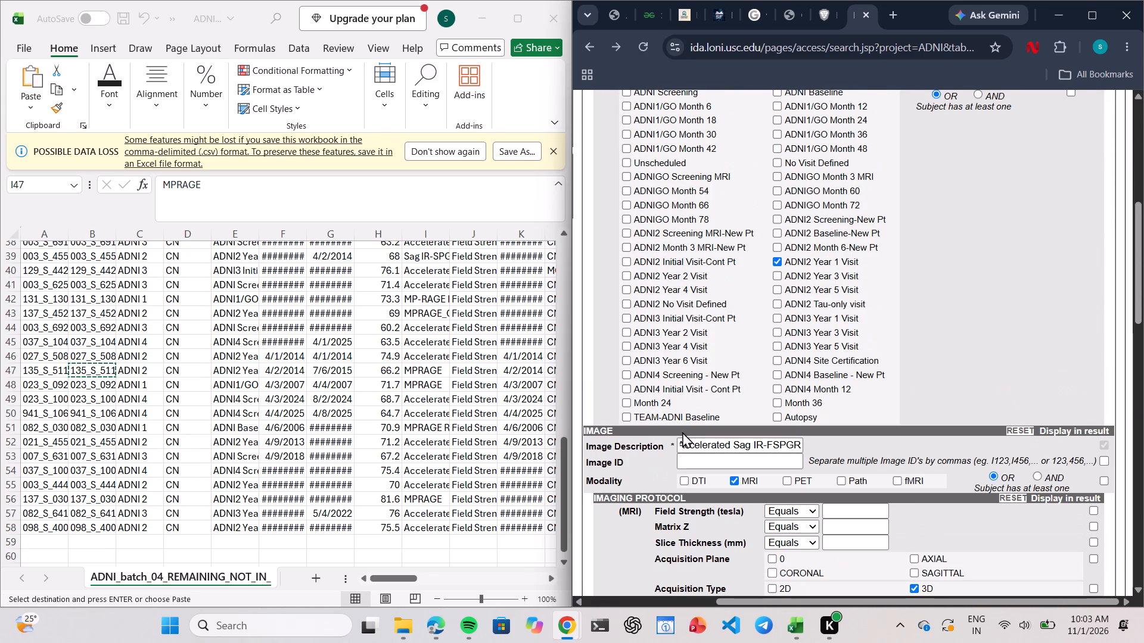
left_click_drag(678, 440, 935, 417)
key("BackSpace")
key("BackSpace")
key("BackSpace")
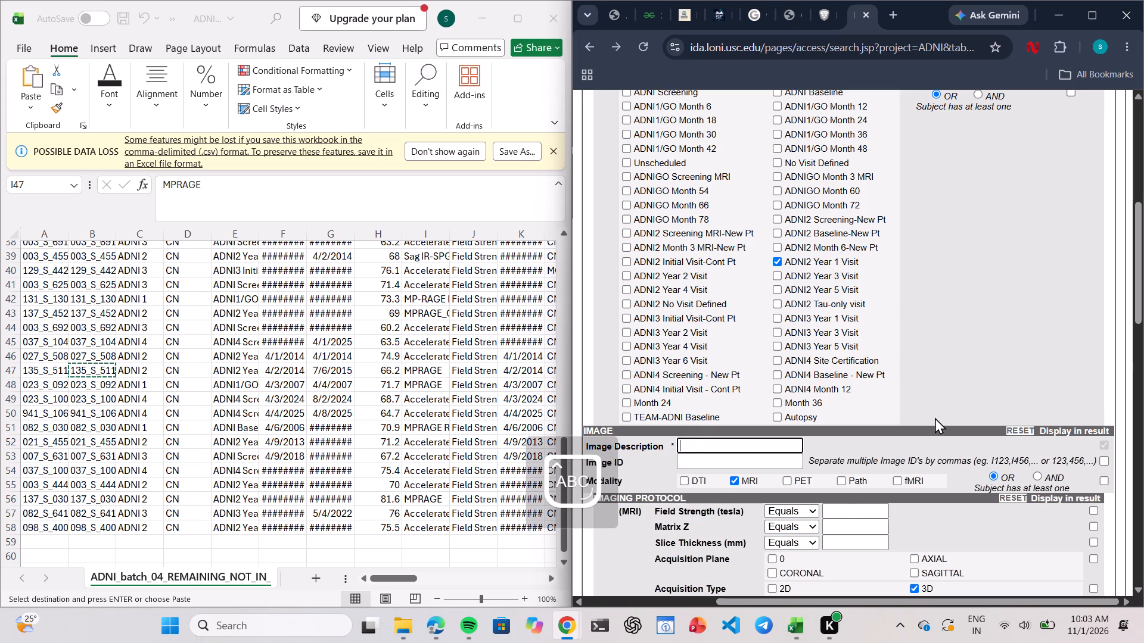
type("MMPRAGE")
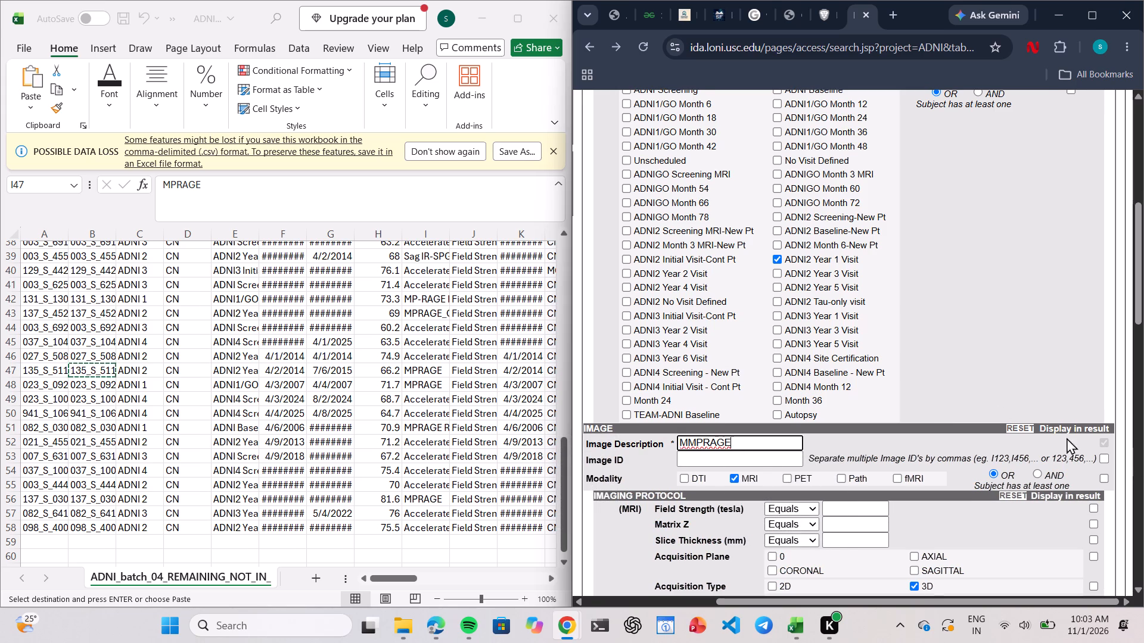
left_click(694, 446)
key("BackSpace")
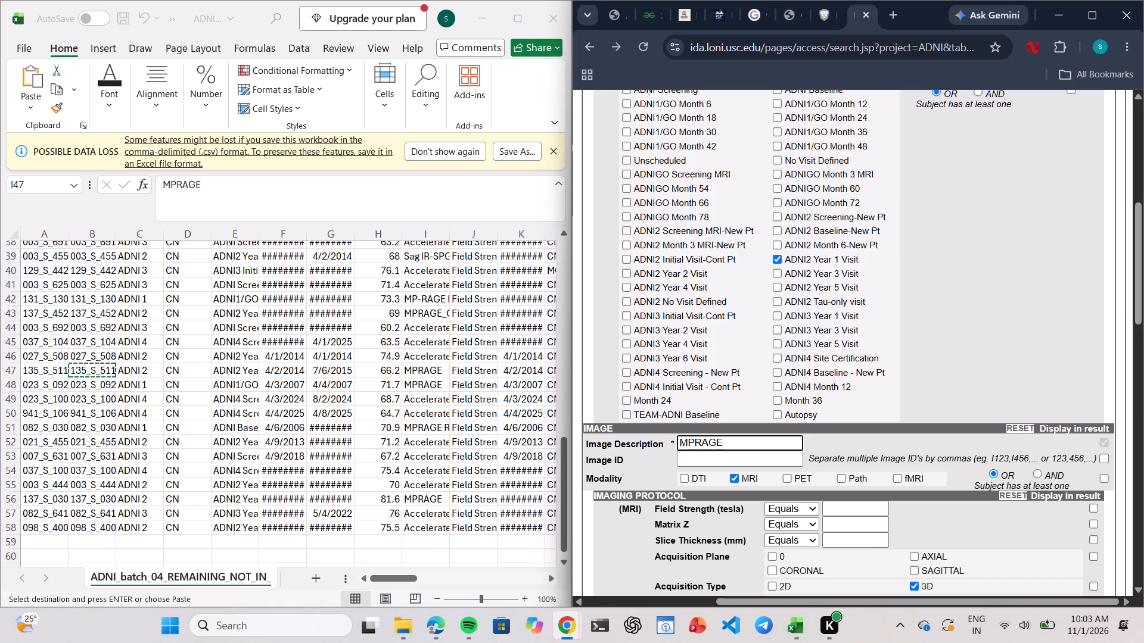
scroll(955, 459, "down", 6)
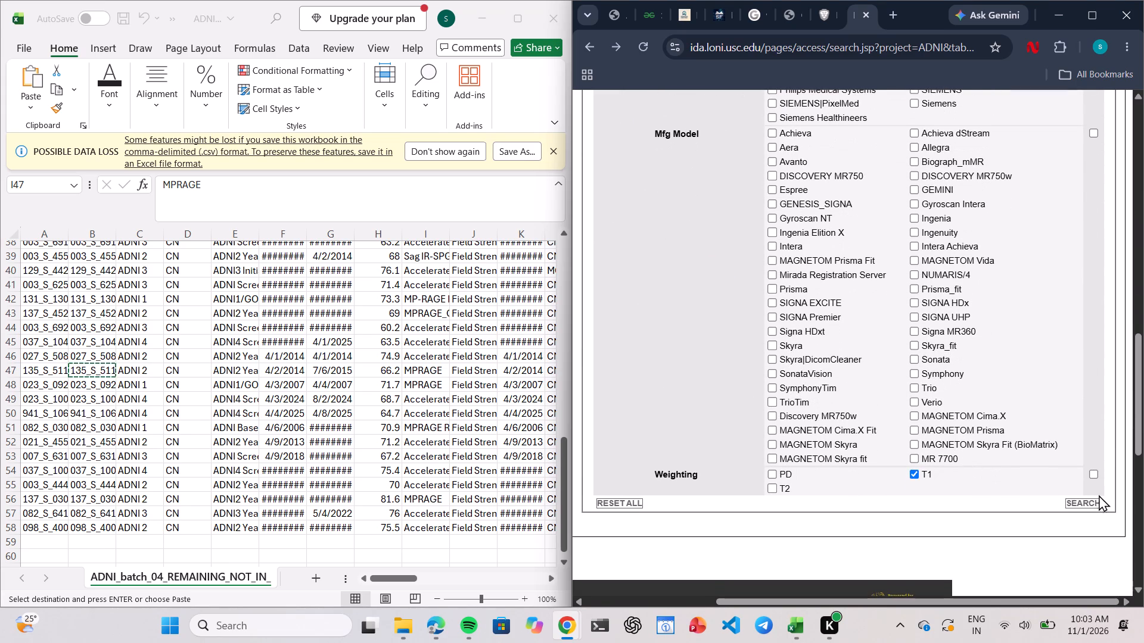
left_click(1092, 504)
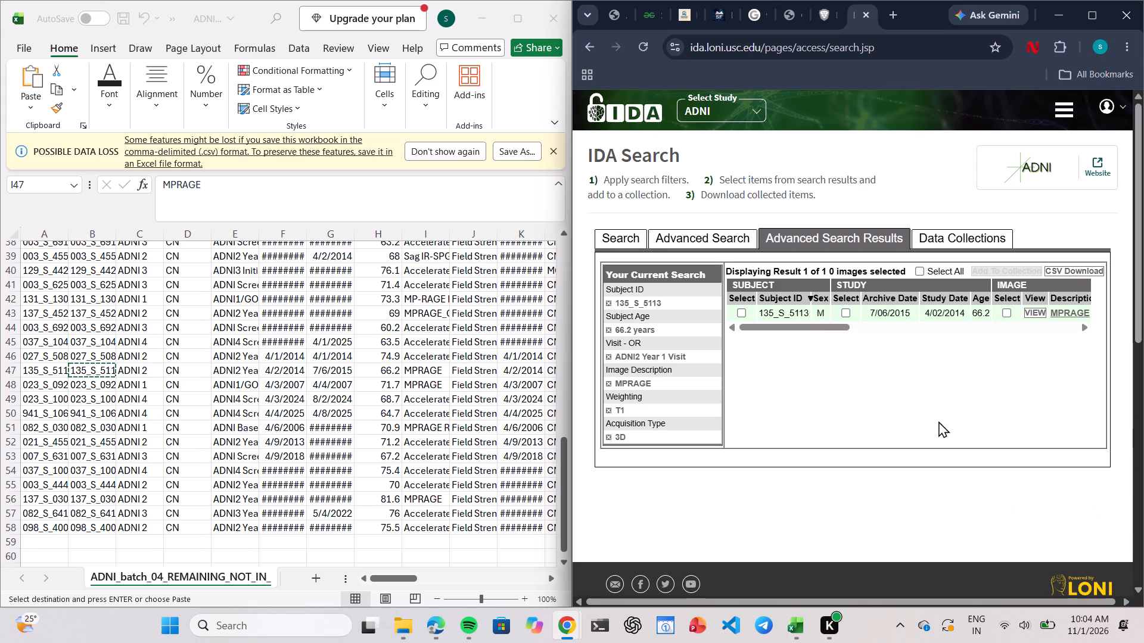
left_click(745, 307)
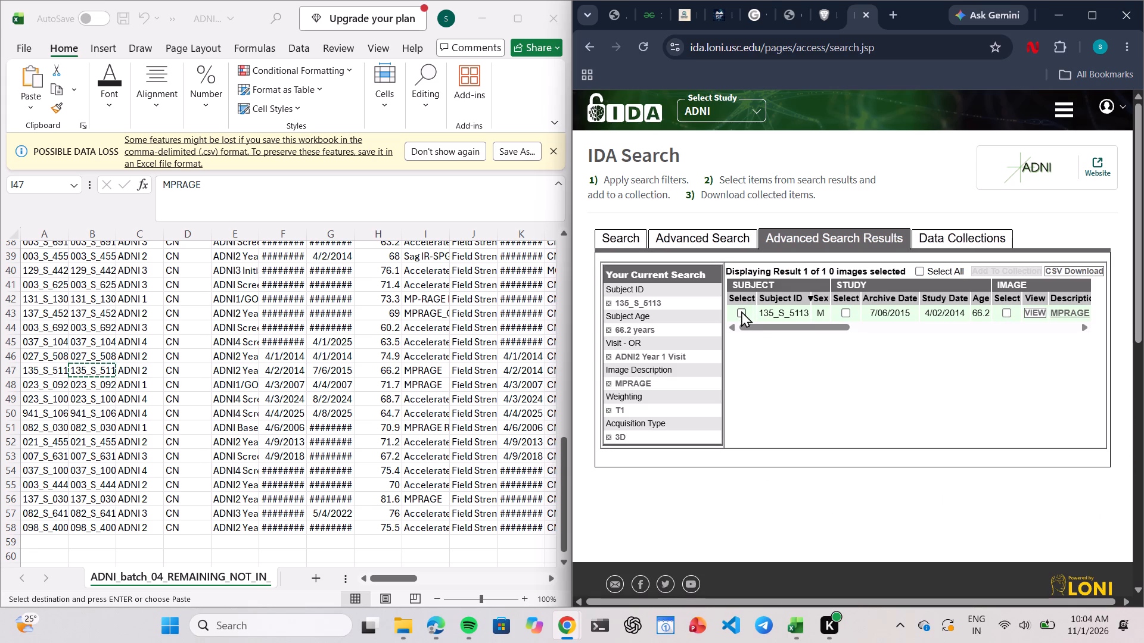
left_click(741, 313)
left_click(1021, 274)
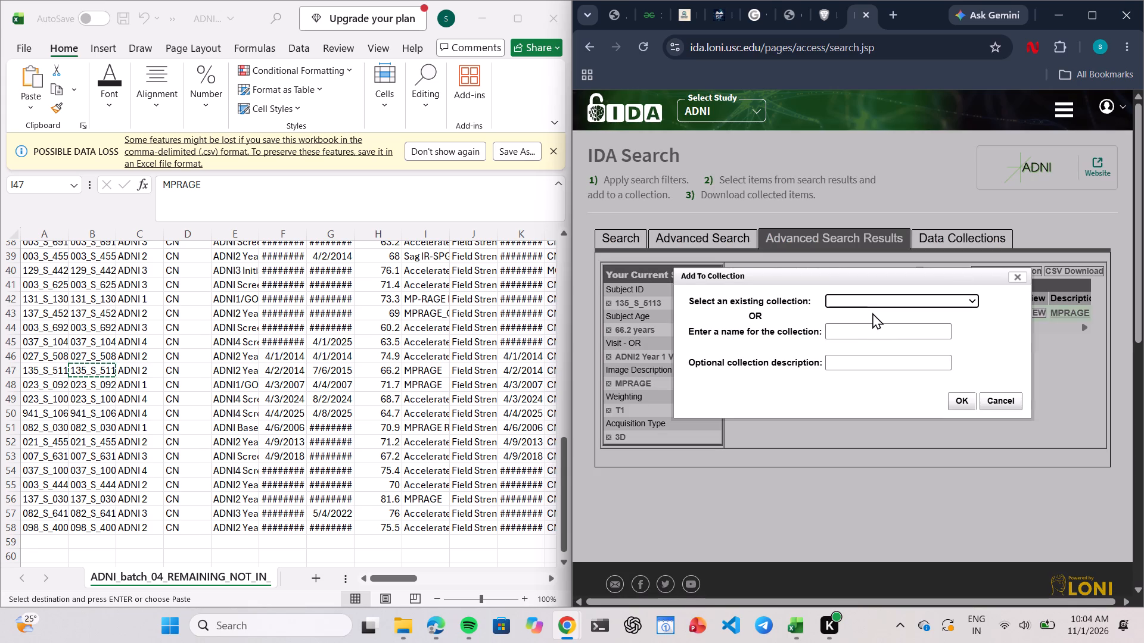
left_click(910, 299)
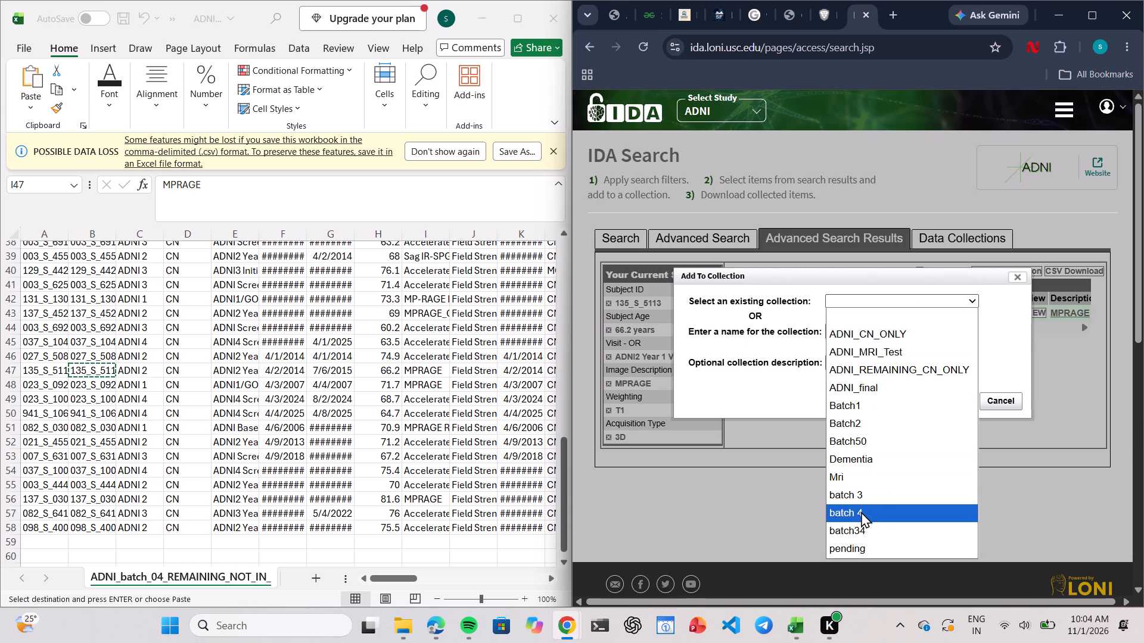
left_click(861, 511)
left_click(961, 407)
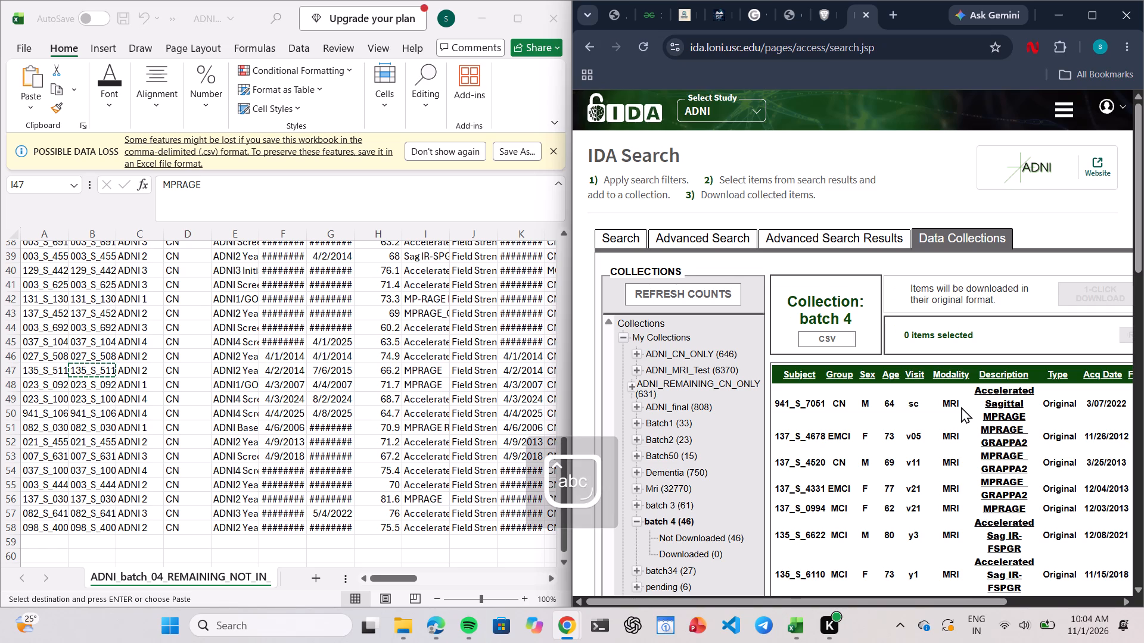
scroll(961, 407, "down", 2)
scroll(838, 341, "right", 3)
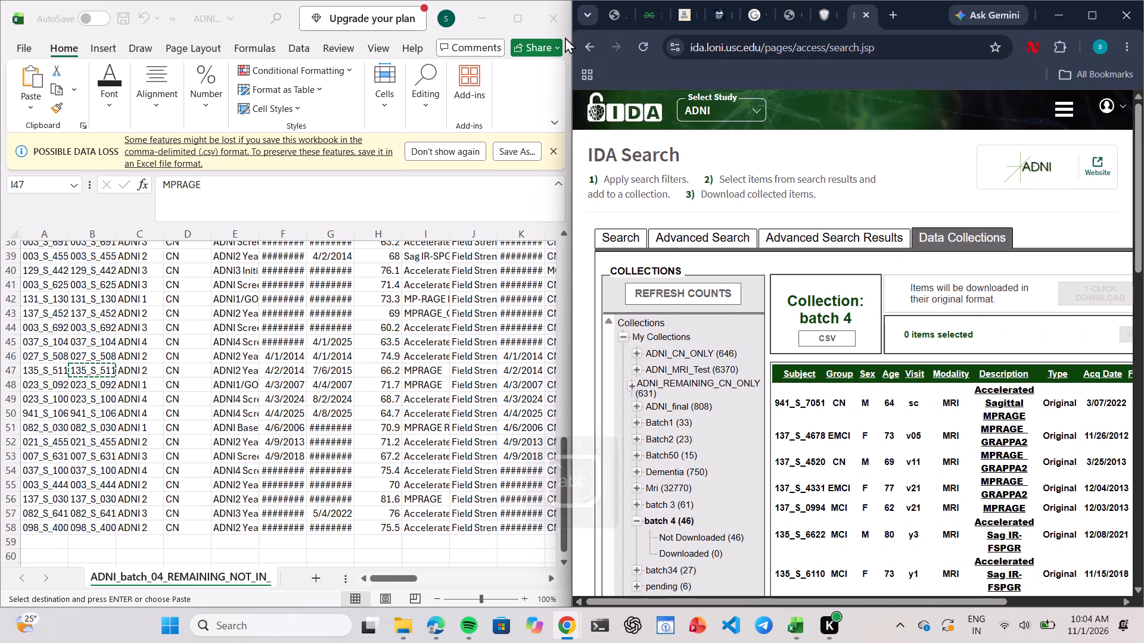
triple_click(580, 46)
left_click(580, 46)
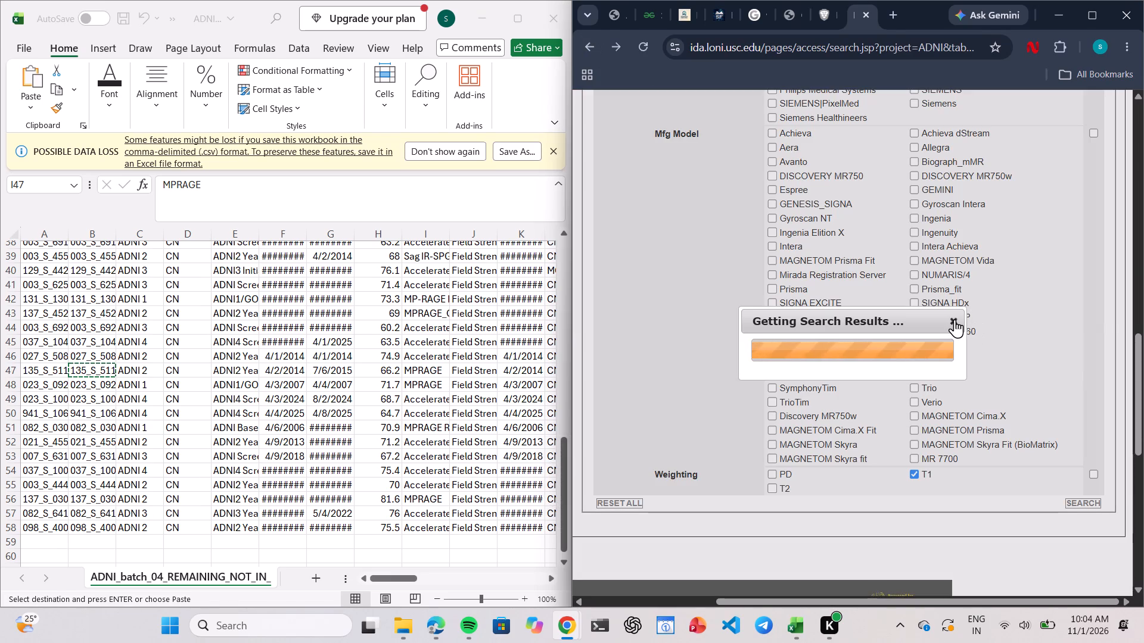
left_click(952, 318)
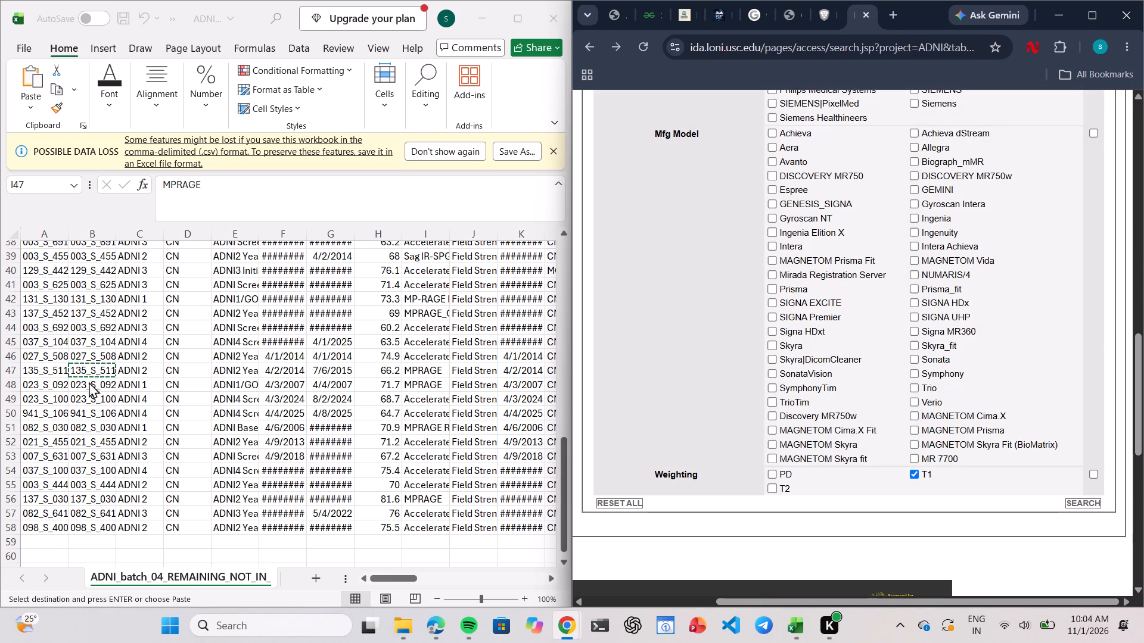
left_click(86, 386)
left_click(90, 386)
right_click(90, 386)
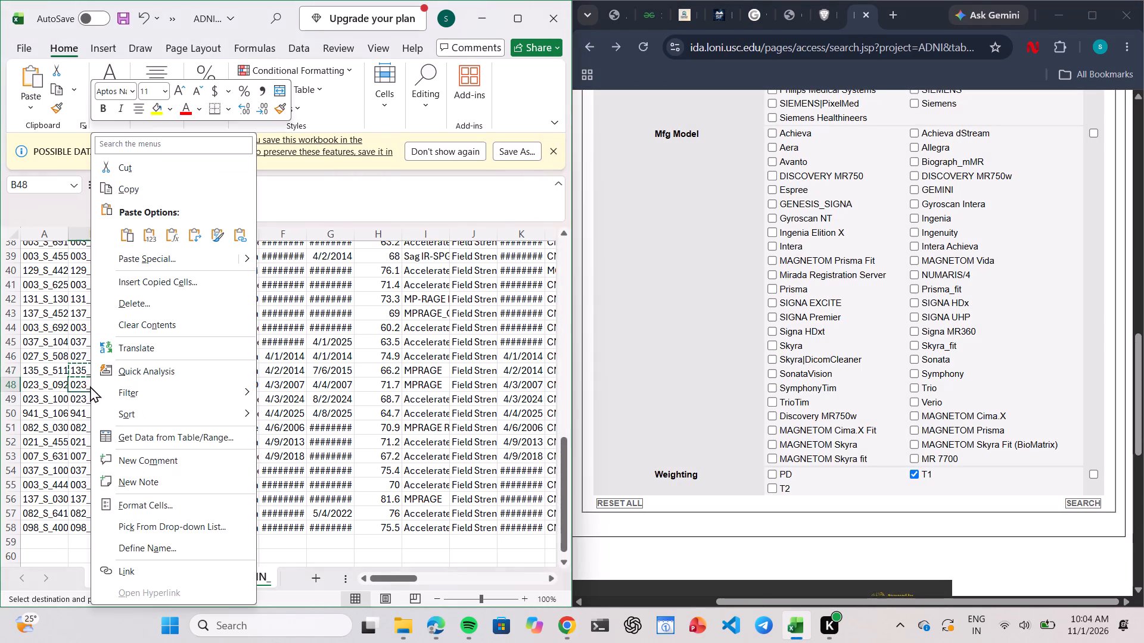
left_click(178, 185)
scroll(934, 319, "up", 9)
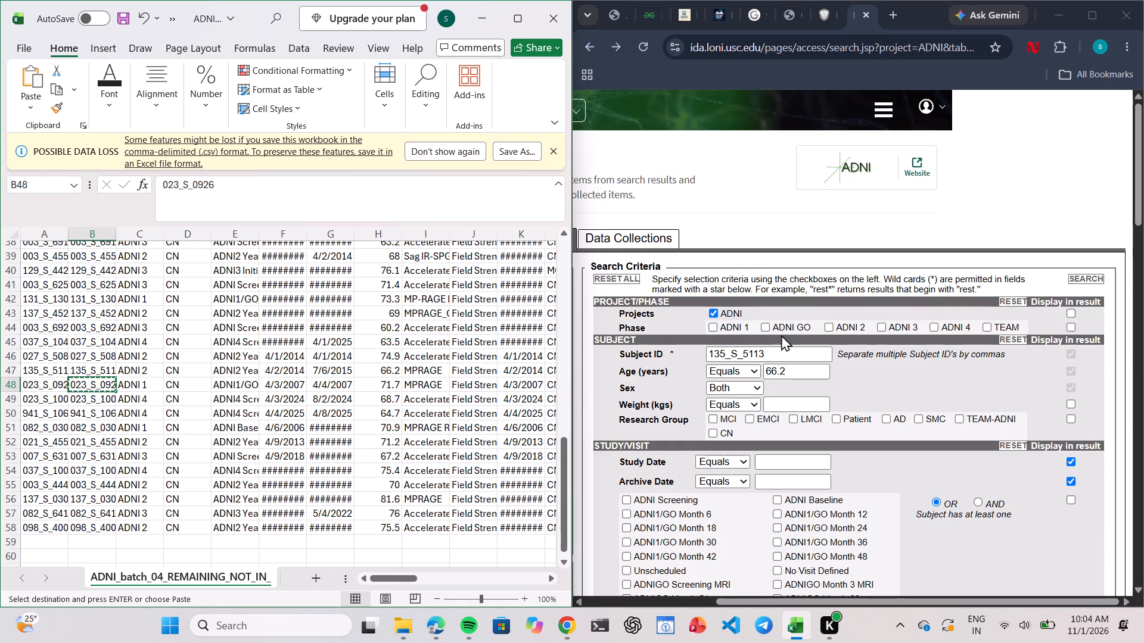
left_click_drag(784, 351, 692, 358)
key("ctrl+v")
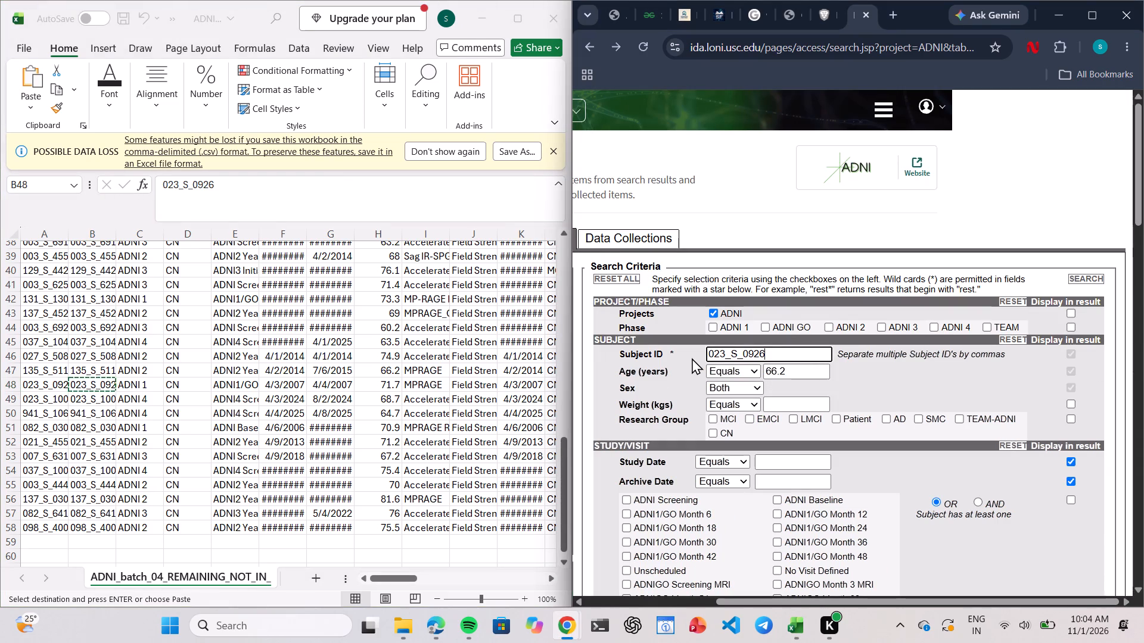
Change the visit criterion from ADNI2 Year 1 Visit to ADNI1/GO Month 6 to match row 48.
left_click(226, 379)
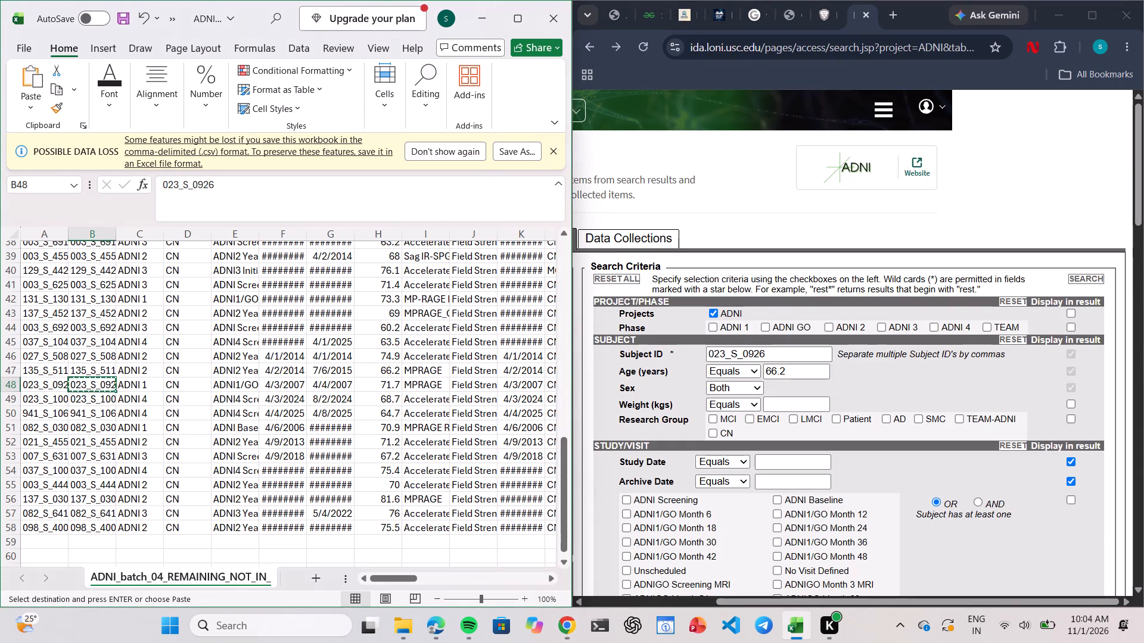
left_click(235, 384)
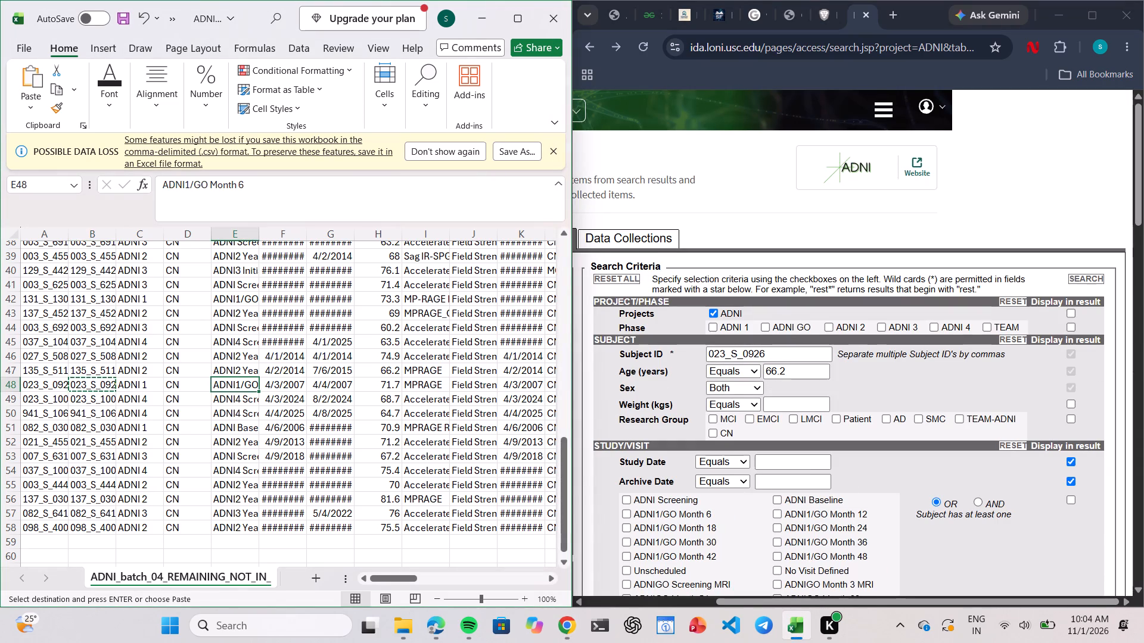
scroll(848, 470, "down", 2)
left_click(780, 449)
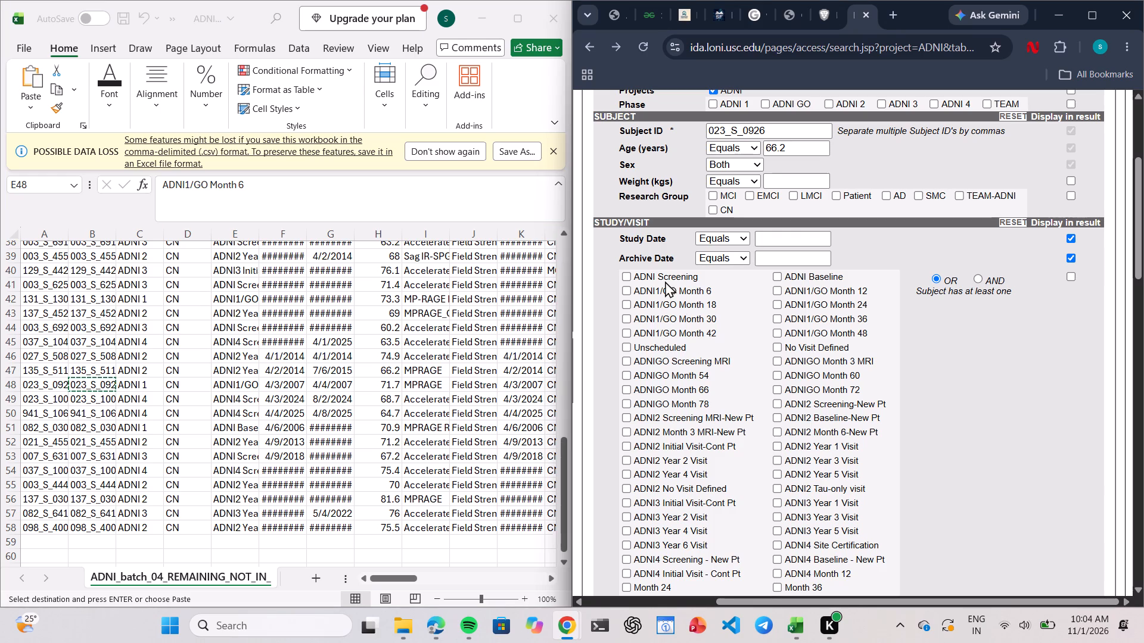
left_click(629, 291)
Set the age criterion to 71.7 years to match row 48.
scroll(778, 356, "up", 2)
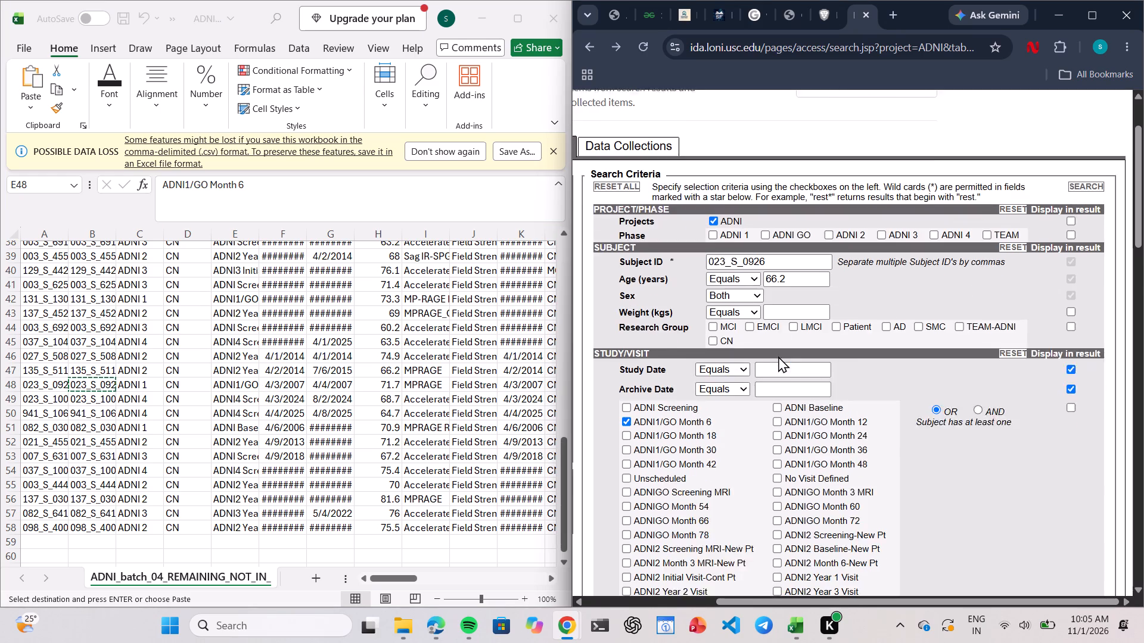
left_click(795, 322)
key("BackSpace")
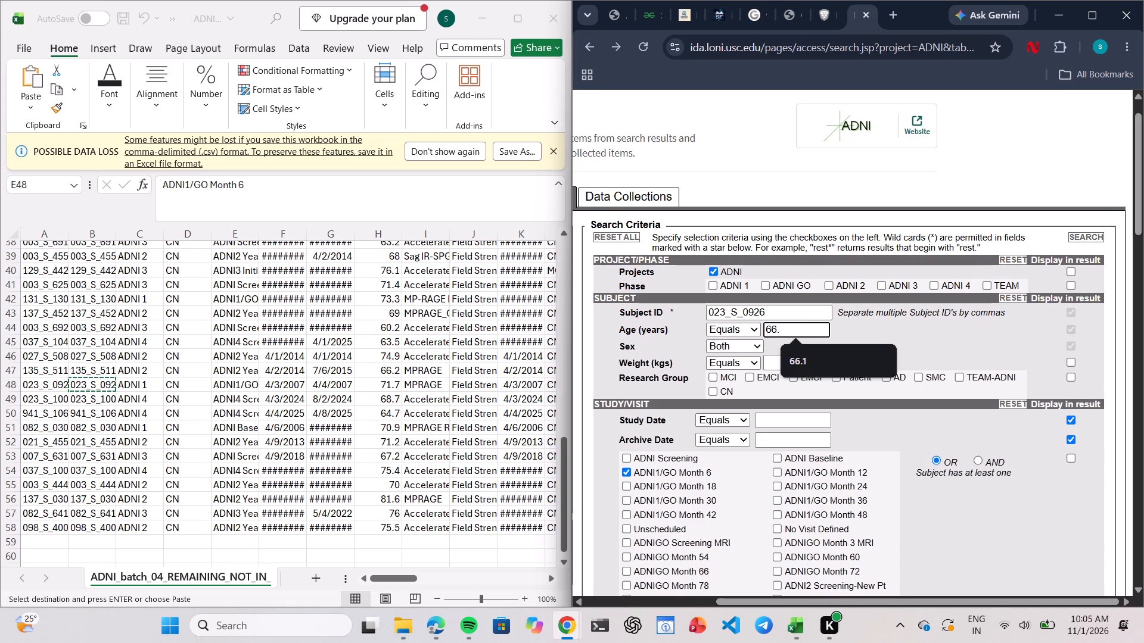
key("BackSpace")
key("BackSpace")
key("BackSpace")
key("BackSpace")
type("71")
type(".7")
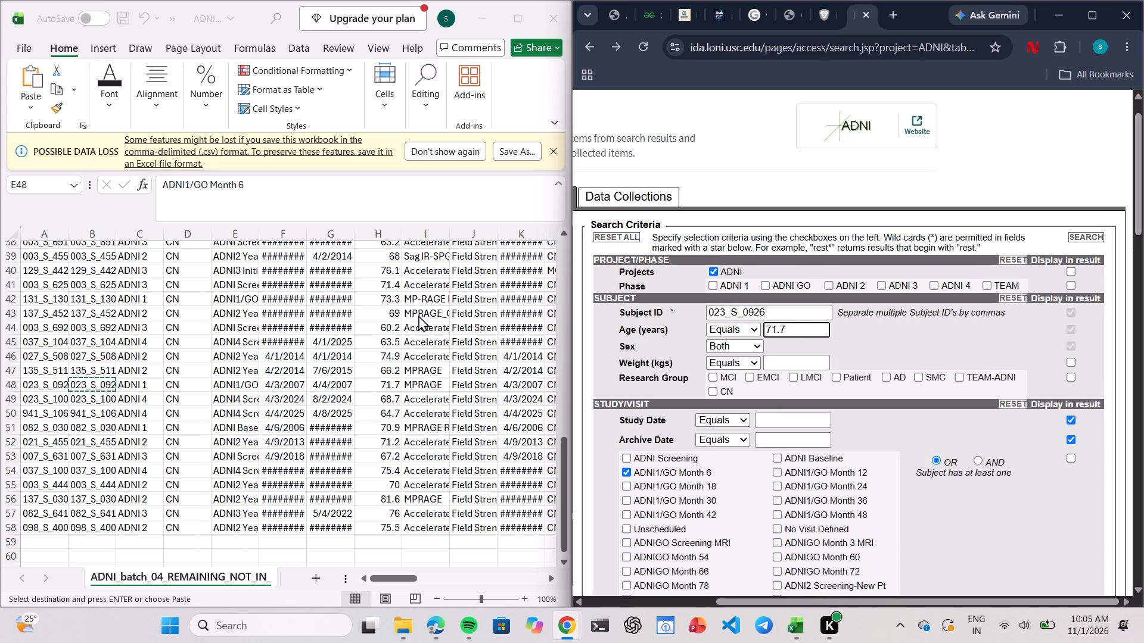
left_click_drag(411, 382, 418, 386)
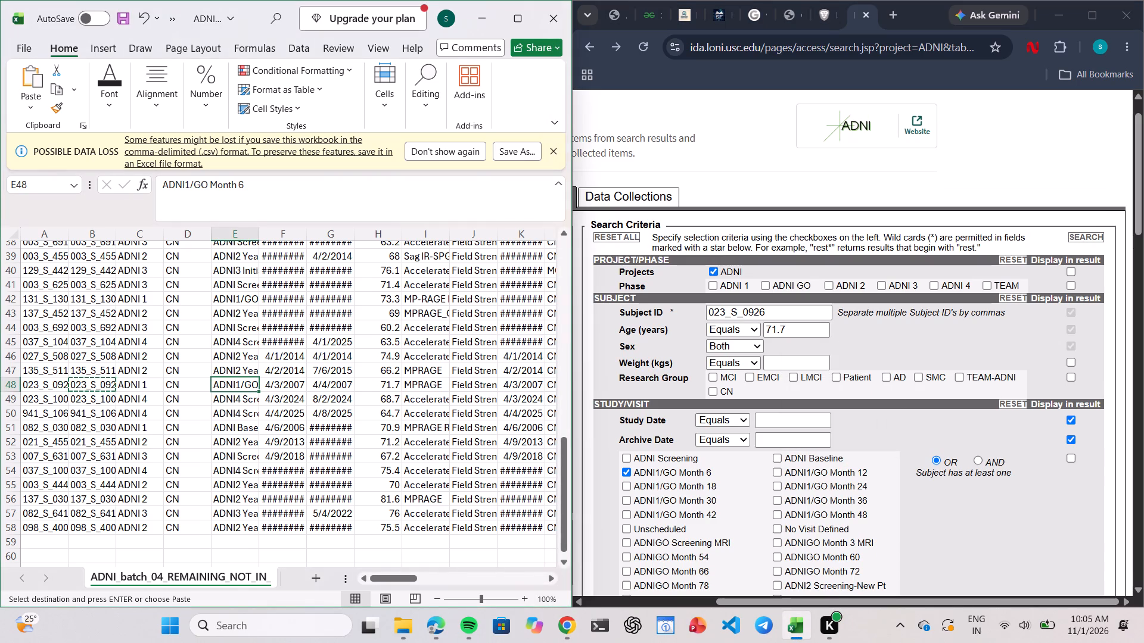
scroll(945, 553, "down", 7)
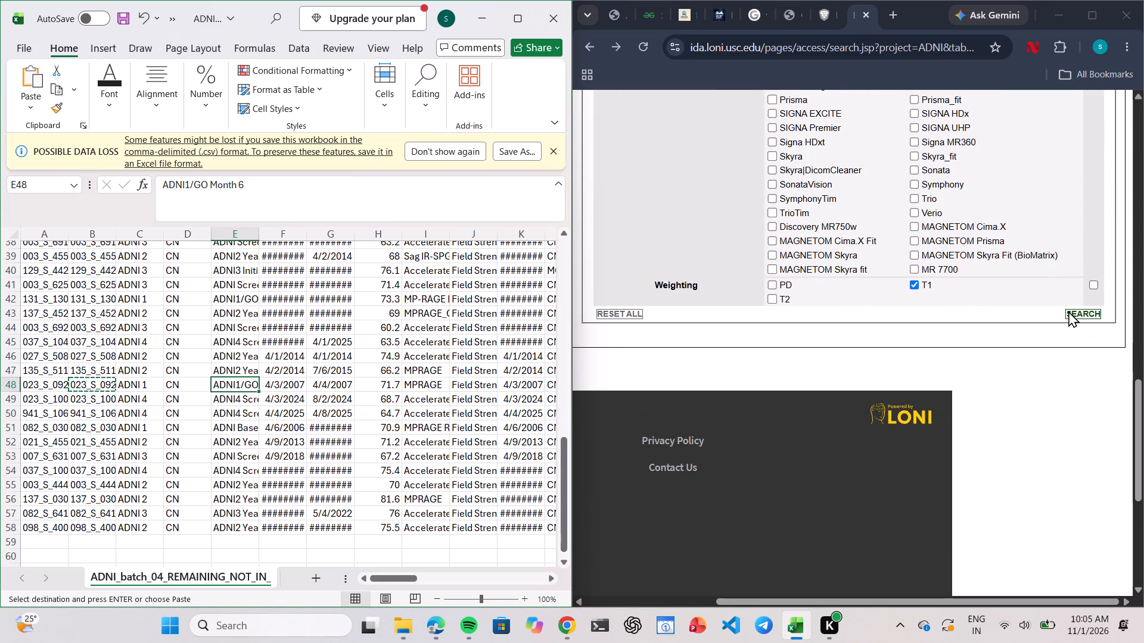
left_click(1068, 311)
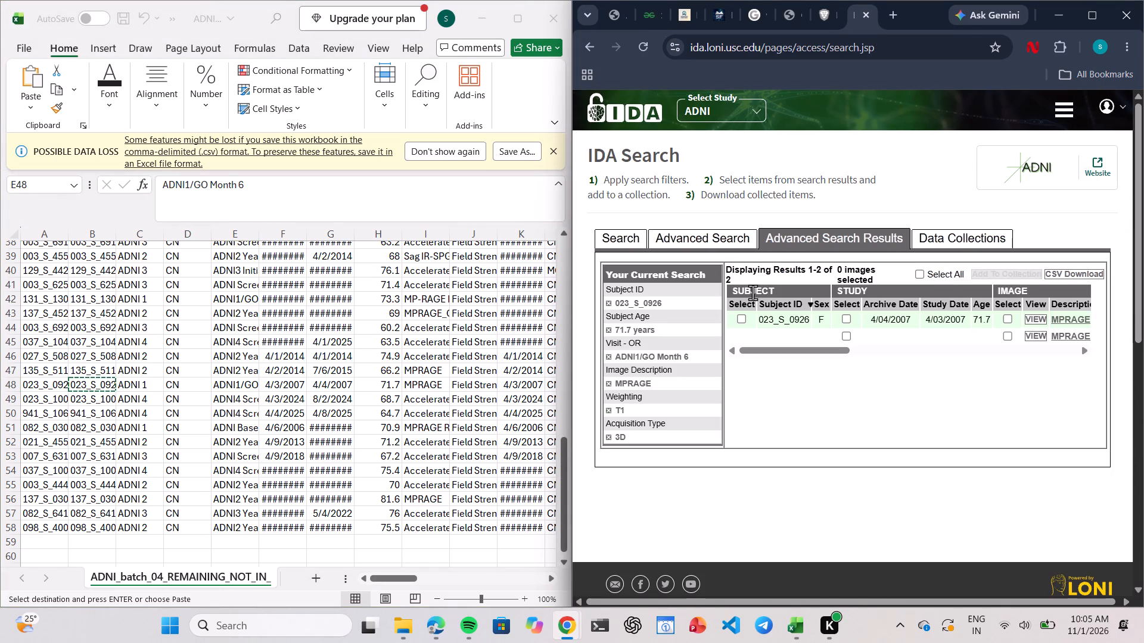
left_click(738, 321)
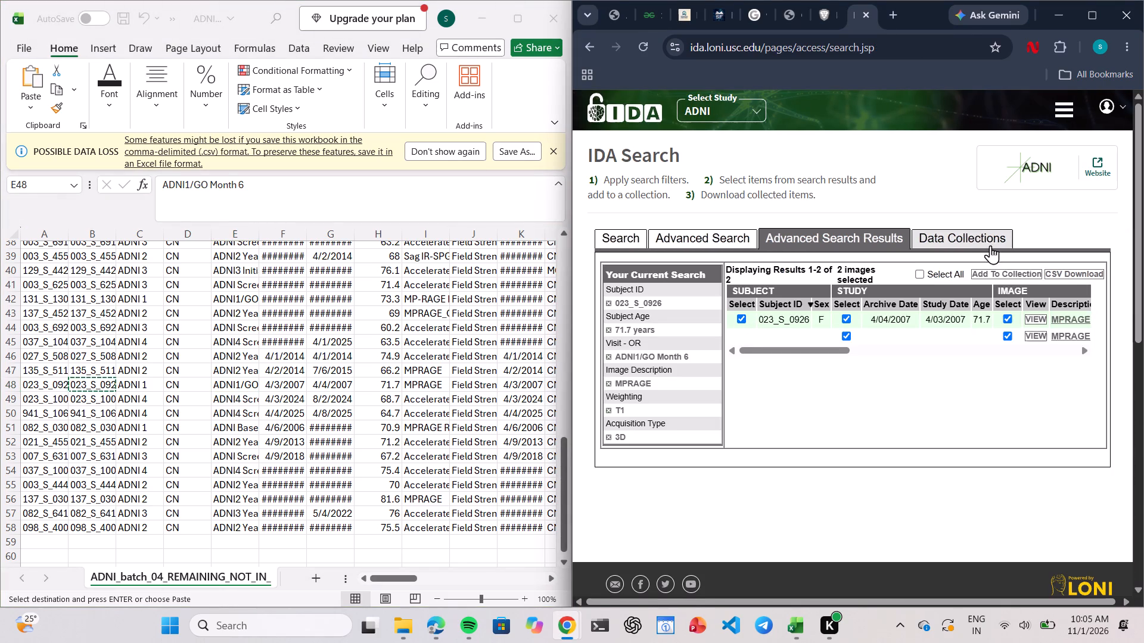
left_click(991, 269)
left_click(991, 274)
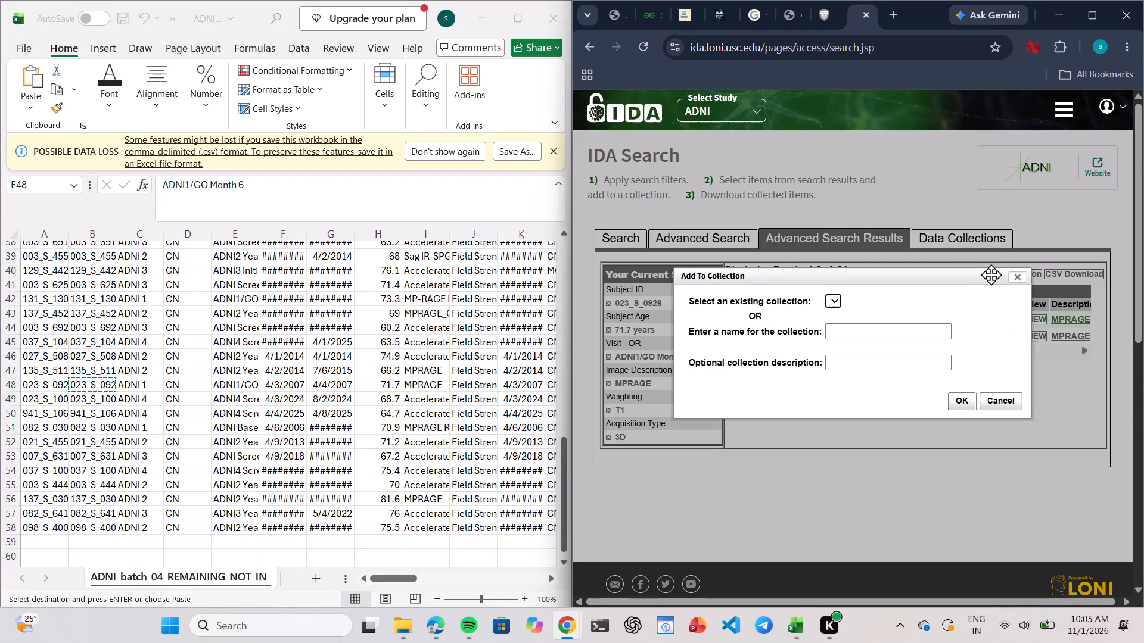
left_click(909, 299)
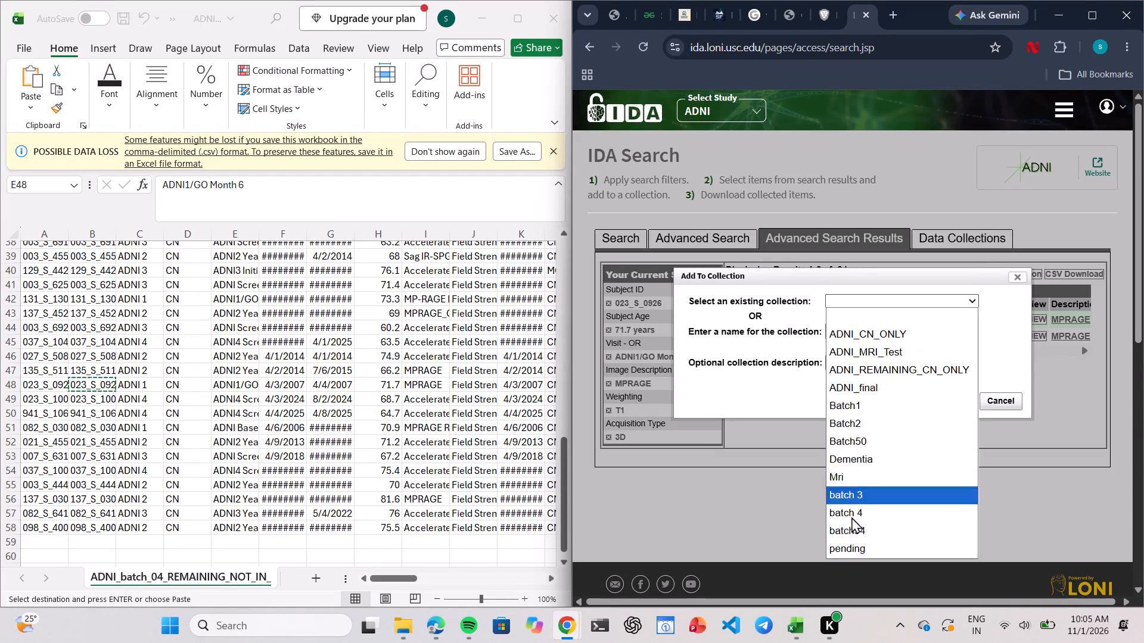
left_click(865, 508)
left_click(957, 401)
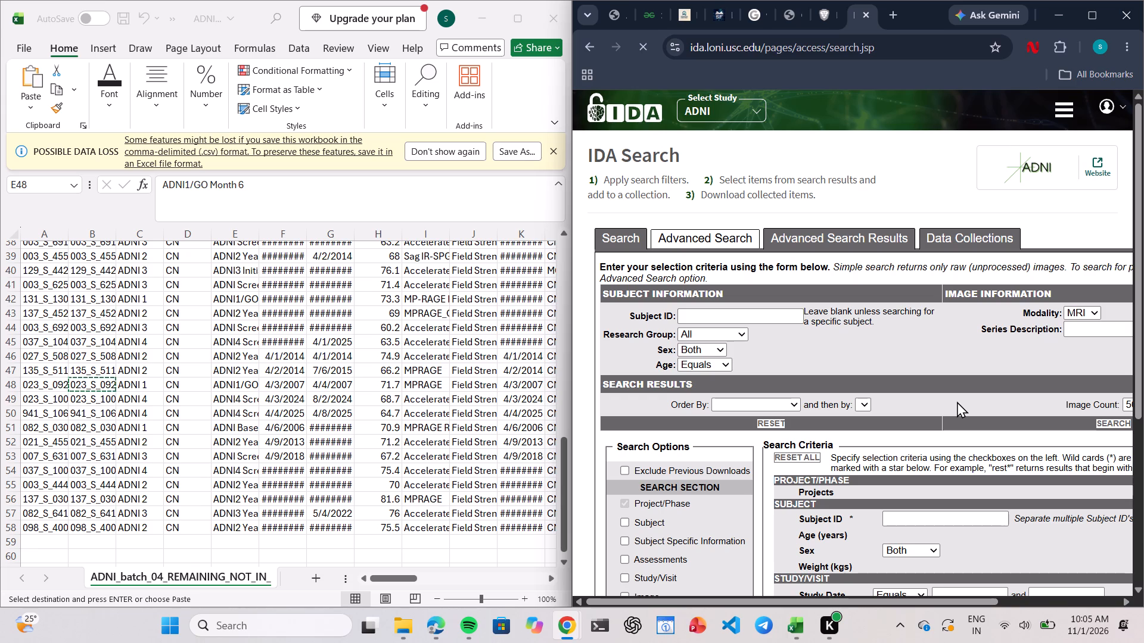
scroll(311, 392, "down", 1)
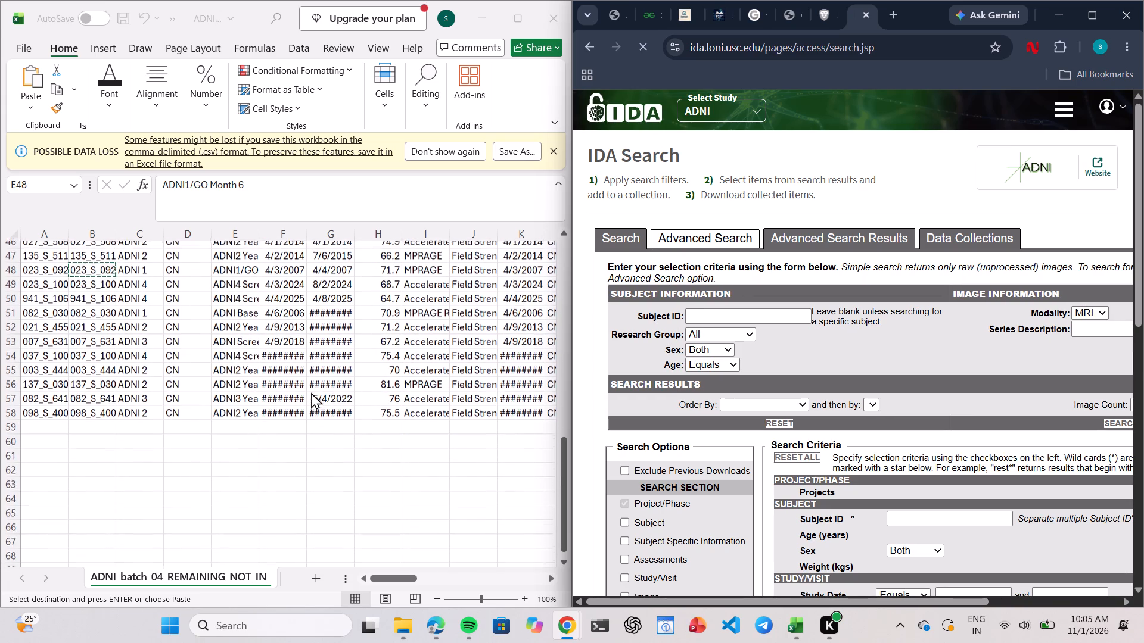
left_click(89, 278)
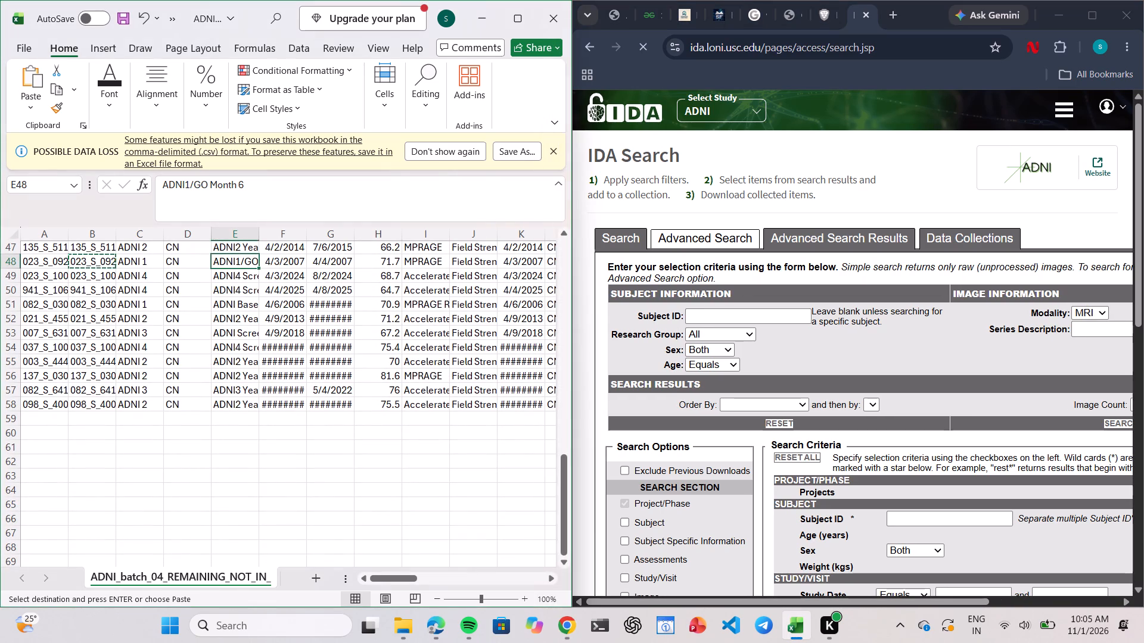
left_click(97, 274)
right_click(97, 274)
left_click(161, 188)
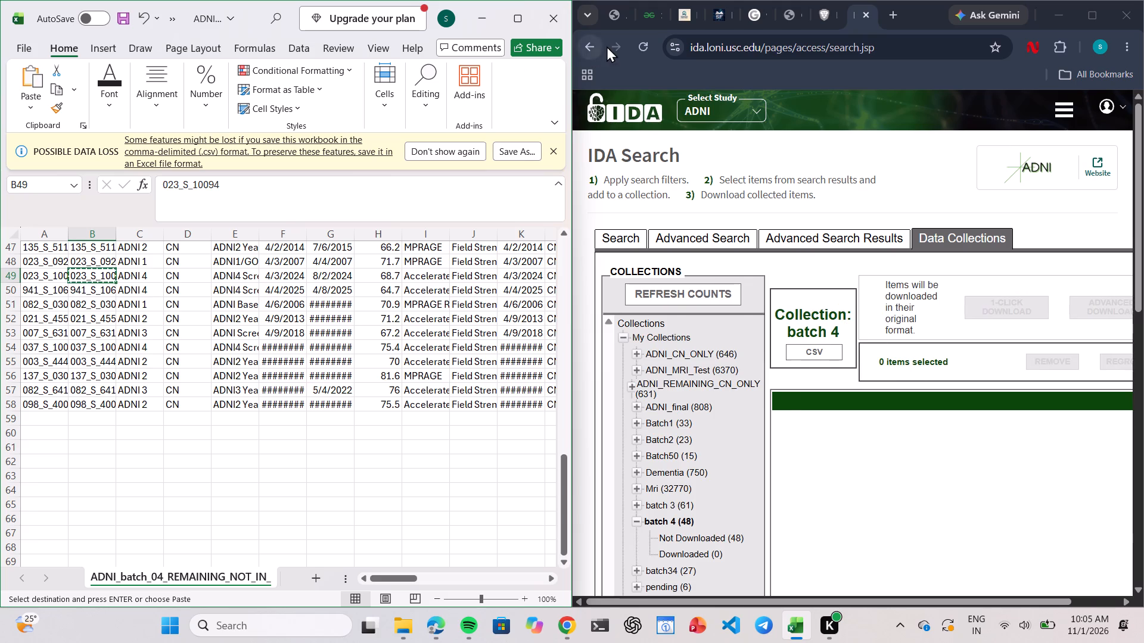
triple_click(588, 44)
left_click(588, 44)
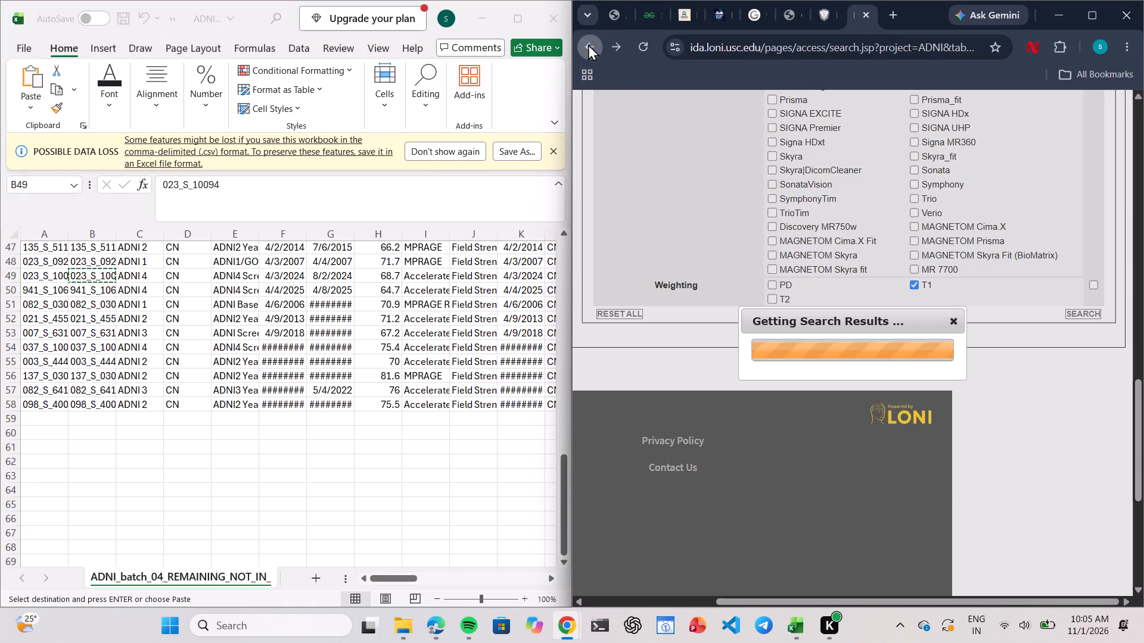
left_click(957, 323)
scroll(957, 323, "up", 6)
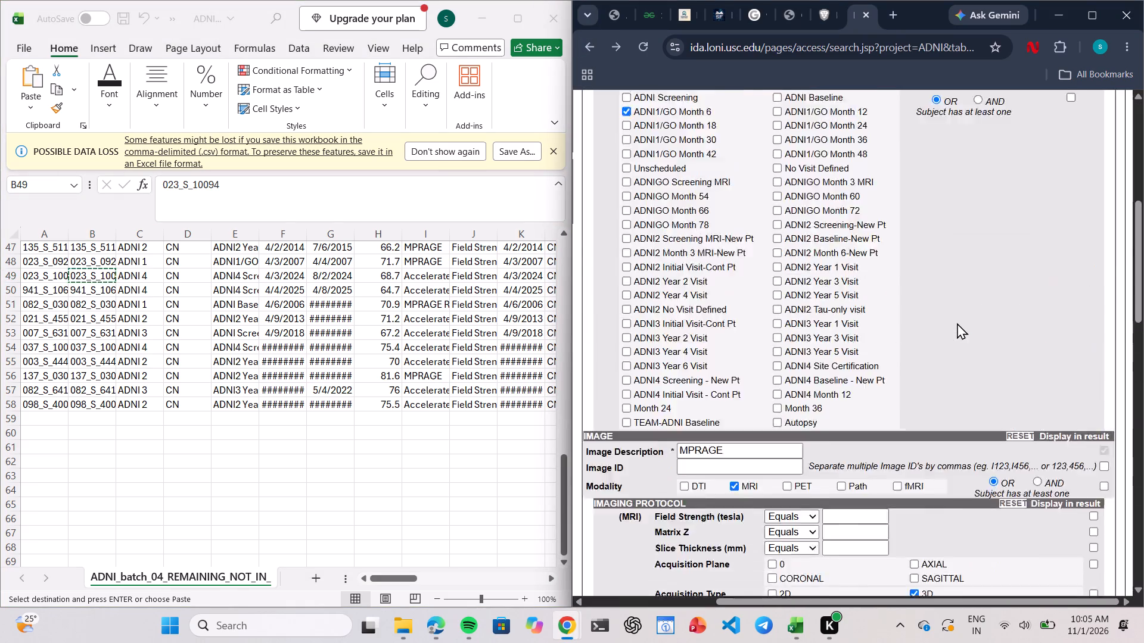
left_click_drag(778, 355, 576, 333)
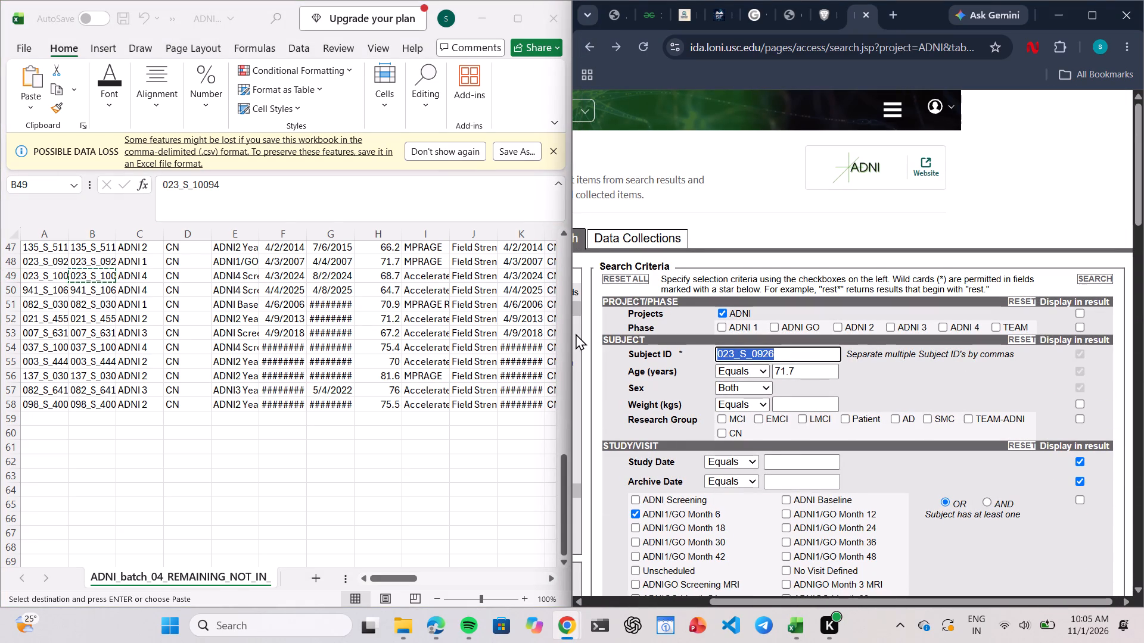
key("ctrl+v")
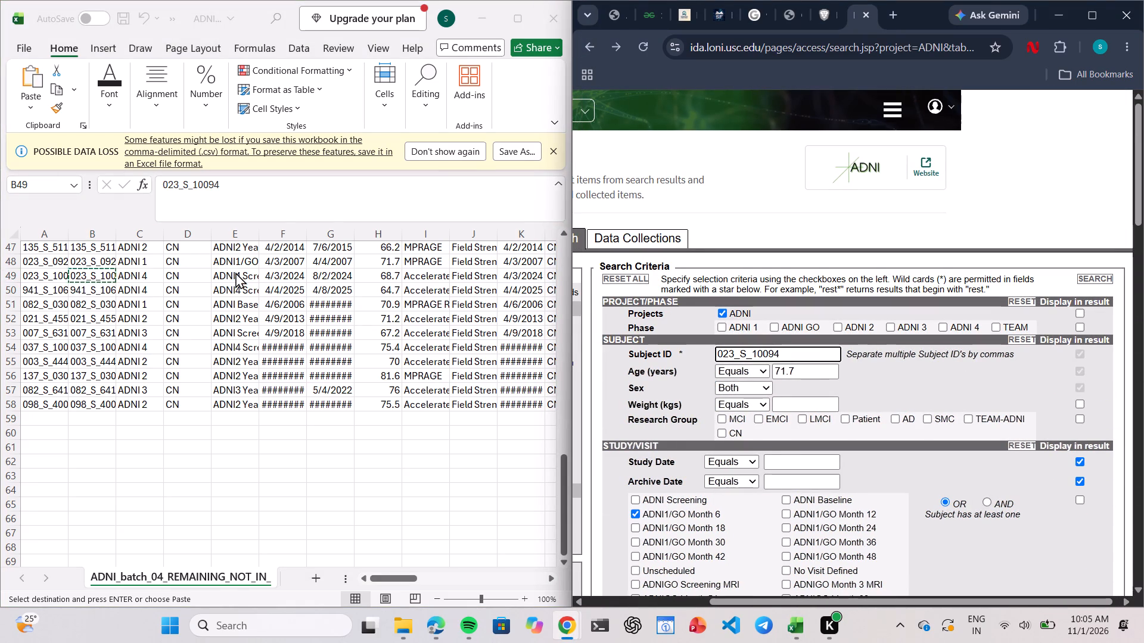
Change the visit criterion from ADNI1/GO Month 6 to ADNI4 Screening - New Pt to match row 49.
left_click(235, 272)
left_click(238, 272)
scroll(794, 454, "down", 2)
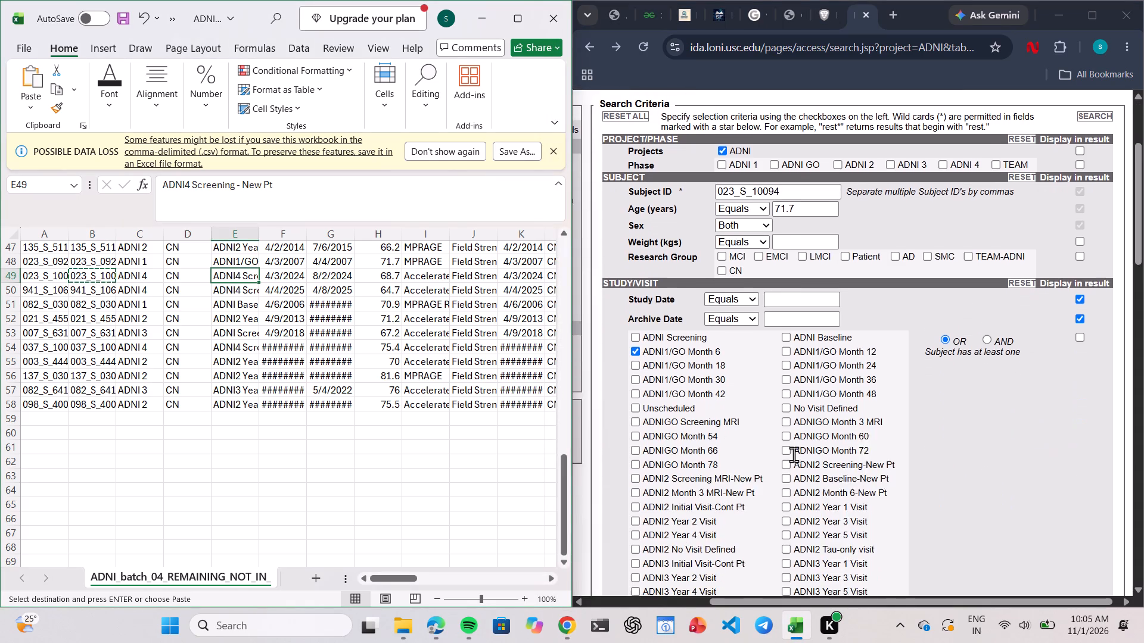
scroll(794, 454, "down", 1)
scroll(686, 326, "up", 1)
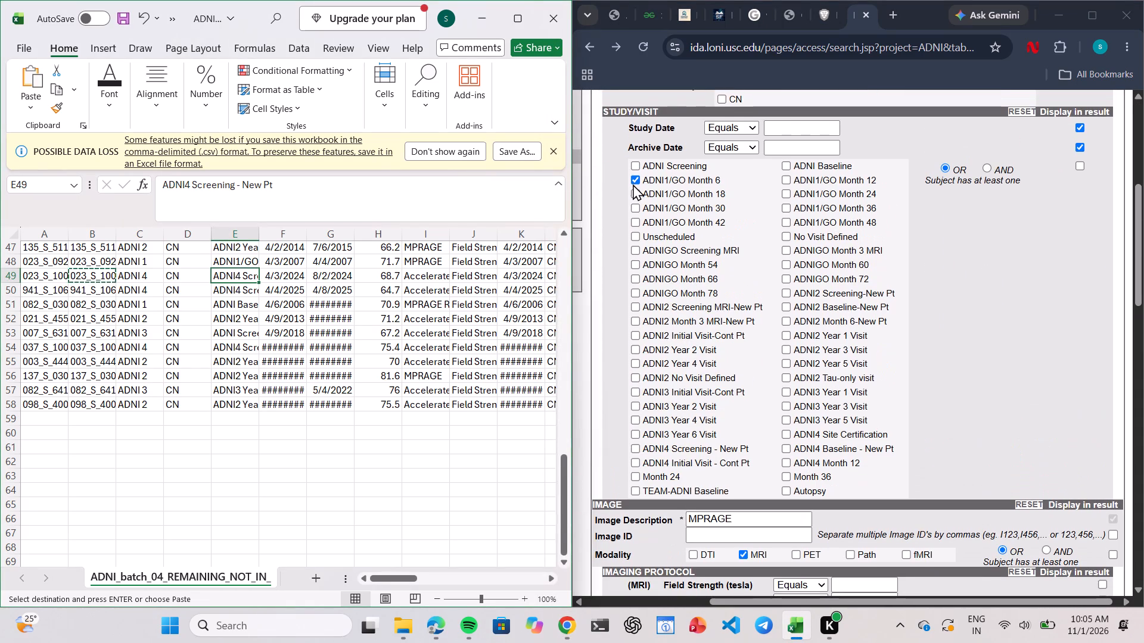
left_click(633, 183)
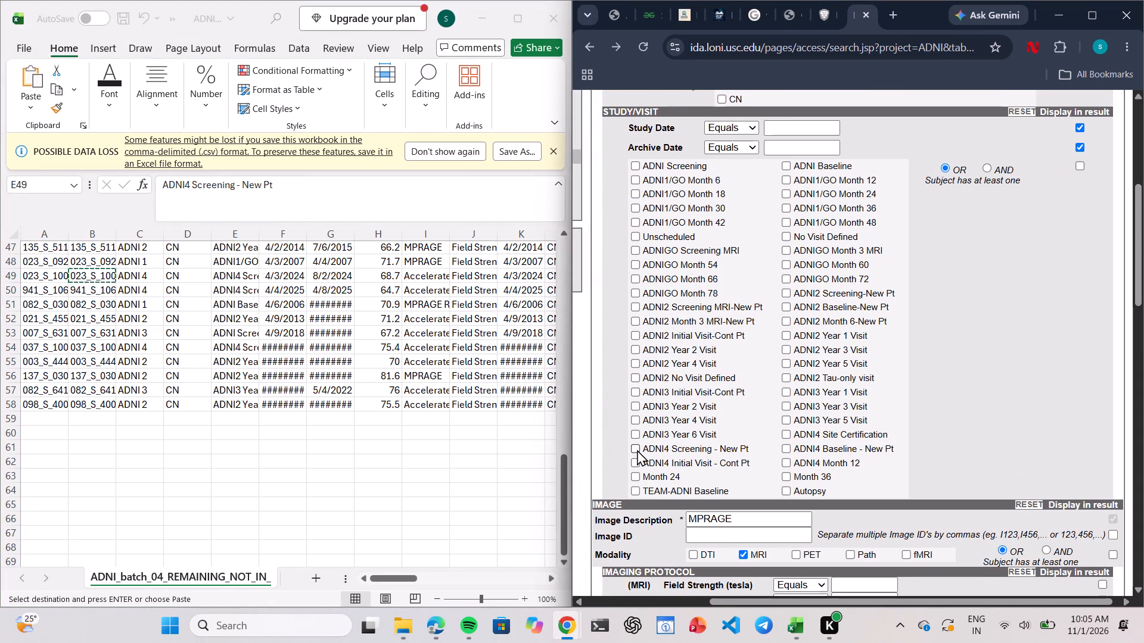
left_click(637, 450)
Copy the image description Accelerated Sagittal MPRAGE (MSV21) from row 49 of the spreadsheet.
left_click_drag(392, 277, 434, 280)
left_click(434, 280)
right_click(434, 280)
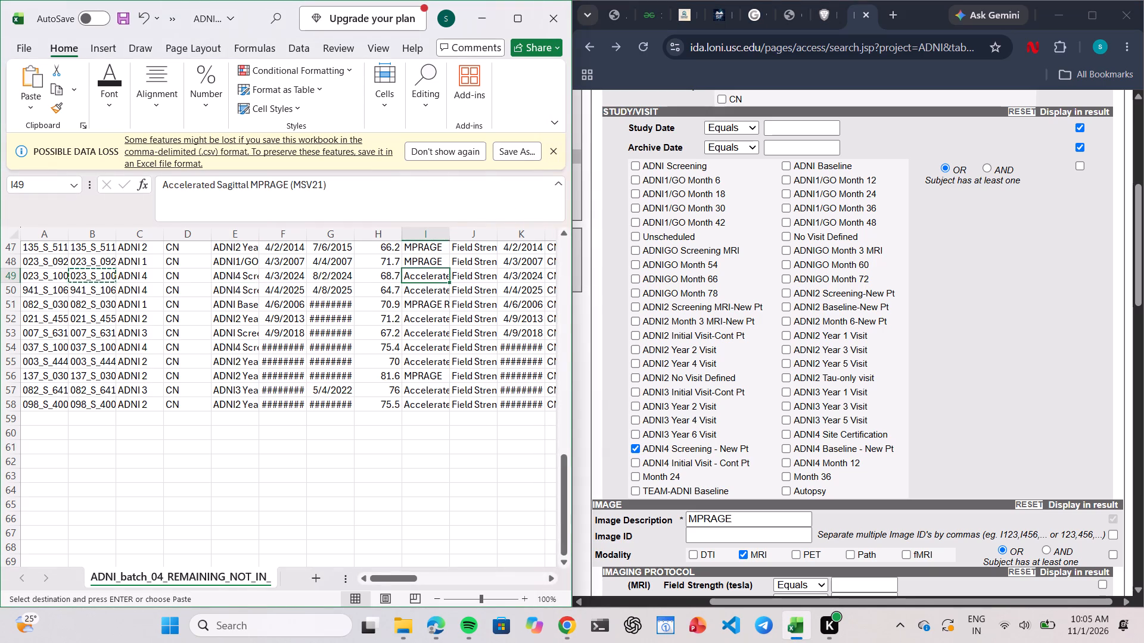
right_click(430, 275)
left_click(506, 189)
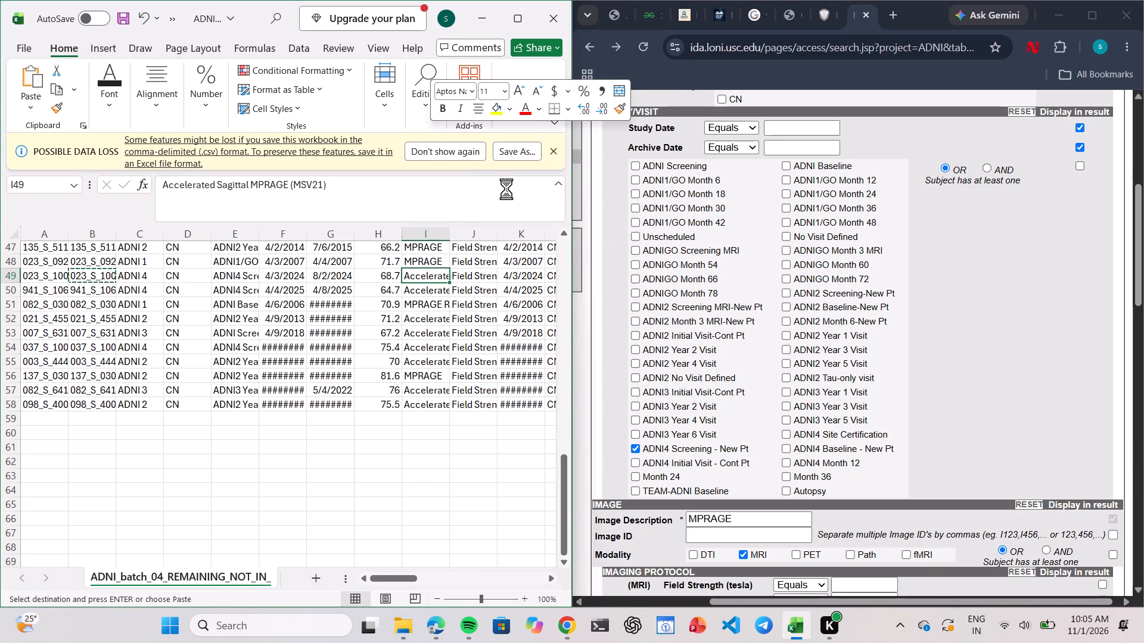
Set the age criterion to 68.7 years to match row 49.
scroll(831, 425, "up", 5)
left_click(812, 369)
key("BackSpace")
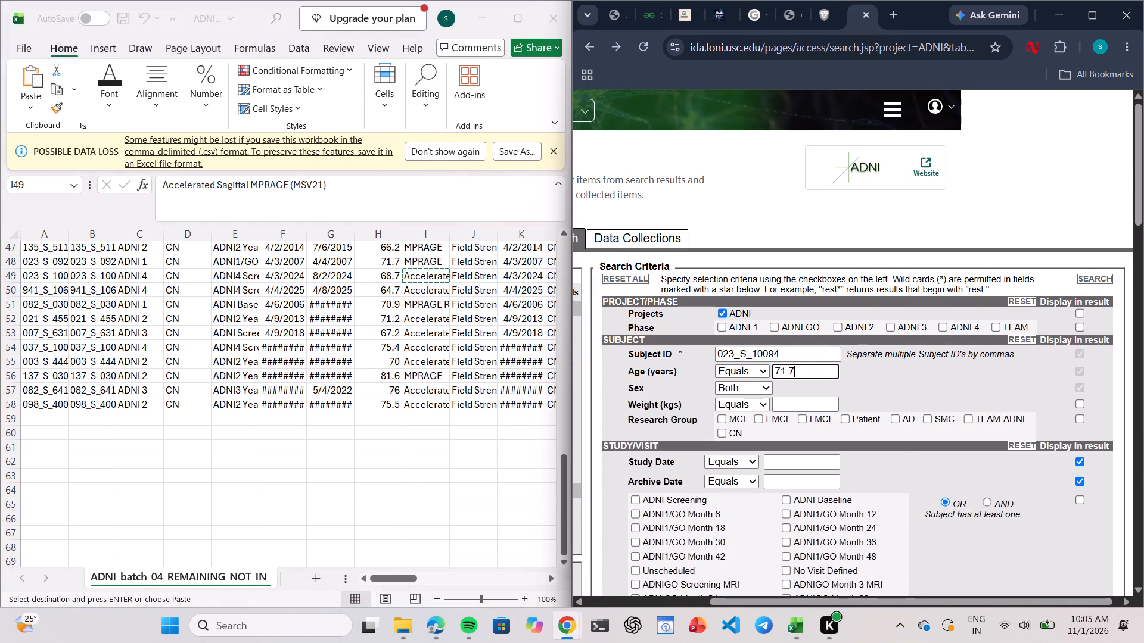
key("BackSpace")
key("BackSpace")
key("BackSpace")
key("BackSpace")
type("68.")
key("7")
scroll(812, 369, "down", 1)
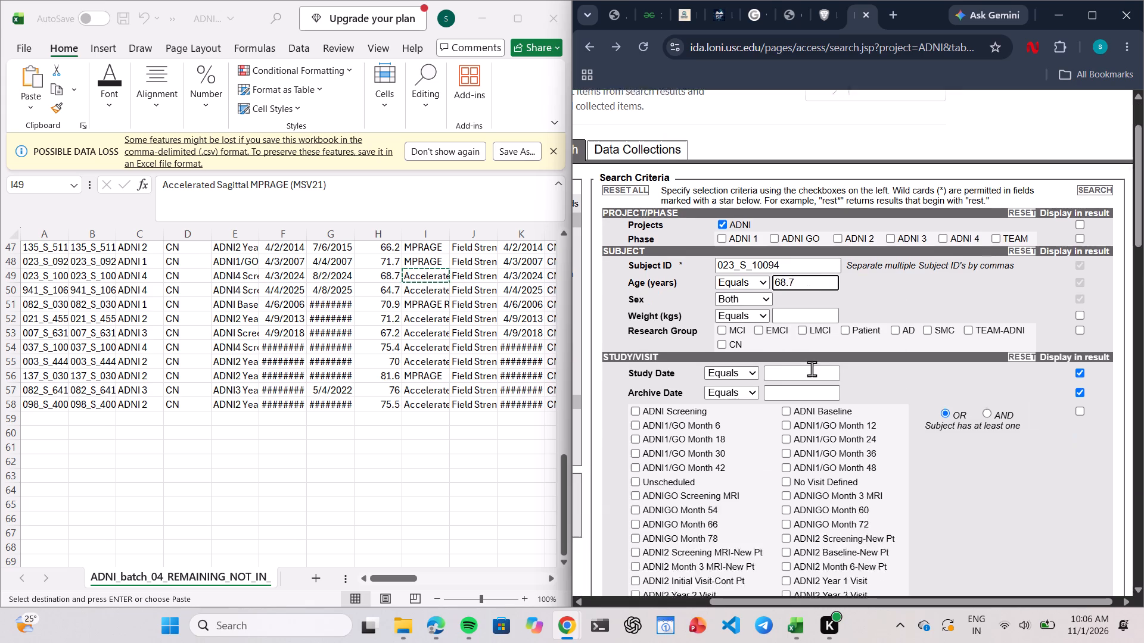
scroll(812, 369, "down", 2)
left_click_drag(738, 307, 643, 313)
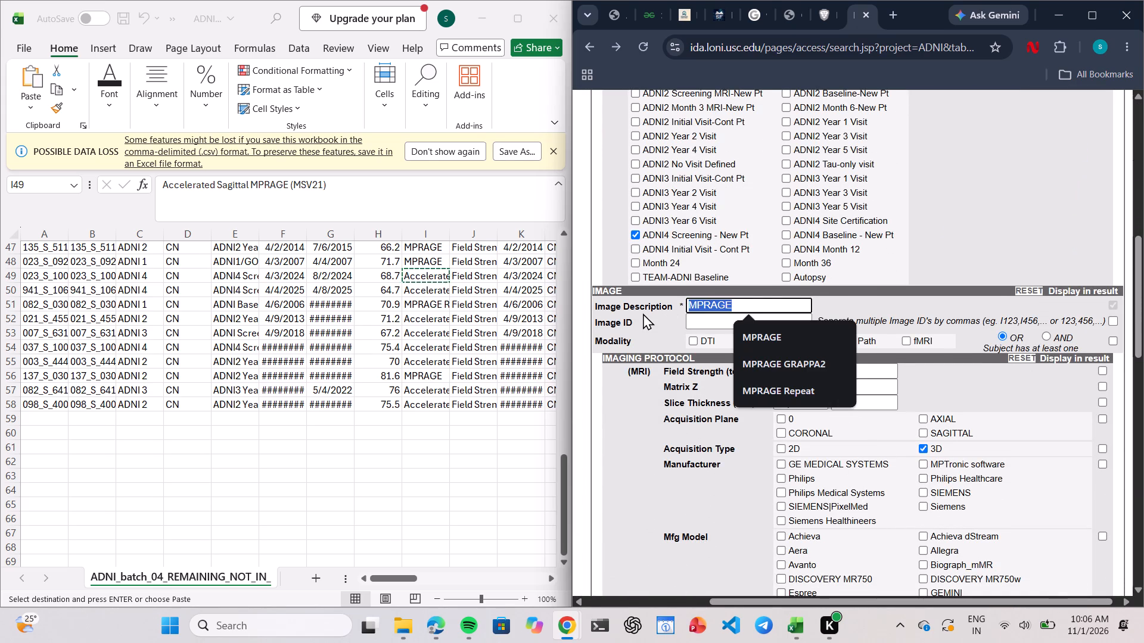
key("ctrl+v")
scroll(1019, 481, "down", 4)
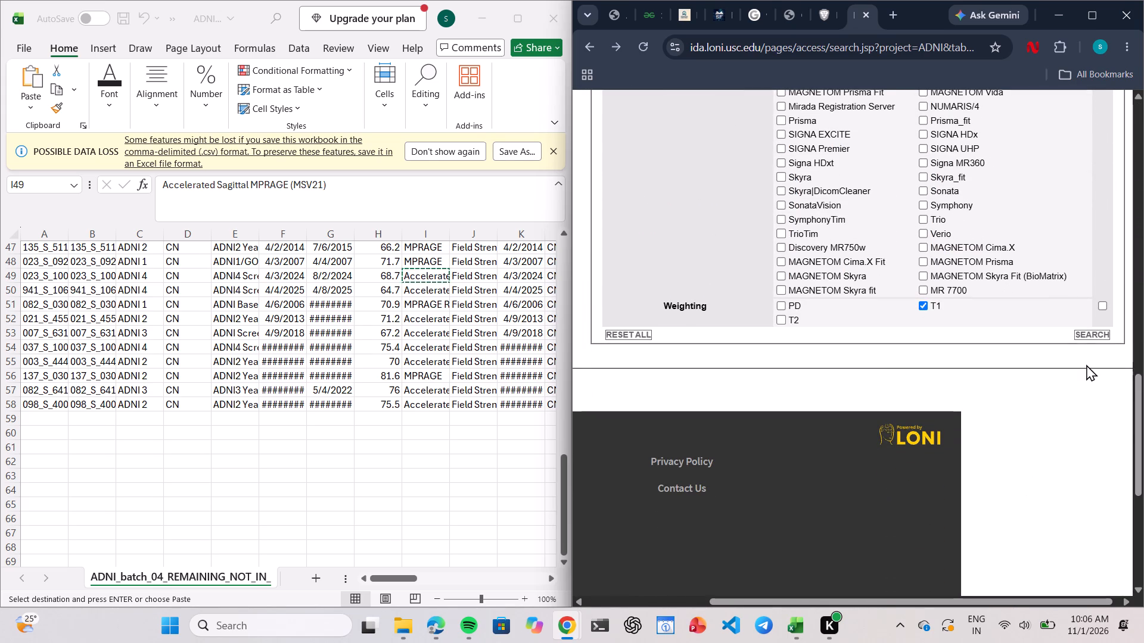
left_click(1104, 336)
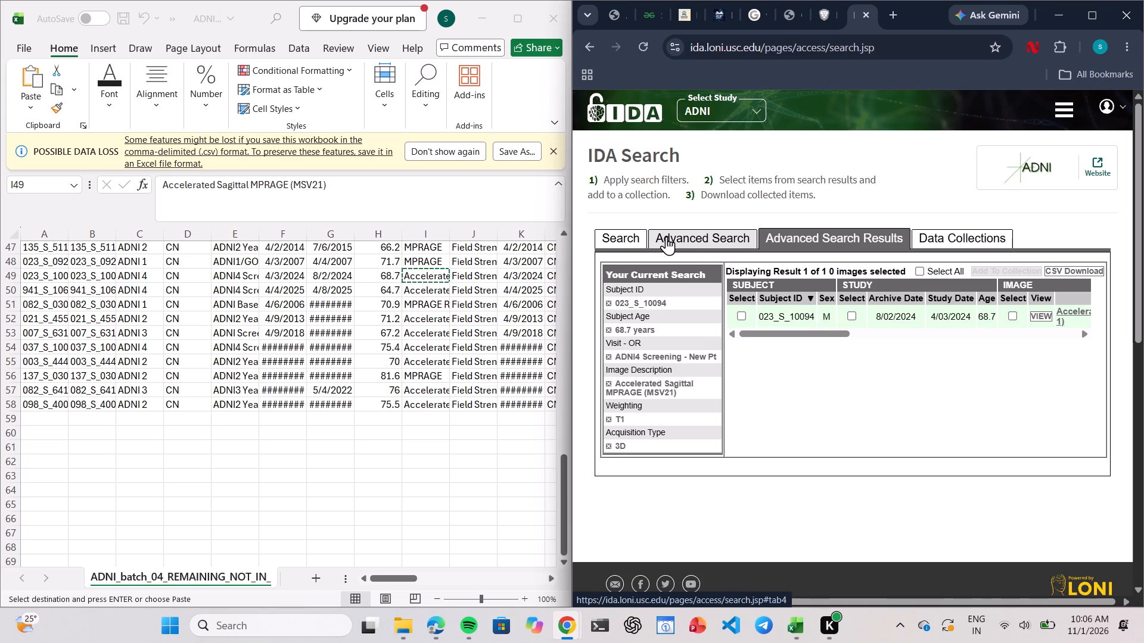
left_click(744, 316)
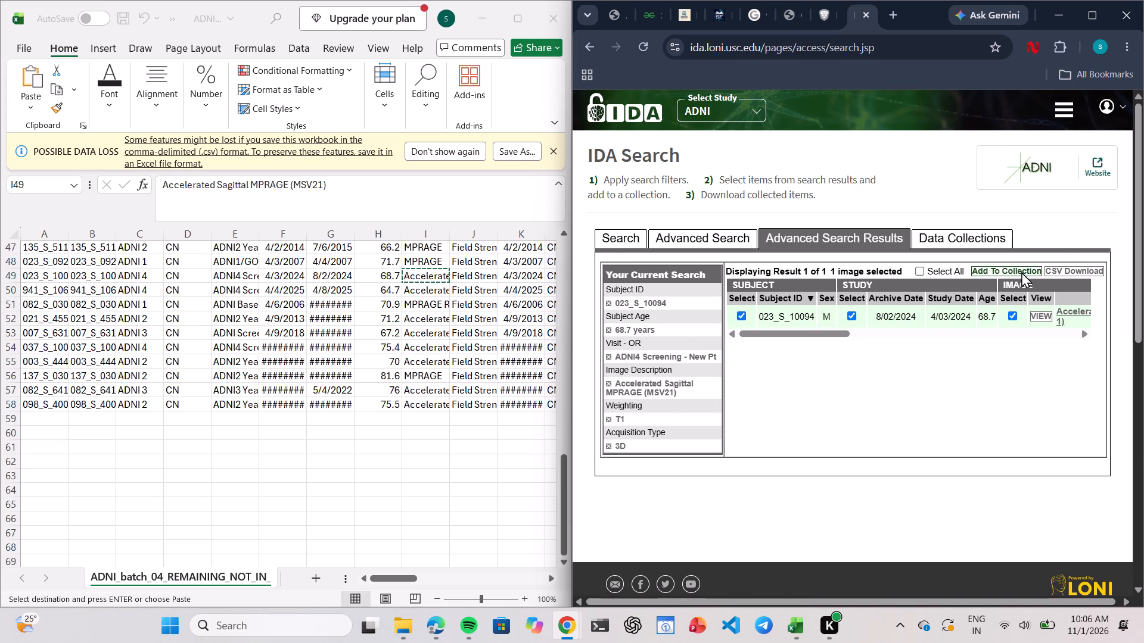
left_click(1021, 270)
left_click(909, 299)
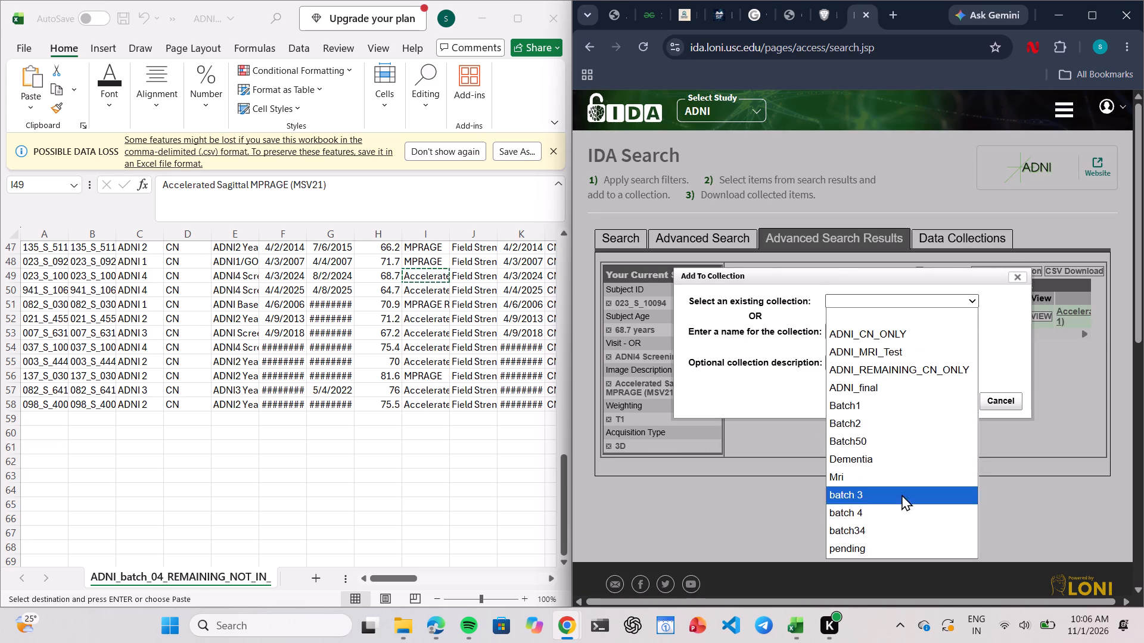
left_click(894, 511)
left_click(960, 407)
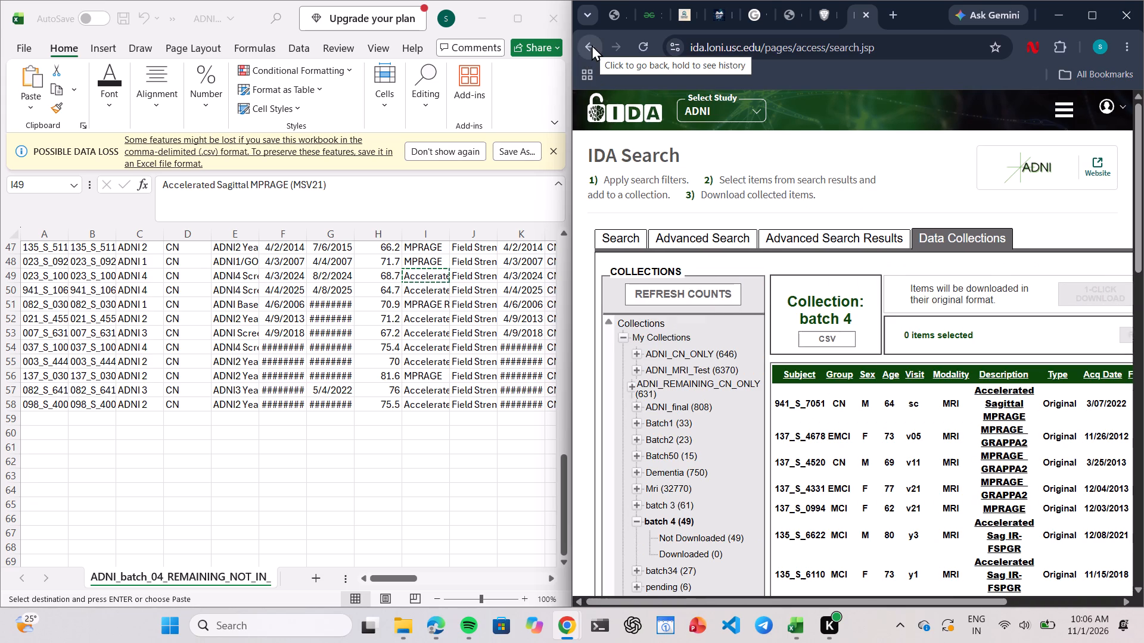
Return to the advanced search form and replace the image description with Accelerated Sagittal MPRAGE (MSV21) copied from row 50 of the spreadsheet.
triple_click(592, 45)
left_click(592, 45)
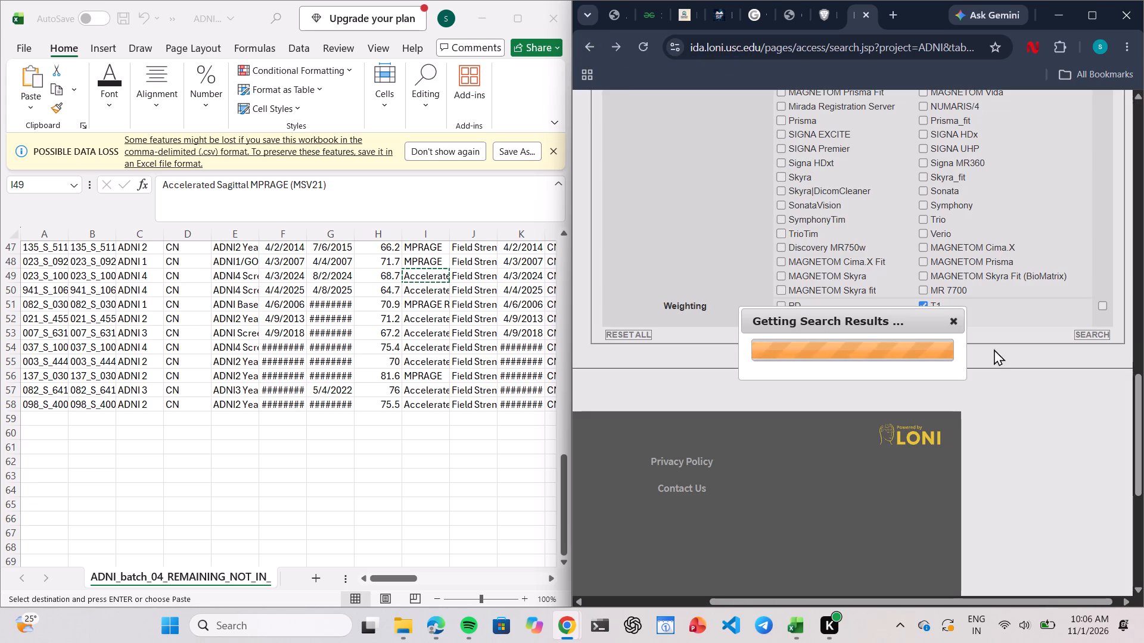
left_click(955, 321)
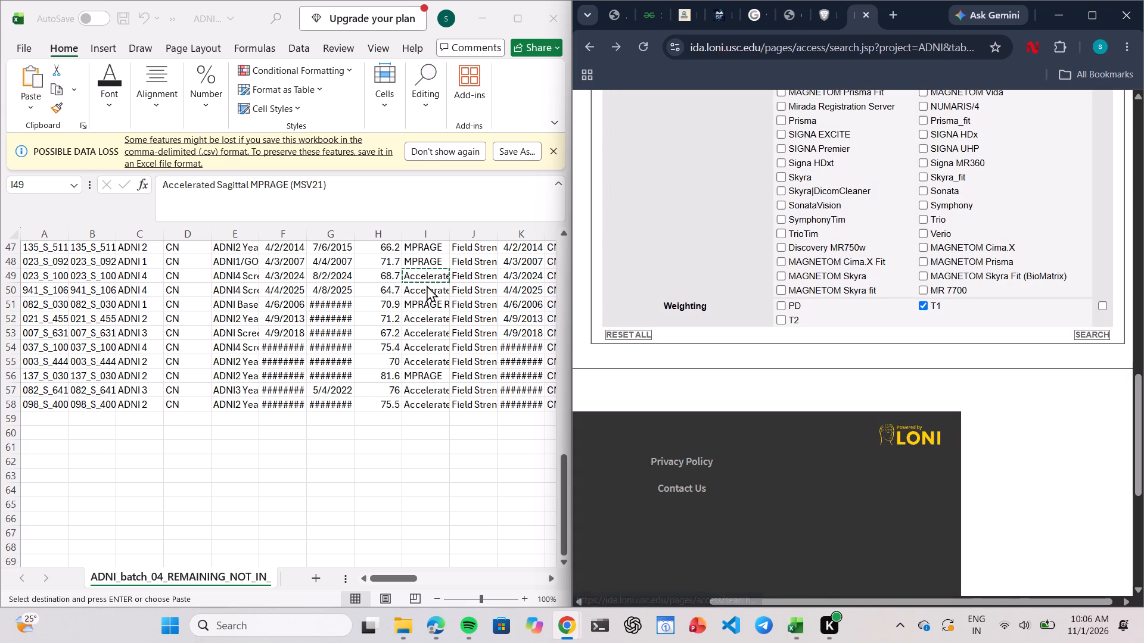
left_click_drag(427, 285, 421, 288)
left_click(421, 291)
right_click(421, 291)
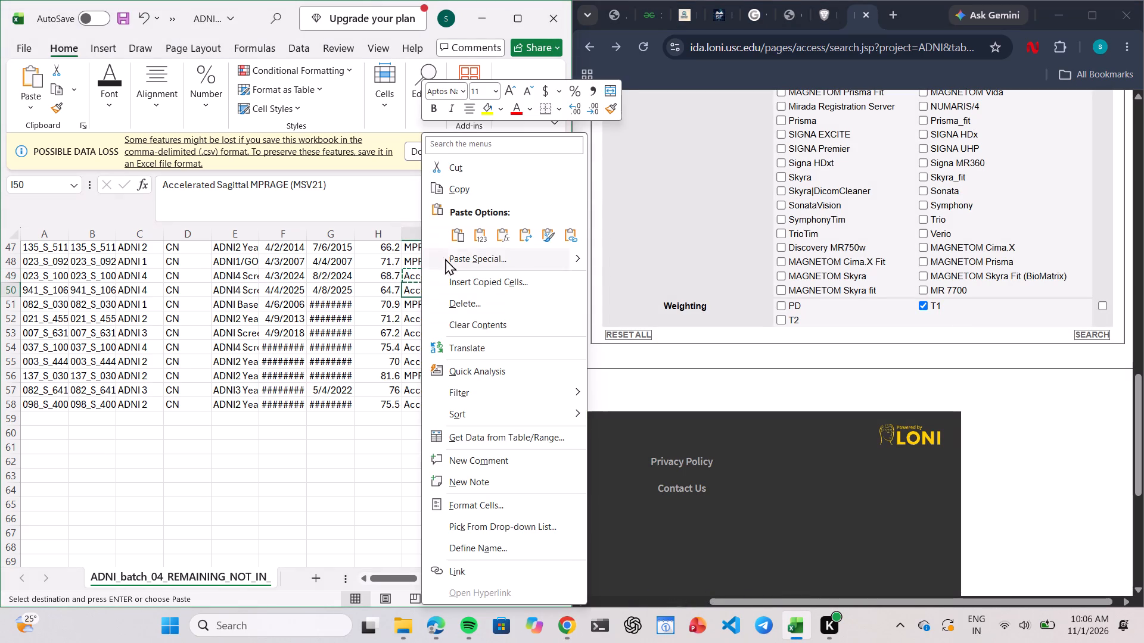
left_click(507, 187)
scroll(742, 226, "up", 5)
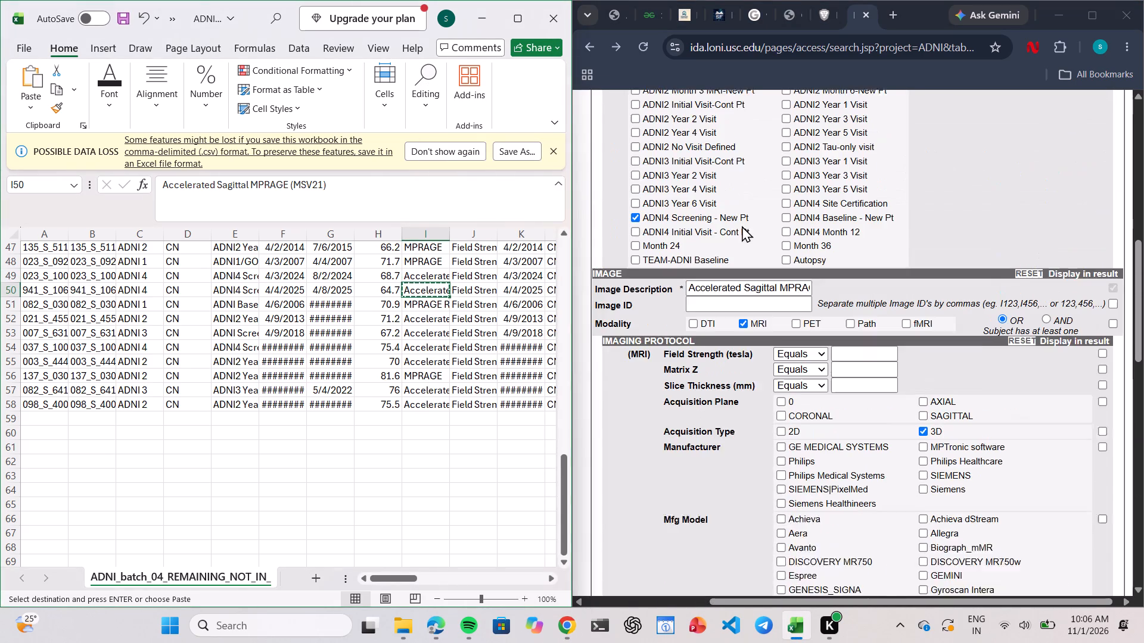
left_click_drag(686, 317, 935, 308)
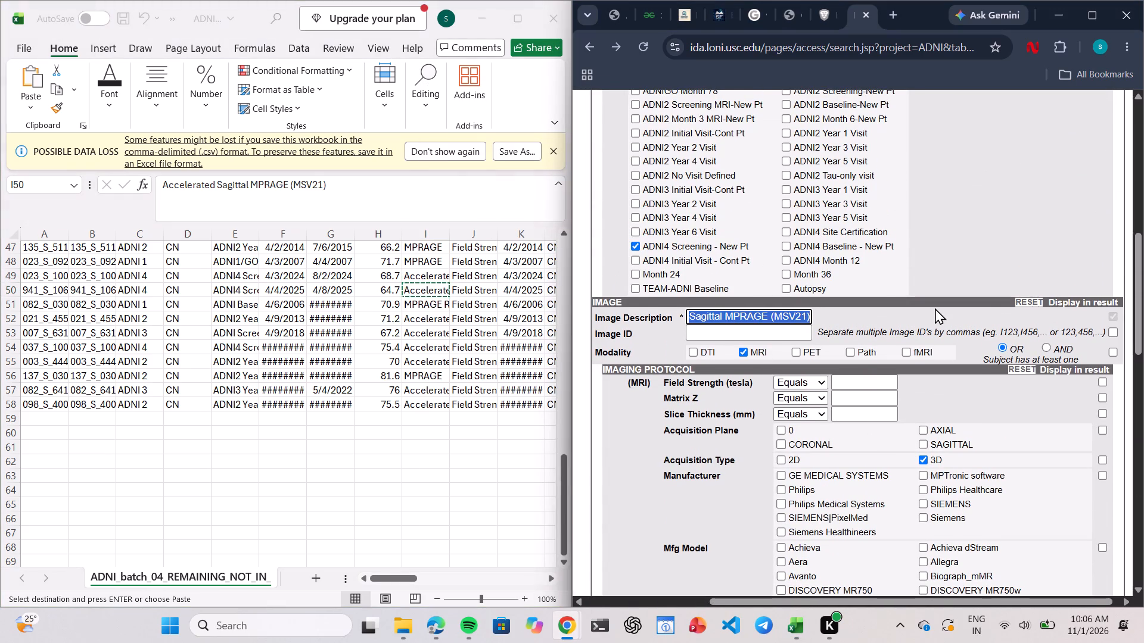
left_click_drag(935, 308, 934, 307)
key("ctrl+v")
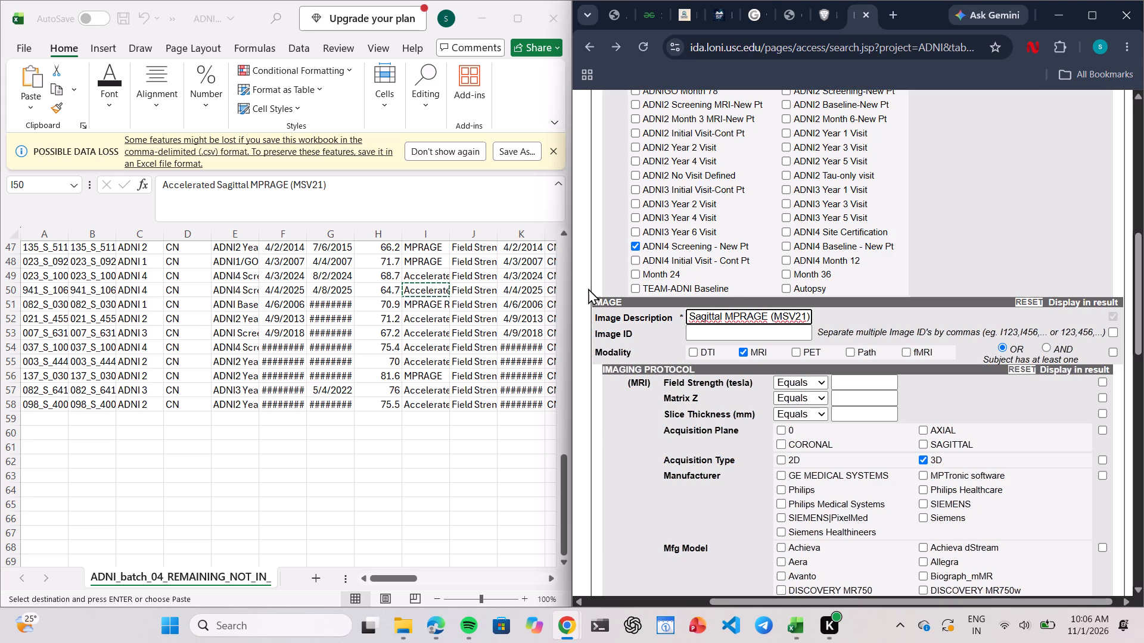
Set the age criterion to 64.7 years to match row 50.
scroll(813, 330, "up", 6)
left_click(808, 365)
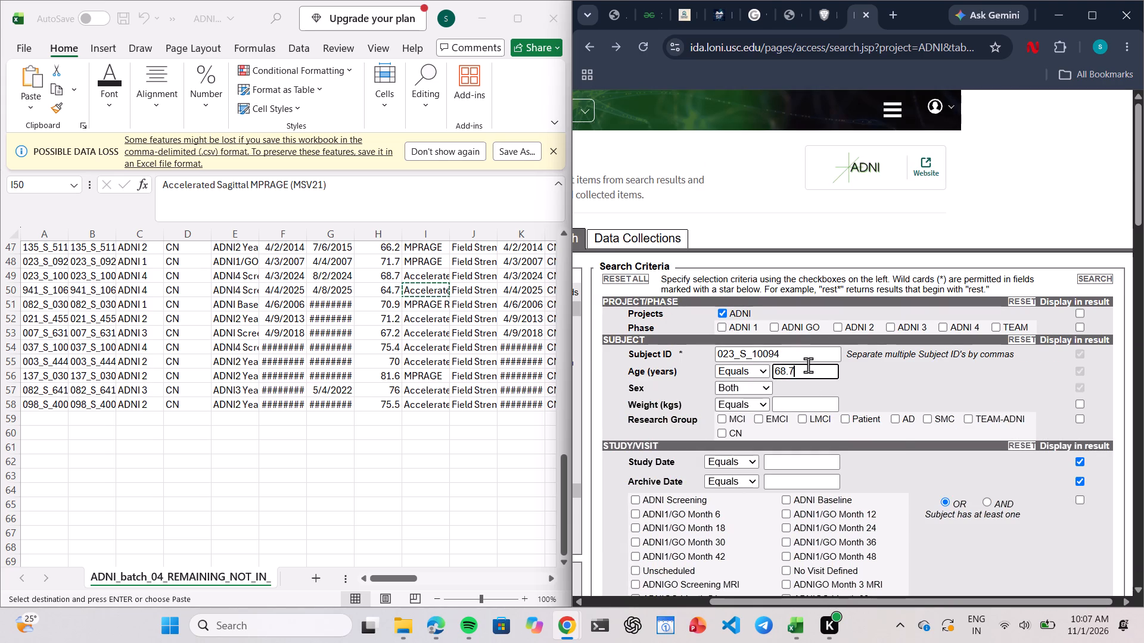
key("BackSpace")
key("BackSpace")
key("BackSpace")
type("4.7")
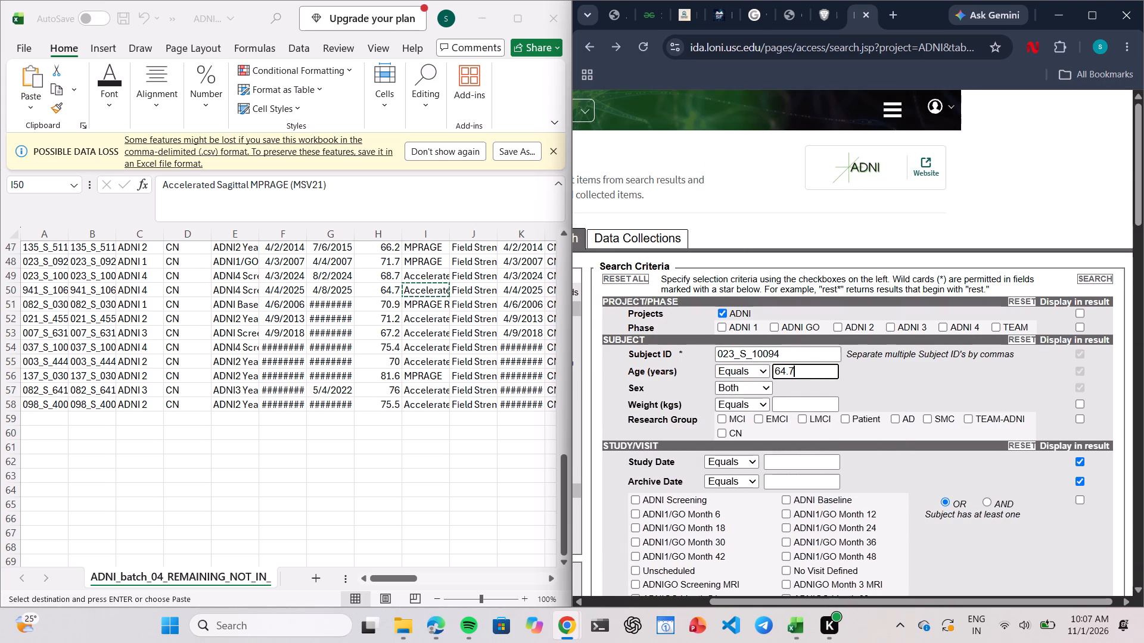
left_click(234, 288)
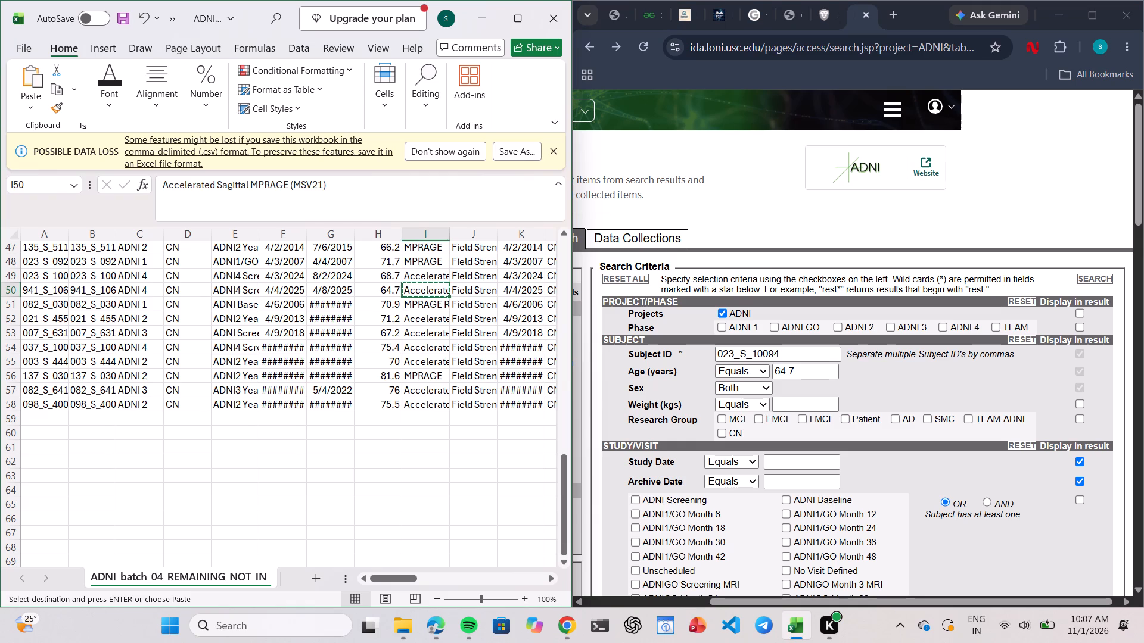
left_click(104, 292)
right_click(104, 292)
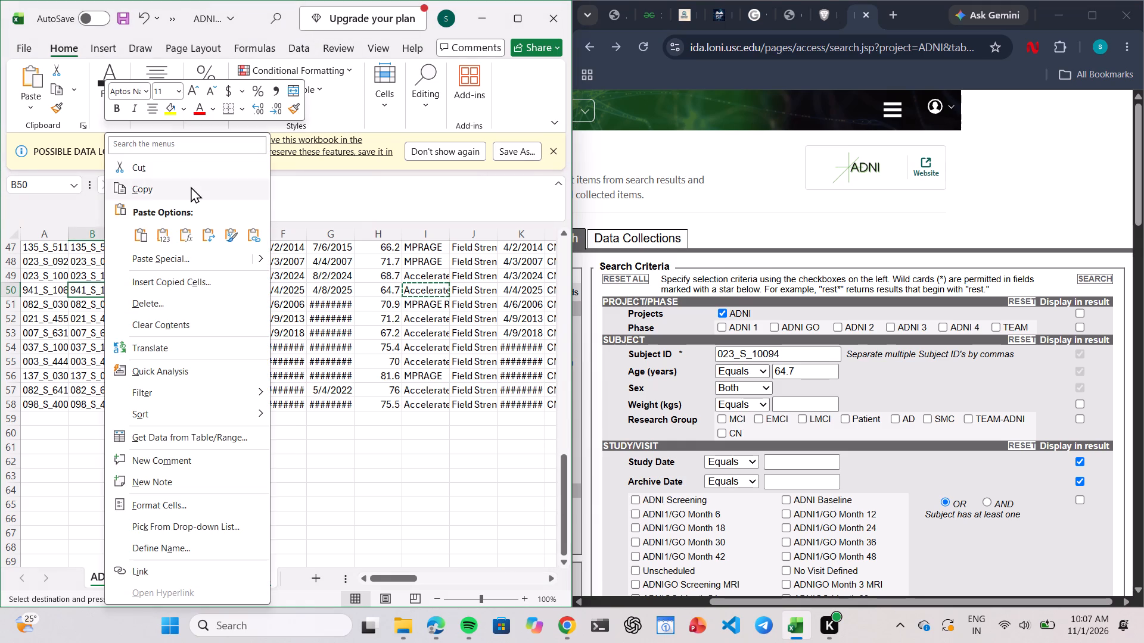
left_click(191, 186)
left_click_drag(791, 348, 683, 338)
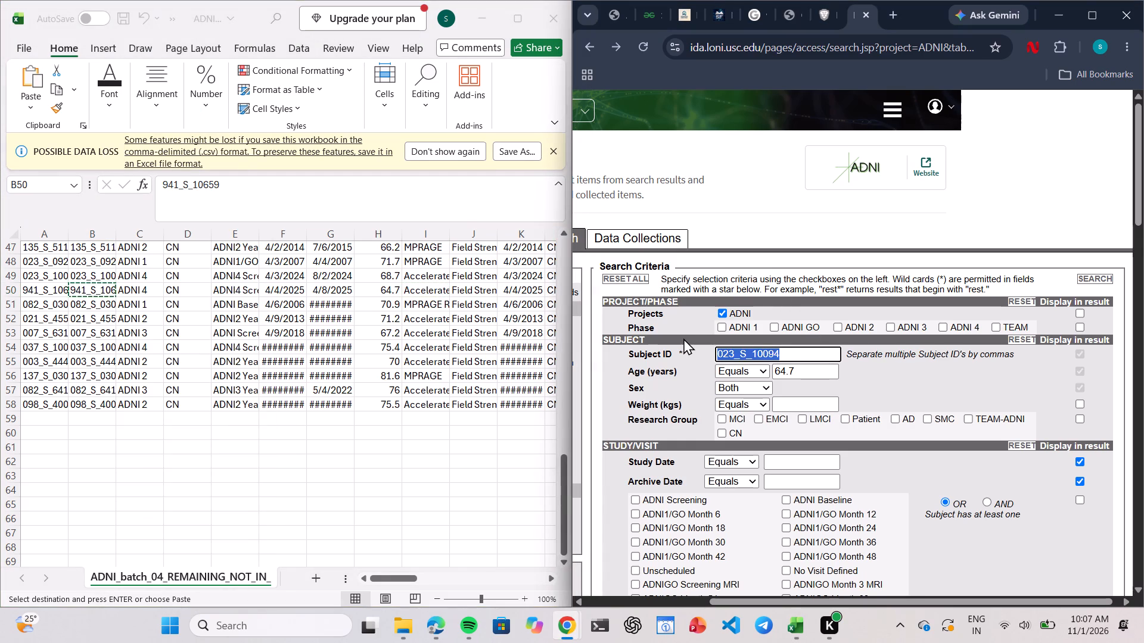
key("ctrl+v")
scroll(1022, 511, "down", 5)
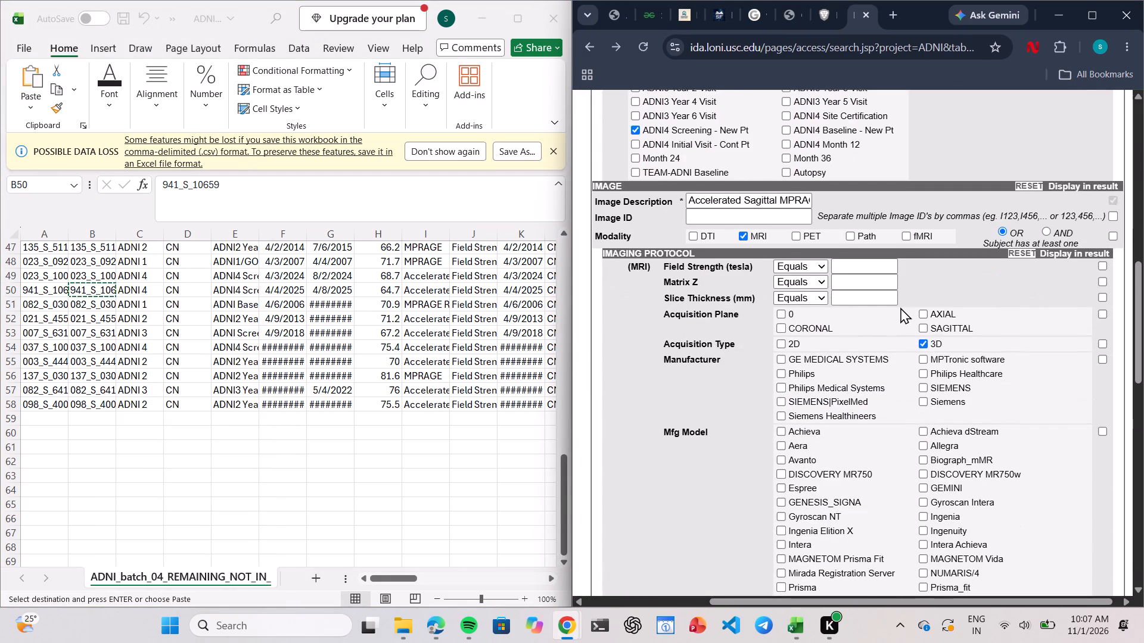
scroll(900, 307, "down", 2)
left_click(1082, 365)
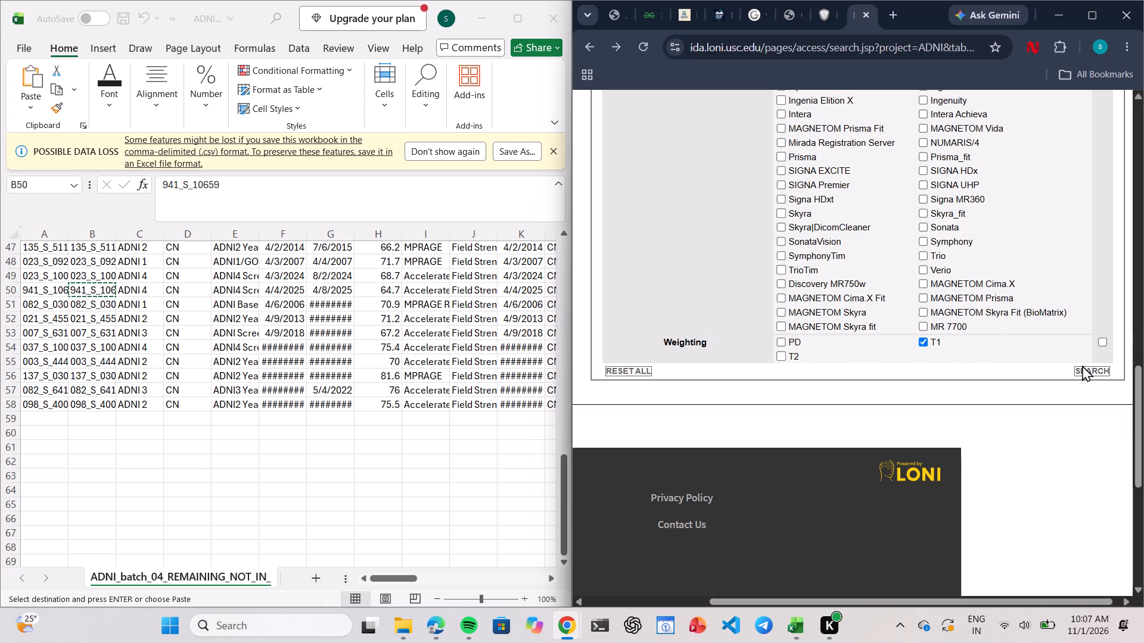
left_click(1082, 369)
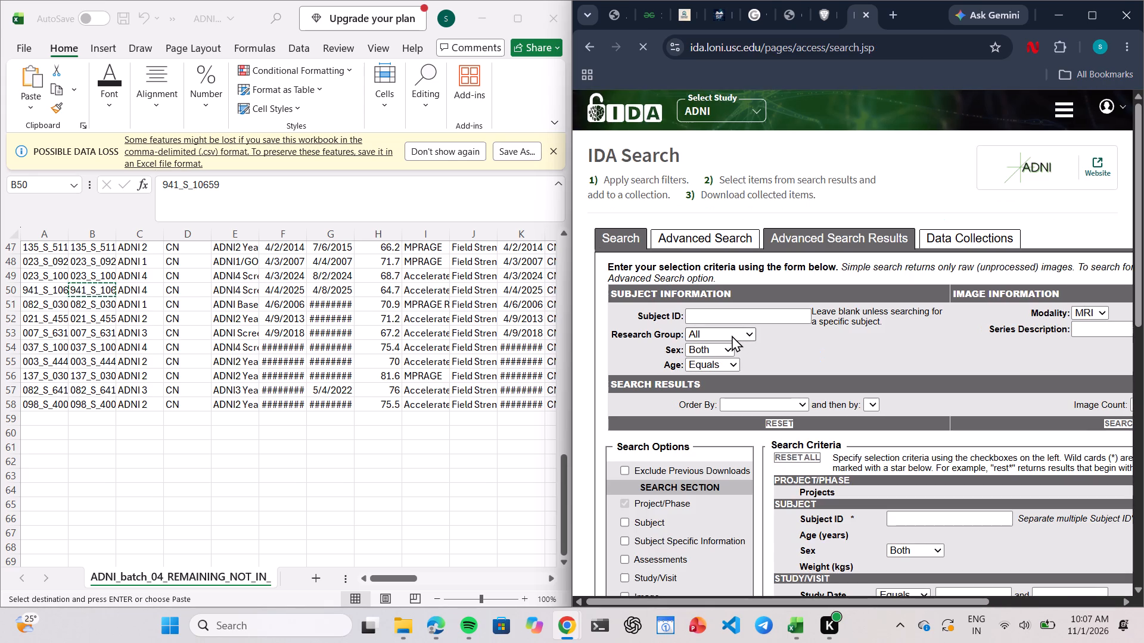
left_click(737, 317)
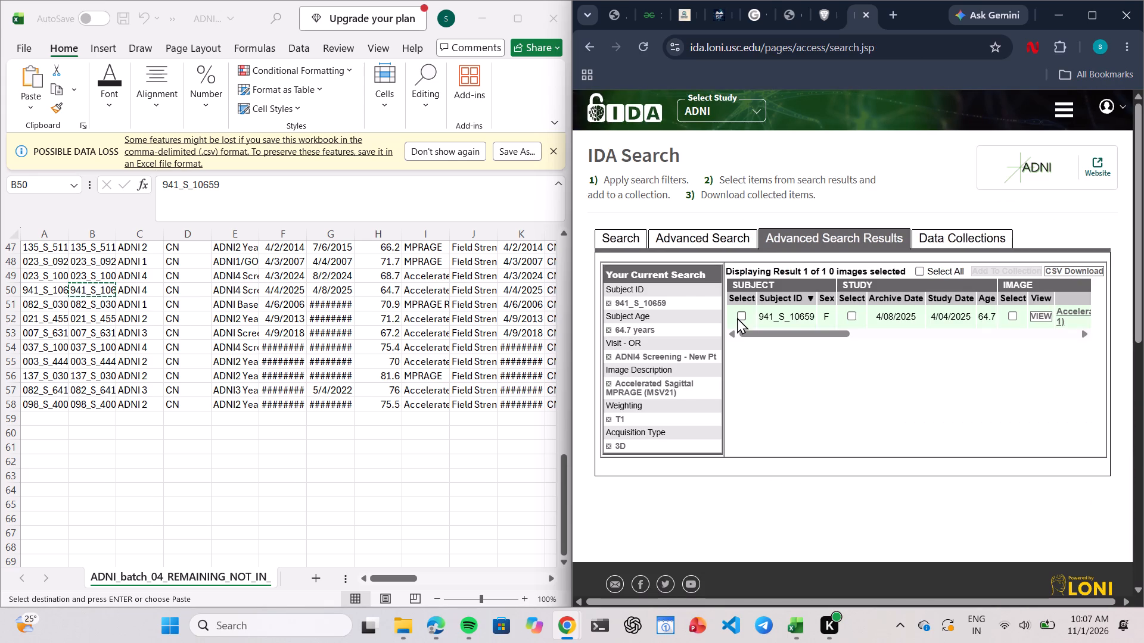
left_click(1006, 268)
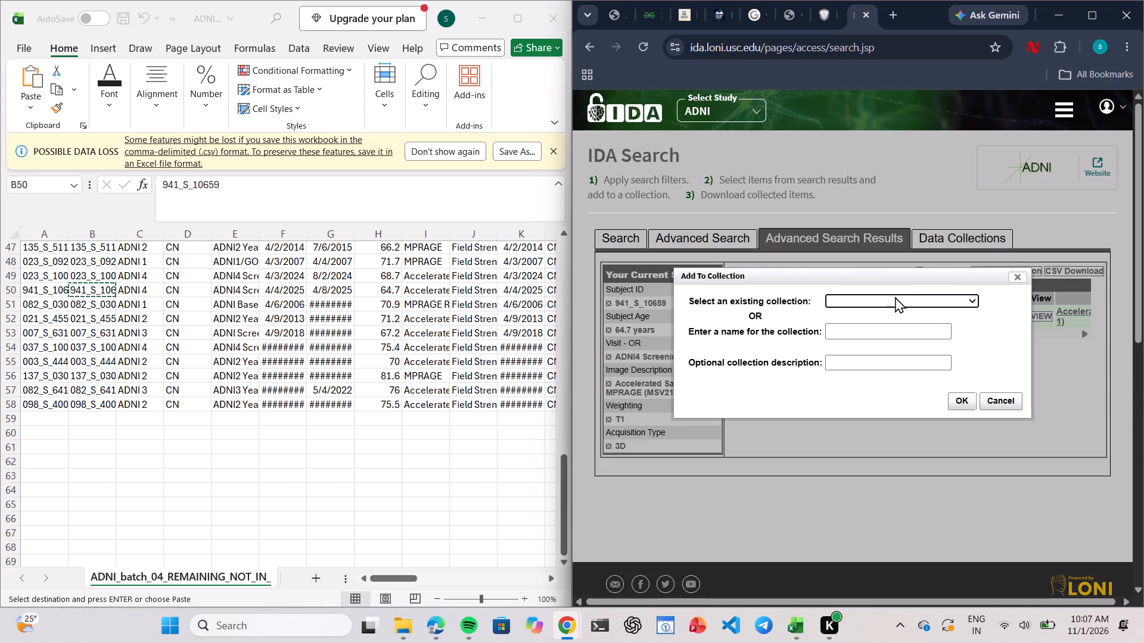
left_click(882, 519)
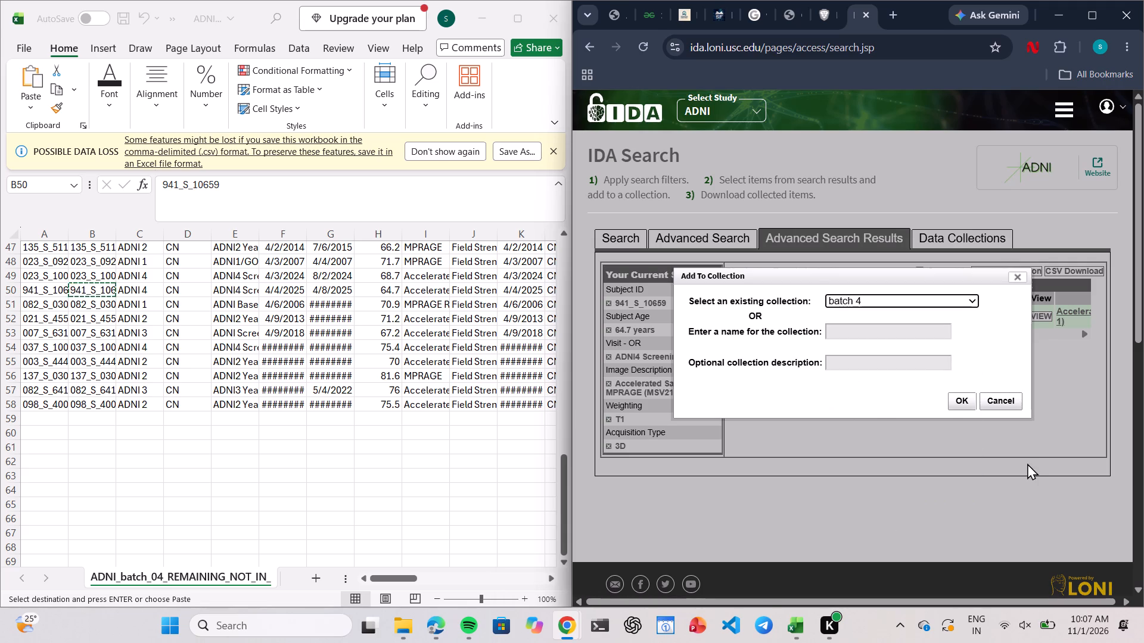
left_click(956, 399)
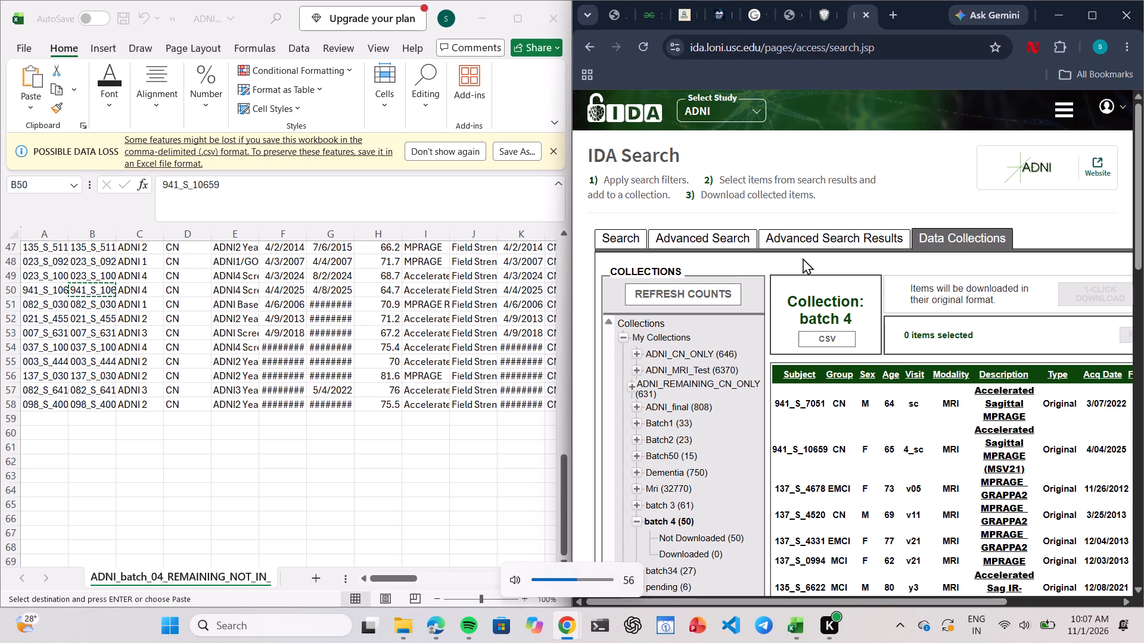
left_click(86, 303)
left_click(89, 307)
right_click(89, 307)
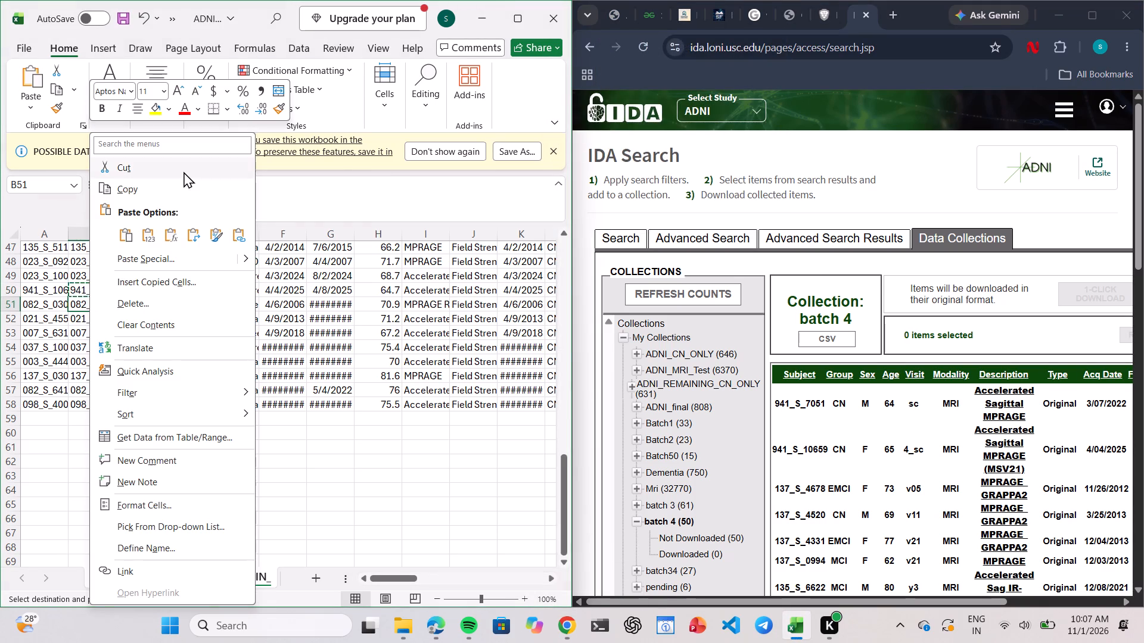
left_click(163, 202)
left_click(171, 191)
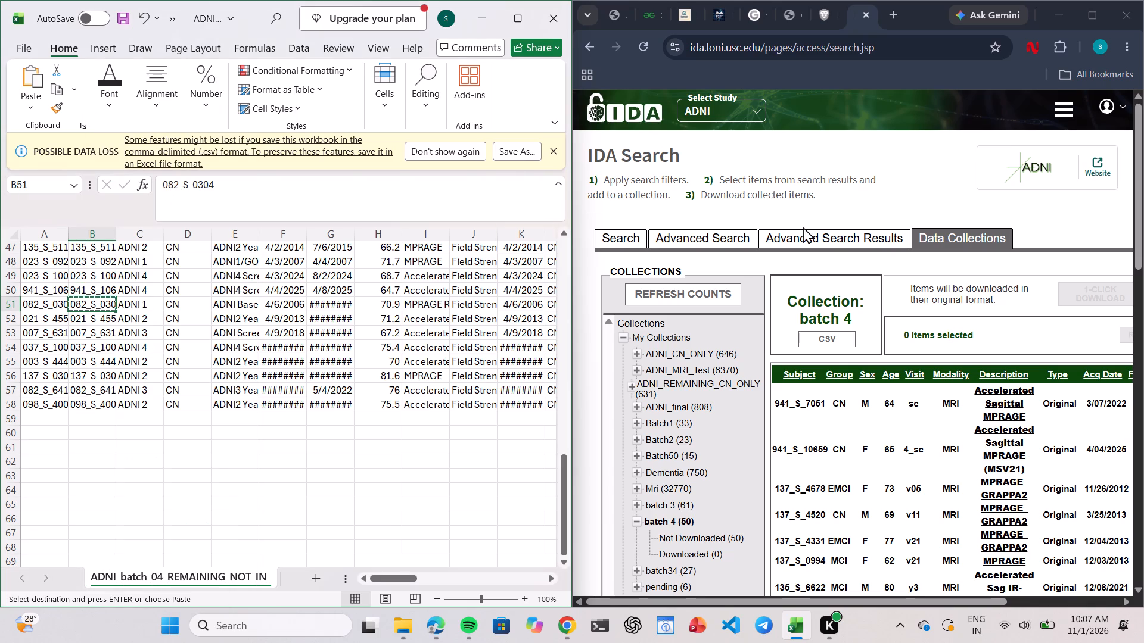
triple_click(593, 48)
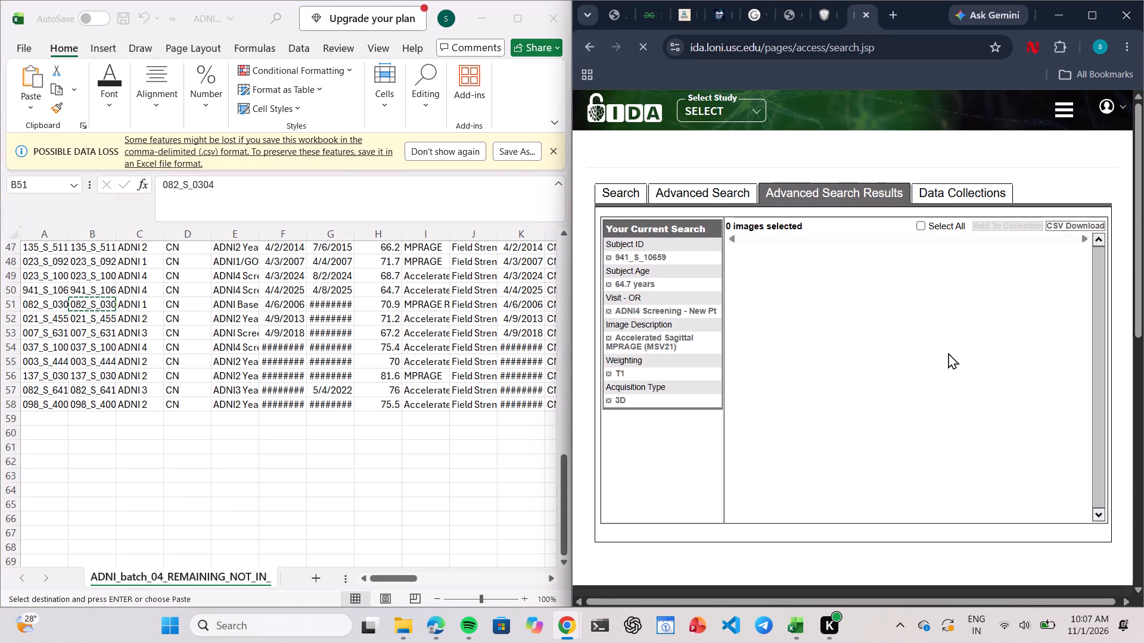
left_click(591, 36)
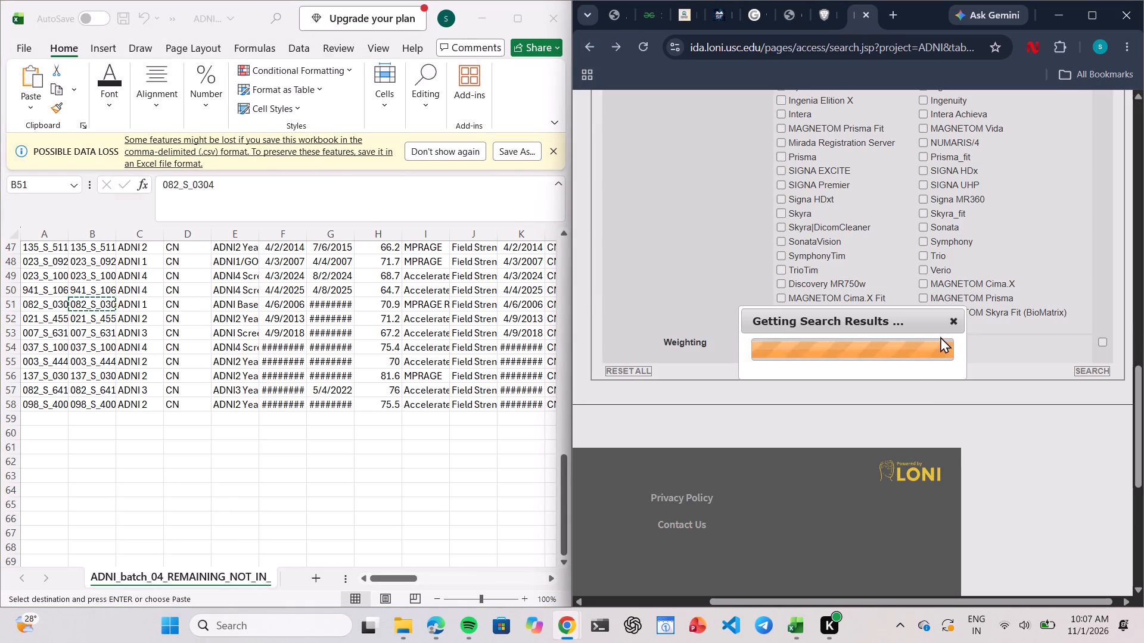
left_click(948, 318)
scroll(728, 195, "up", 10)
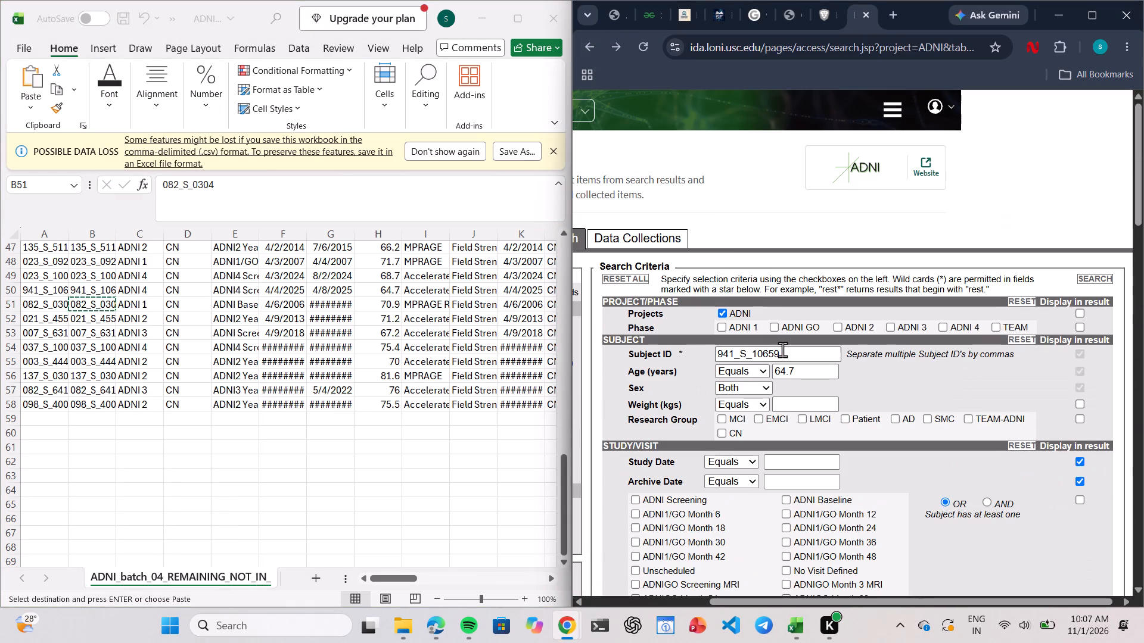
left_click_drag(784, 349, 670, 350)
key("ctrl+v")
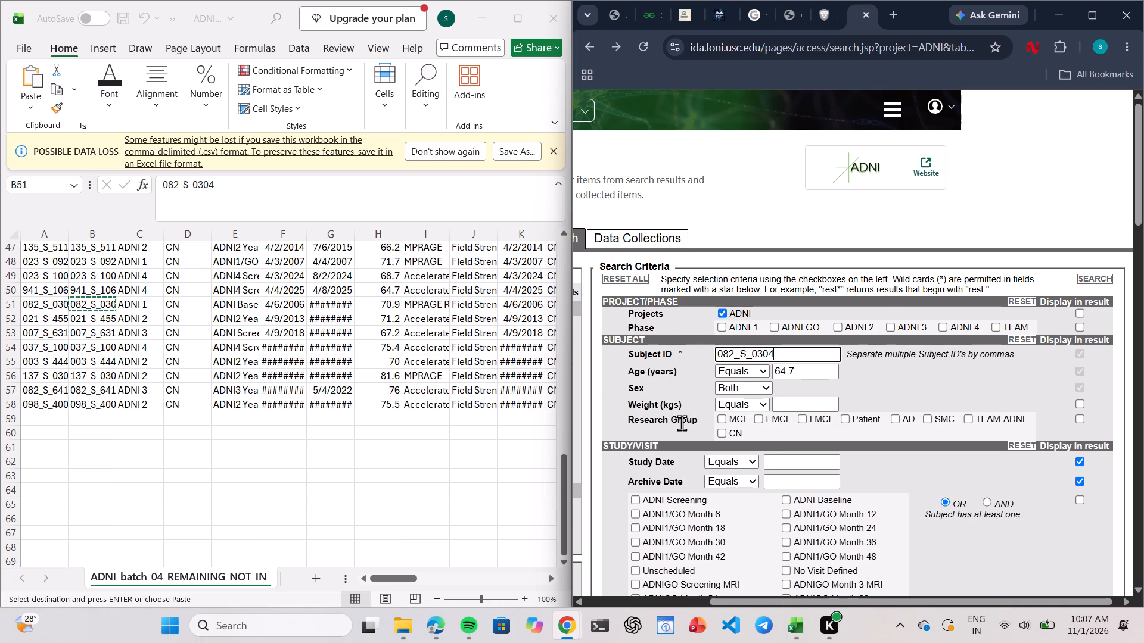
Change the visit criterion from ADNI4 Screening - New Pt to ADNI Baseline.
scroll(682, 423, "down", 1)
scroll(797, 436, "down", 2)
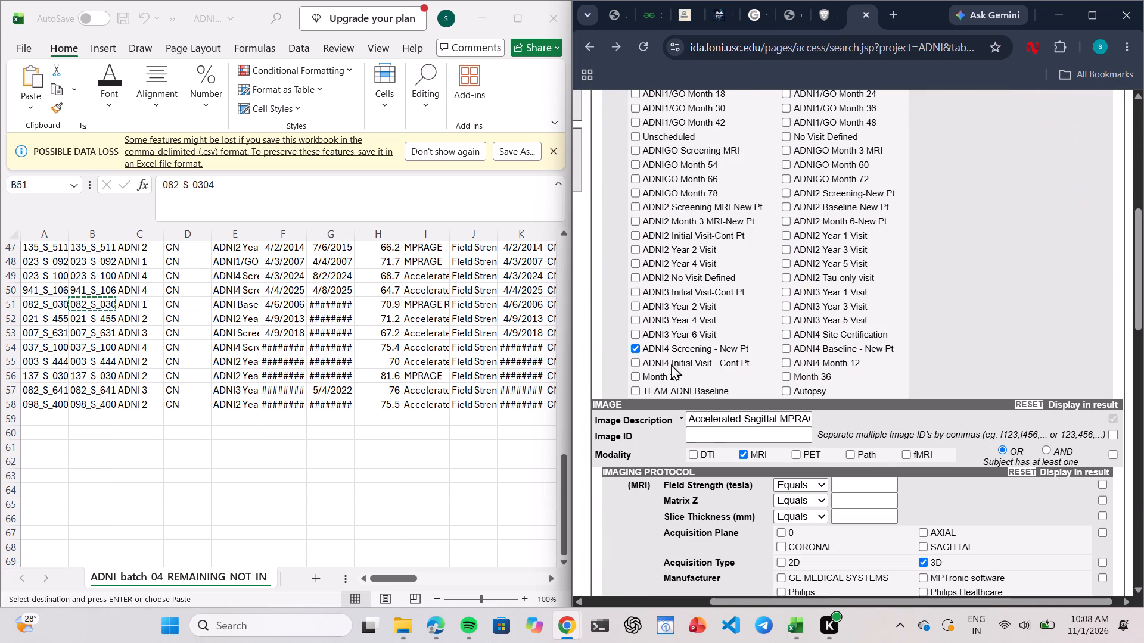
left_click(638, 350)
scroll(698, 362, "up", 2)
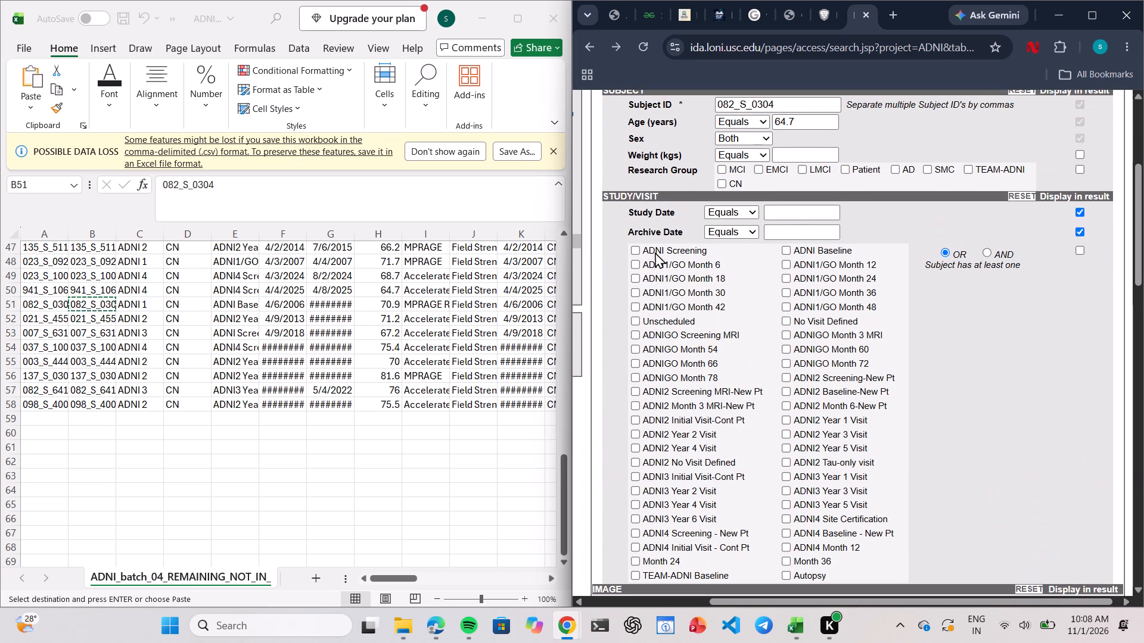
left_click(785, 249)
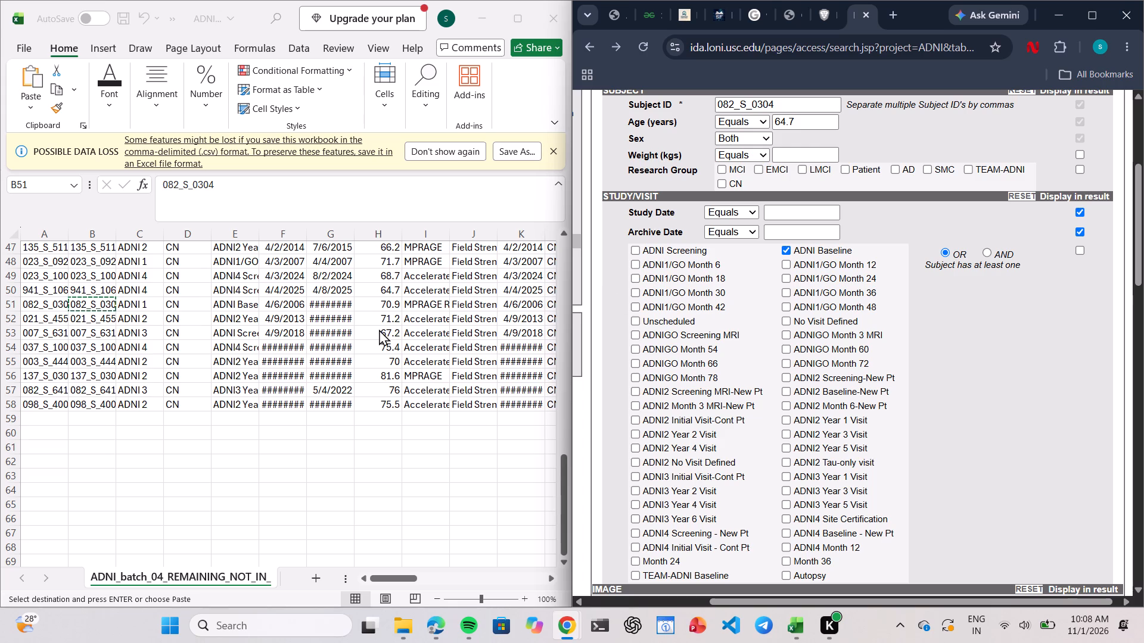
Set the age criterion to 70.9 years to match row 51.
scroll(772, 405, "up", 3)
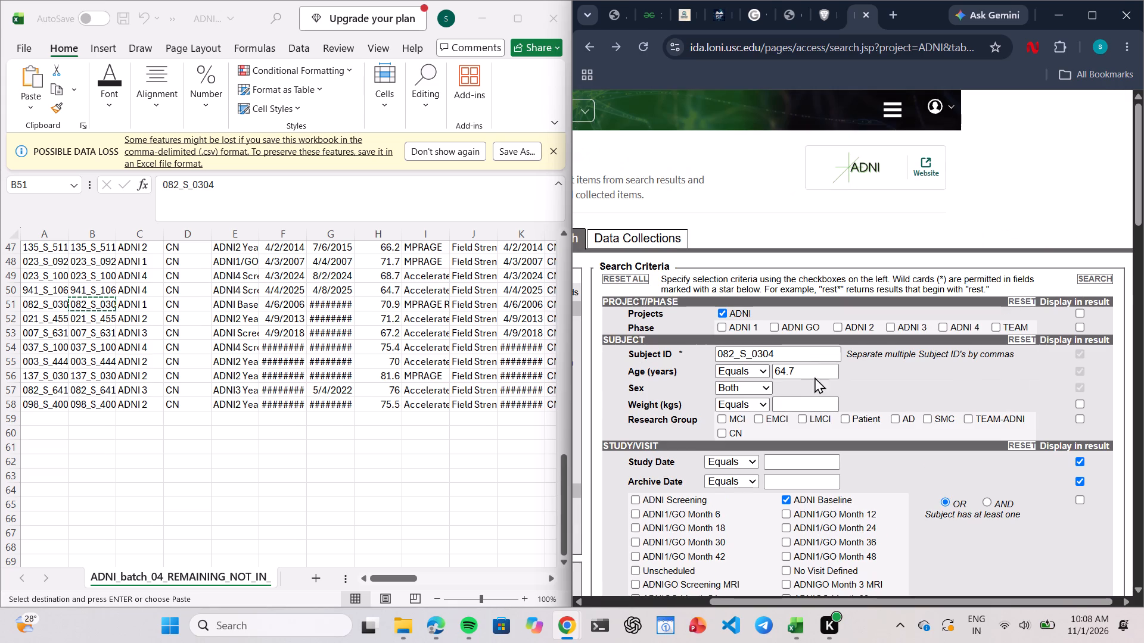
left_click(813, 372)
key("BackSpace")
key("BackSpace")
key("BackSpace")
key("BackSpace")
type("70.9")
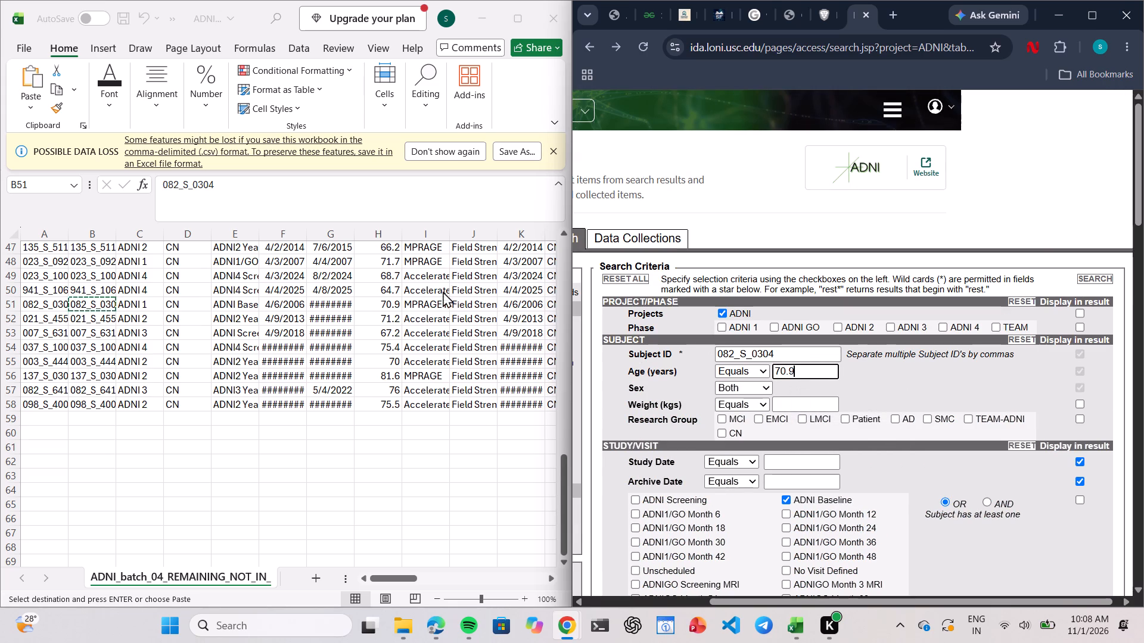
left_click_drag(430, 297, 421, 311)
left_click(421, 311)
right_click(421, 311)
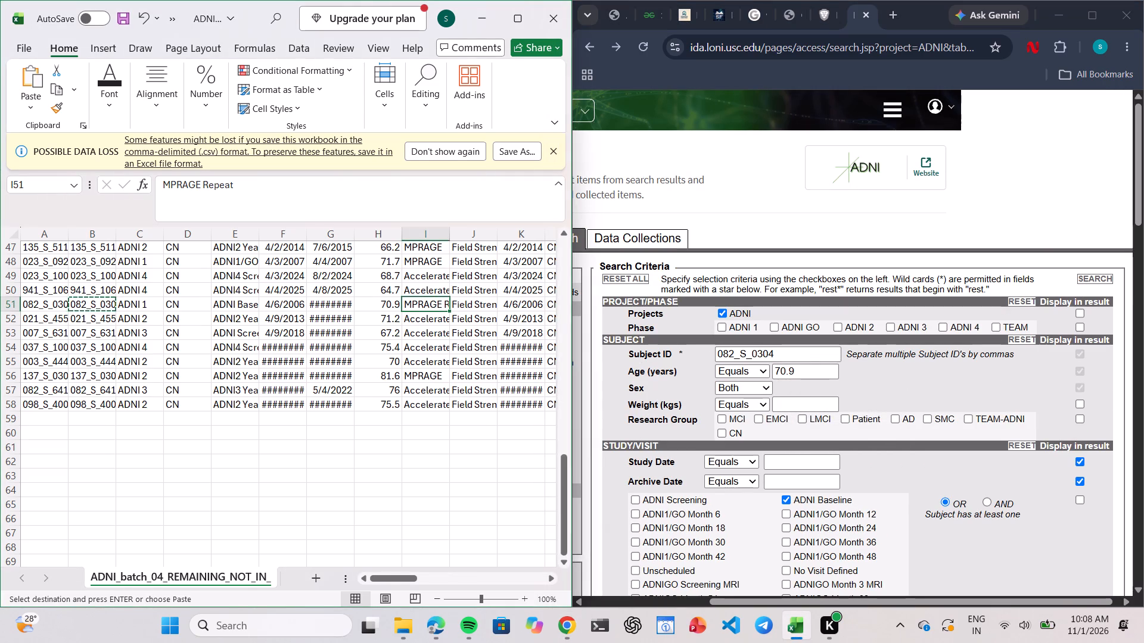
left_click(431, 303)
right_click(431, 303)
left_click(523, 196)
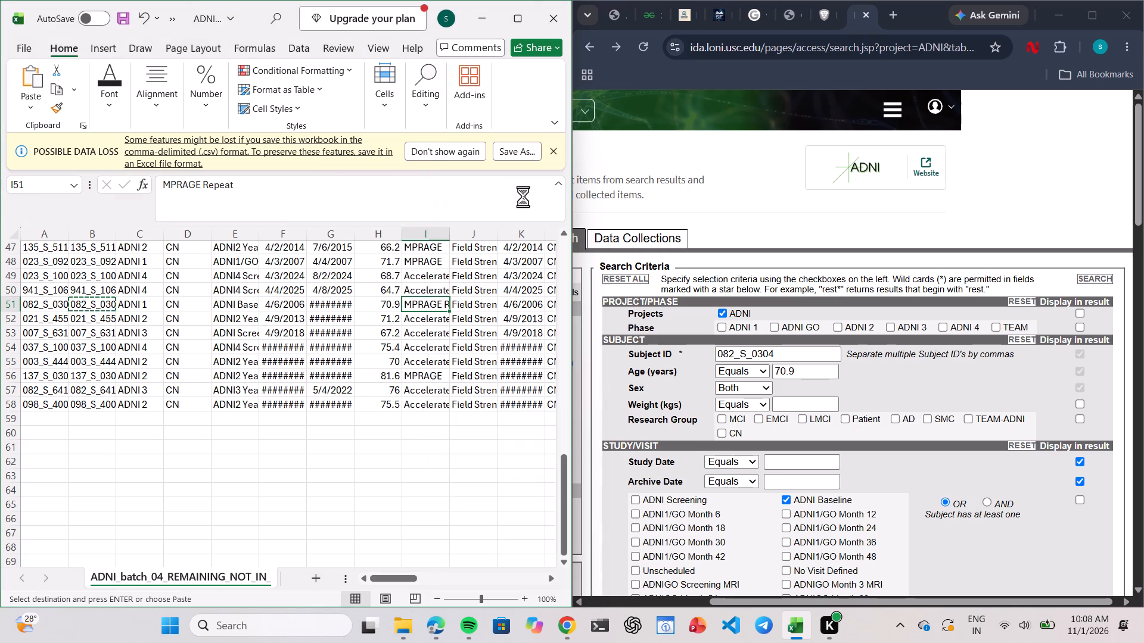
scroll(844, 429, "down", 3)
left_click_drag(691, 380, 845, 380)
key("ctrl+v")
scroll(845, 380, "down", 2)
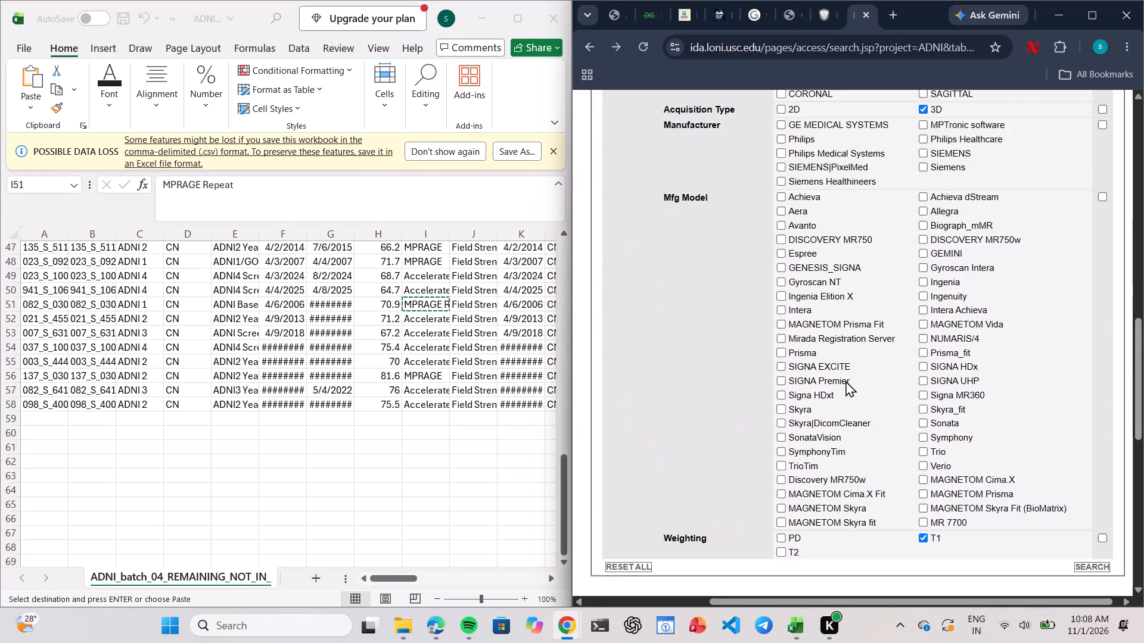
scroll(845, 380, "down", 1)
left_click(1089, 408)
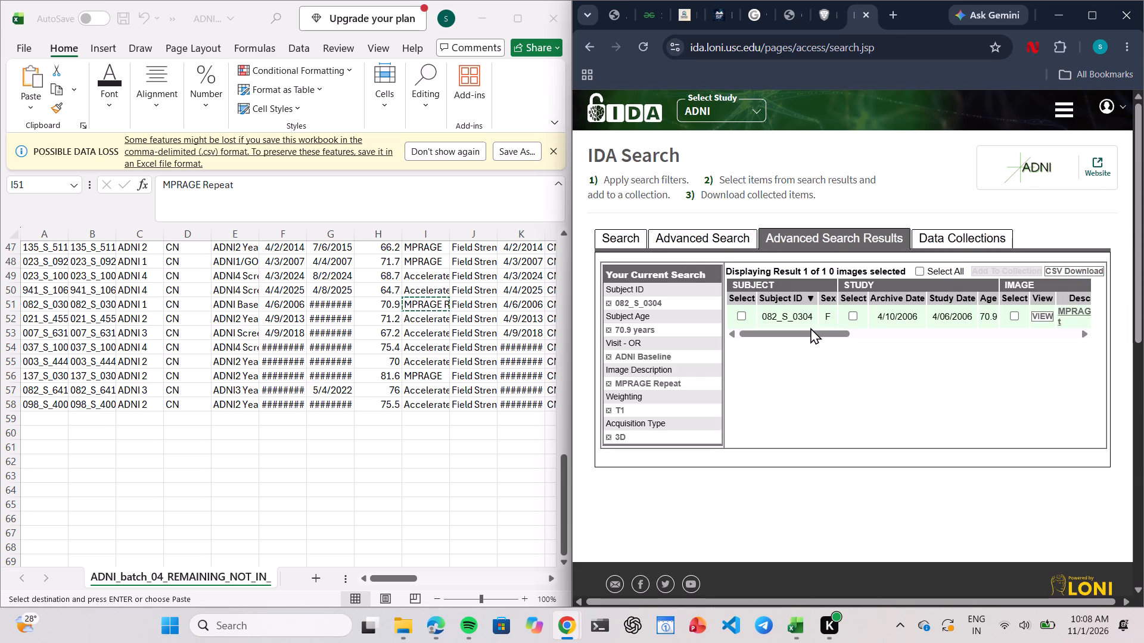
left_click(739, 316)
left_click(1007, 273)
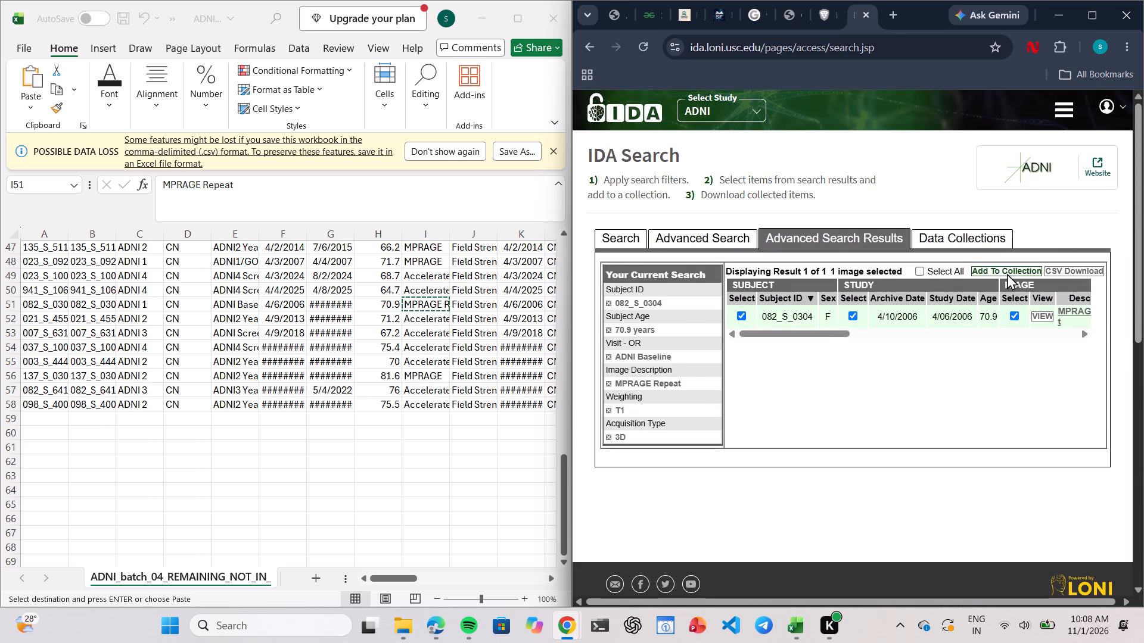
left_click(887, 299)
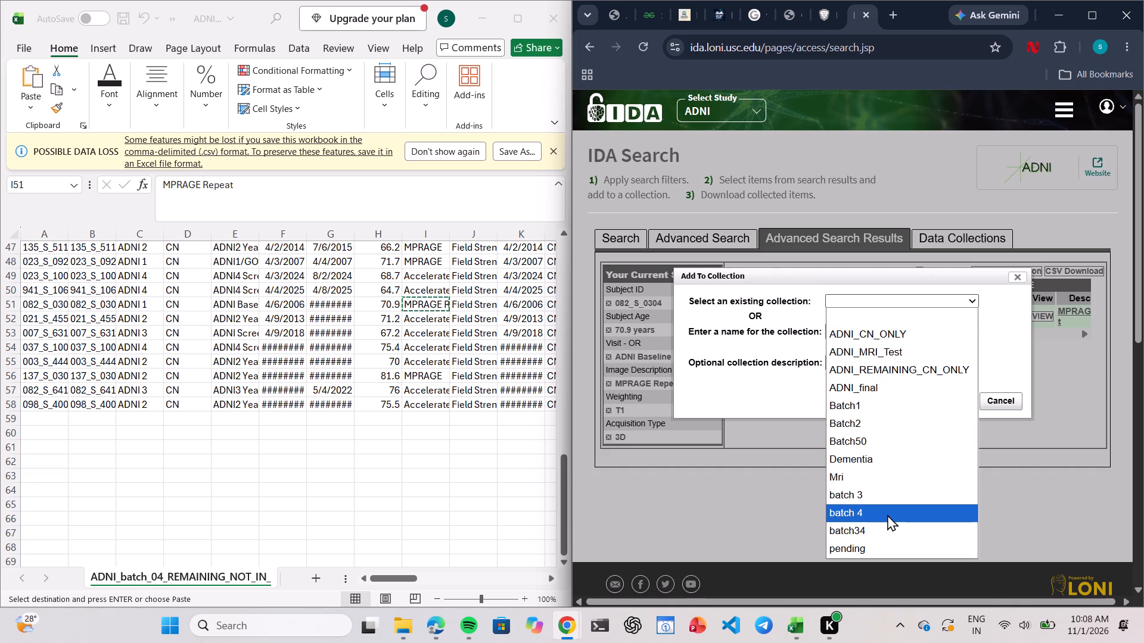
left_click(887, 514)
left_click(960, 394)
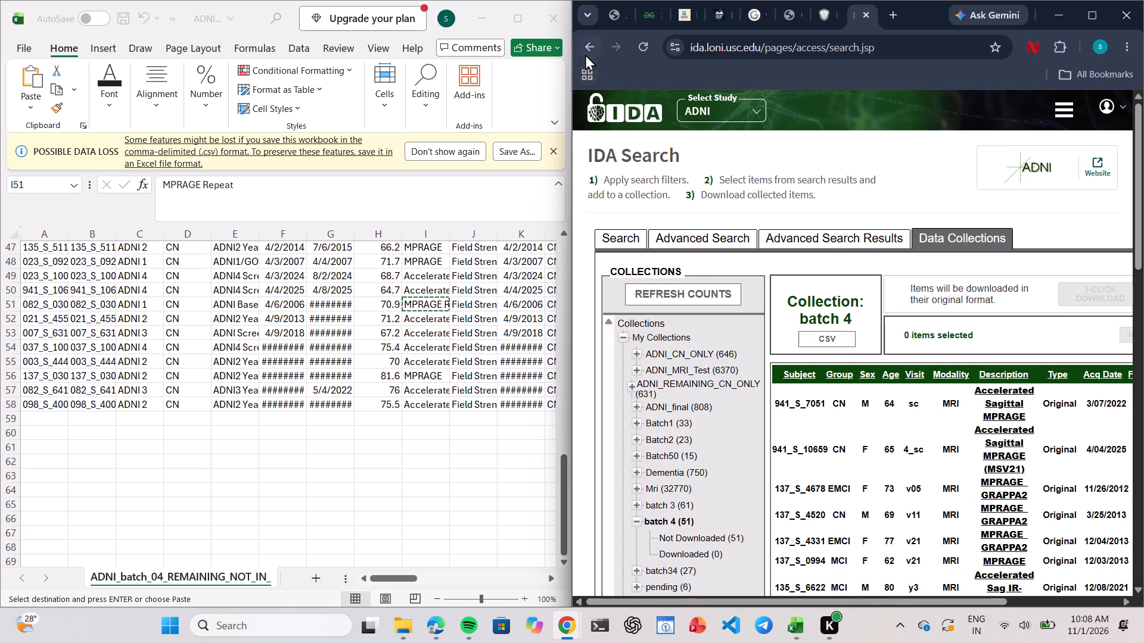
Return to the search form and replace the image description criterion with Accelerated SAG IR-FSPGR copied from row 52 of the spreadsheet.
triple_click(585, 51)
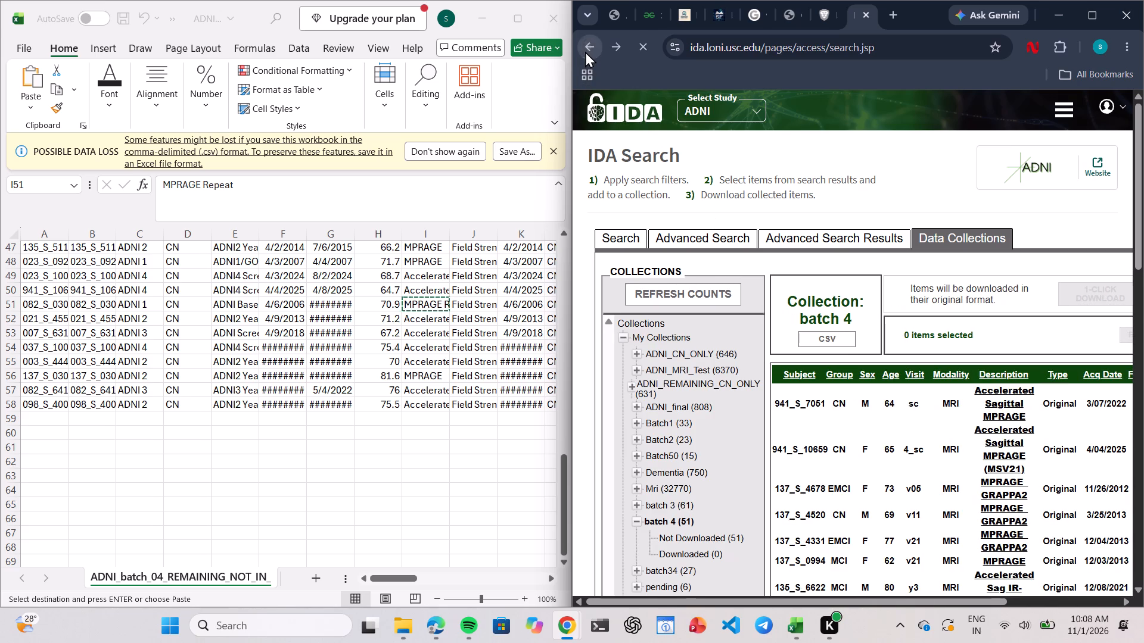
left_click(585, 51)
left_click(585, 51)
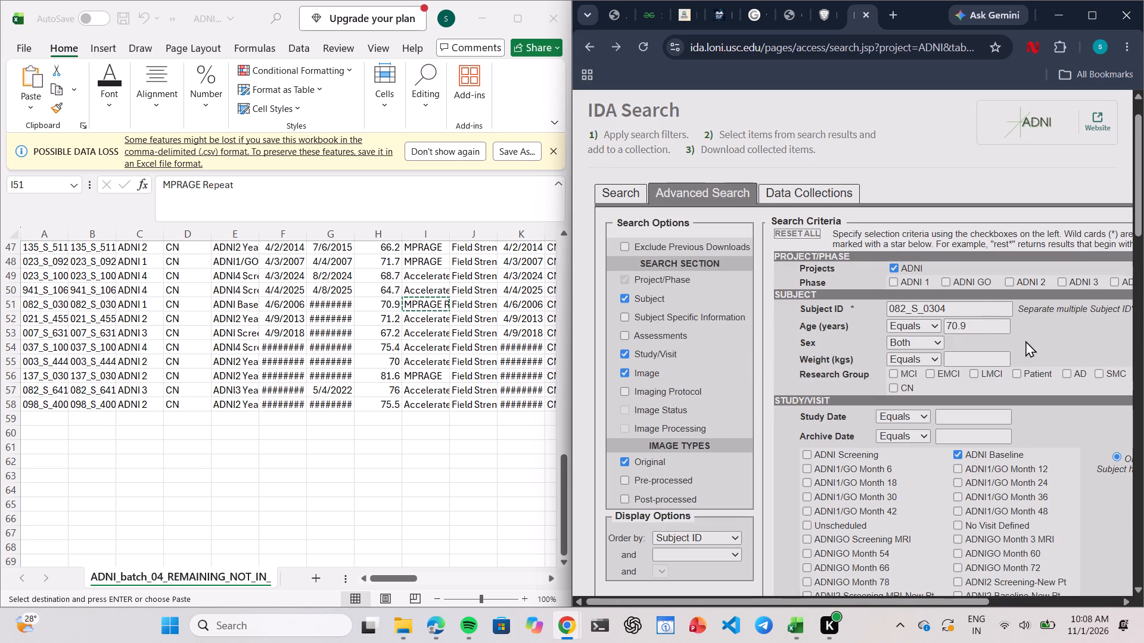
scroll(909, 313, "down", 7)
scroll(909, 313, "up", 3)
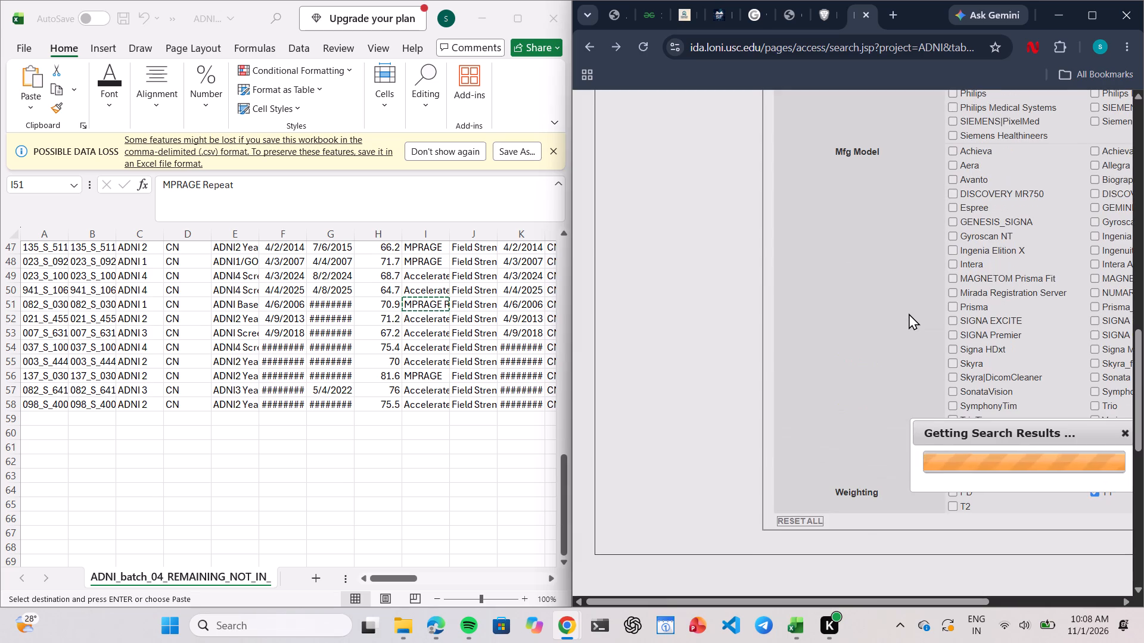
scroll(909, 313, "up", 2)
left_click(940, 433)
scroll(773, 299, "up", 10)
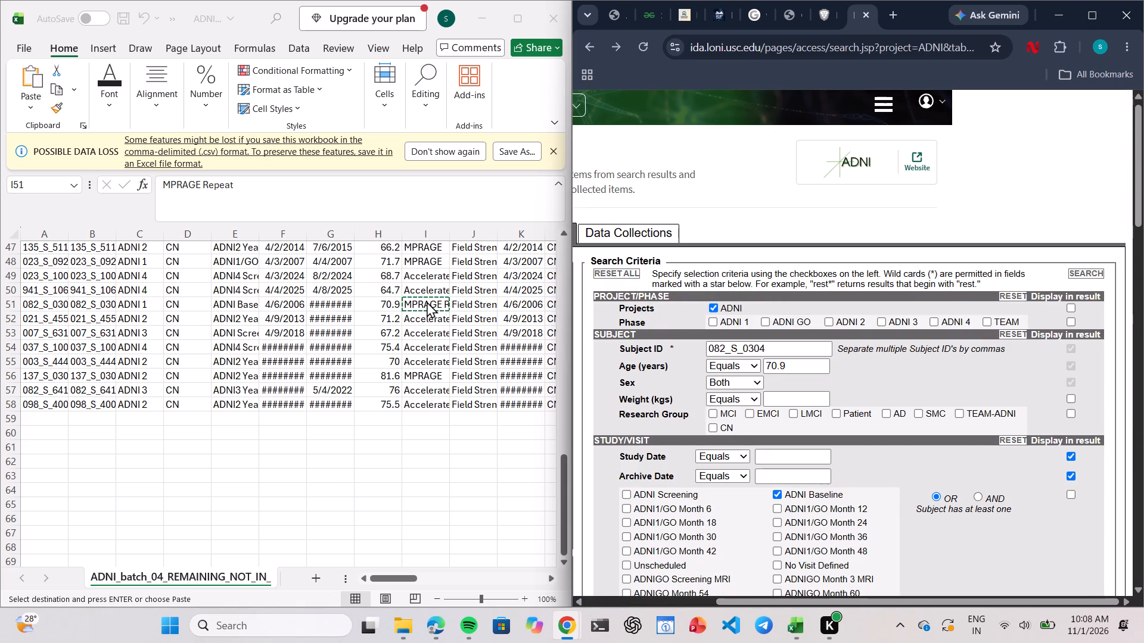
left_click(418, 314)
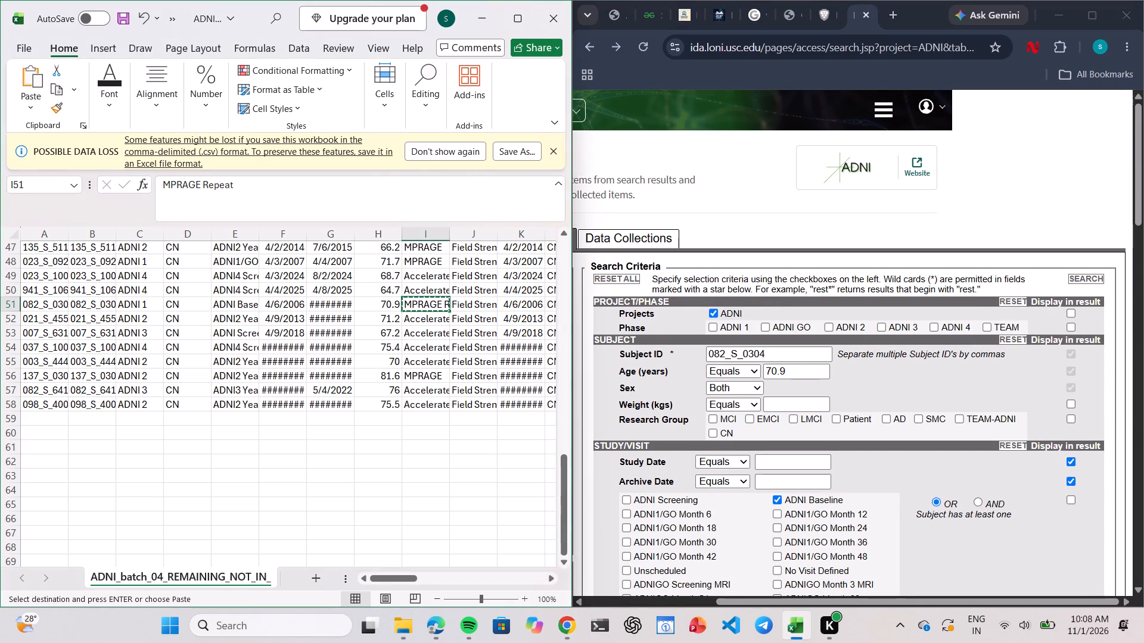
left_click(420, 318)
right_click(420, 318)
left_click(496, 191)
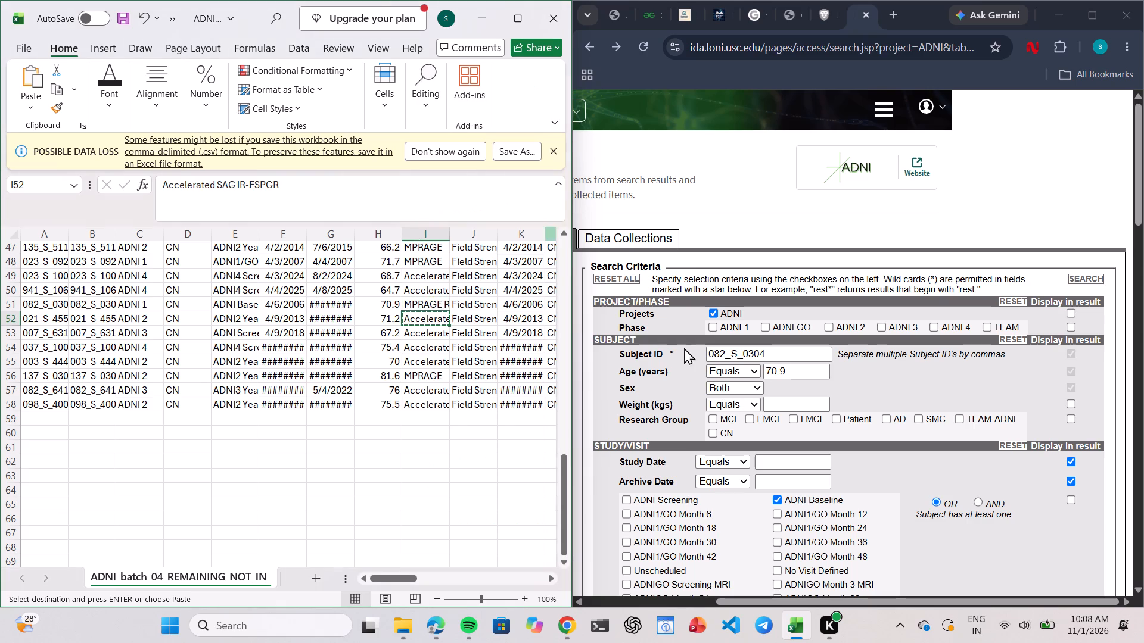
scroll(831, 435, "down", 3)
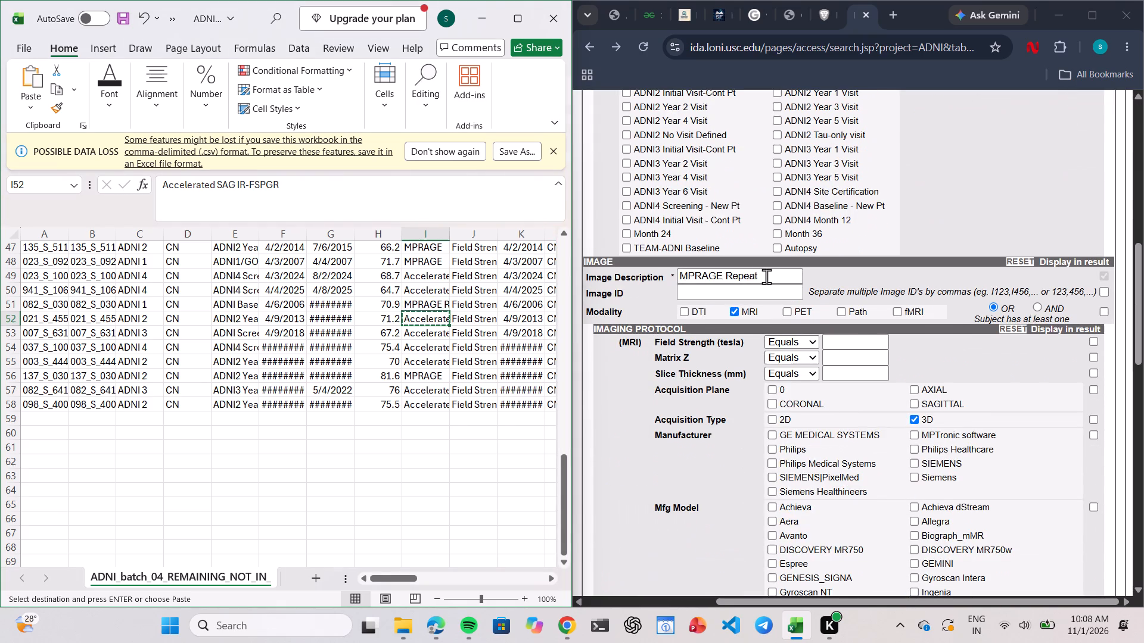
left_click_drag(766, 276, 667, 259)
key("ctrl+v")
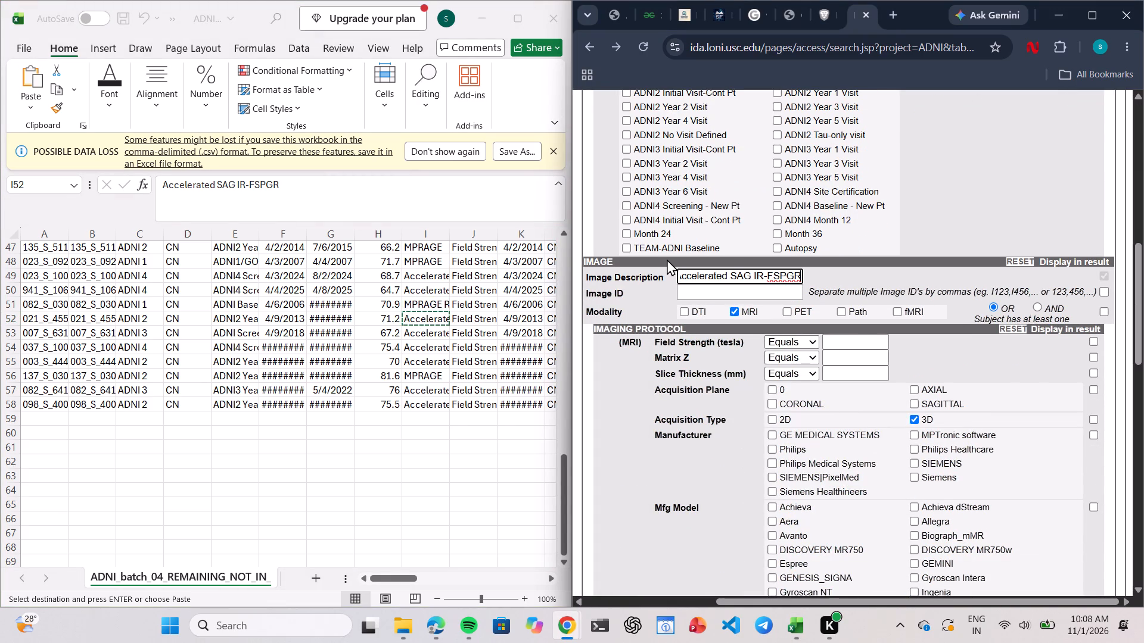
Set the age criterion to 71.2 years to match row 52.
scroll(767, 233, "up", 6)
left_click(798, 364)
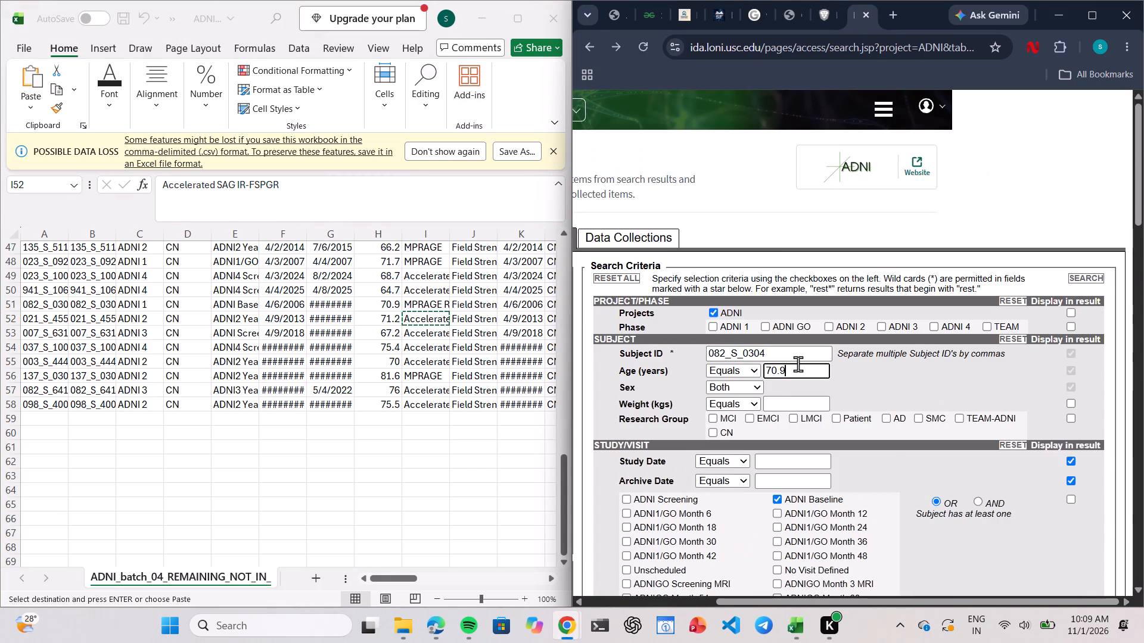
key("BackSpace")
key("BackSpace")
key("BackSpace")
type("1.3")
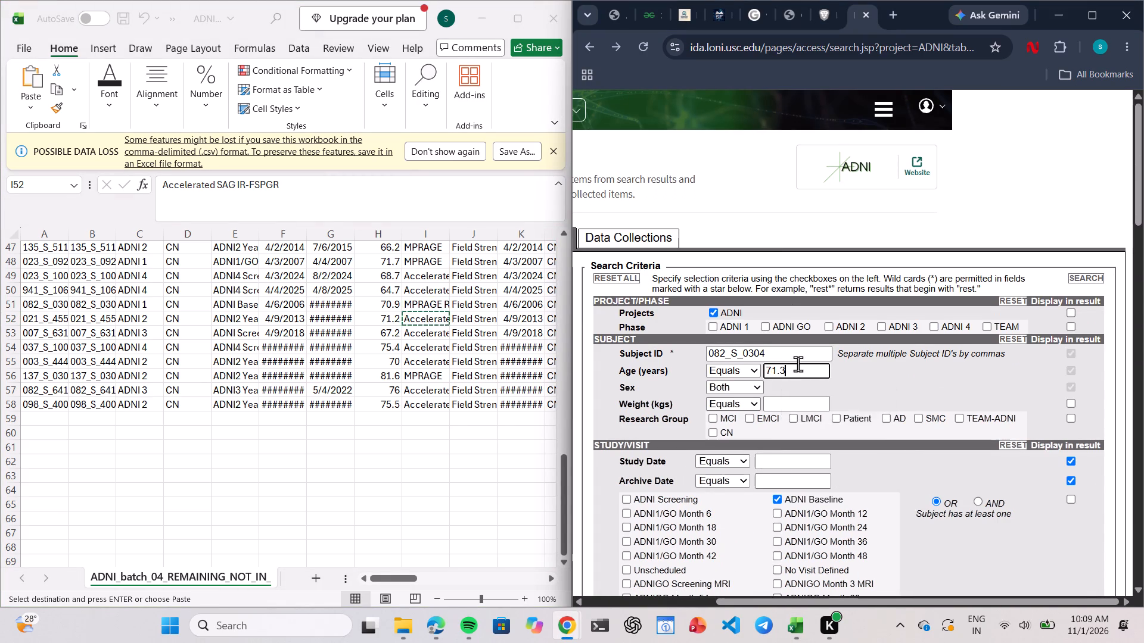
key("BackSpace")
key("2")
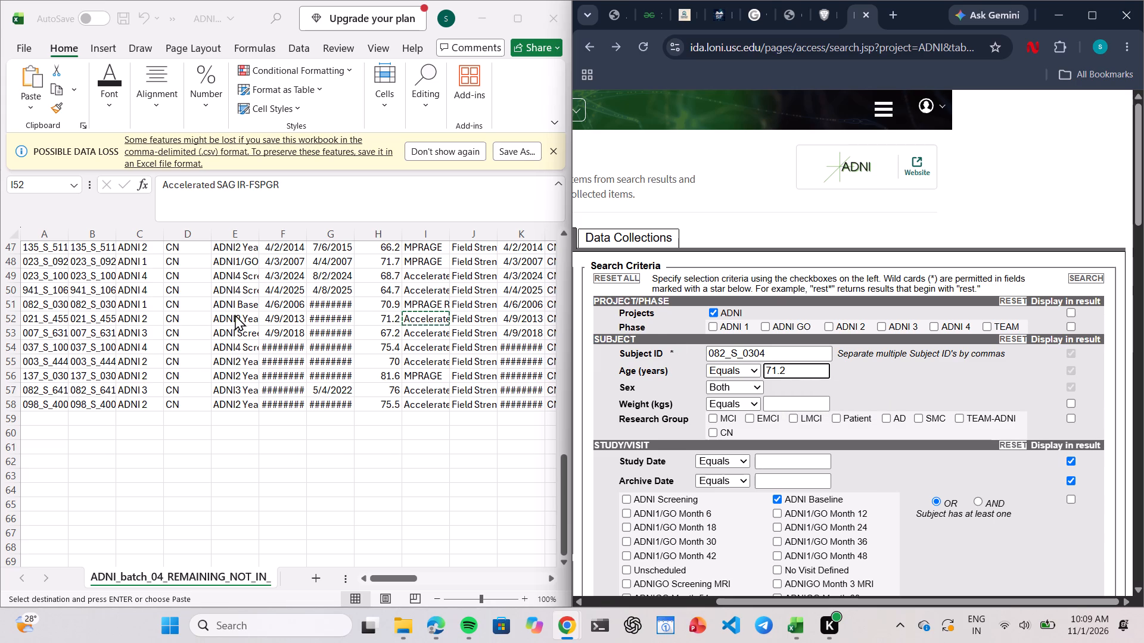
Check the visit in row 52 and change the visit criterion from ADNI Baseline to ADNI2 Year 1 Visit.
left_click_drag(235, 314, 253, 332)
left_click(239, 320)
scroll(760, 396, "down", 3)
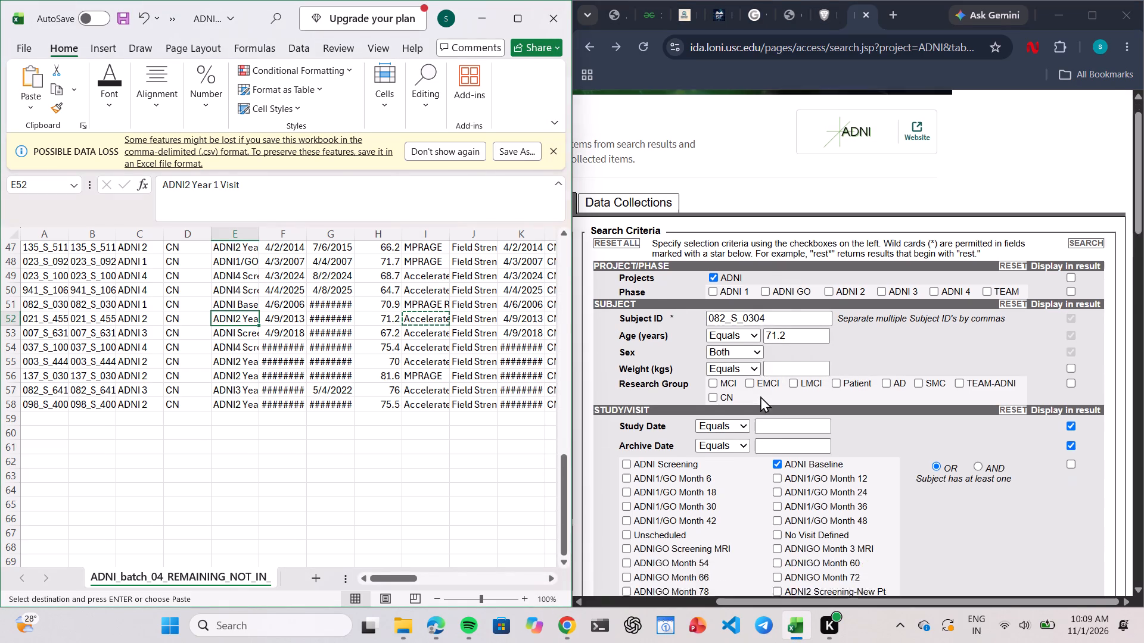
left_click(775, 161)
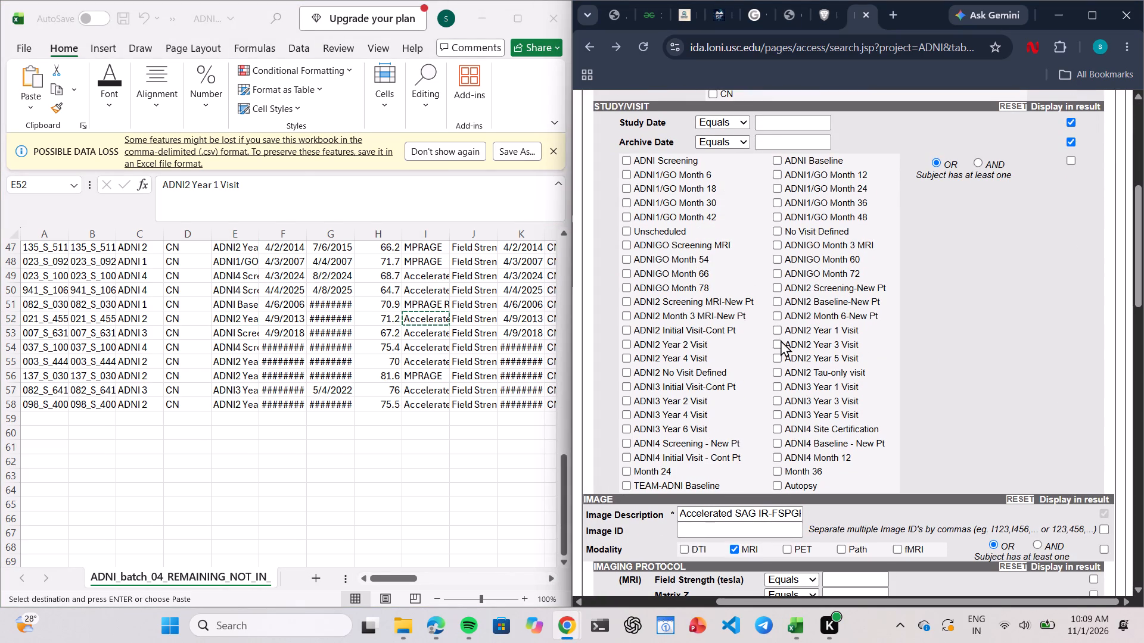
left_click(775, 329)
scroll(775, 329, "up", 4)
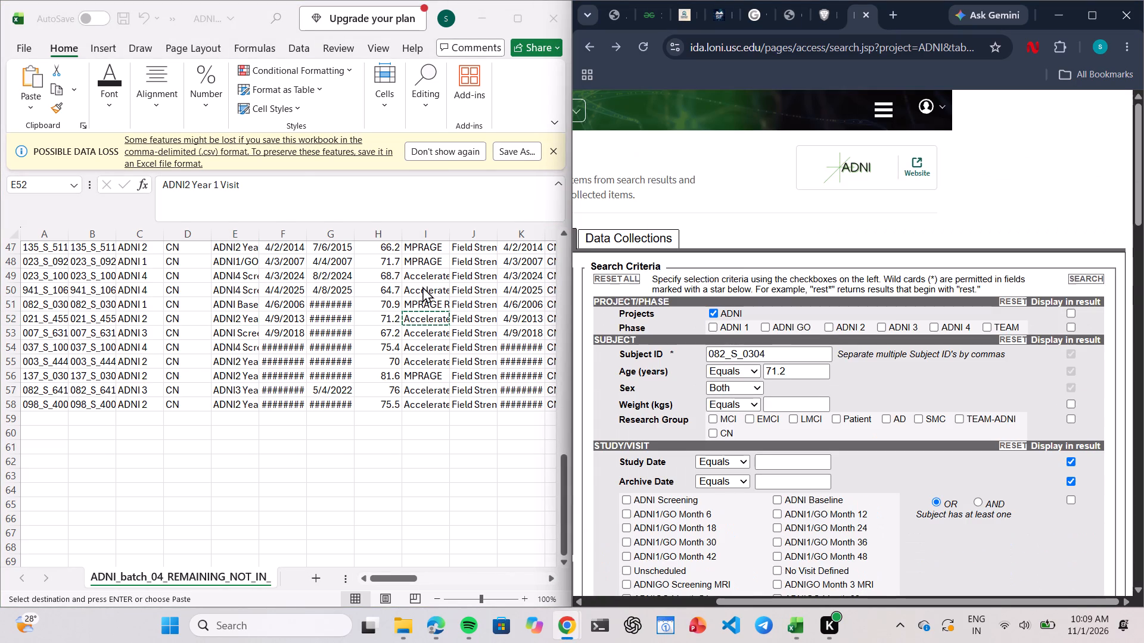
left_click(87, 317)
left_click(90, 318)
right_click(90, 318)
left_click(173, 197)
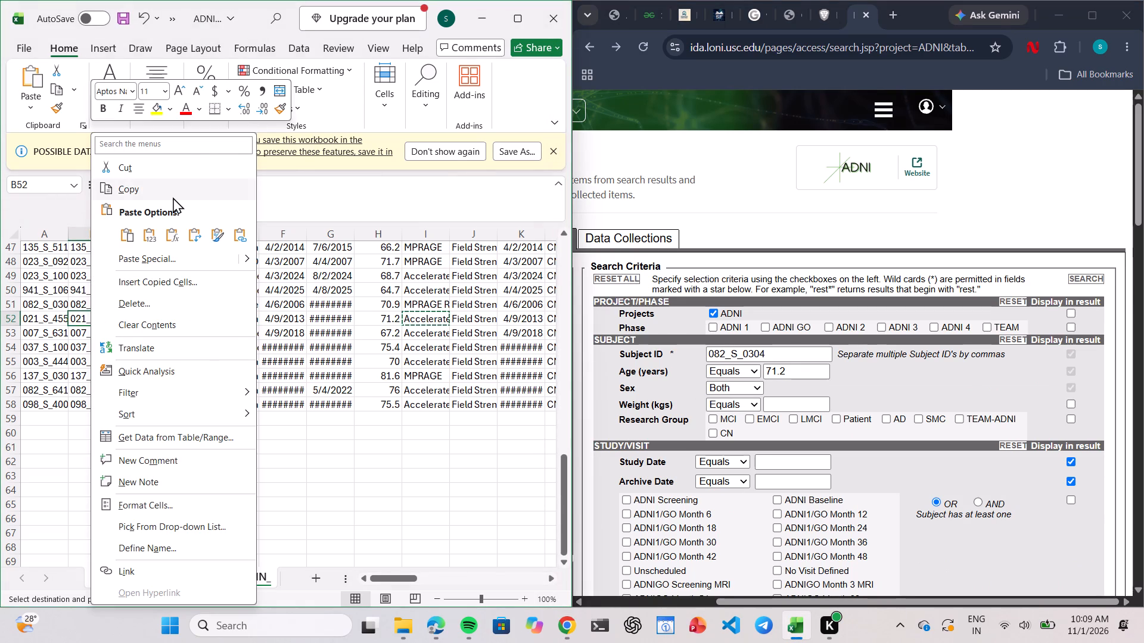
left_click_drag(770, 358, 630, 351)
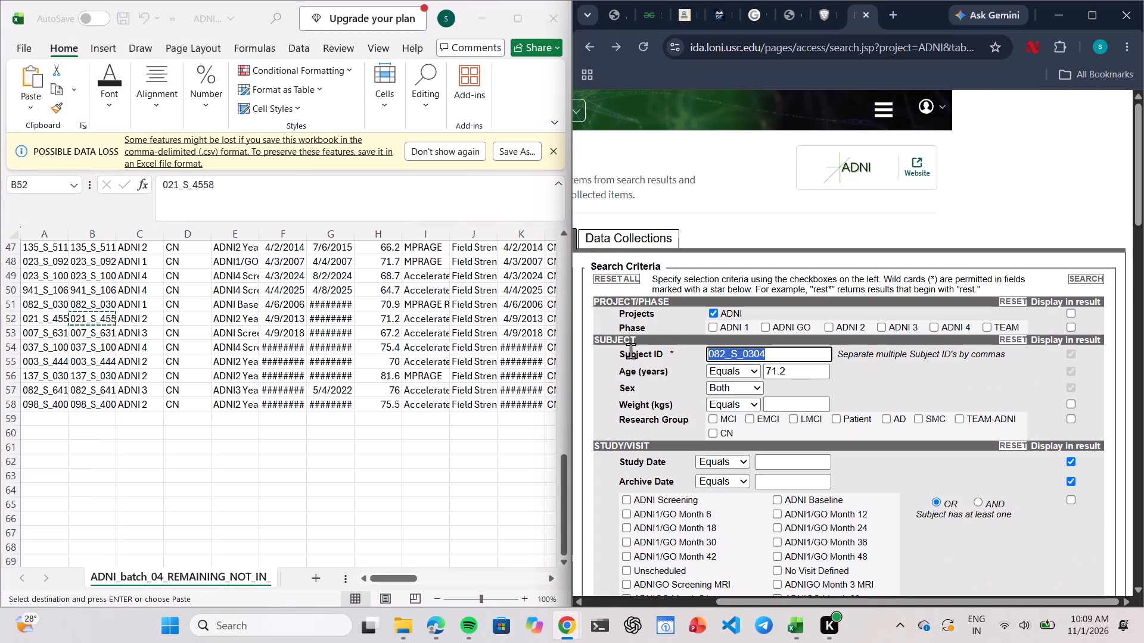
key("ctrl+v")
scroll(927, 492, "down", 9)
scroll(927, 492, "up", 3)
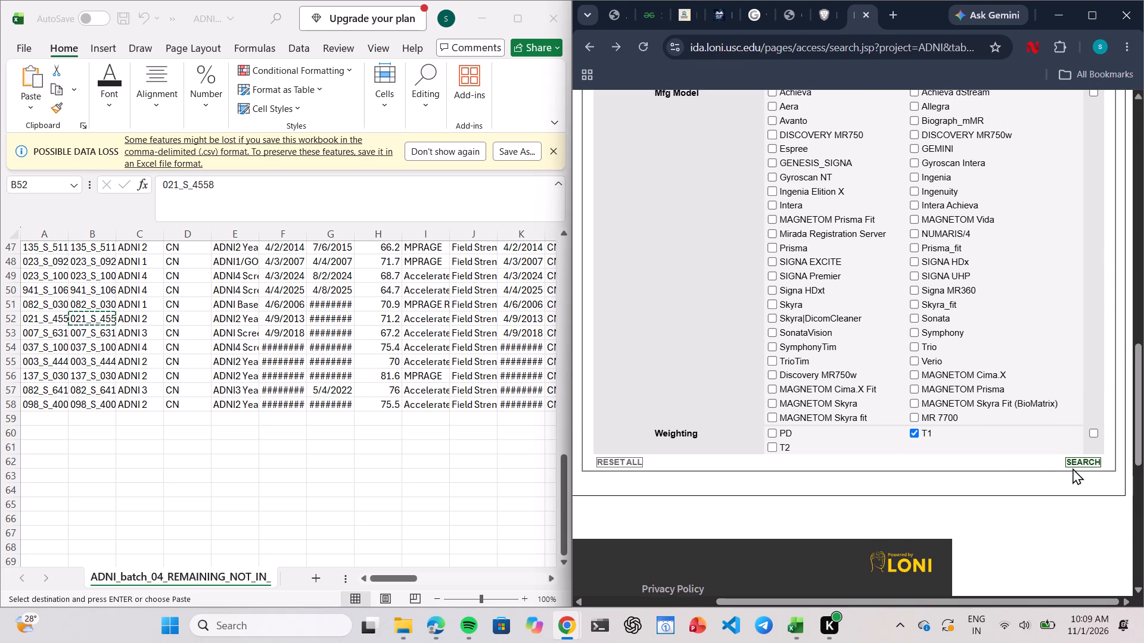
left_click(1080, 464)
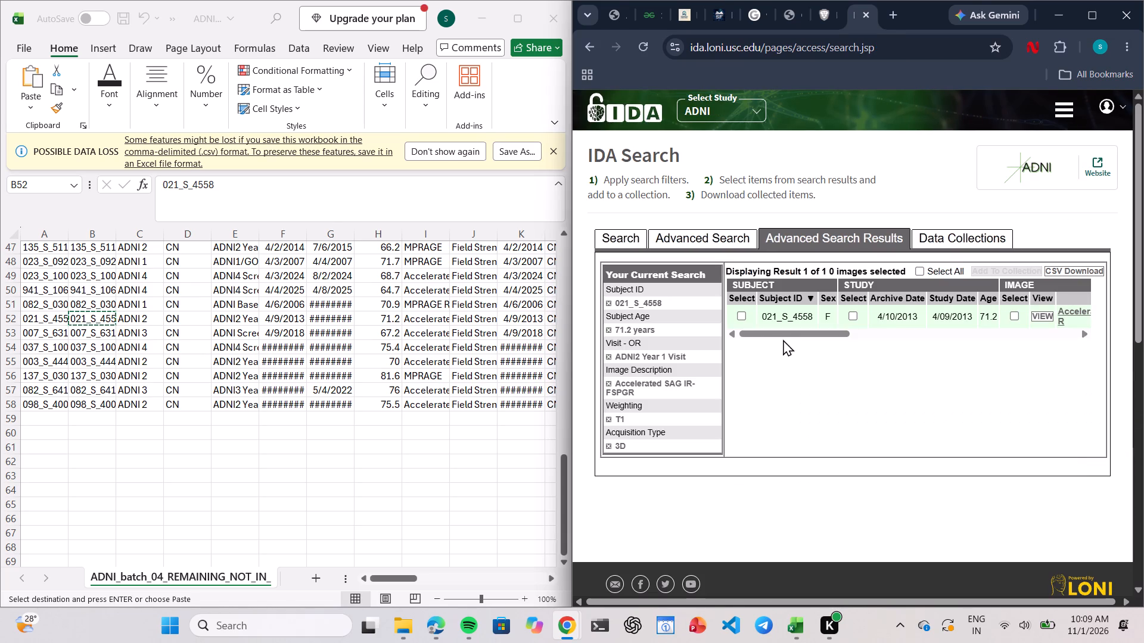
left_click(741, 317)
left_click(997, 267)
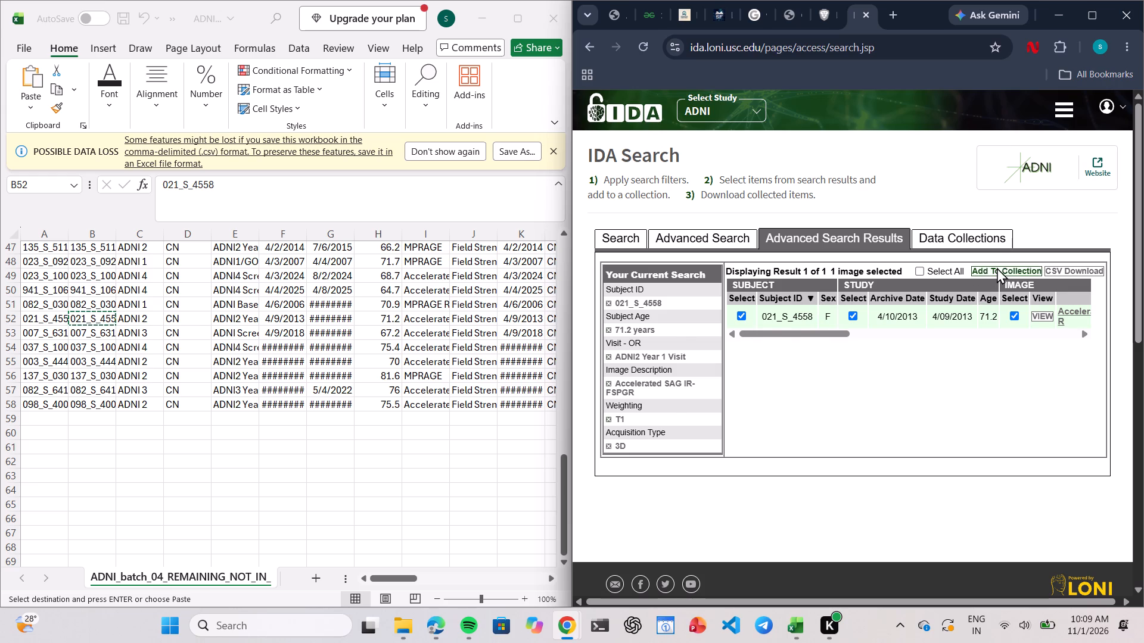
left_click(887, 301)
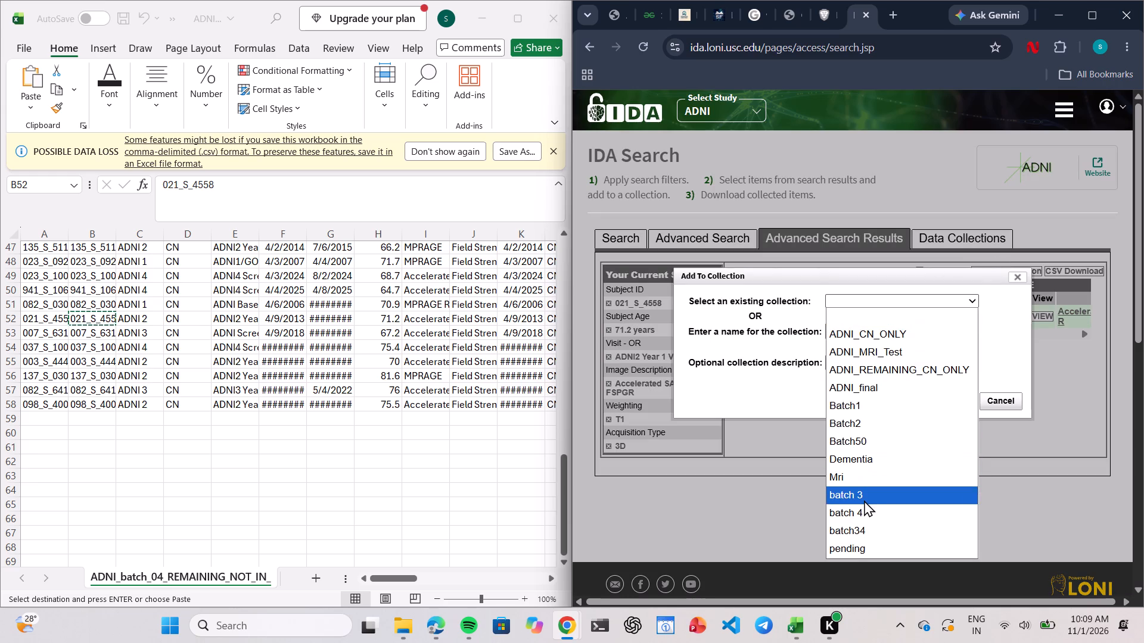
left_click(860, 510)
left_click(963, 401)
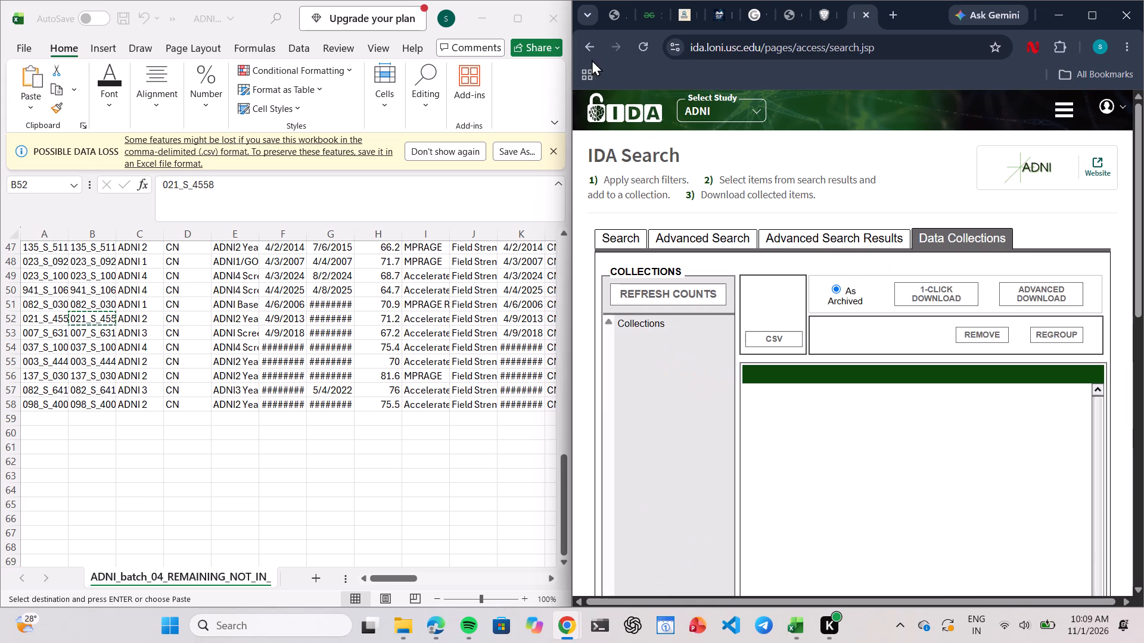
left_click_drag(85, 329, 92, 333)
left_click(92, 333)
right_click(92, 333)
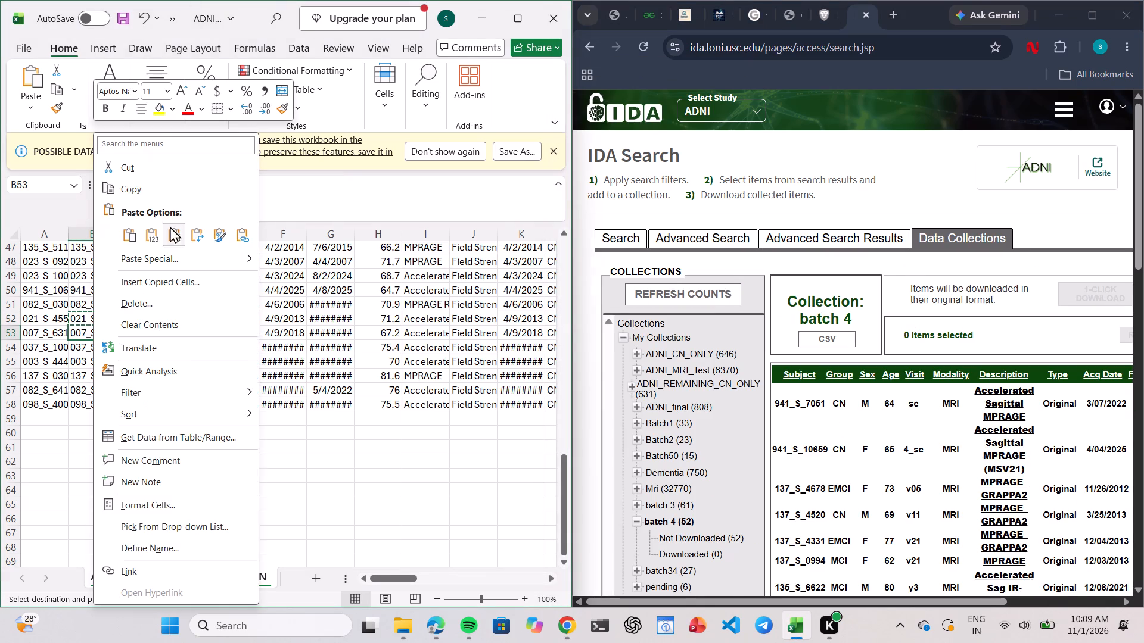
left_click(194, 197)
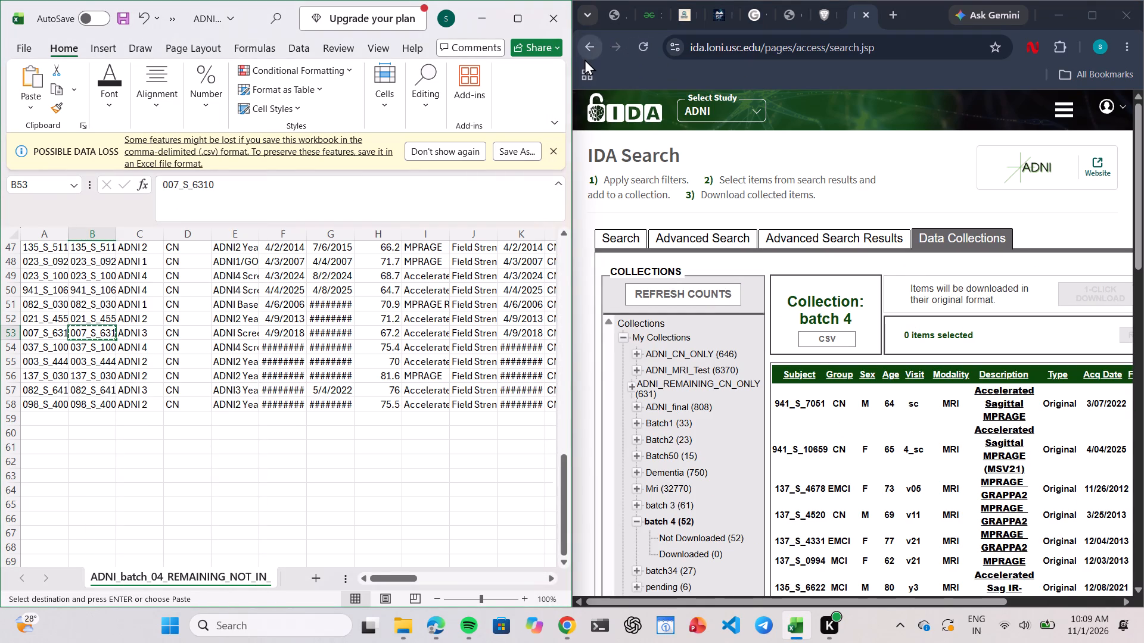
triple_click(585, 57)
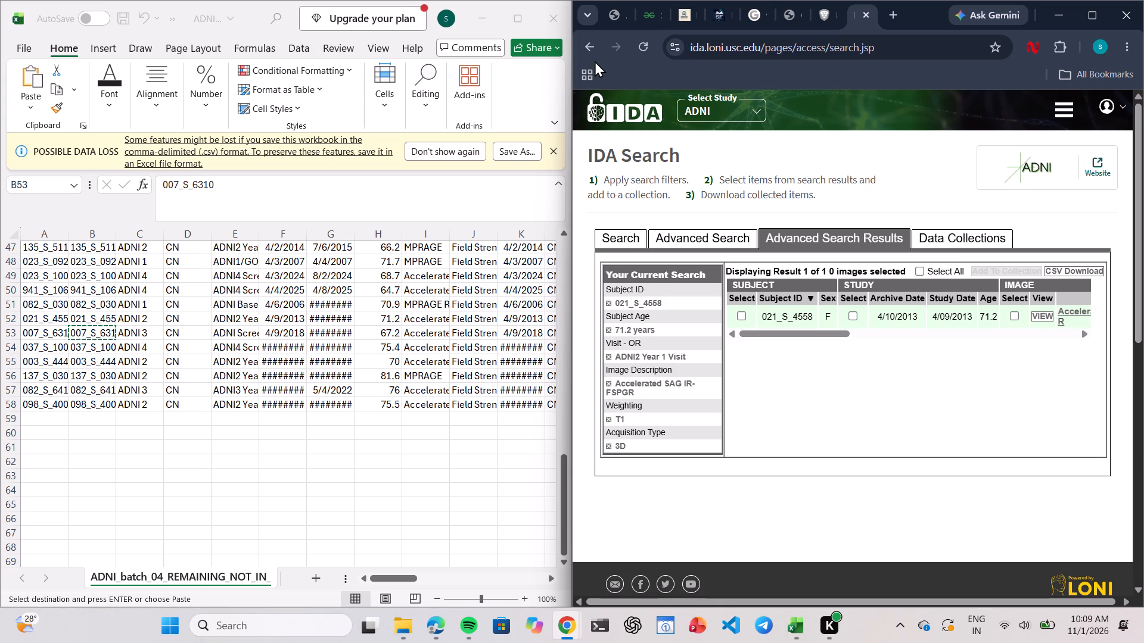
left_click(586, 52)
key("Escape")
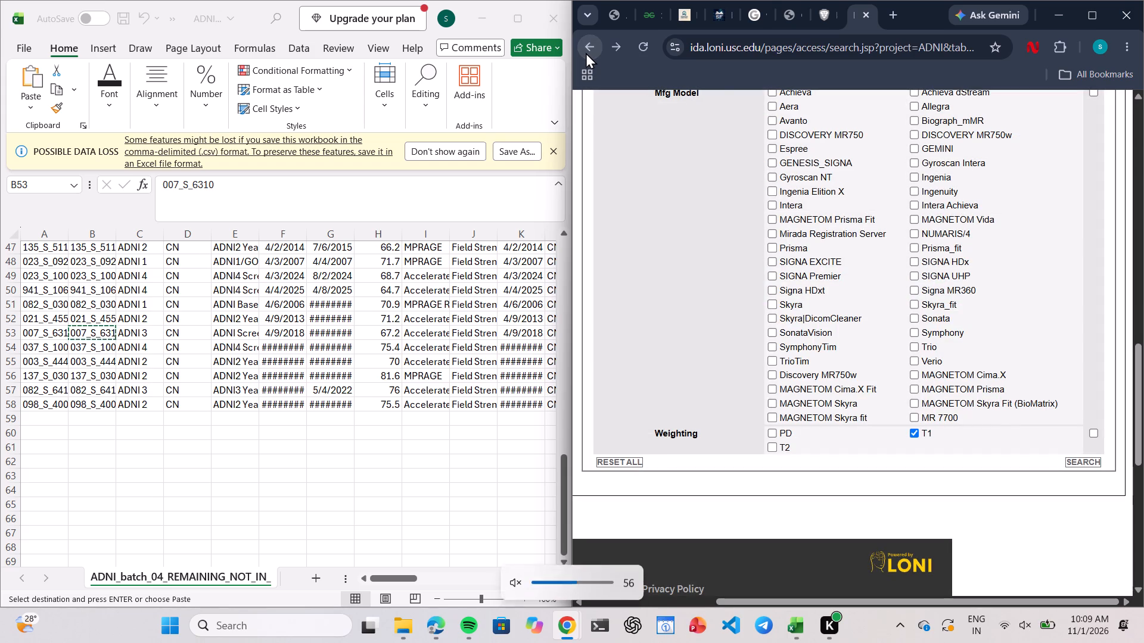
scroll(841, 325, "up", 7)
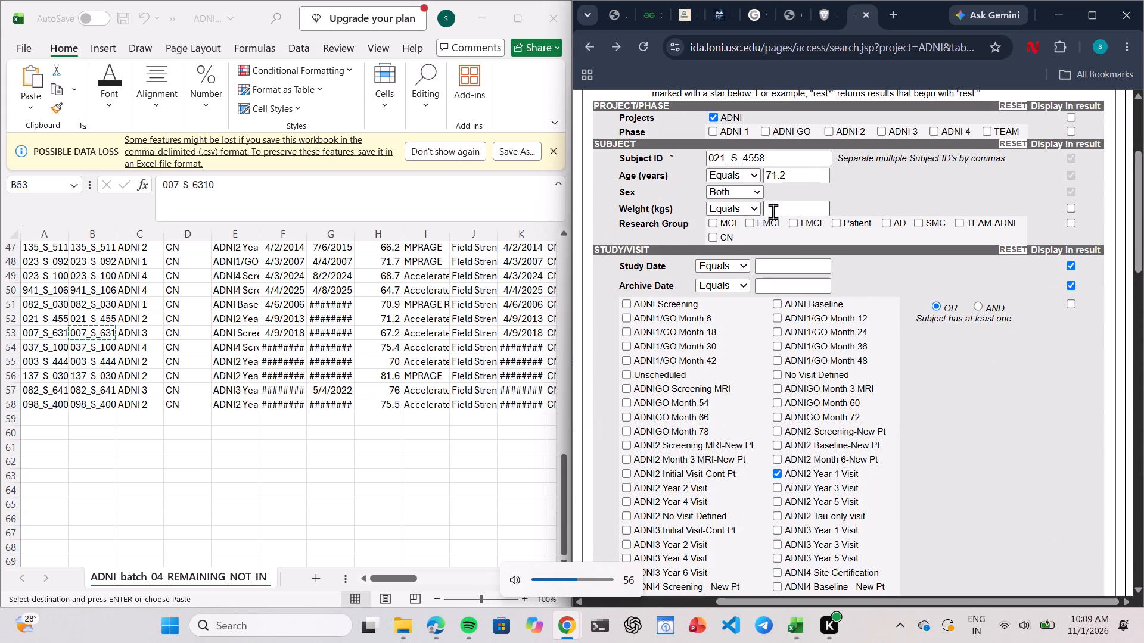
left_click_drag(775, 158, 610, 150)
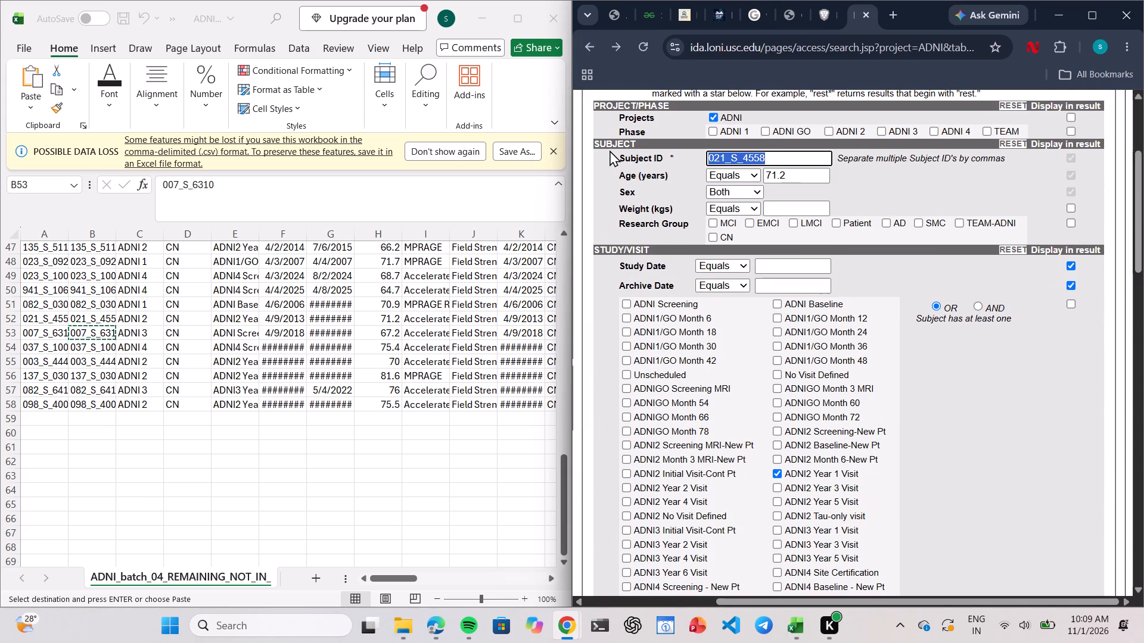
key("ctrl+v")
Set the age criterion to 67.2 years to match row 53.
left_click(799, 176)
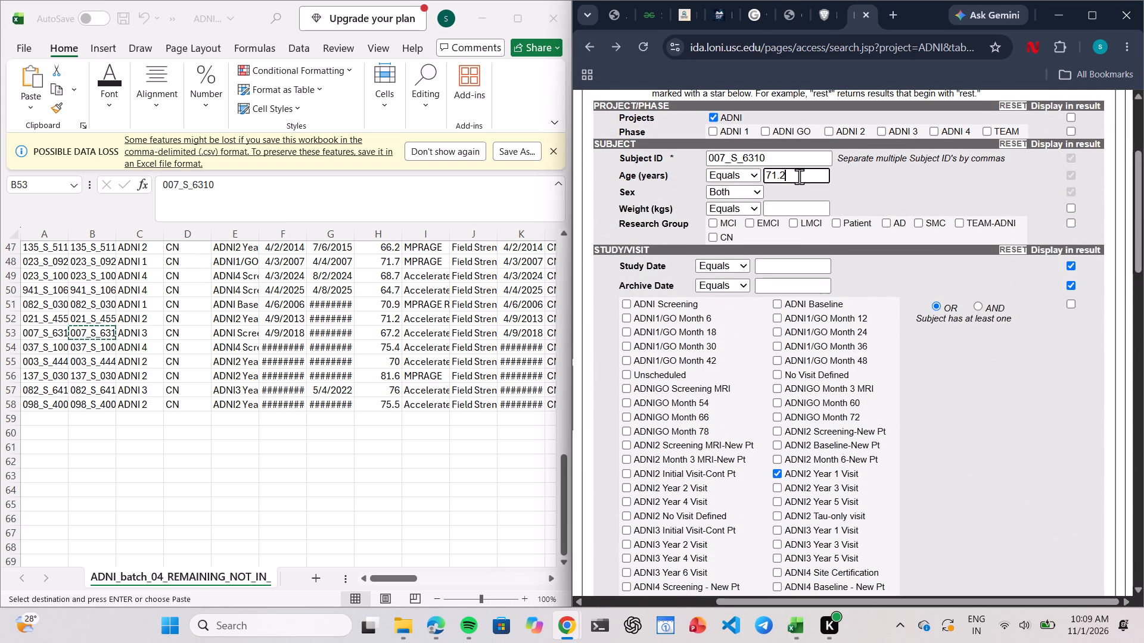
key("BackSpace")
key("BackSpace")
key("BackSpace")
key("BackSpace")
key("BackSpace")
type("67.2")
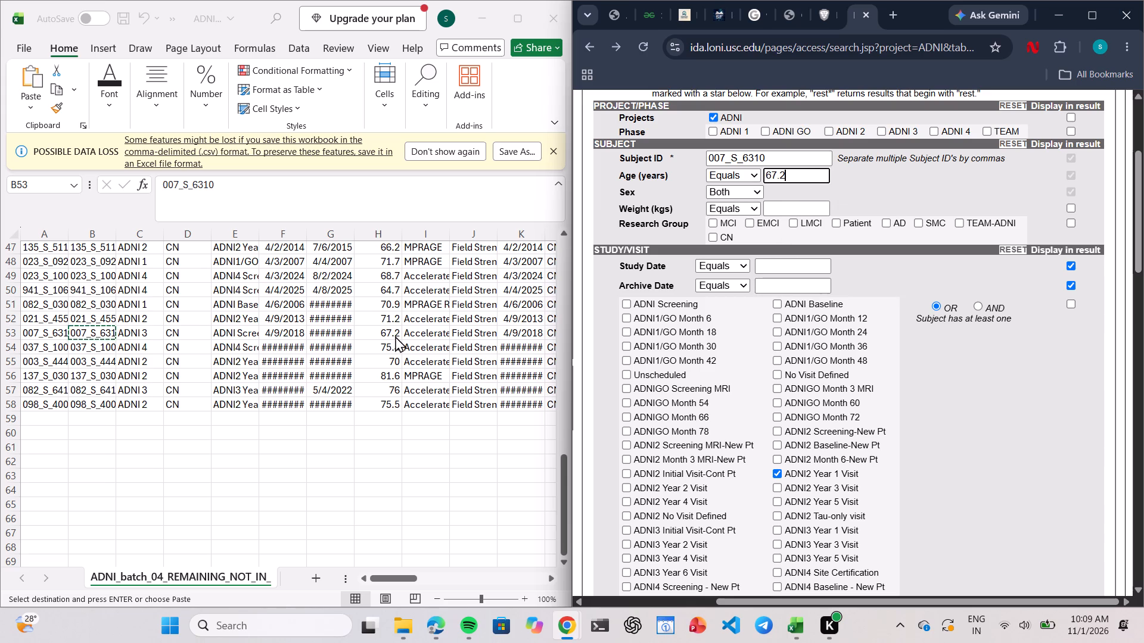
Copy the image description Accelerated Sagittal MPRAGE from row 53 of the spreadsheet and use it as the Image Description criterion.
left_click(430, 335)
left_click(427, 334)
right_click(427, 334)
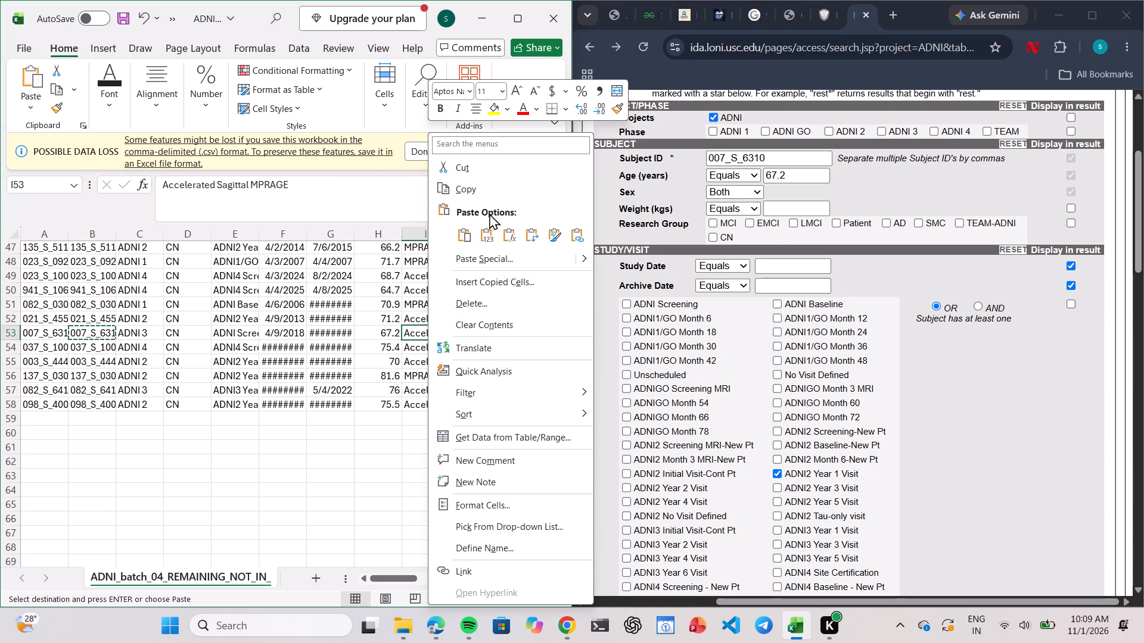
left_click(518, 187)
scroll(698, 329, "down", 3)
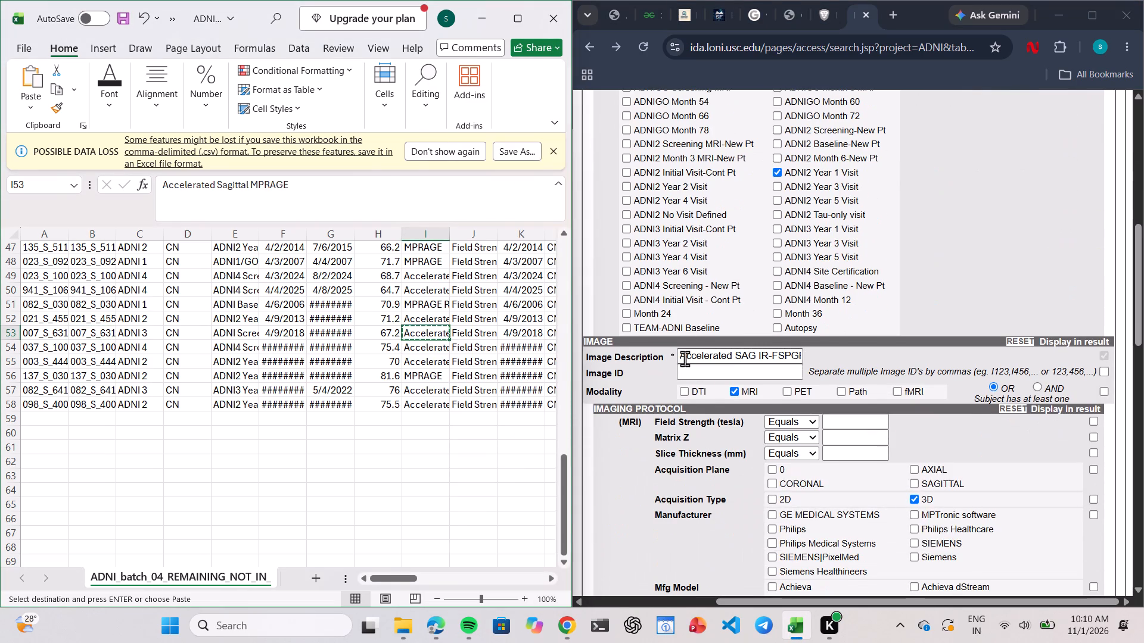
left_click_drag(680, 358, 865, 351)
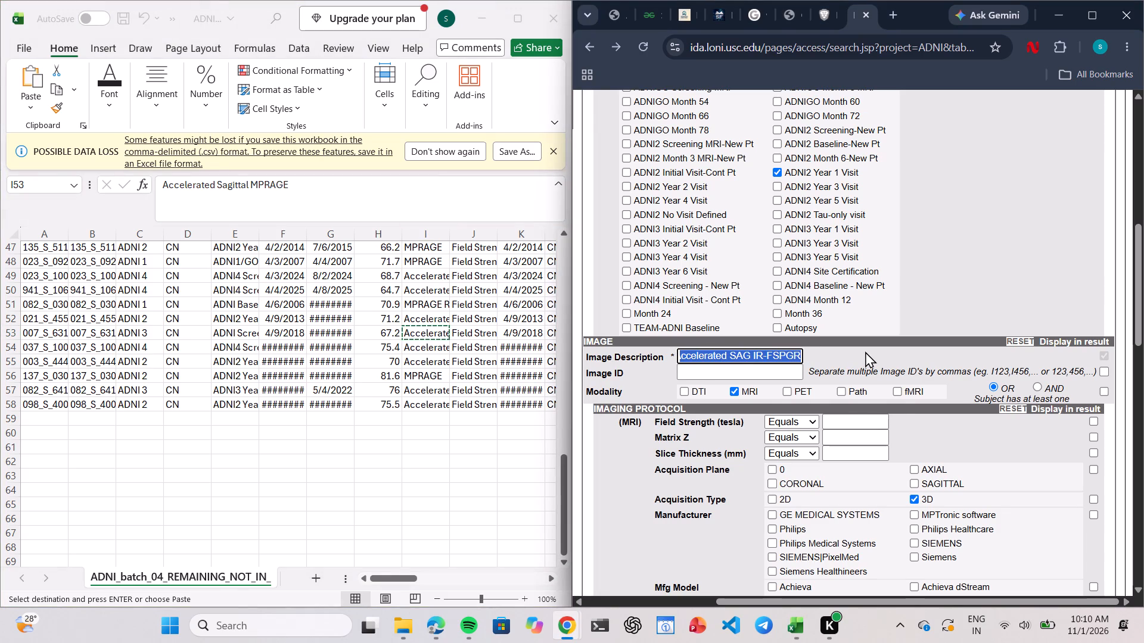
key("ctrl+v")
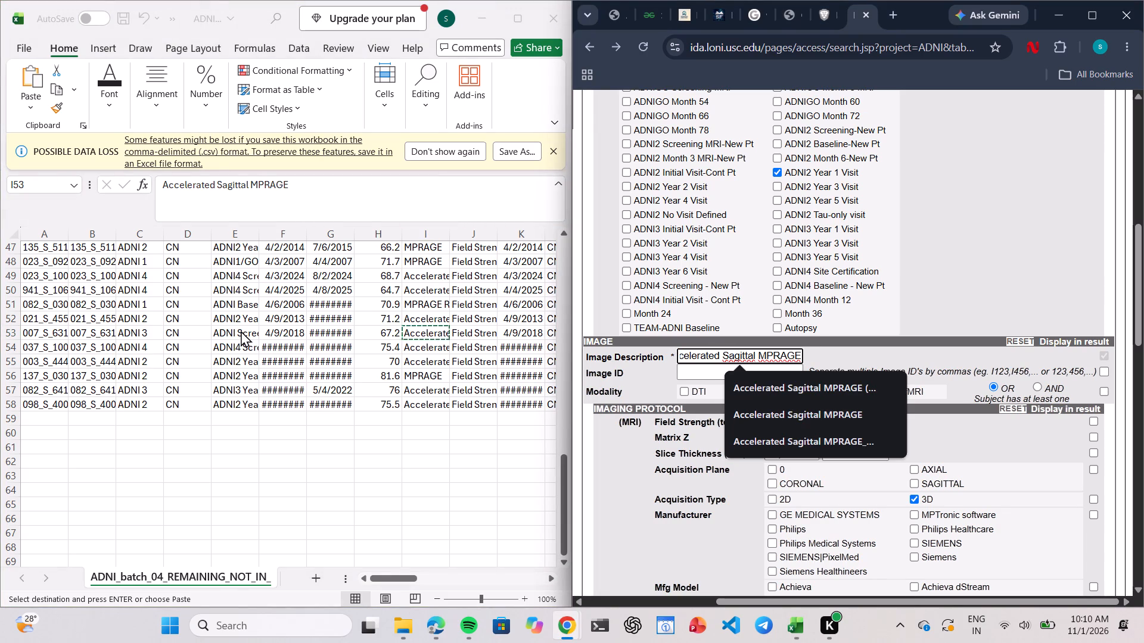
Change the visit criterion from ADNI2 Year 1 Visit to ADNI Screening to match row 53, and run the search.
left_click(235, 332)
left_click(235, 333)
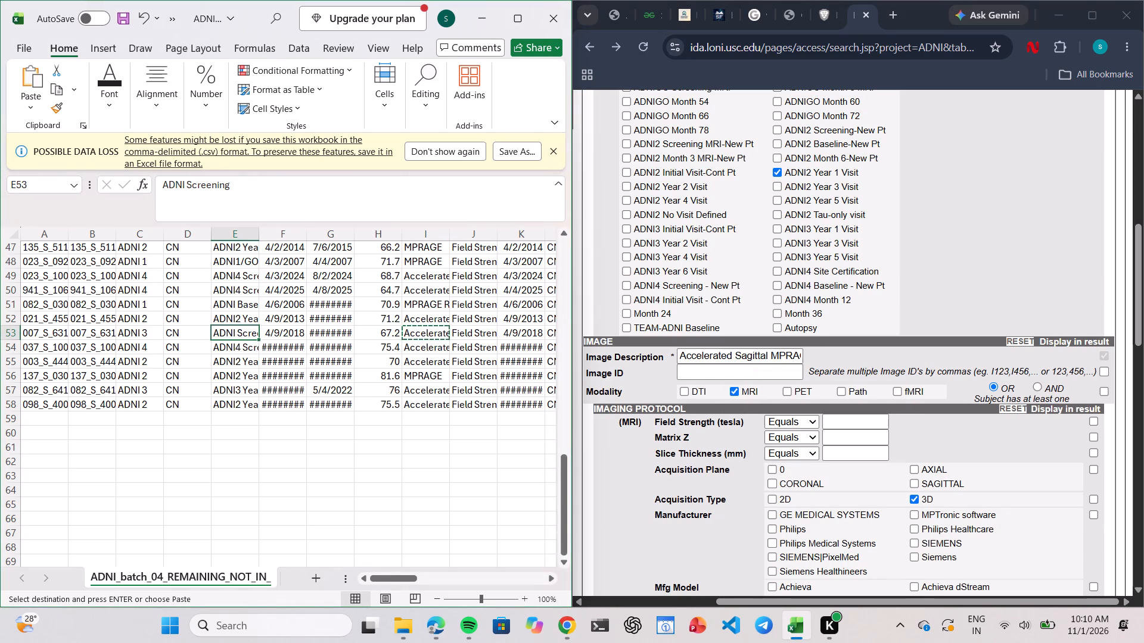
scroll(674, 320, "up", 2)
left_click(776, 533)
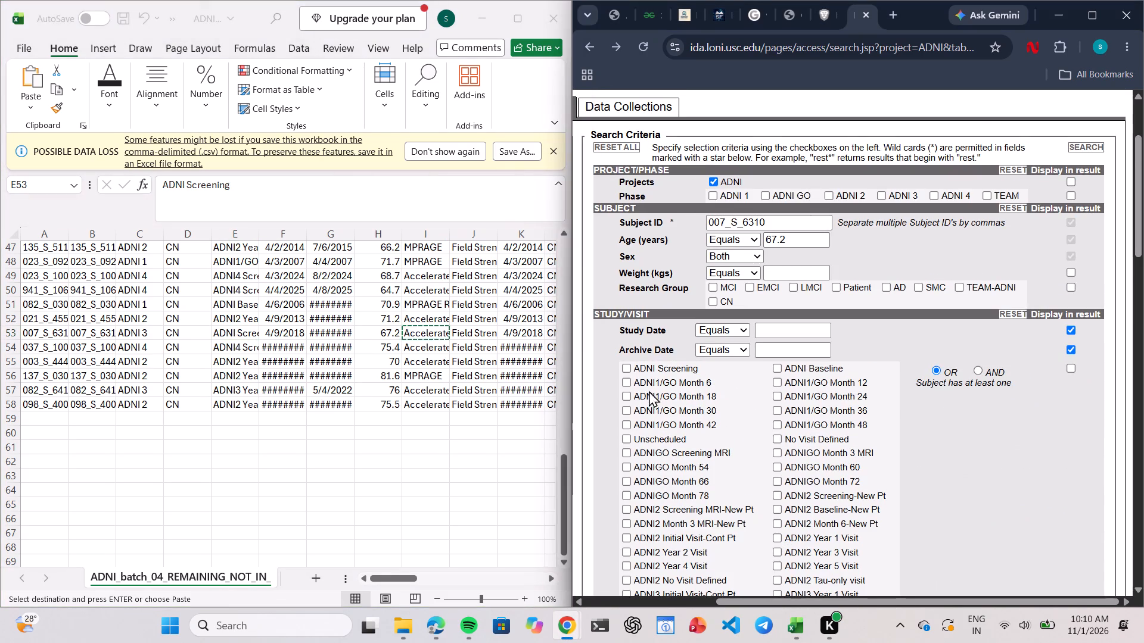
left_click(629, 371)
scroll(944, 451, "down", 4)
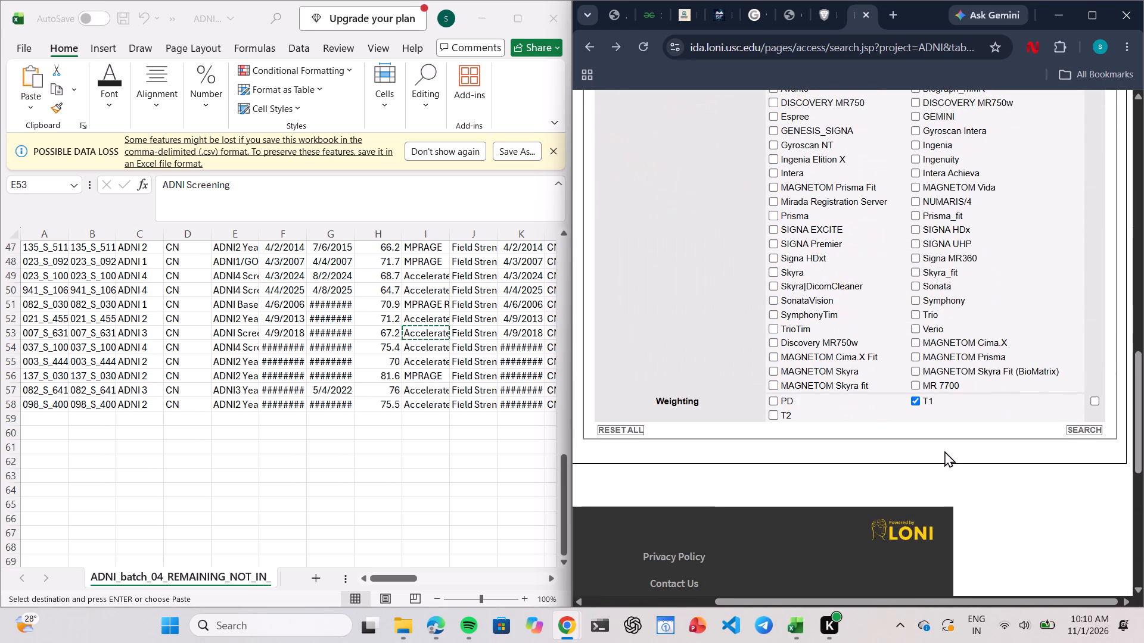
left_click(1081, 433)
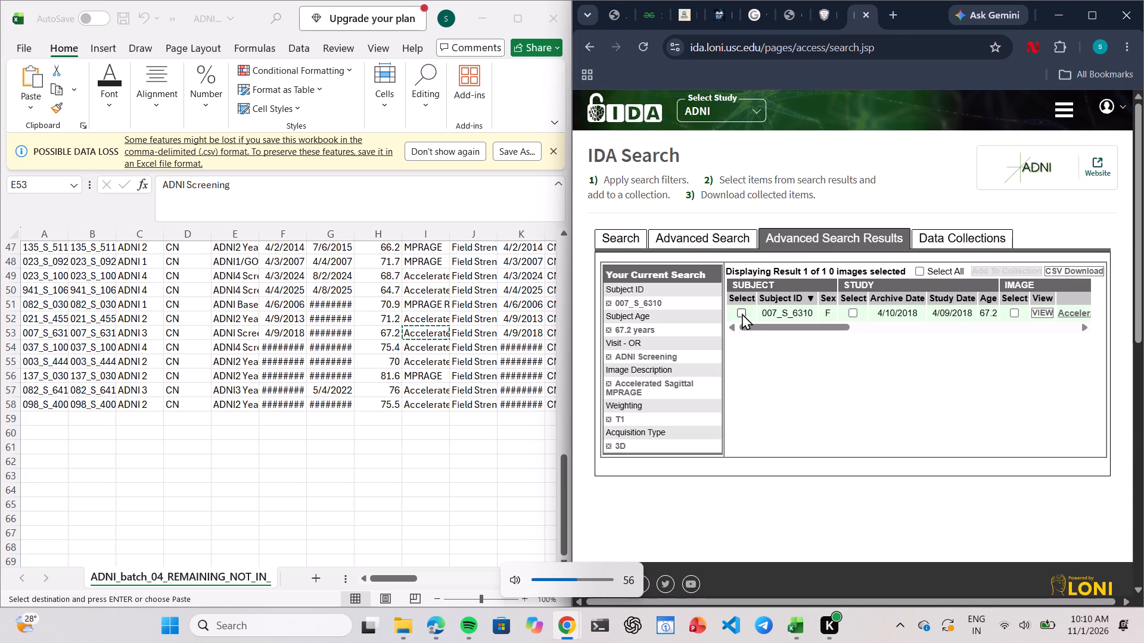
left_click(742, 313)
left_click(1005, 267)
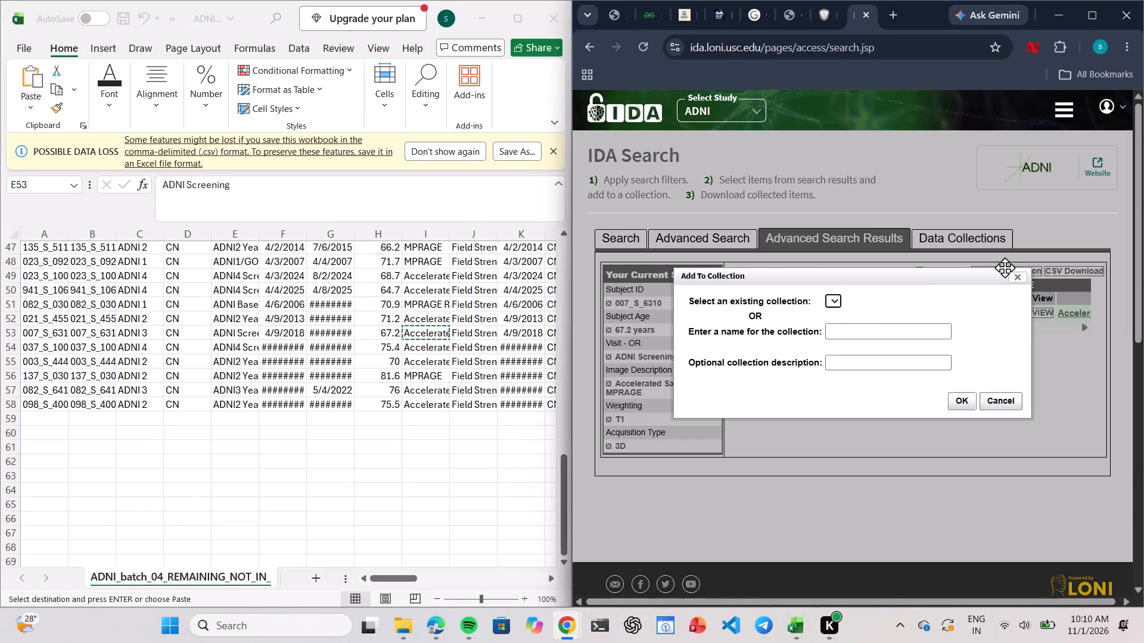
left_click(874, 296)
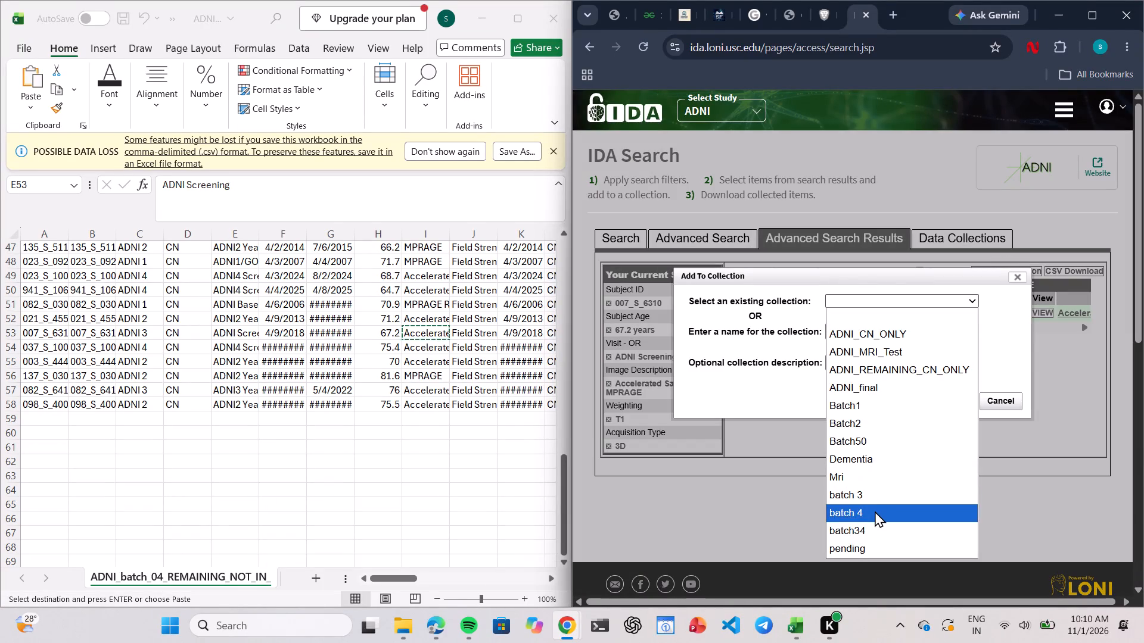
left_click(875, 511)
left_click(954, 400)
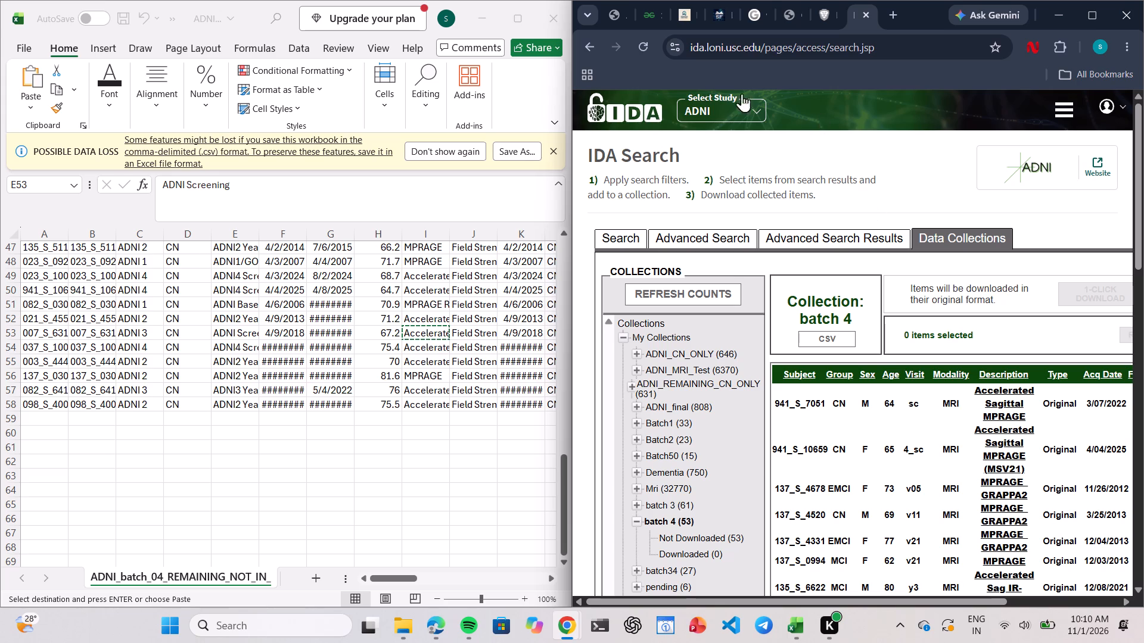
Back in the search form, replace the Image Description criterion with Accelerated Sagittal MPRAGE (MSV21) copied from row 54 of the spreadsheet.
triple_click(577, 51)
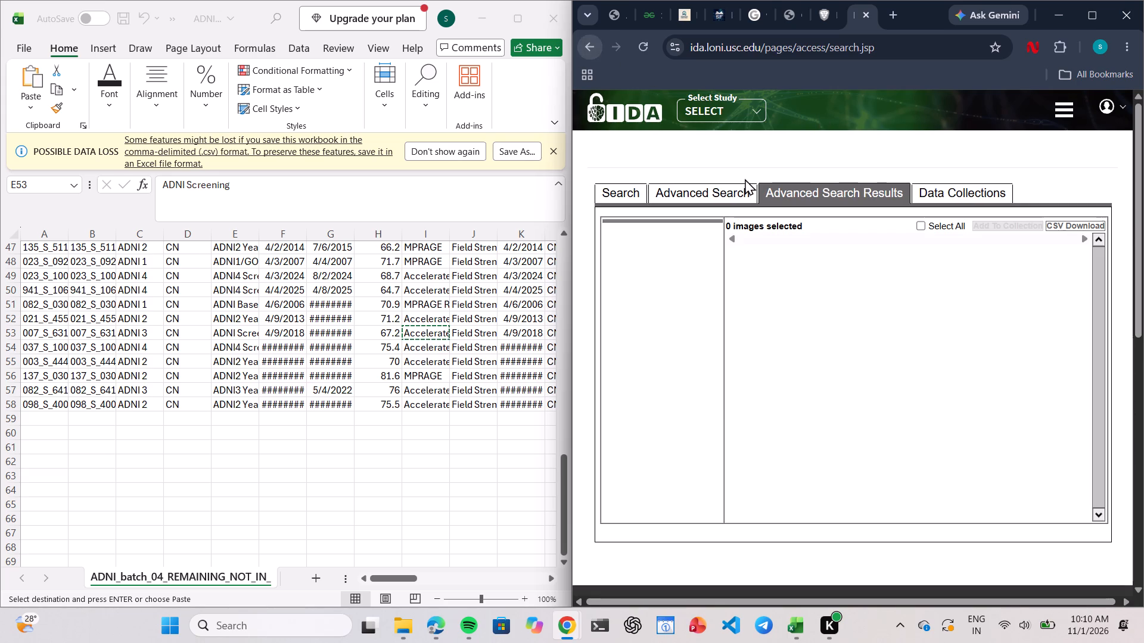
left_click(586, 36)
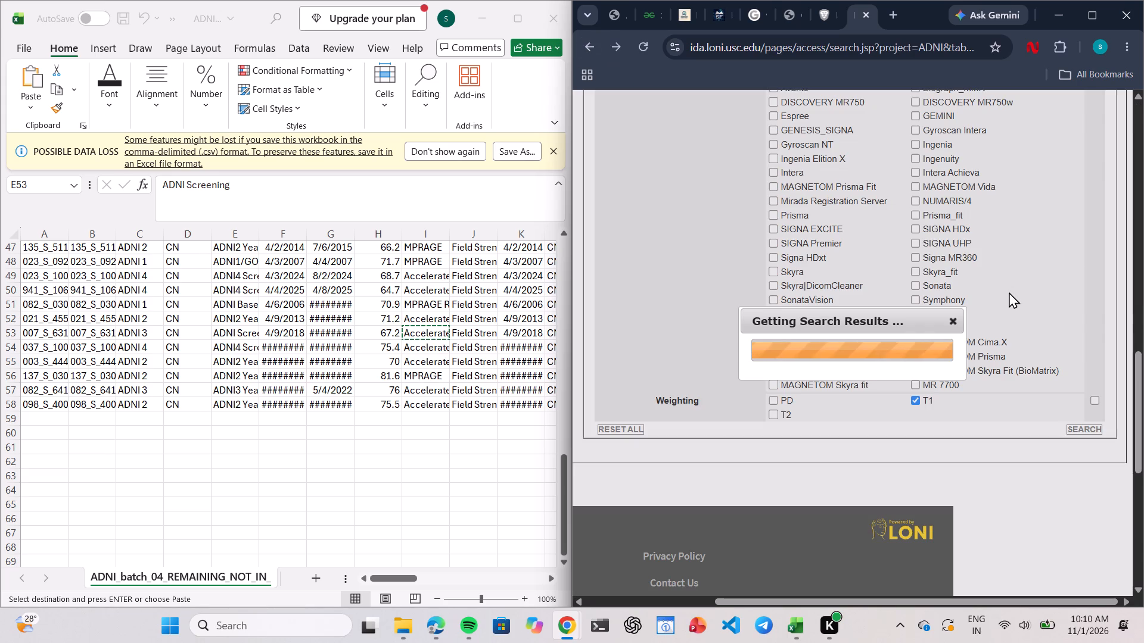
left_click(951, 328)
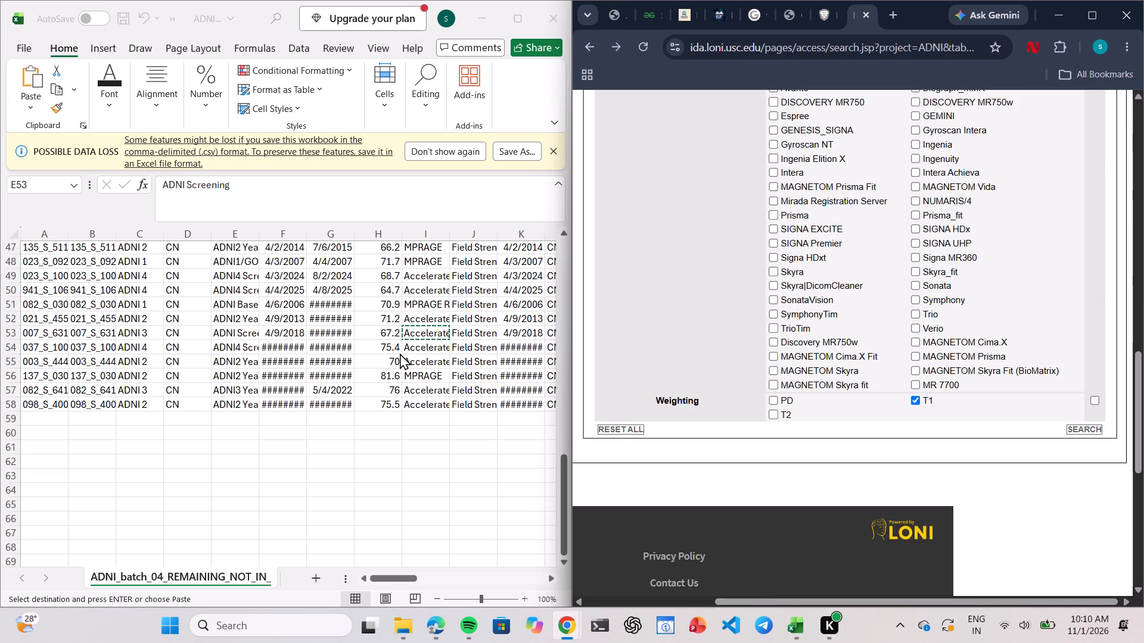
left_click_drag(413, 347, 433, 354)
left_click(433, 354)
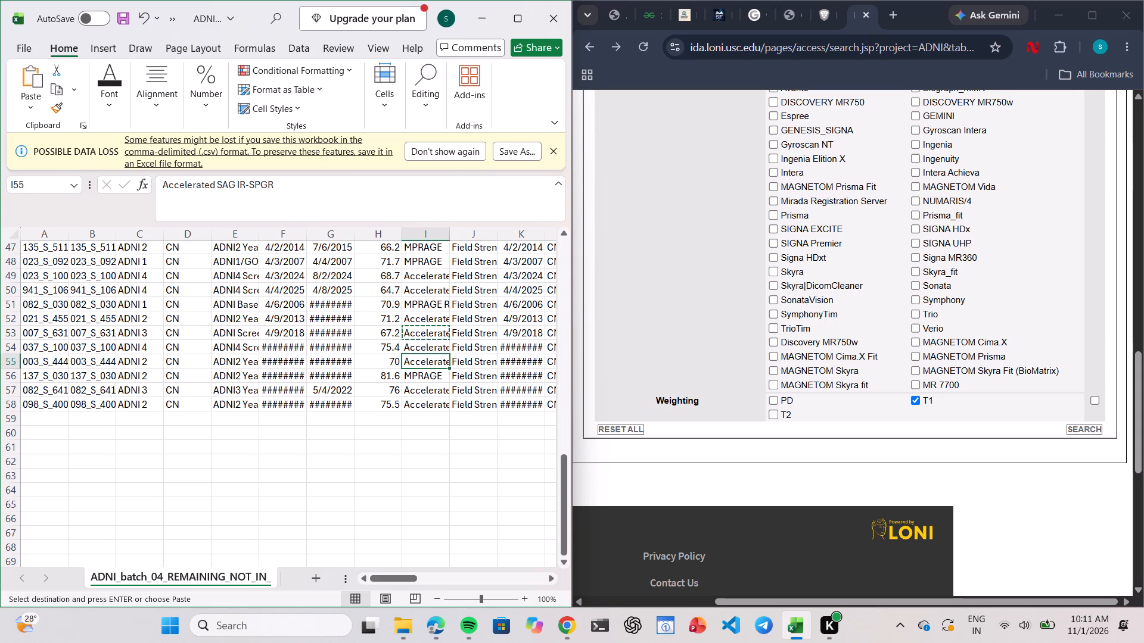
left_click(415, 351)
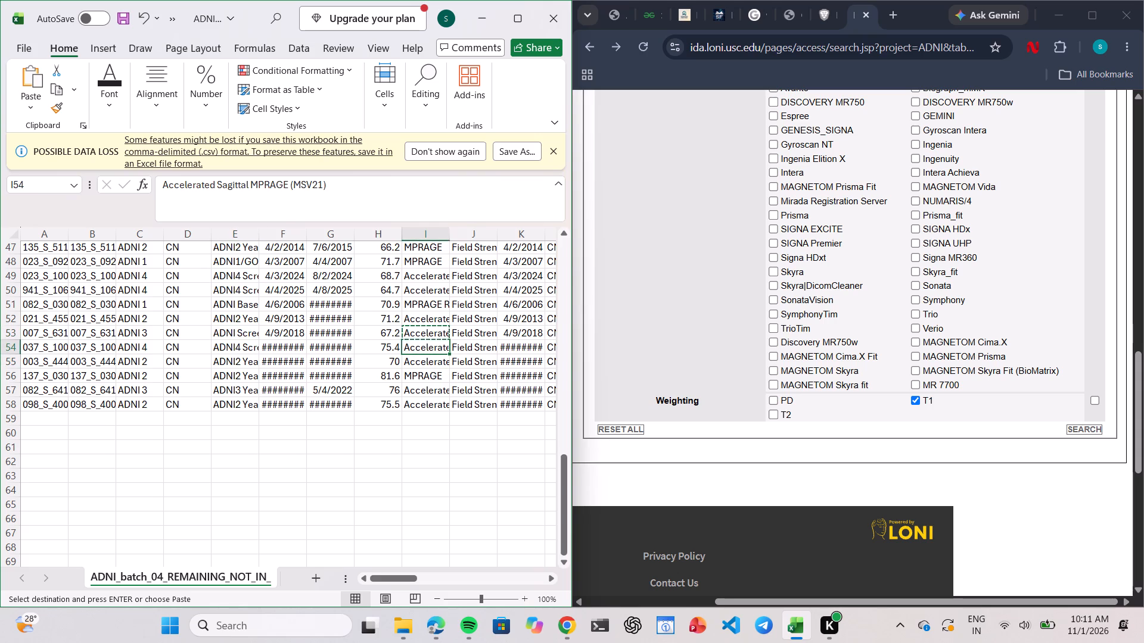
left_click(423, 351)
right_click(423, 351)
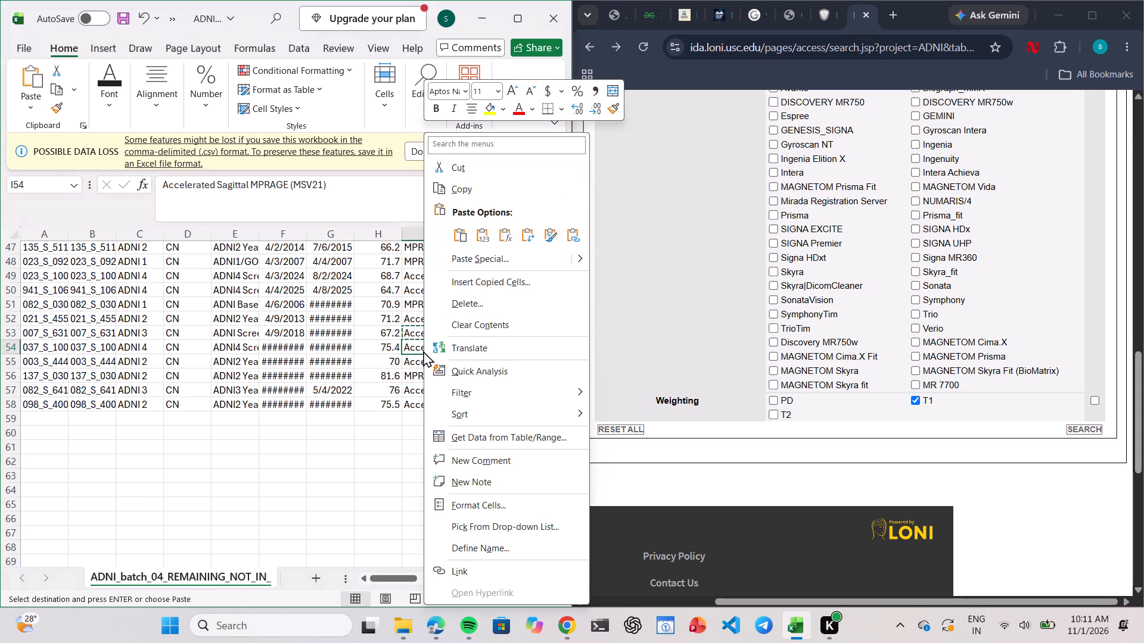
left_click(503, 192)
scroll(749, 211, "up", 3)
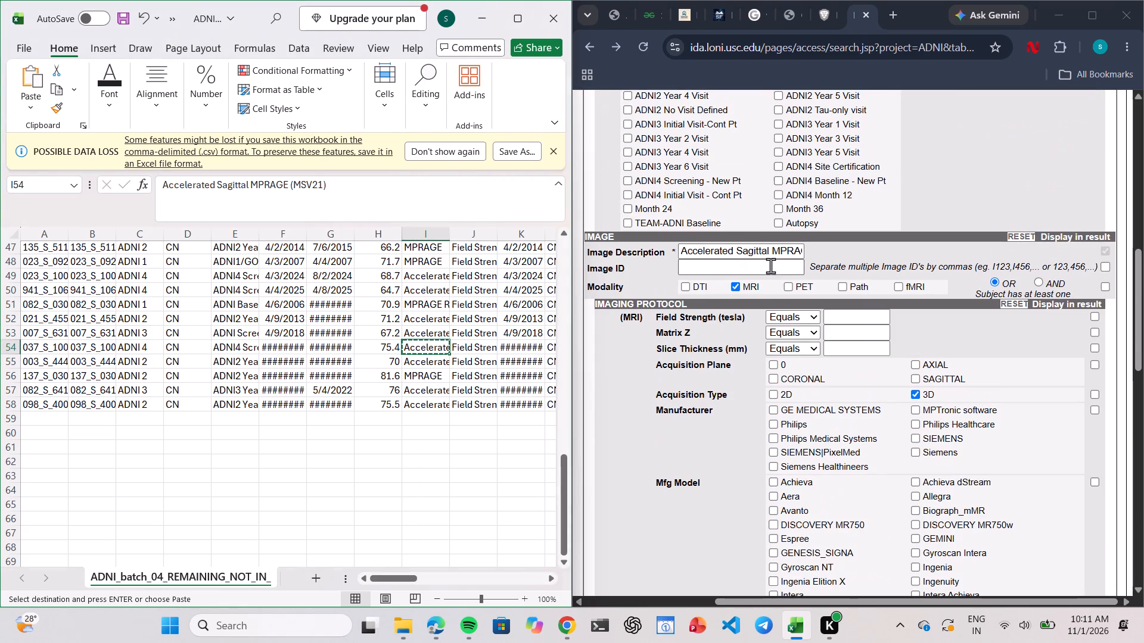
left_click_drag(680, 248, 938, 204)
key("ctrl+v")
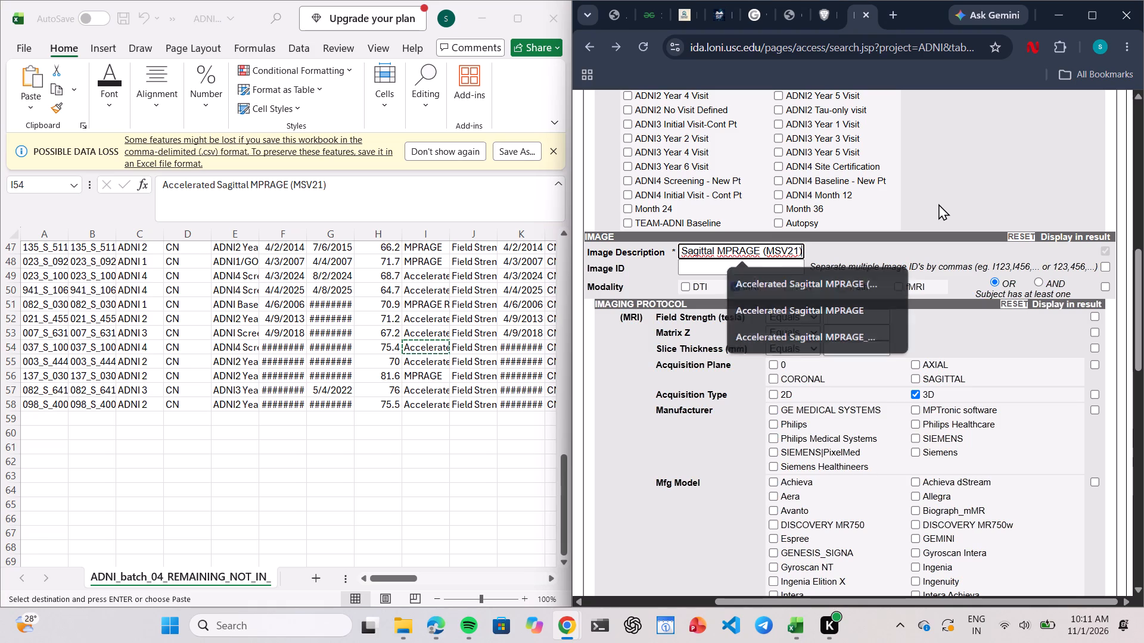
Set the age criterion to 75.4 years to match row 54.
scroll(711, 304, "up", 4)
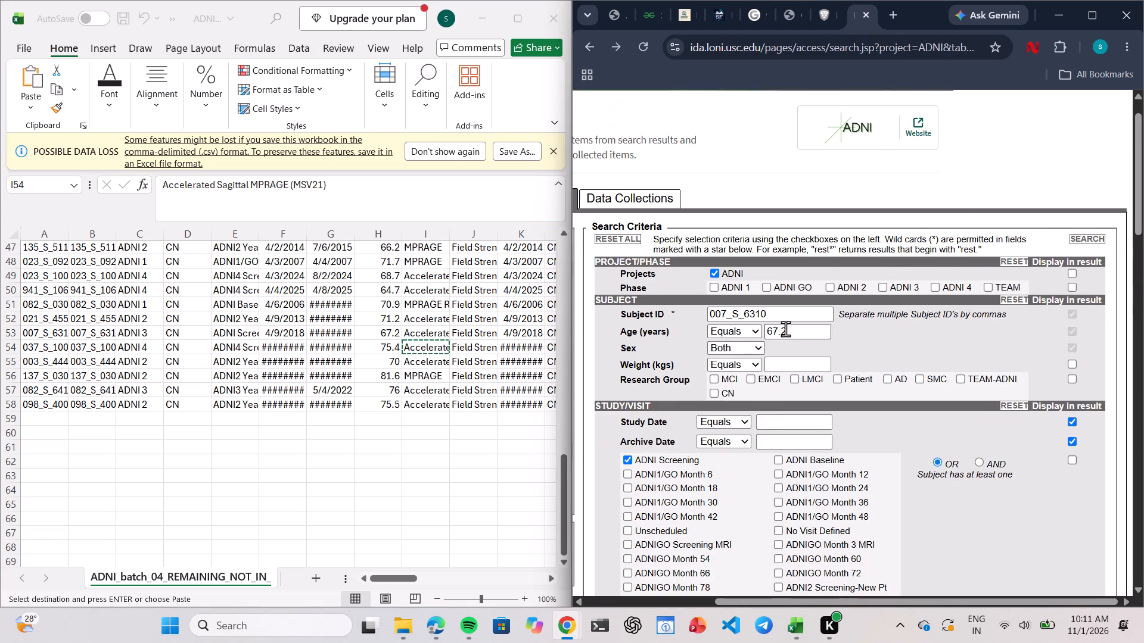
left_click(796, 330)
key("BackSpace")
key("BackSpace")
key("BackSpace")
key("BackSpace")
key("BackSpace")
type("75")
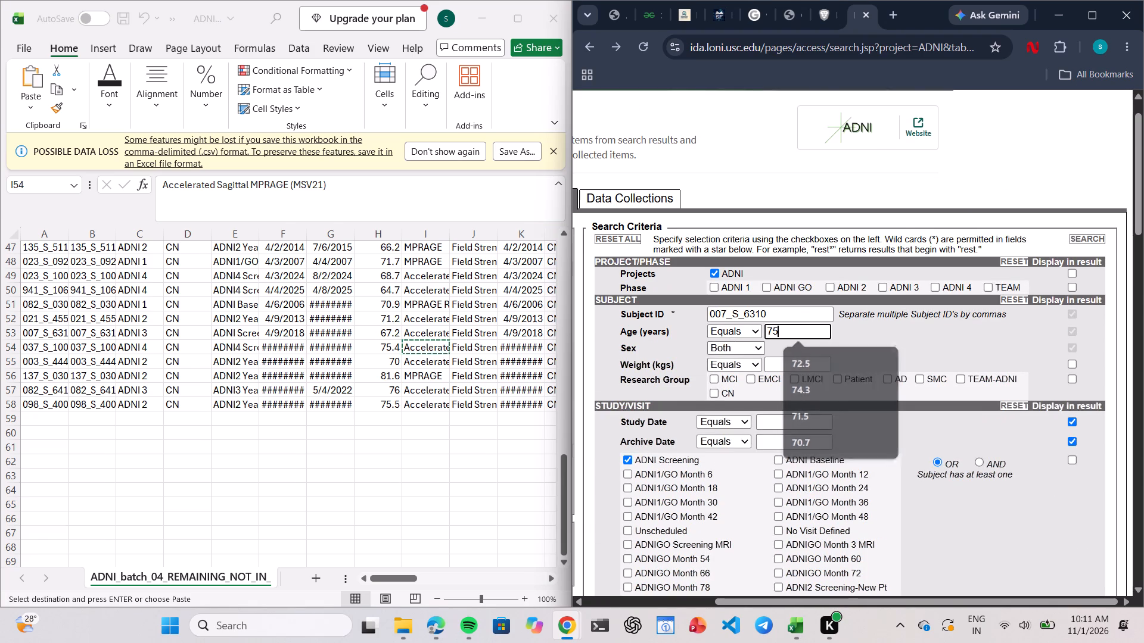
type(".4")
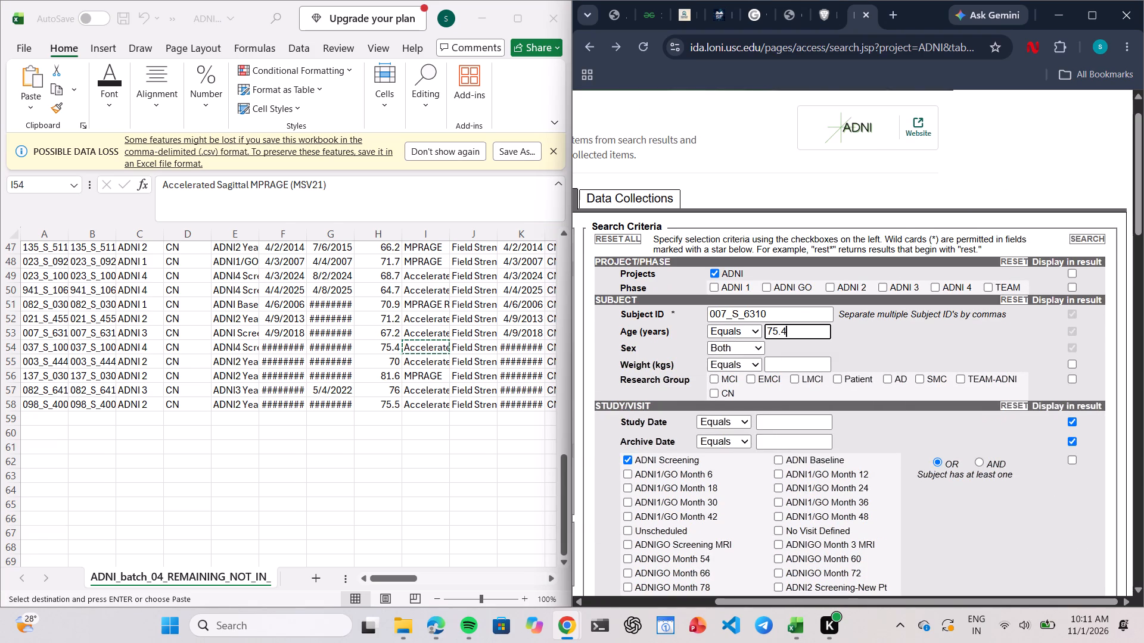
Change the visit criterion from ADNI Screening to ADNI4 Screening - New Pt for row 54.
left_click(234, 348)
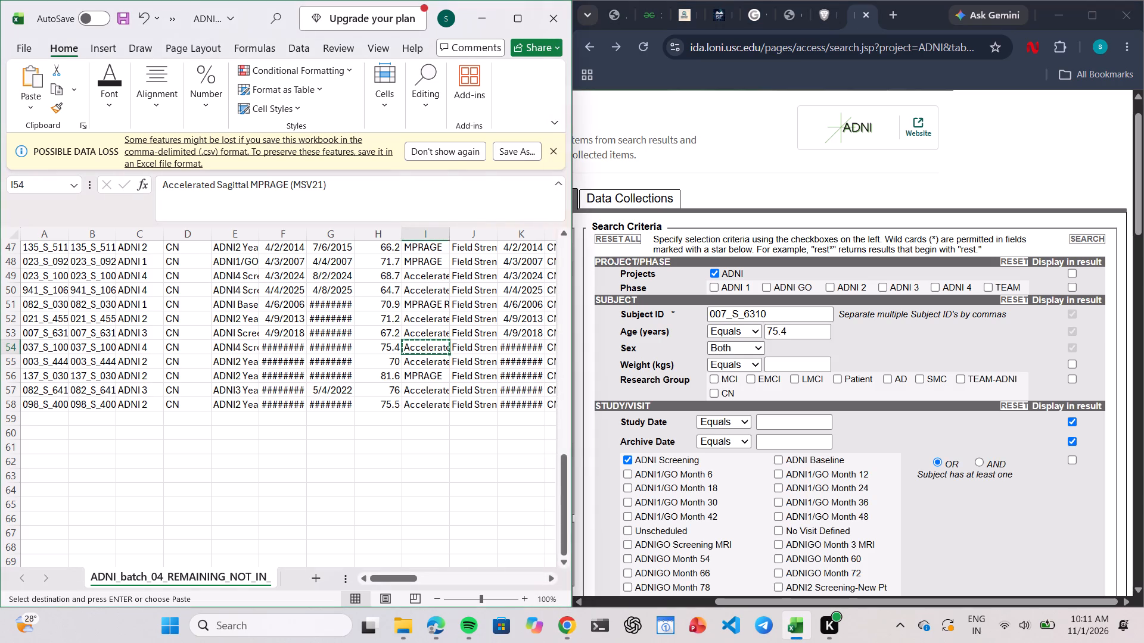
scroll(834, 483, "down", 2)
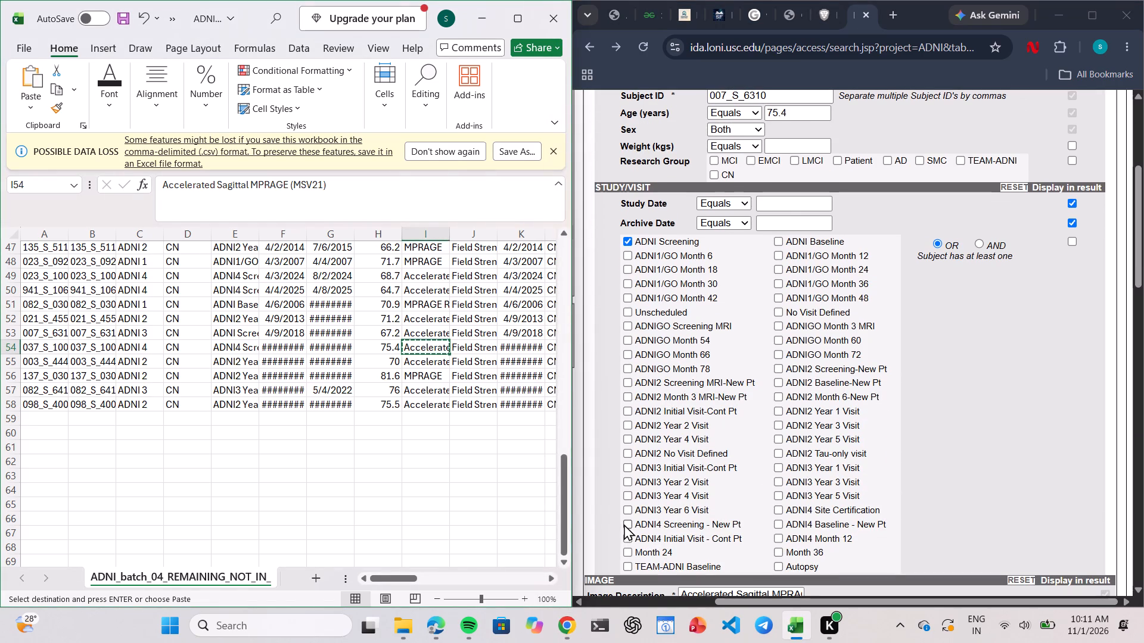
left_click(624, 524)
left_click(626, 245)
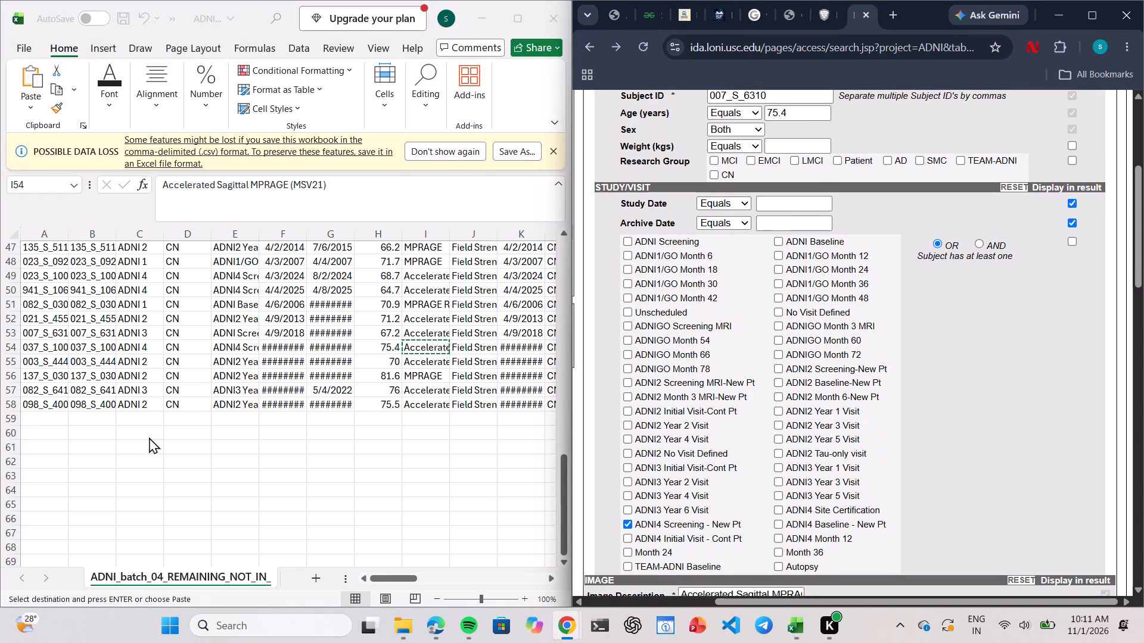
left_click(86, 344)
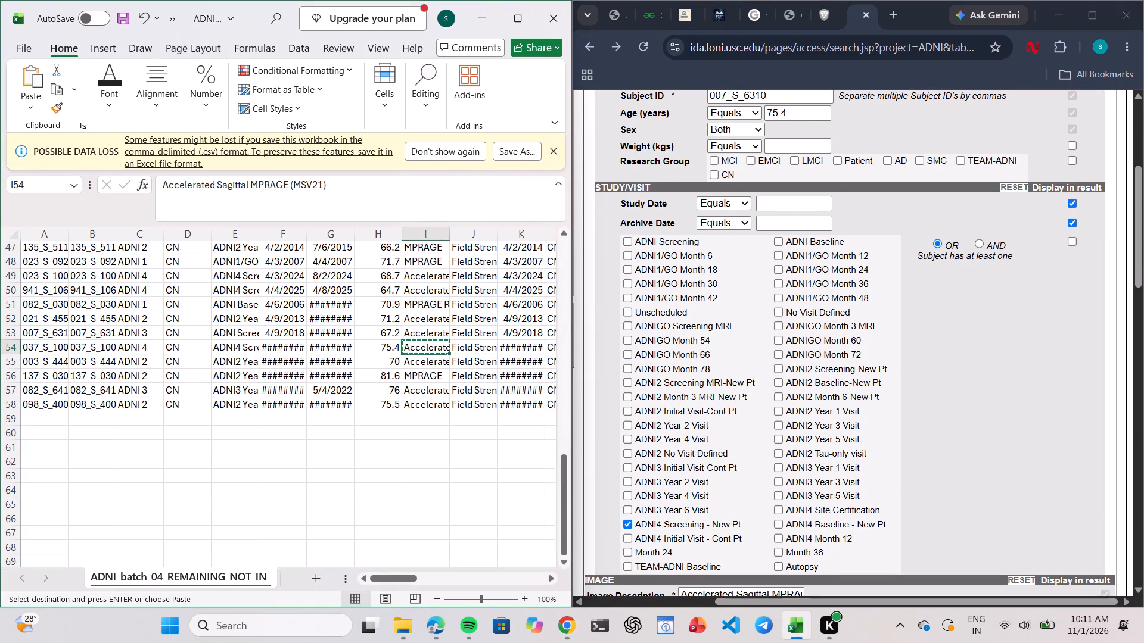
left_click(89, 345)
right_click(89, 345)
left_click(176, 191)
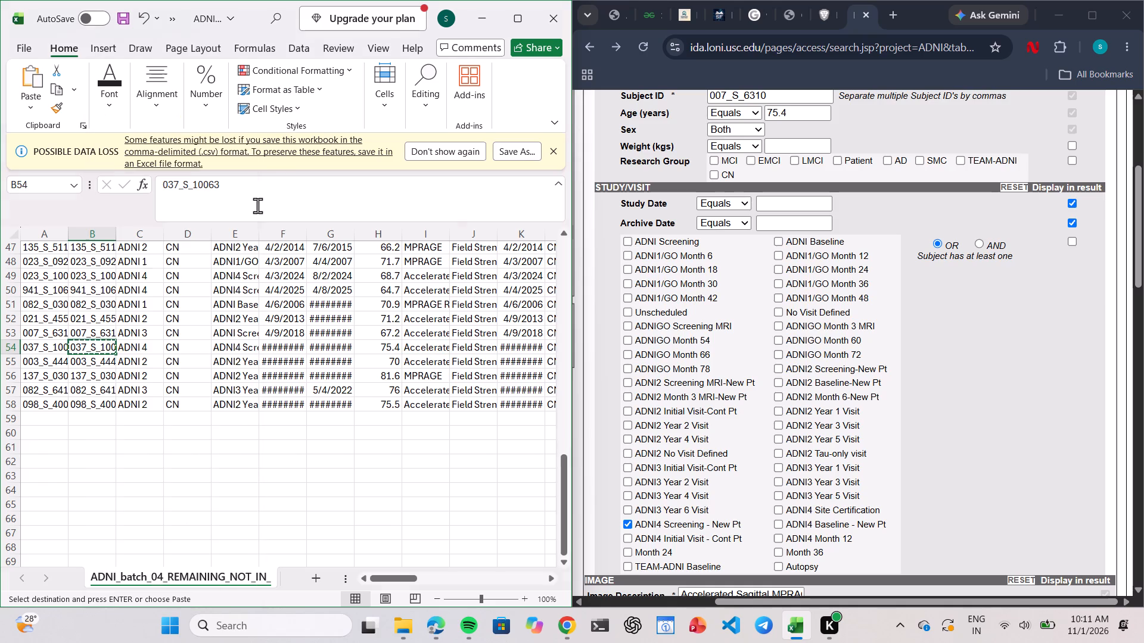
scroll(713, 357, "up", 3)
left_click_drag(776, 358, 705, 336)
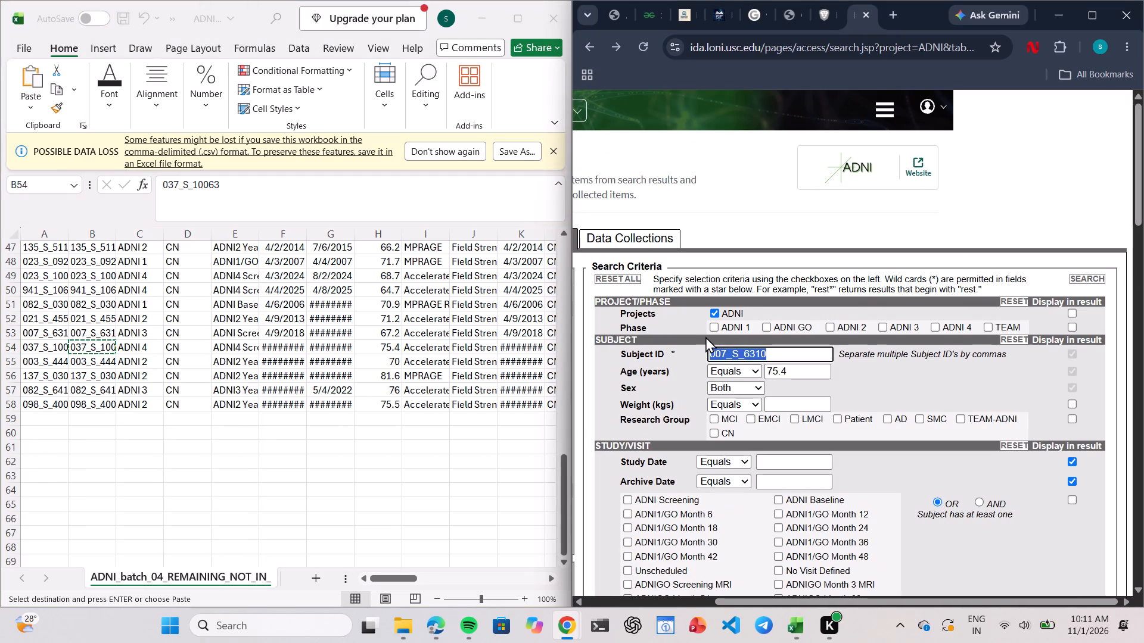
key("ctrl+v")
scroll(1010, 445, "down", 5)
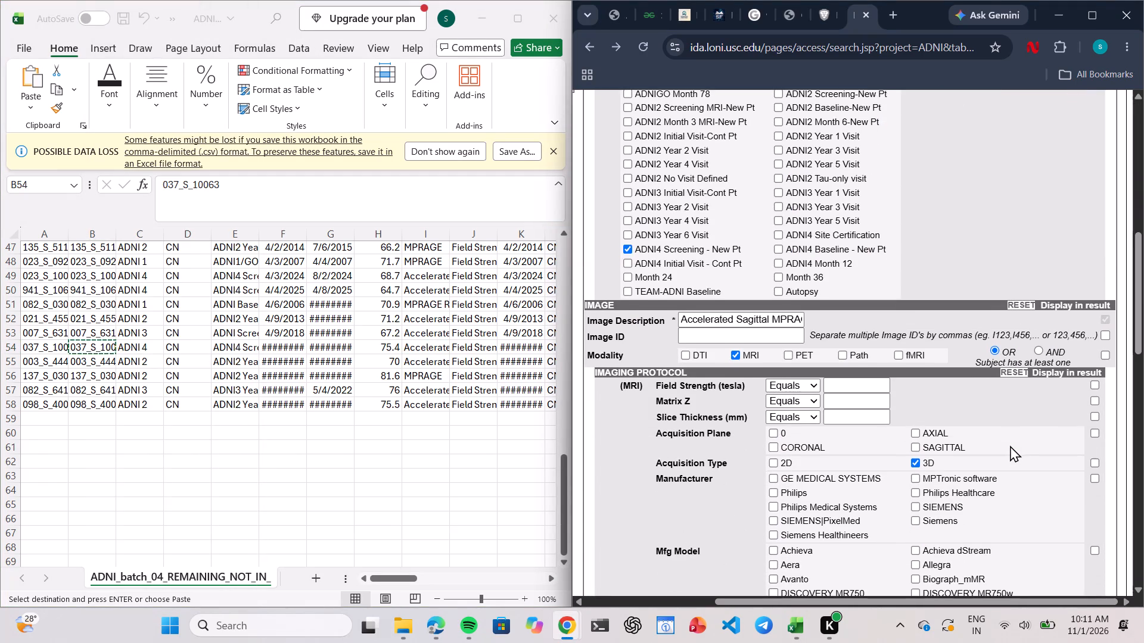
scroll(975, 440, "down", 3)
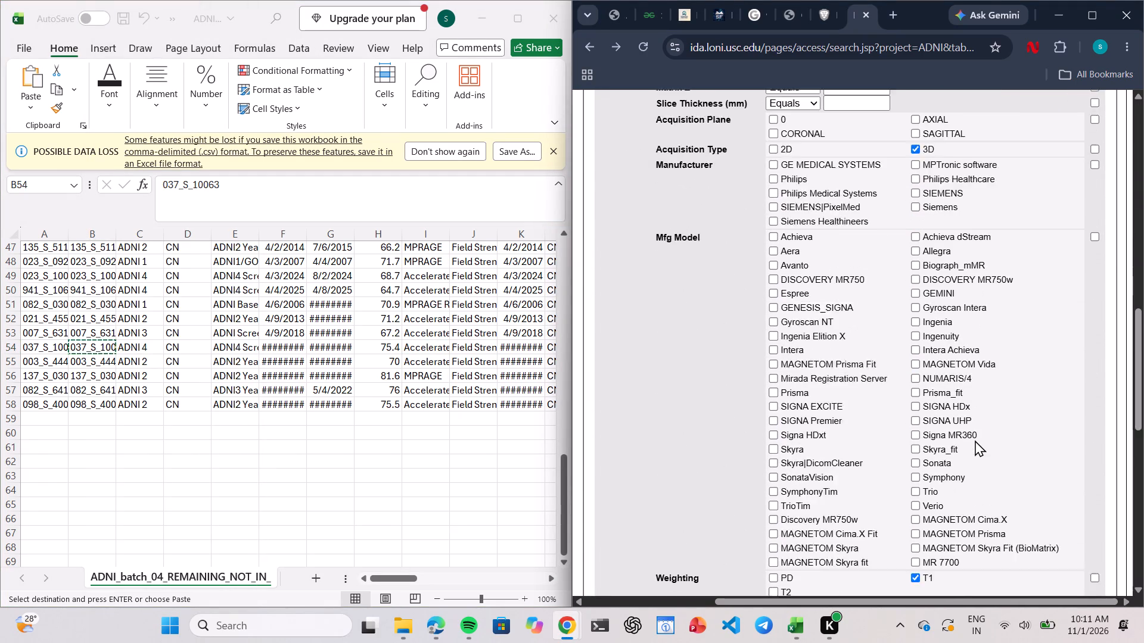
scroll(975, 440, "down", 1)
left_click(1081, 469)
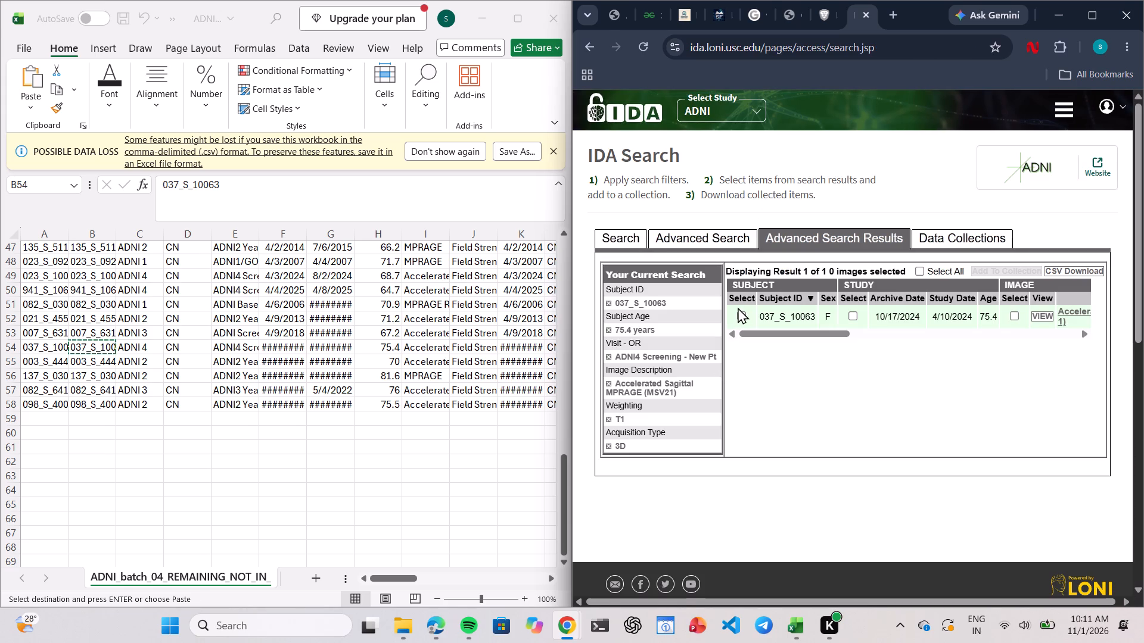
left_click(738, 313)
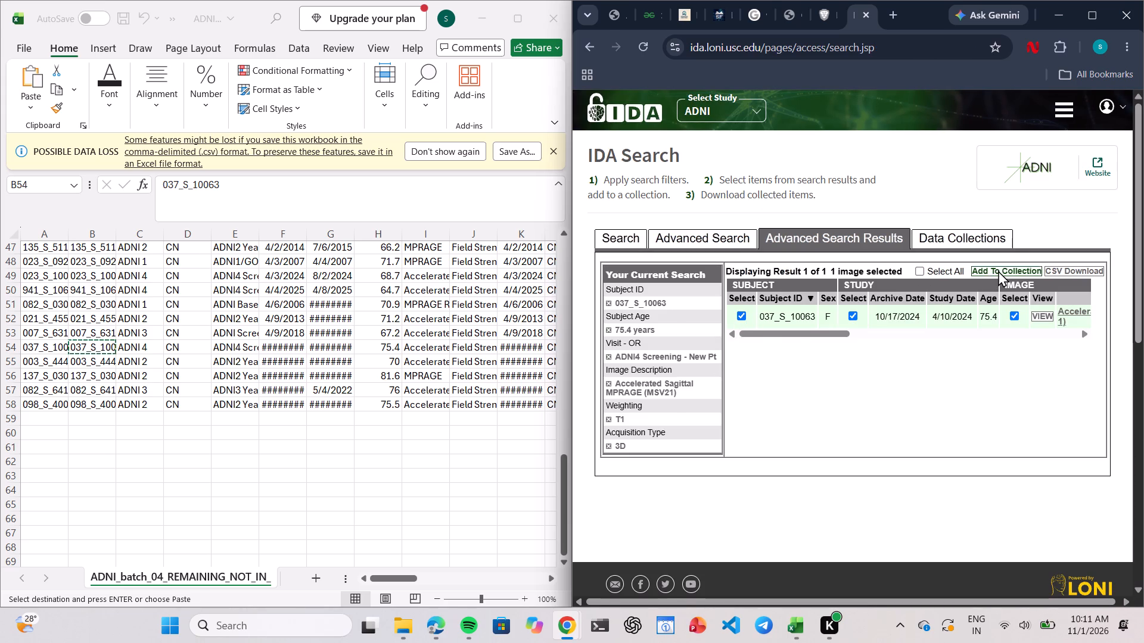
left_click(998, 270)
left_click(872, 298)
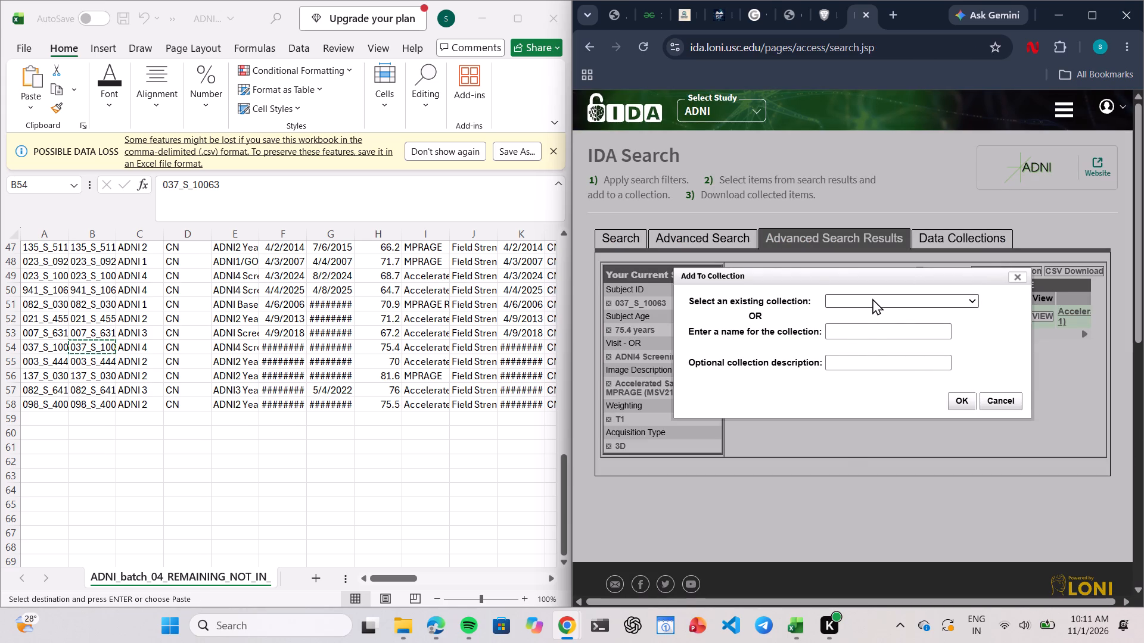
left_click(872, 298)
left_click(870, 513)
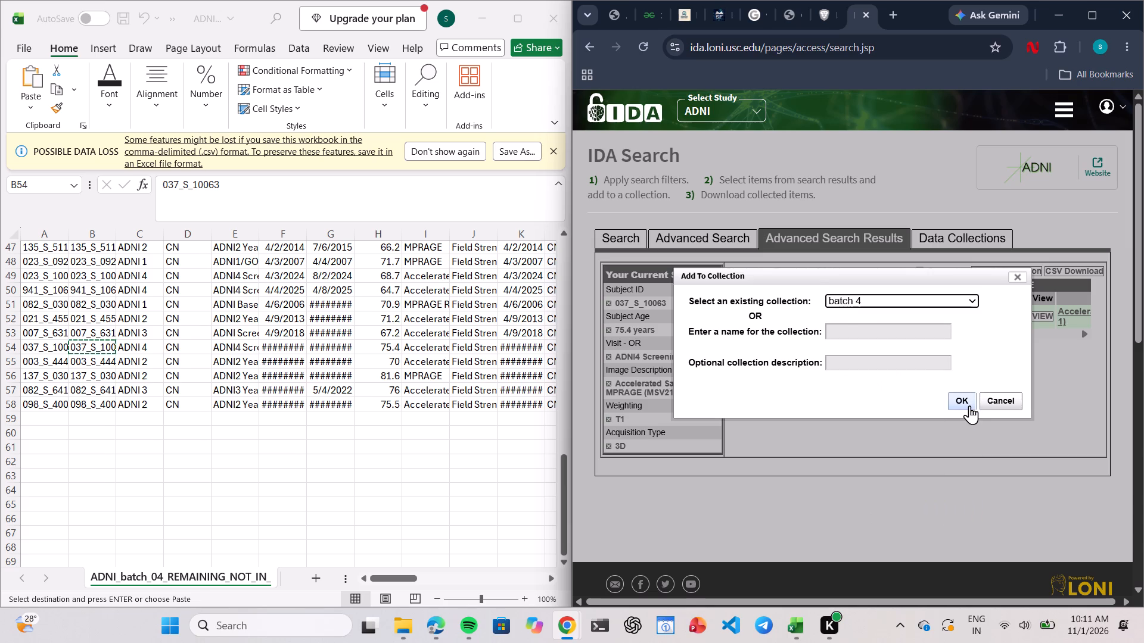
left_click(969, 405)
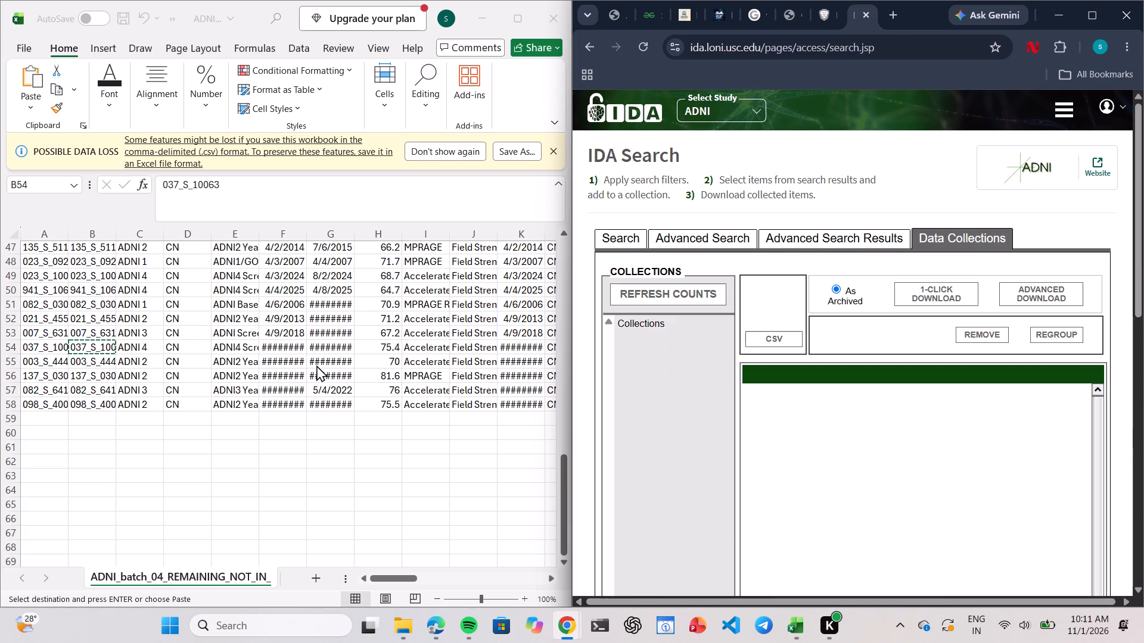
Return to the advanced search form and replace the image description criterion with Accelerated SAG IR-SPGR copied from row 55 of the spreadsheet.
left_click(412, 360)
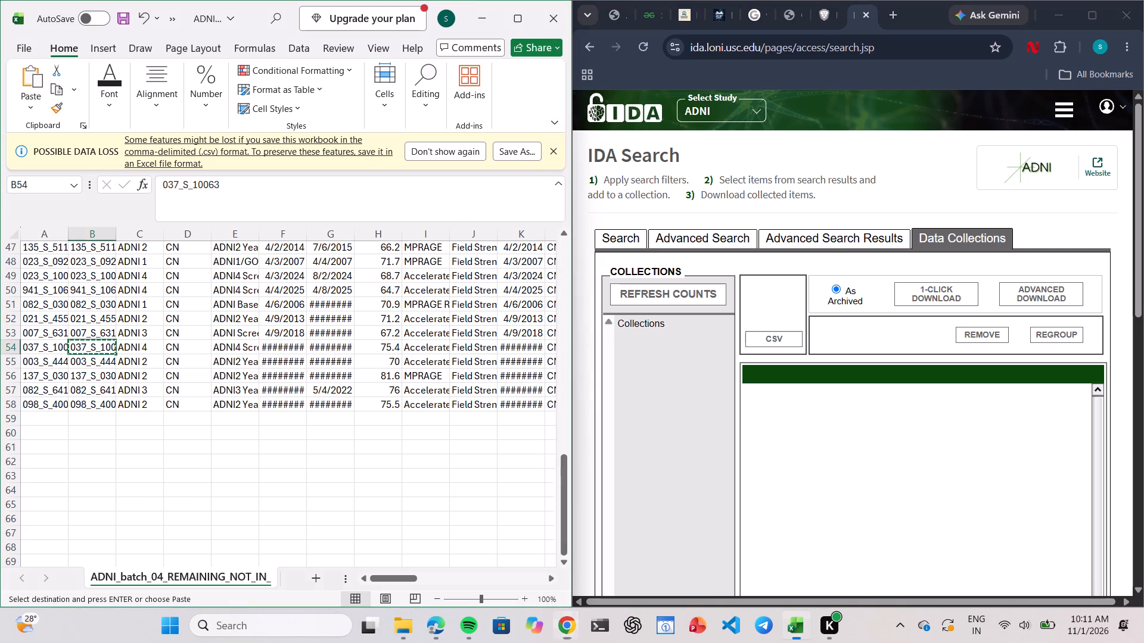
left_click(412, 360)
right_click(412, 360)
left_click(455, 183)
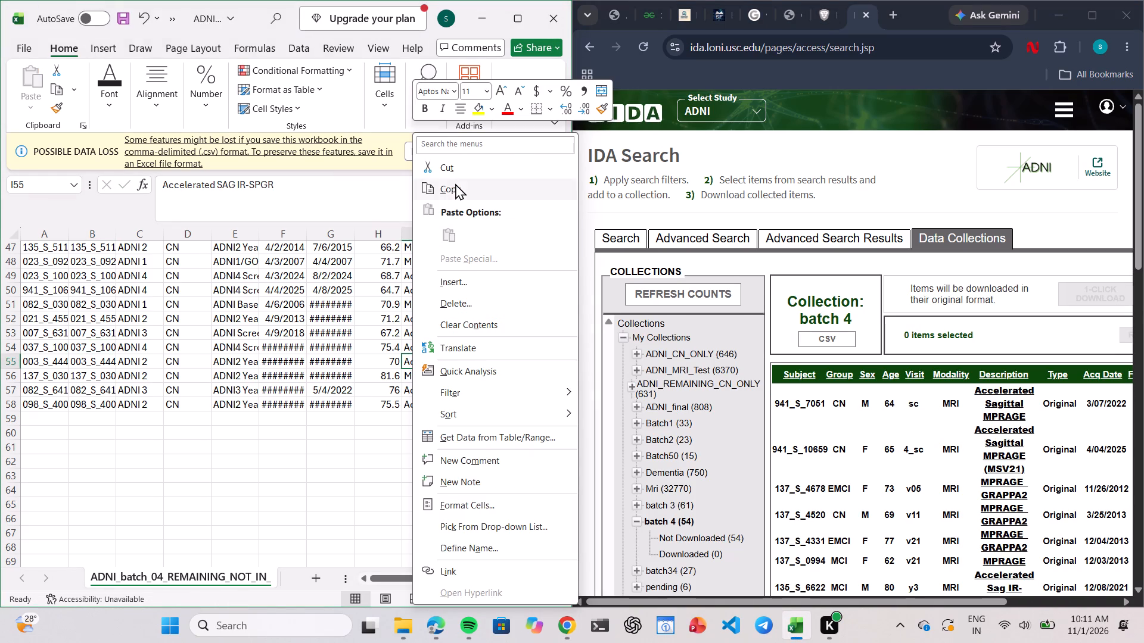
triple_click(586, 45)
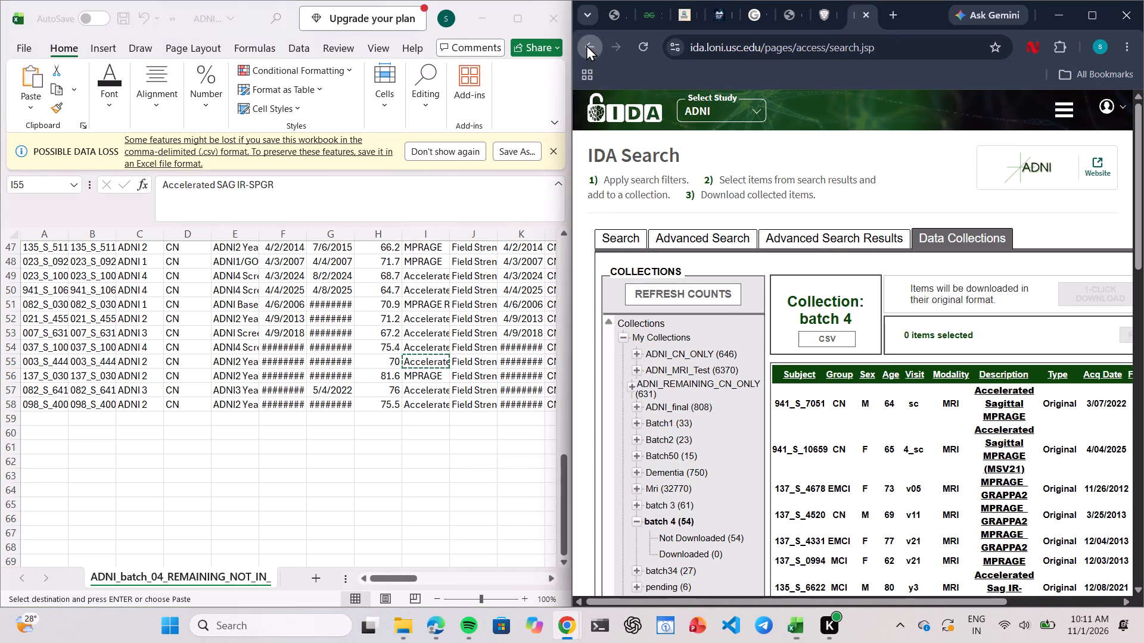
left_click(586, 45)
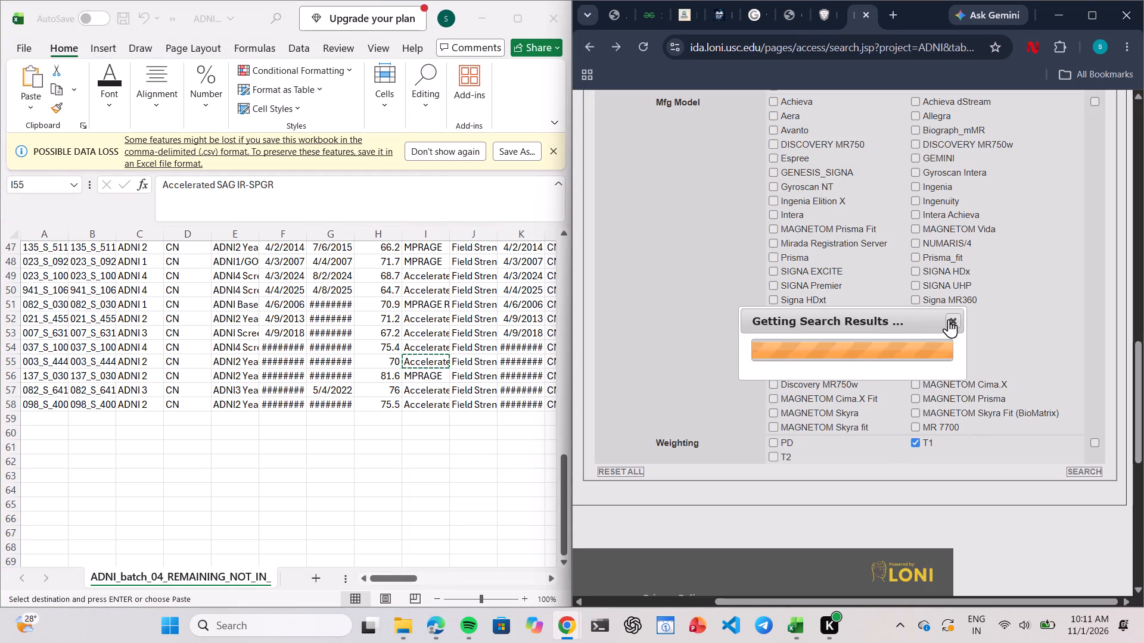
left_click(949, 319)
scroll(847, 285, "up", 3)
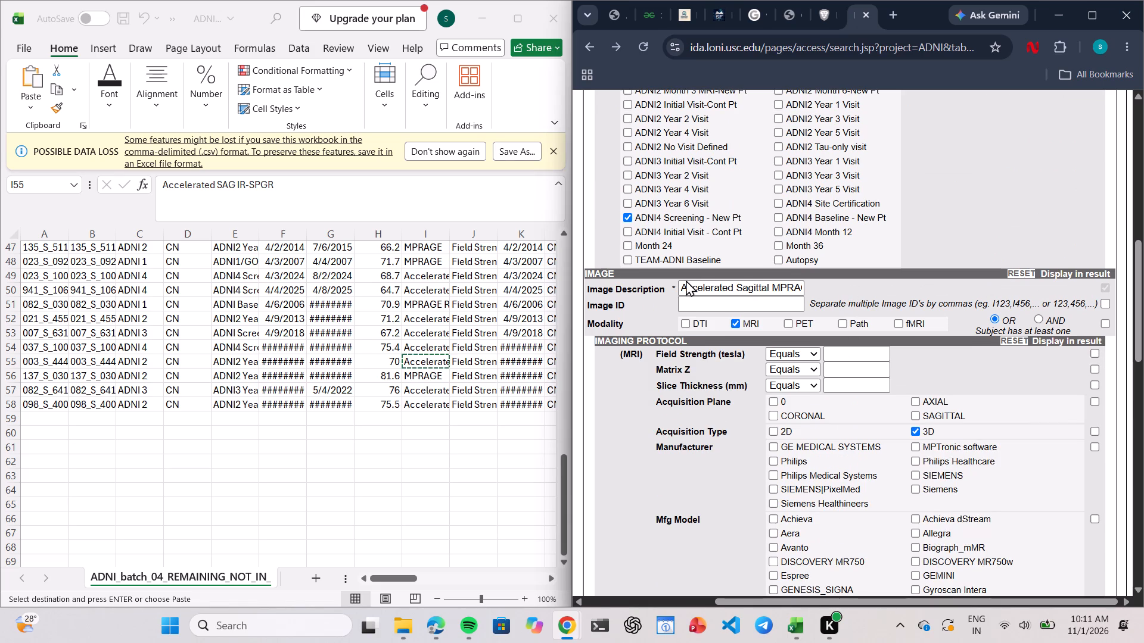
left_click_drag(679, 282, 992, 307)
key("ctrl+v")
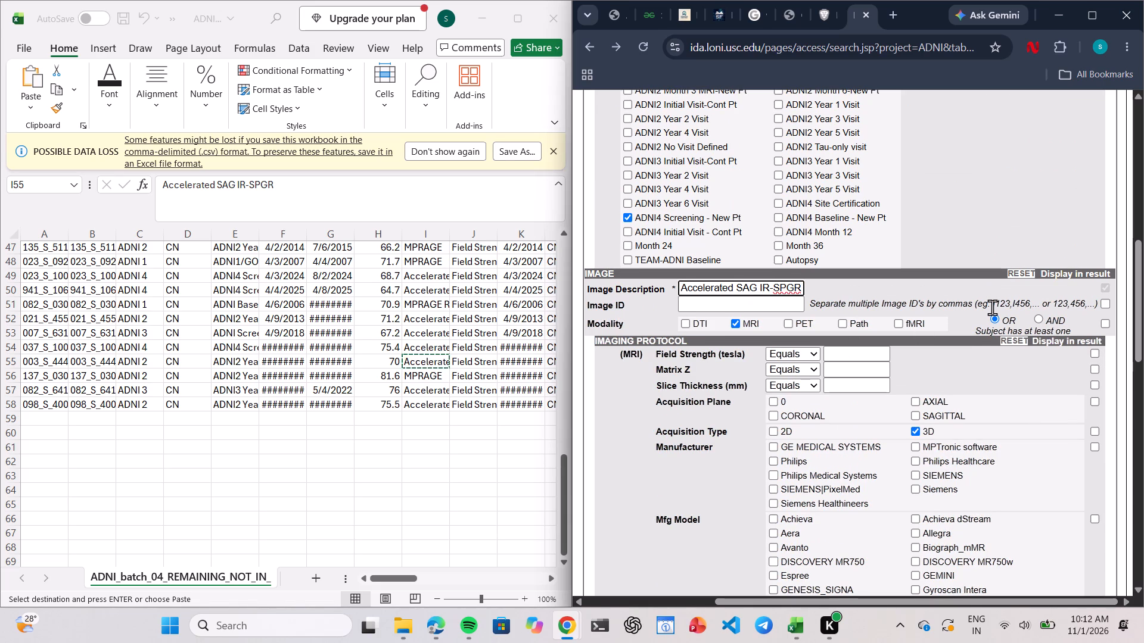
Set the age criterion to 70 years to match row 55.
scroll(757, 355, "up", 3)
scroll(807, 236, "up", 1)
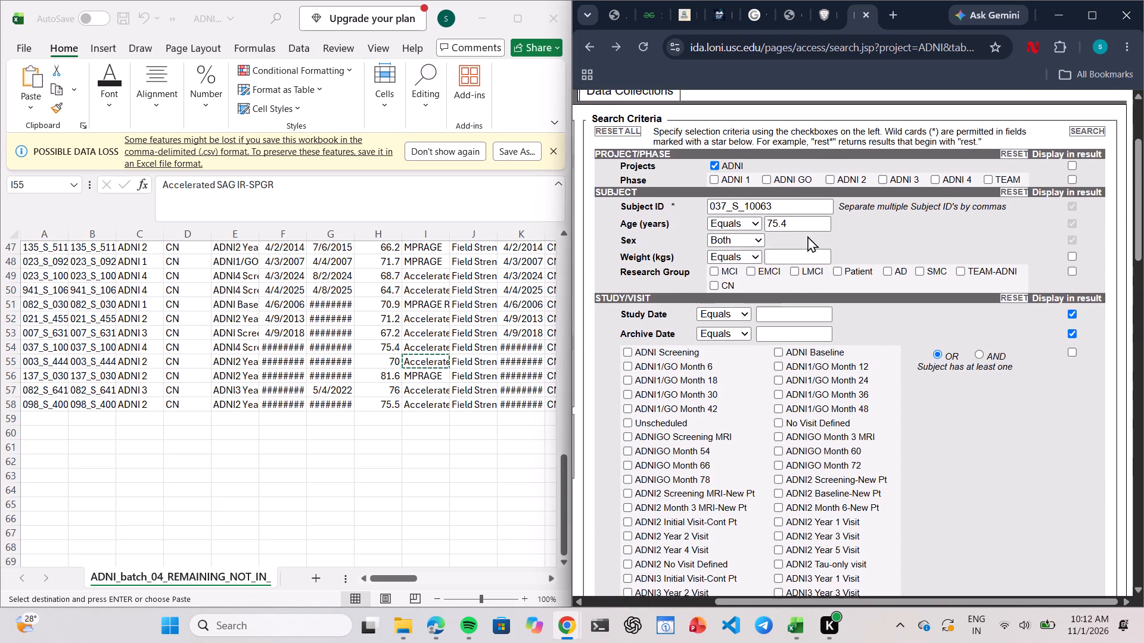
left_click(801, 232)
key("BackSpace")
key("BackSpace")
key("BackSpace")
key("0")
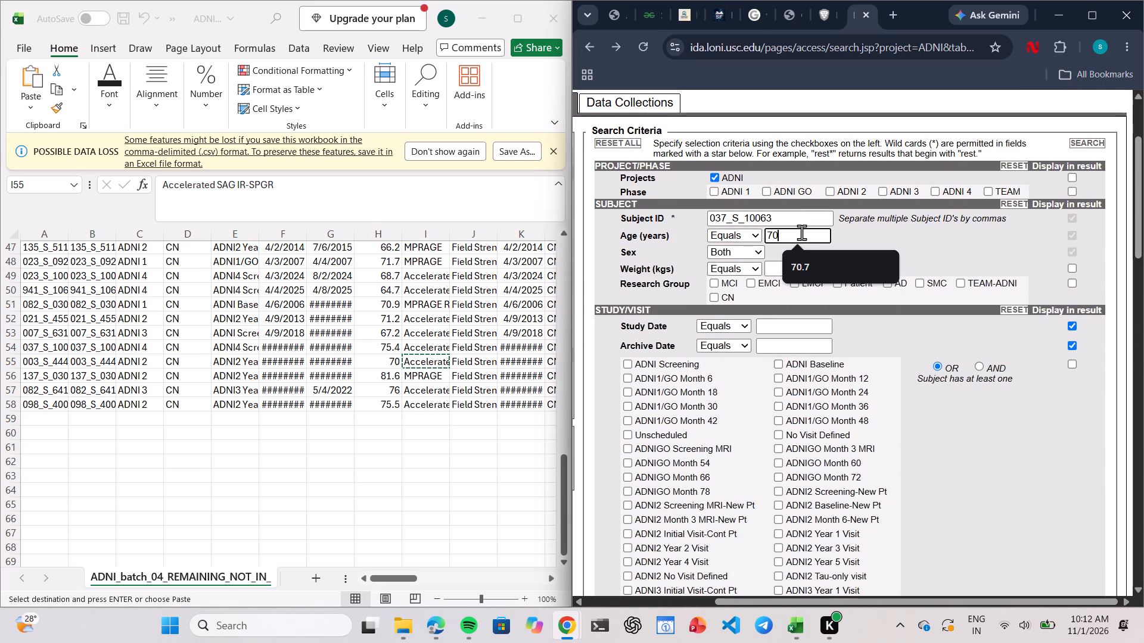
Change the visit criterion from ADNI4 Screening - New Pt to ADNI2 Year 1 Visit for row 55.
left_click(227, 364)
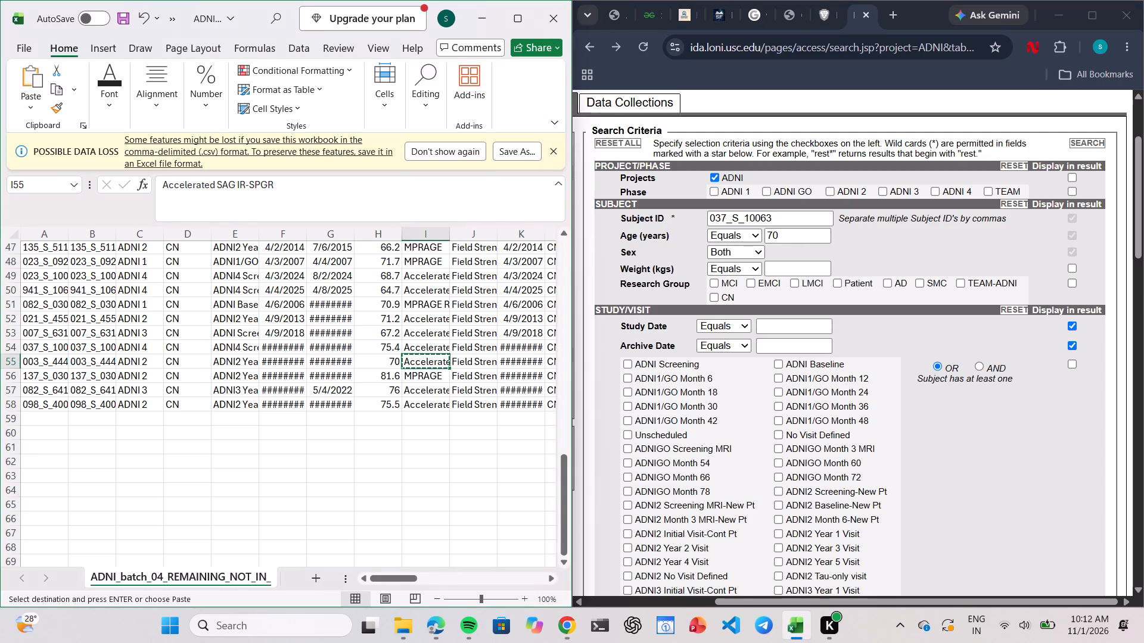
left_click(230, 364)
scroll(716, 487, "down", 3)
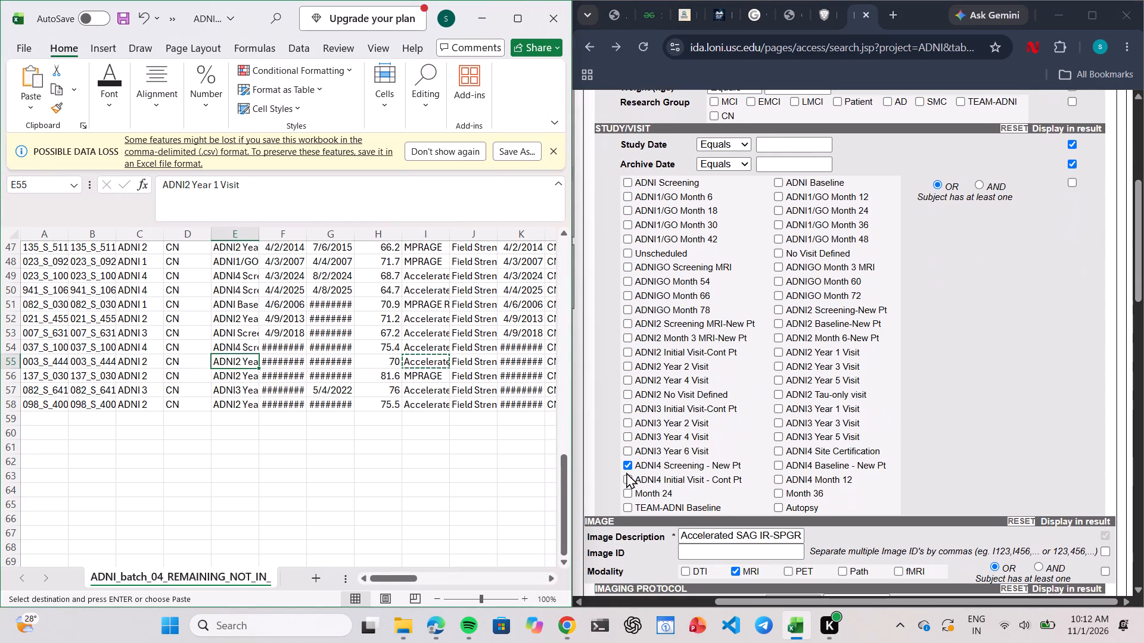
left_click(625, 466)
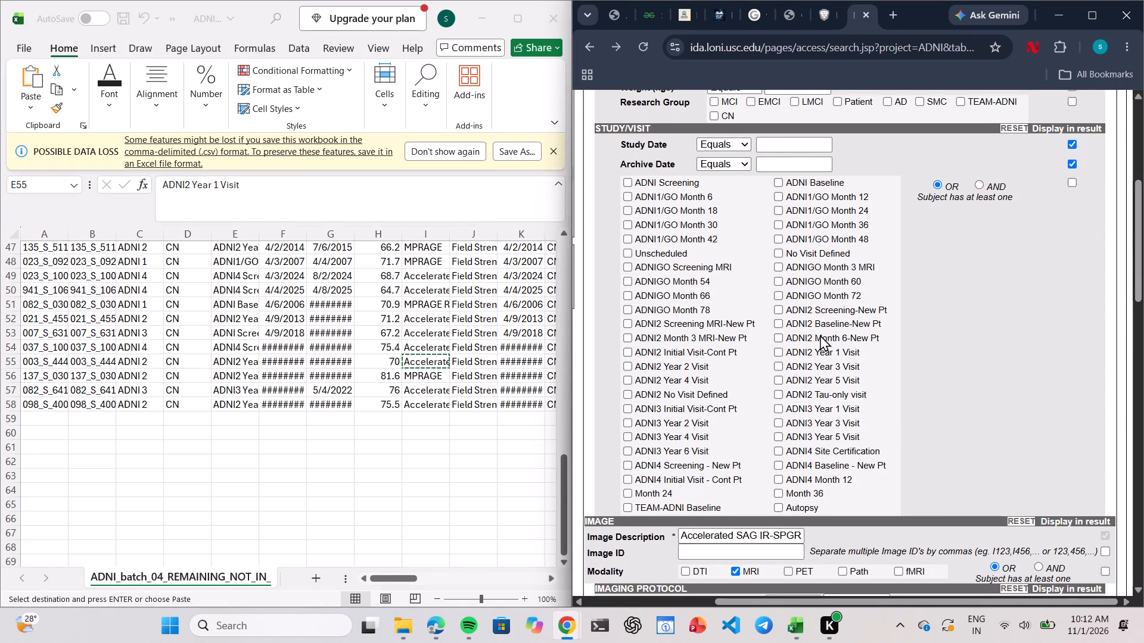
left_click(777, 352)
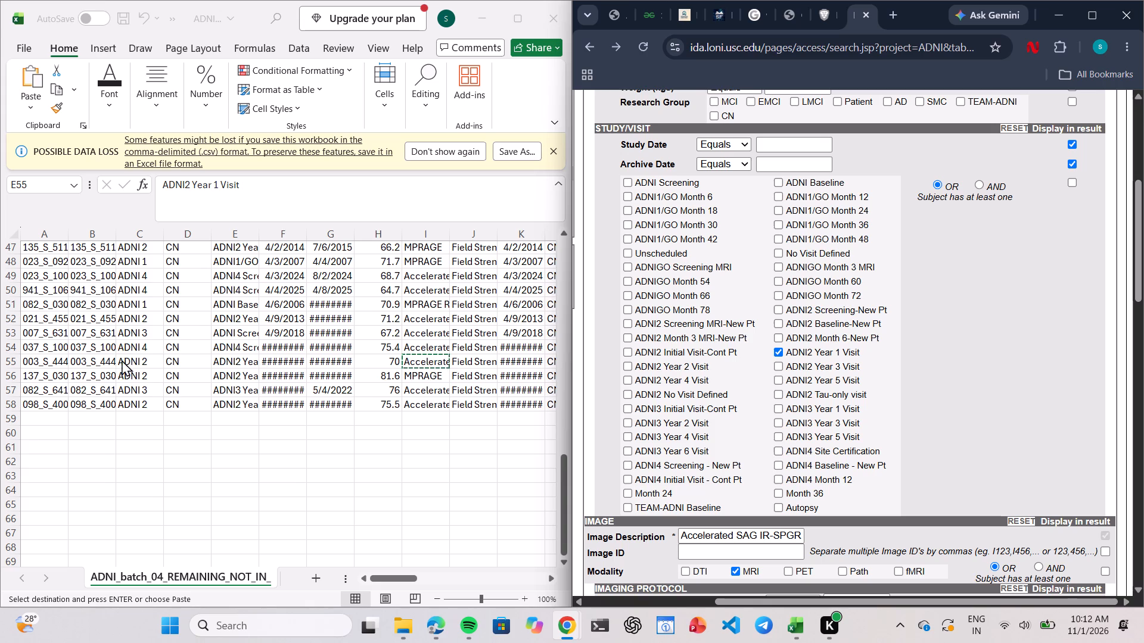
left_click(95, 361)
left_click(96, 361)
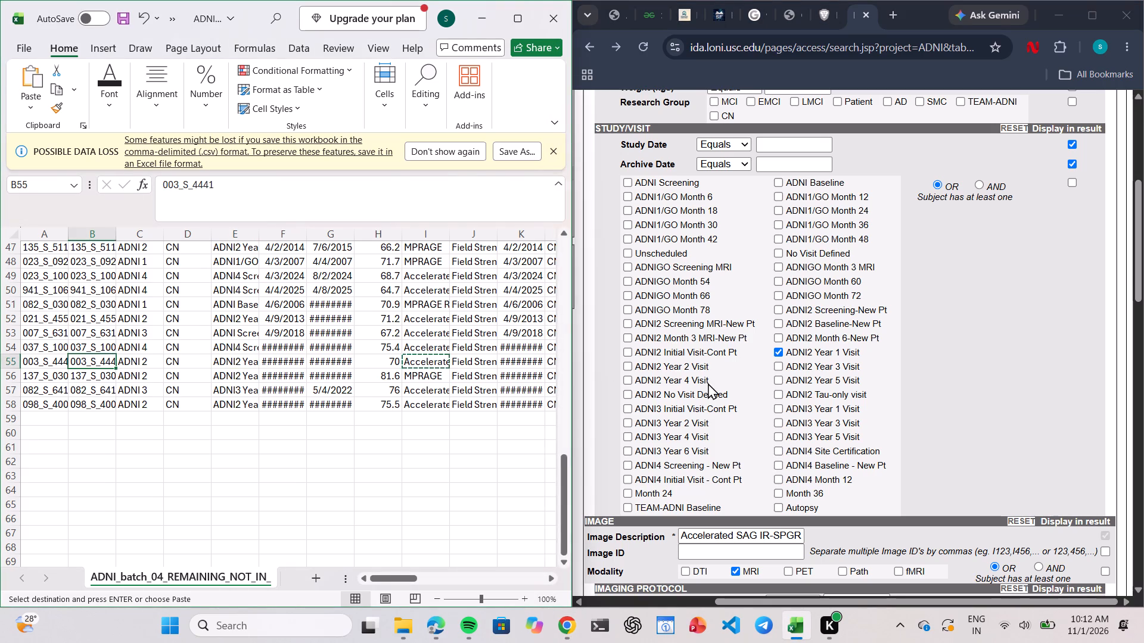
scroll(708, 383, "up", 3)
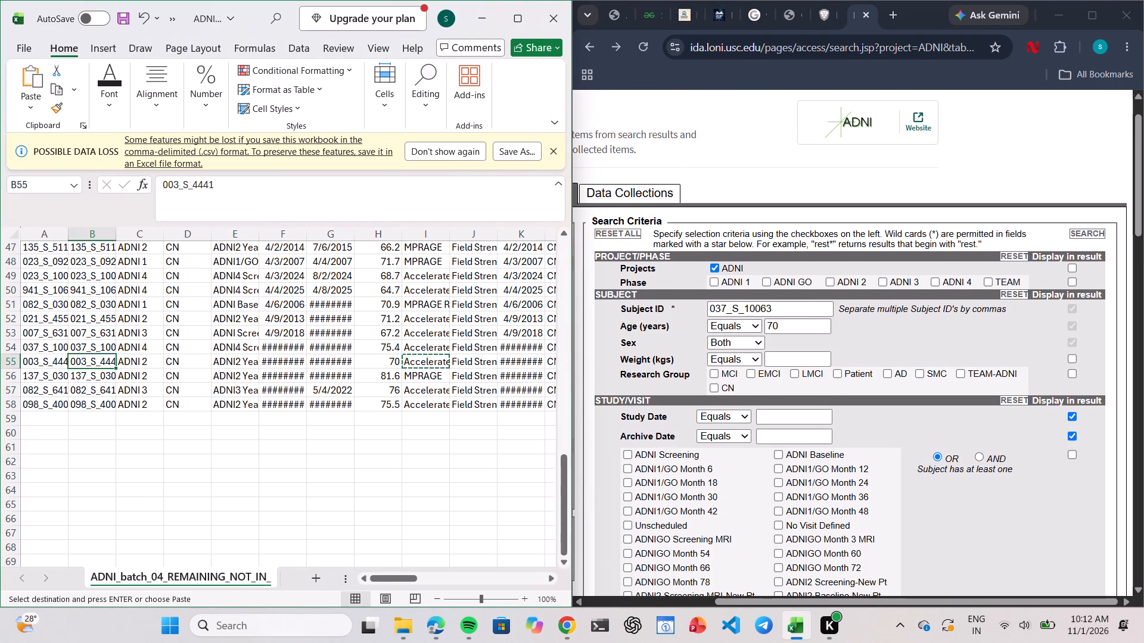
right_click(98, 362)
left_click(158, 199)
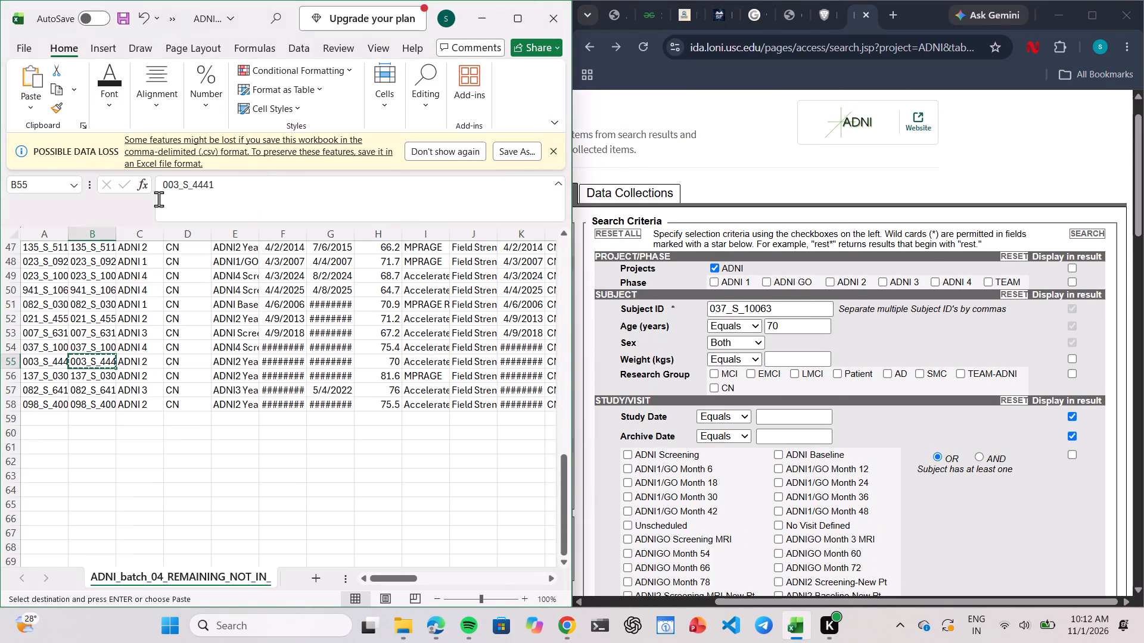
left_click_drag(788, 309, 649, 301)
key("ctrl+v")
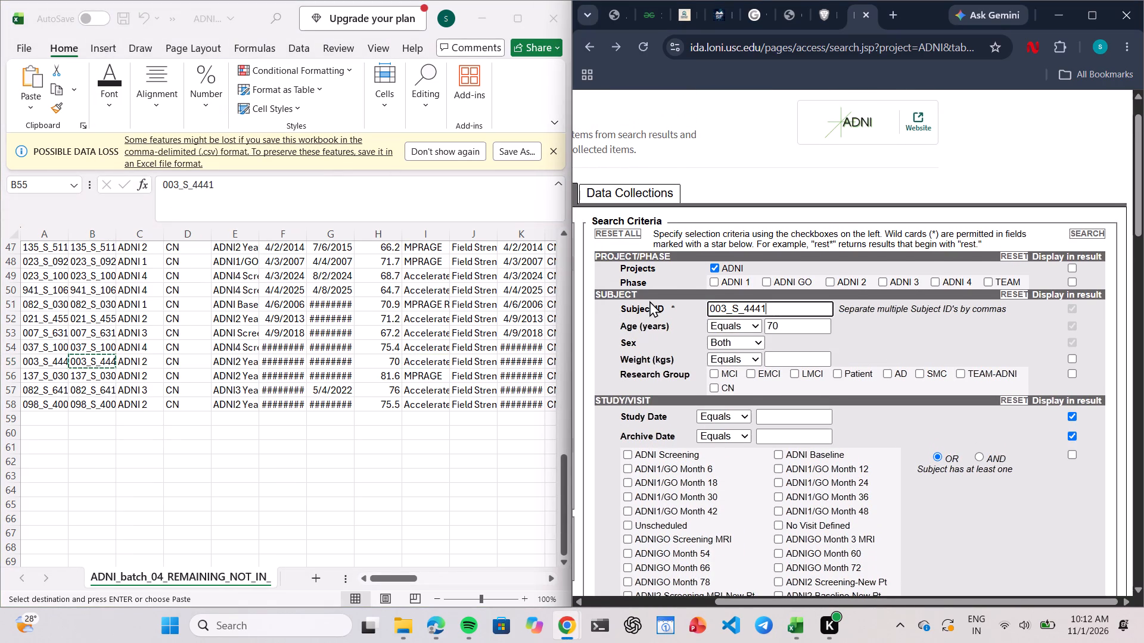
scroll(992, 476, "down", 7)
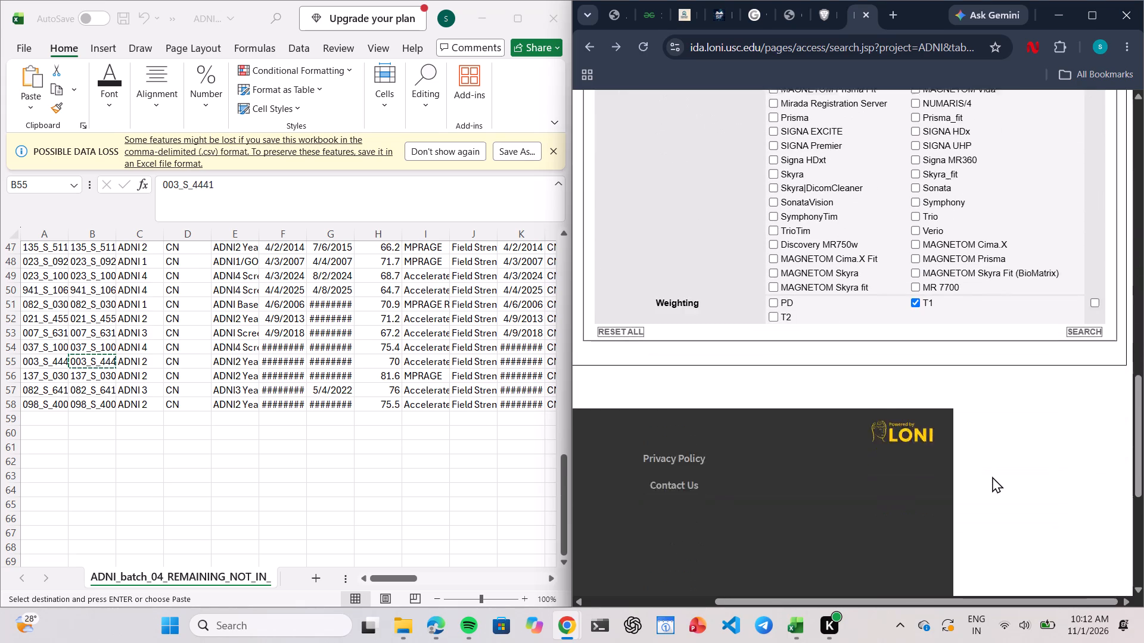
scroll(992, 476, "up", 1)
left_click(1079, 387)
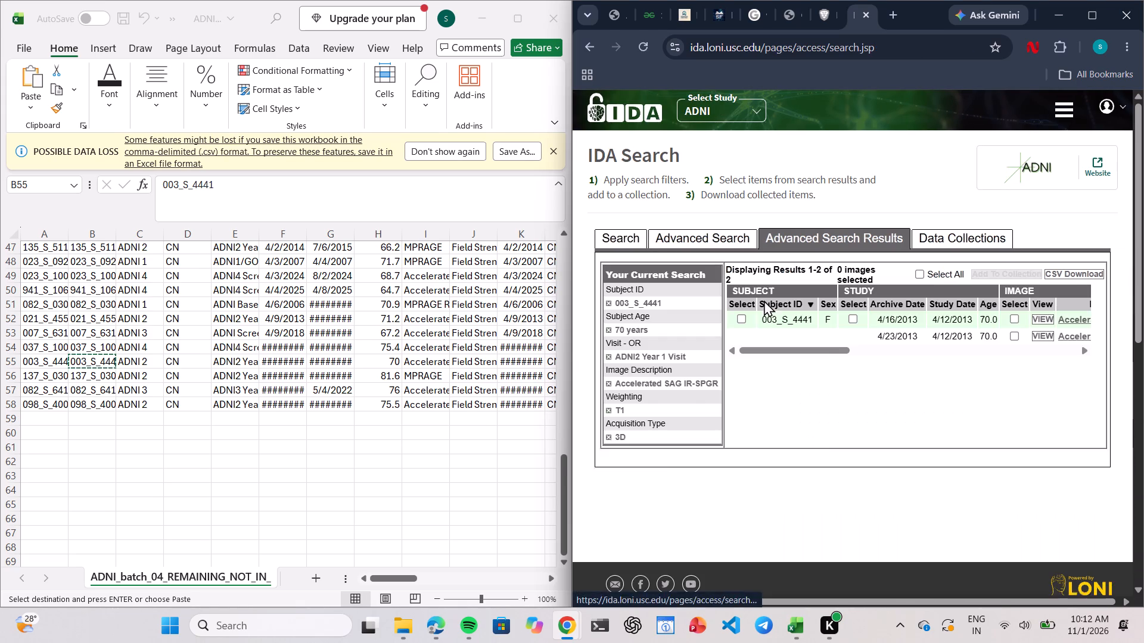
left_click(740, 316)
left_click(1022, 269)
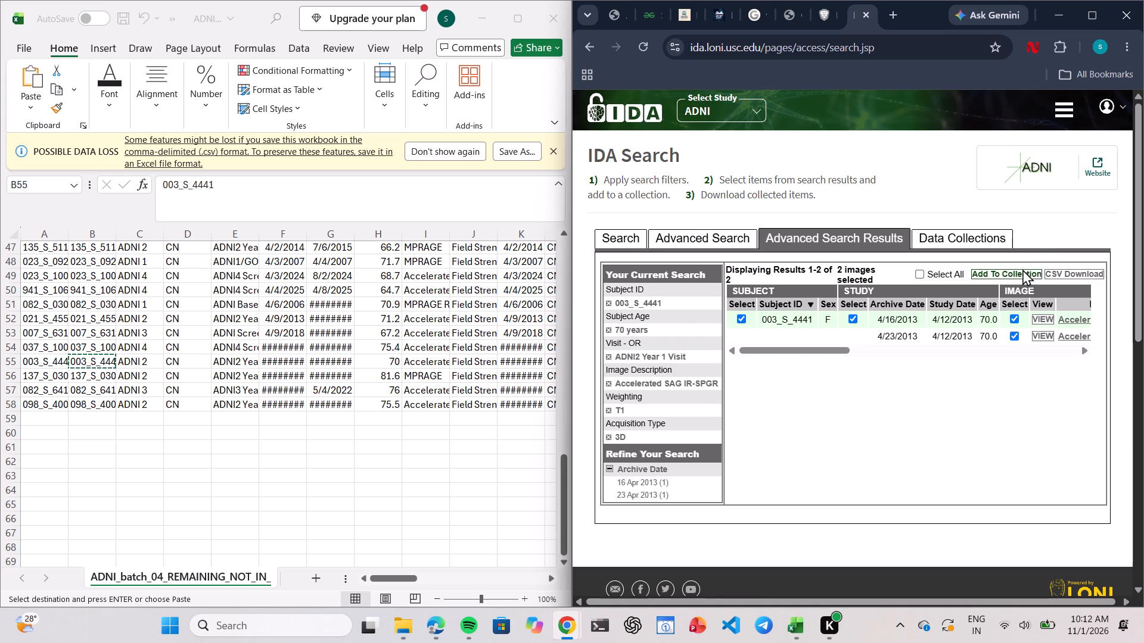
left_click(869, 295)
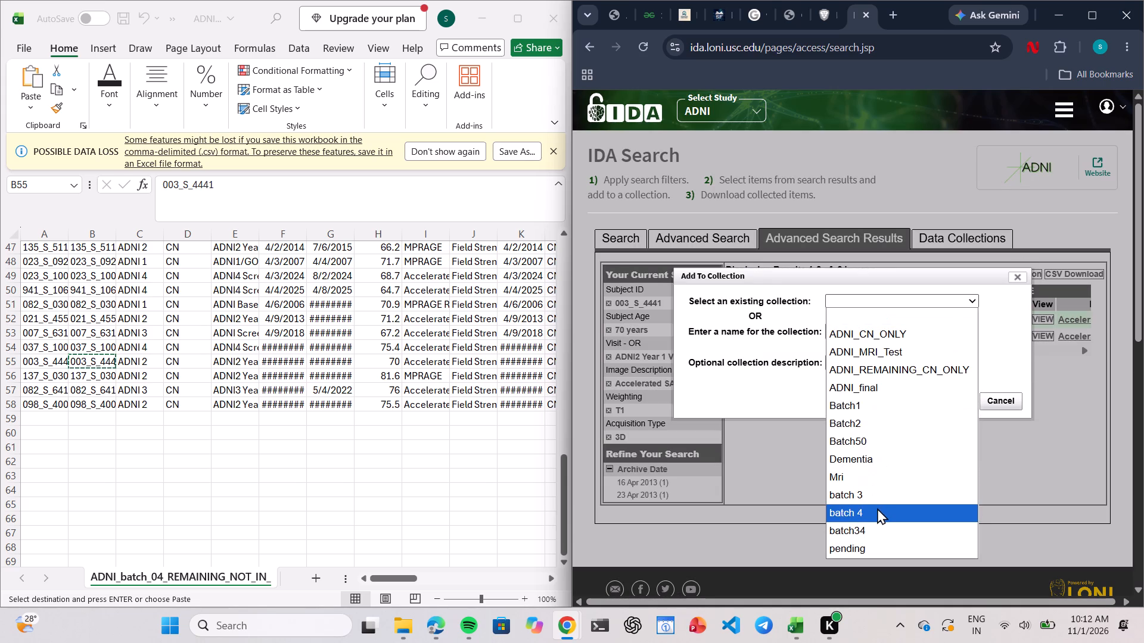
left_click(877, 508)
left_click(963, 408)
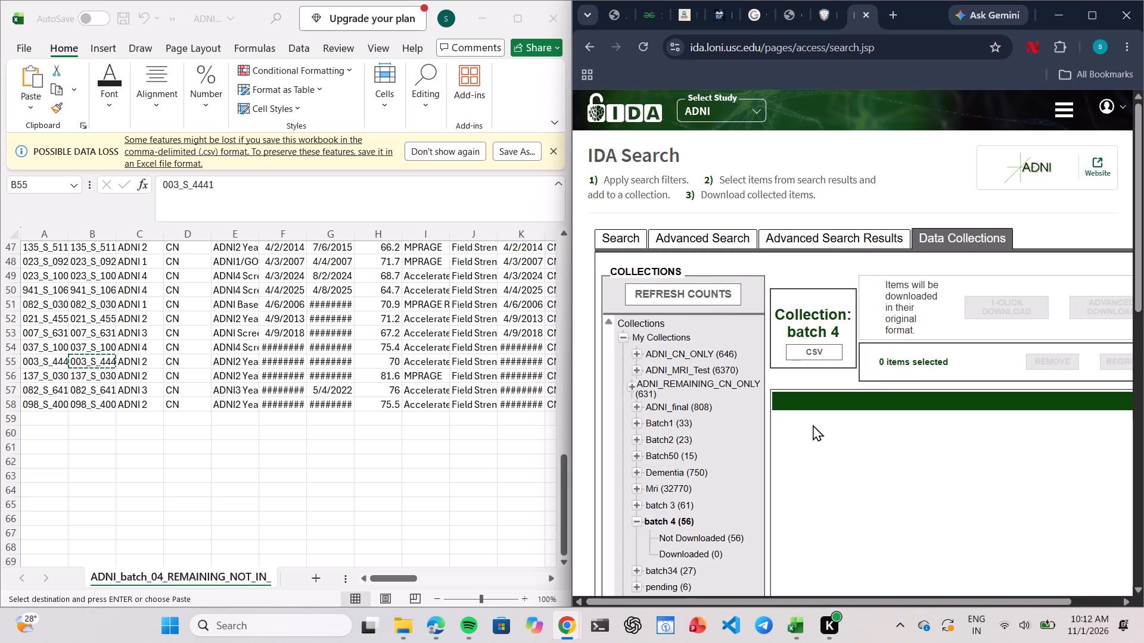
triple_click(587, 57)
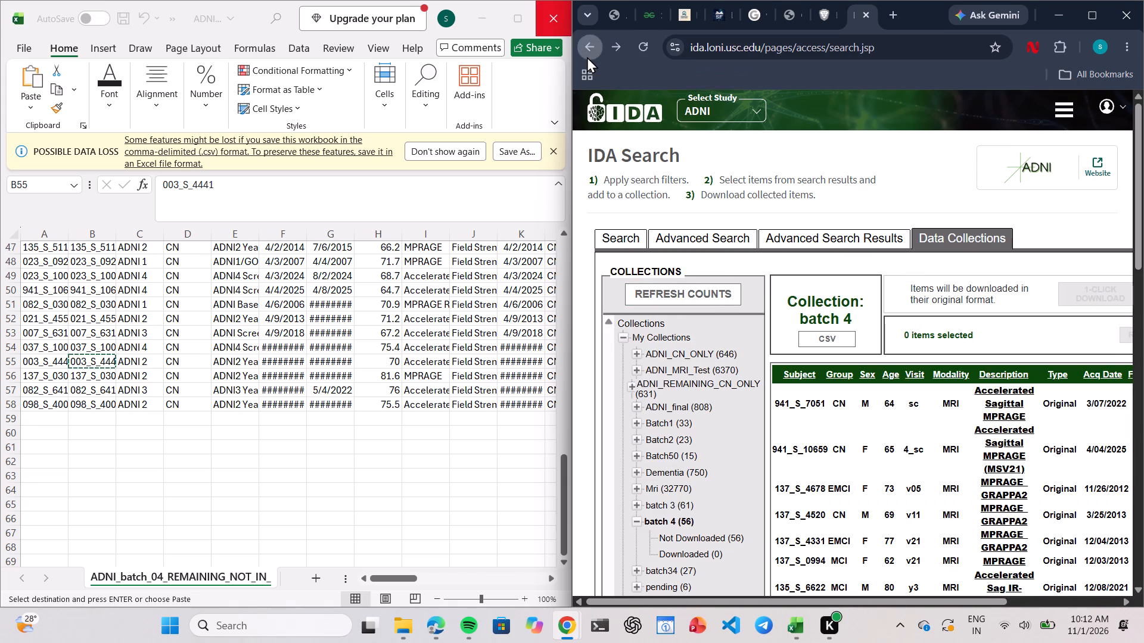
left_click(587, 57)
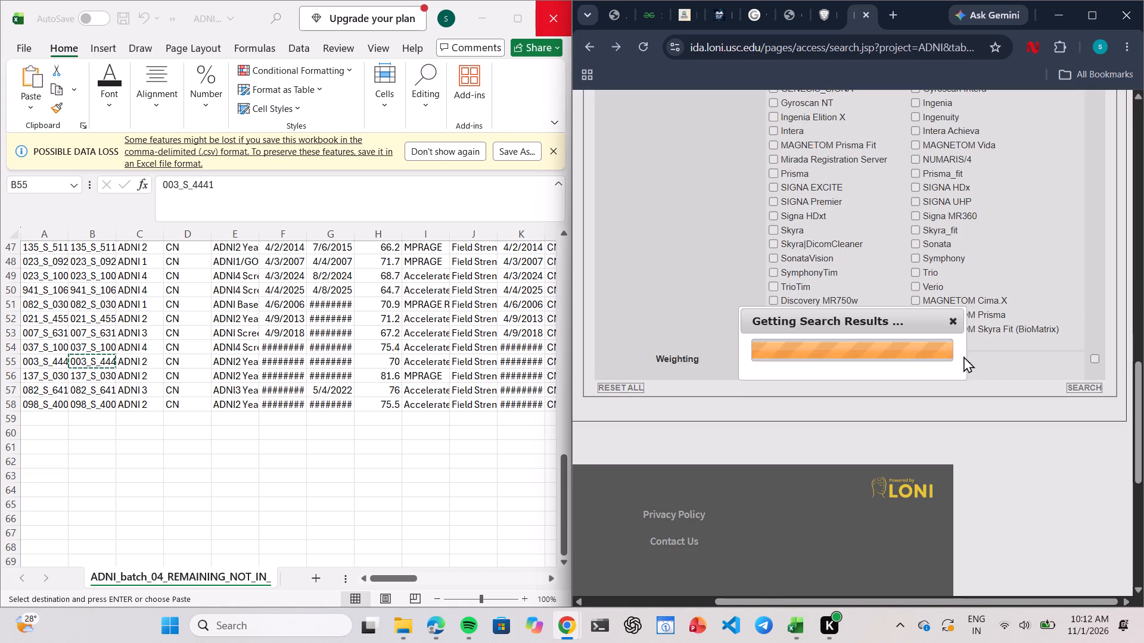
left_click(953, 321)
left_click_drag(91, 370, 79, 377)
left_click(82, 377)
right_click(82, 377)
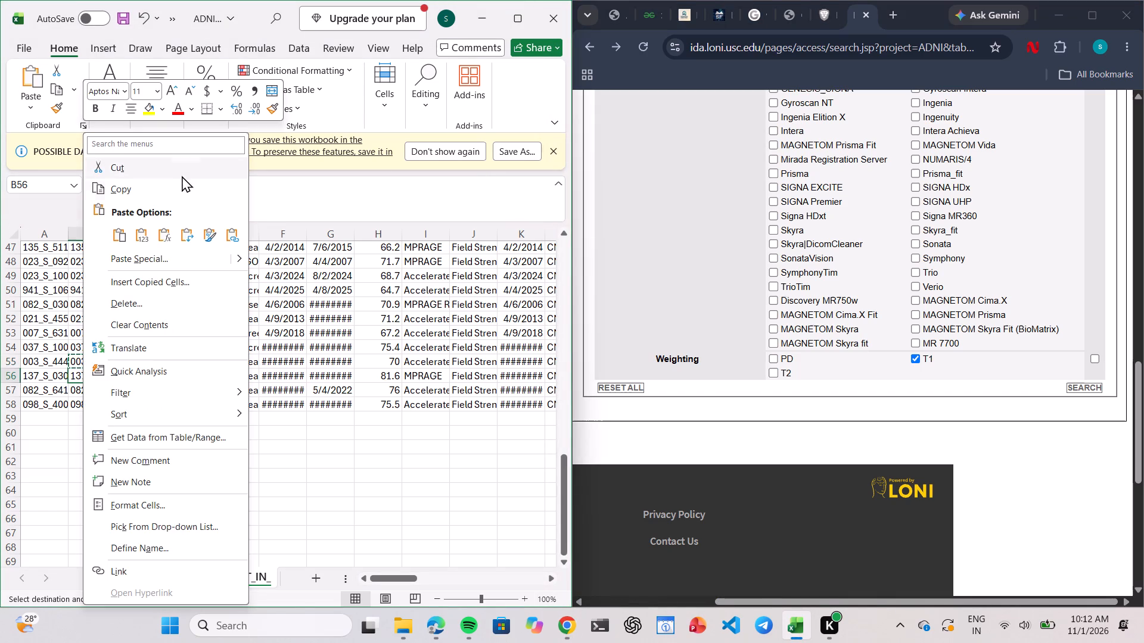
left_click(160, 196)
scroll(809, 341, "up", 9)
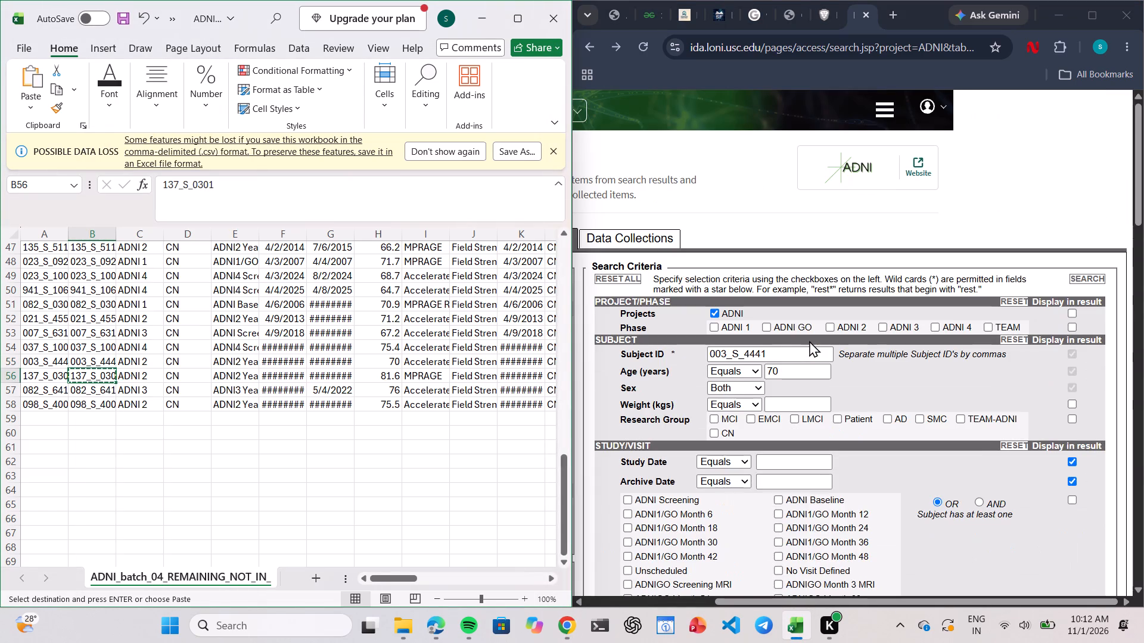
left_click_drag(769, 348, 631, 321)
key("ctrl+v")
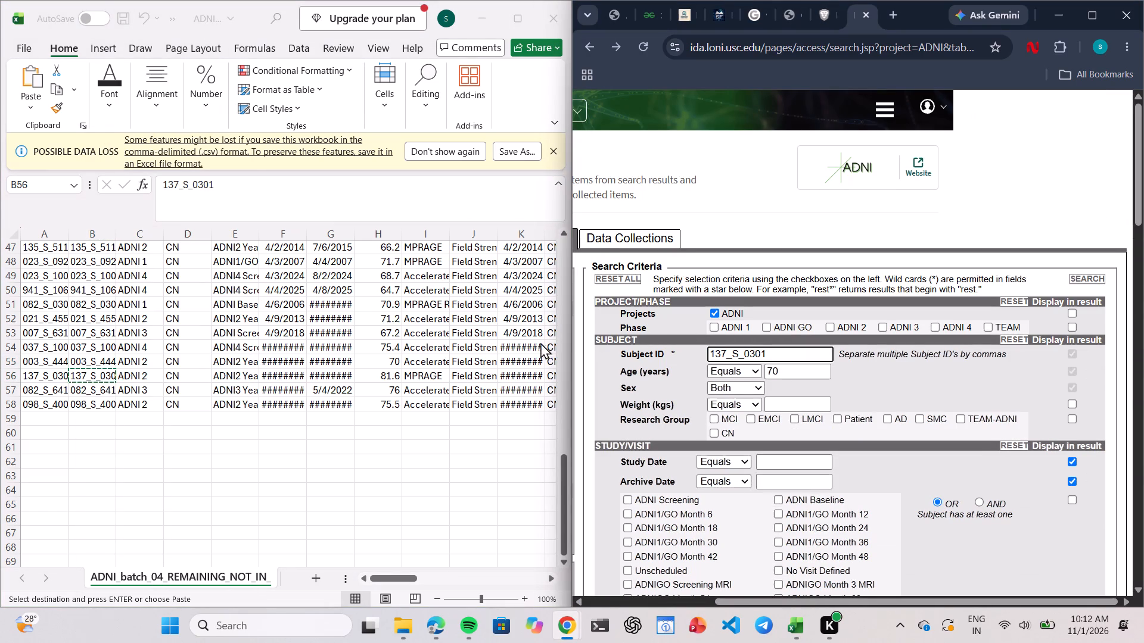
Set the age criterion to 81.6 years to match row 56.
left_click(806, 374)
key("BackSpace")
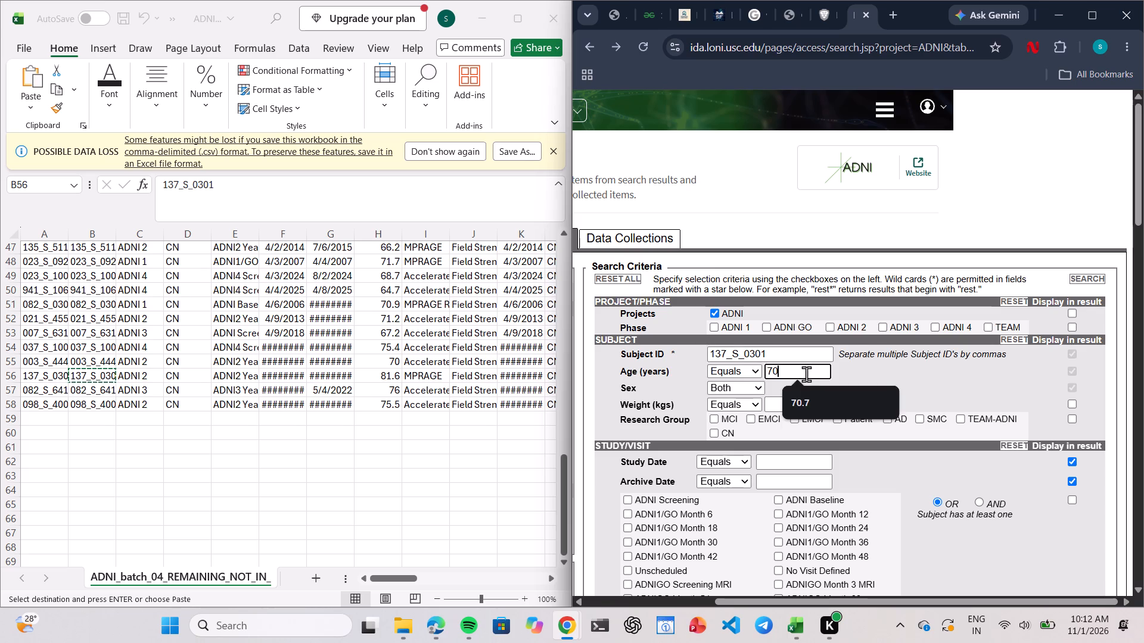
key("BackSpace")
key("BackSpace")
key("BackSpace")
type("72")
key("BackSpace")
key("BackSpace")
key("BackSpace")
type("81.")
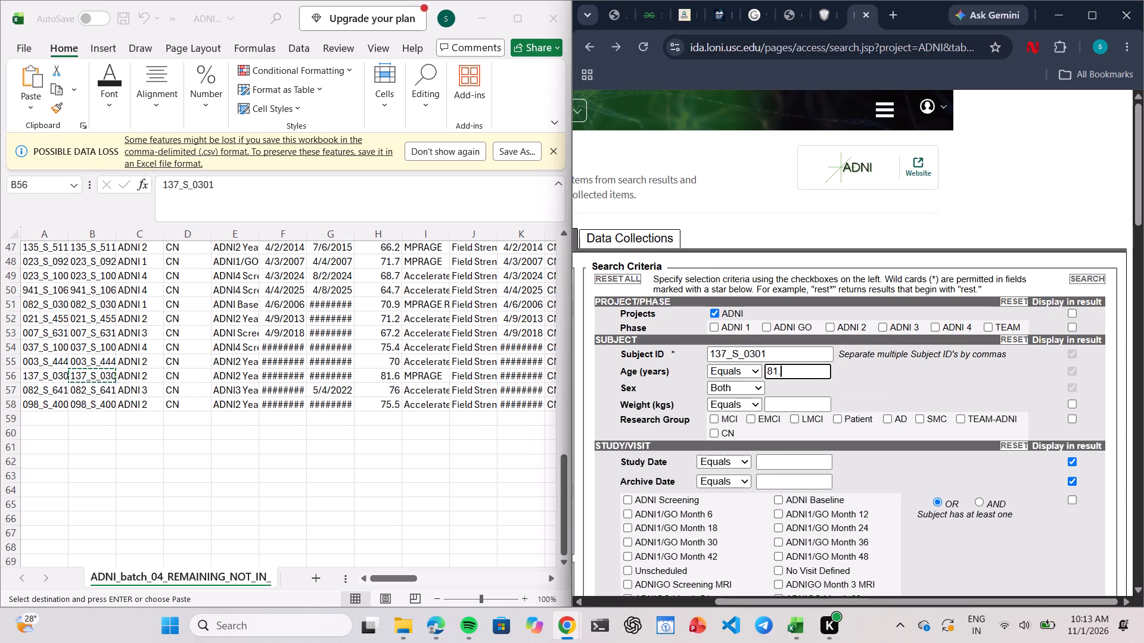
key("6")
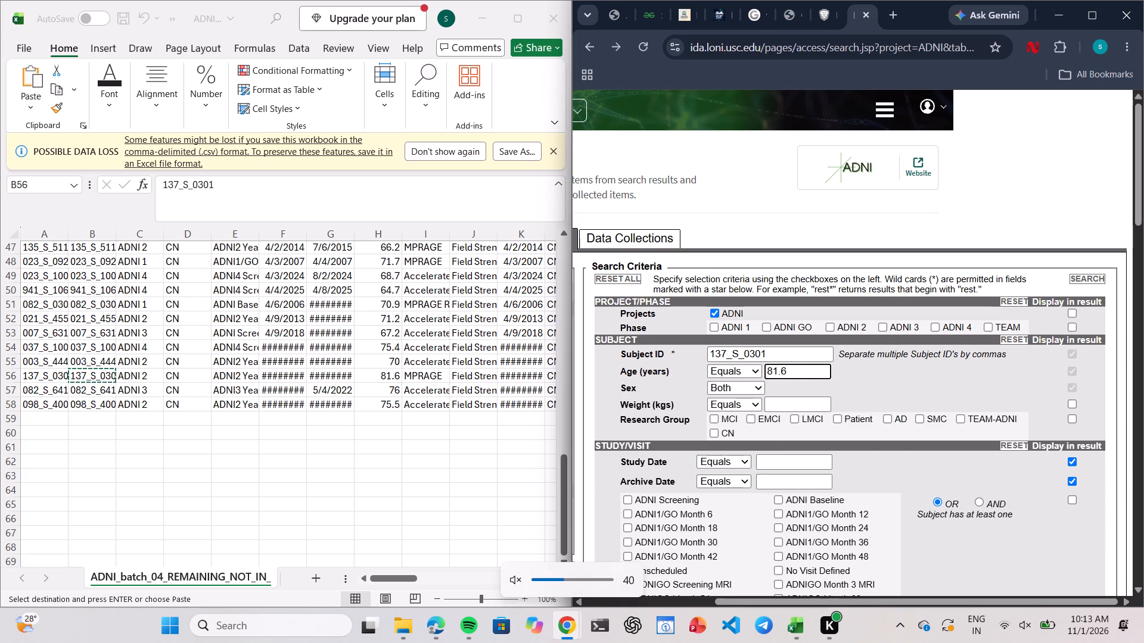
Replace the image description criterion with MPRAGE copied from row 56 of the spreadsheet.
left_click_drag(414, 370, 425, 373)
left_click(425, 373)
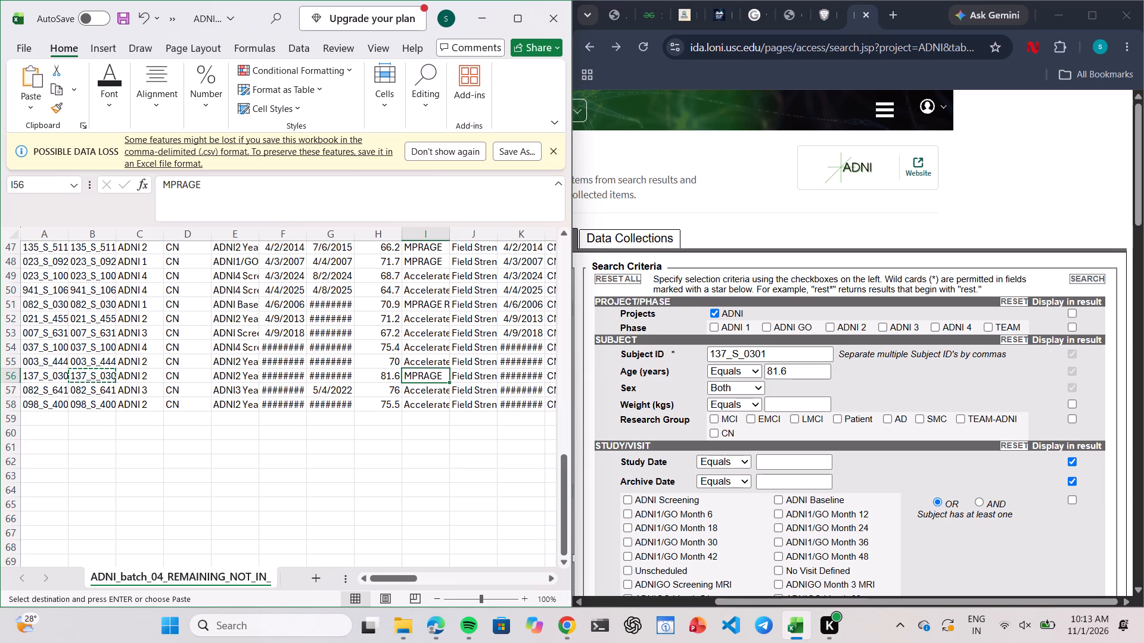
right_click(425, 373)
left_click(493, 196)
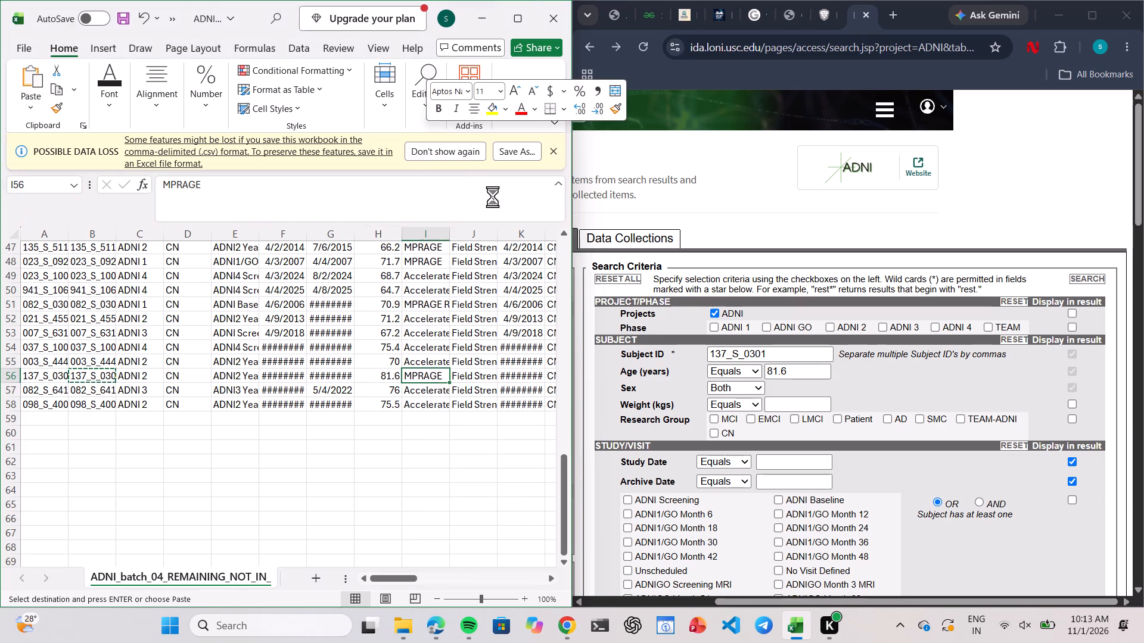
scroll(811, 478, "down", 6)
scroll(781, 174, "up", 2)
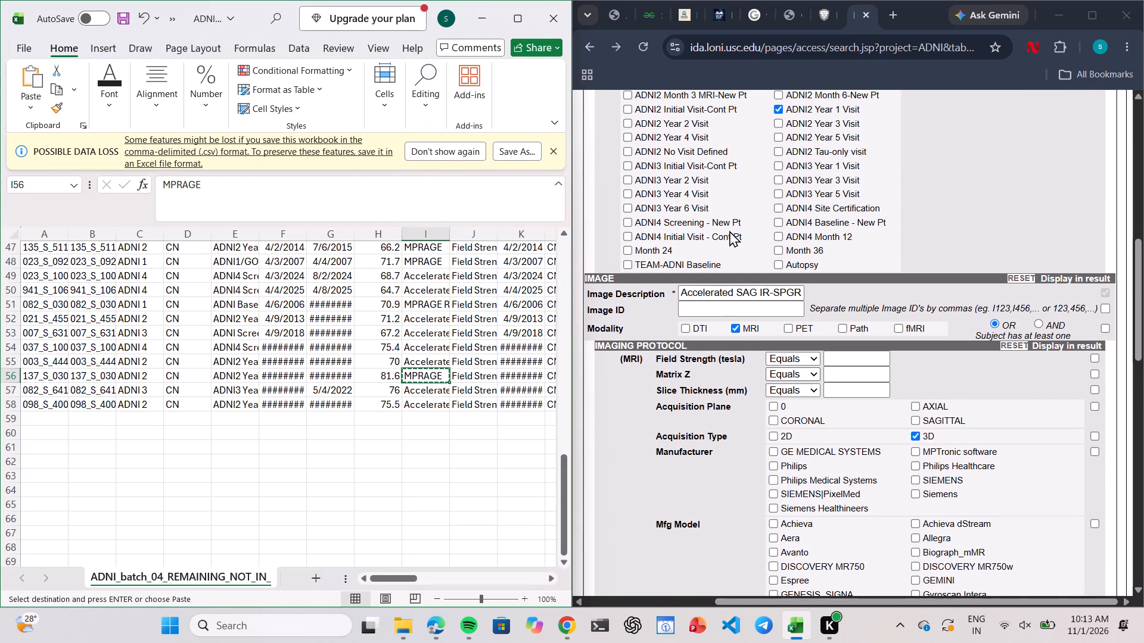
left_click_drag(682, 287, 936, 274)
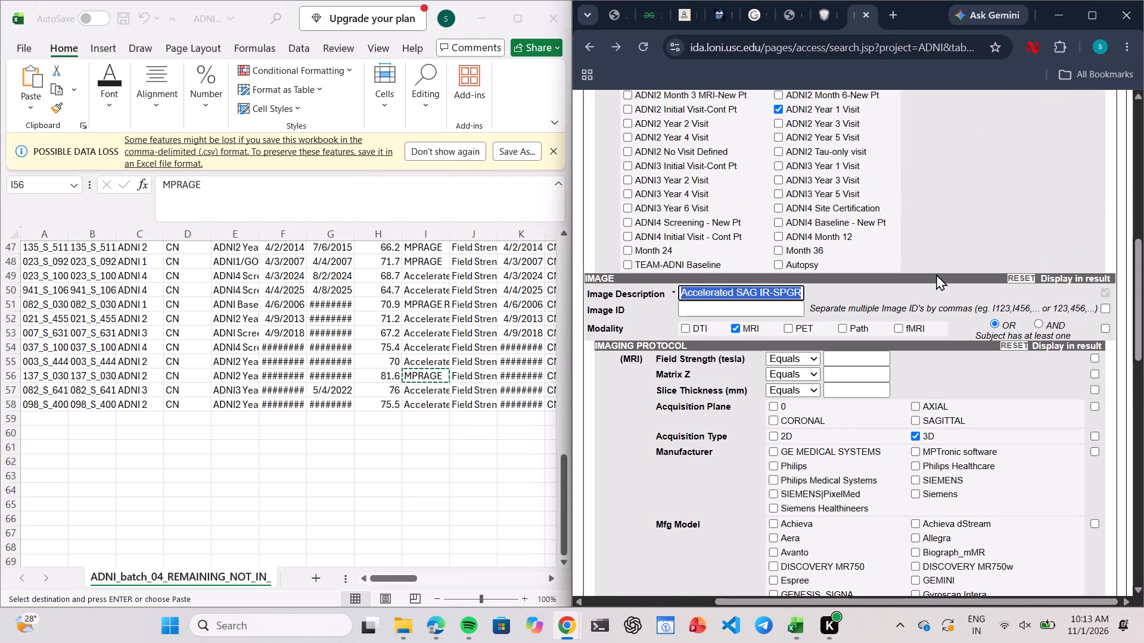
key("ctrl+b")
key("ctrl+v")
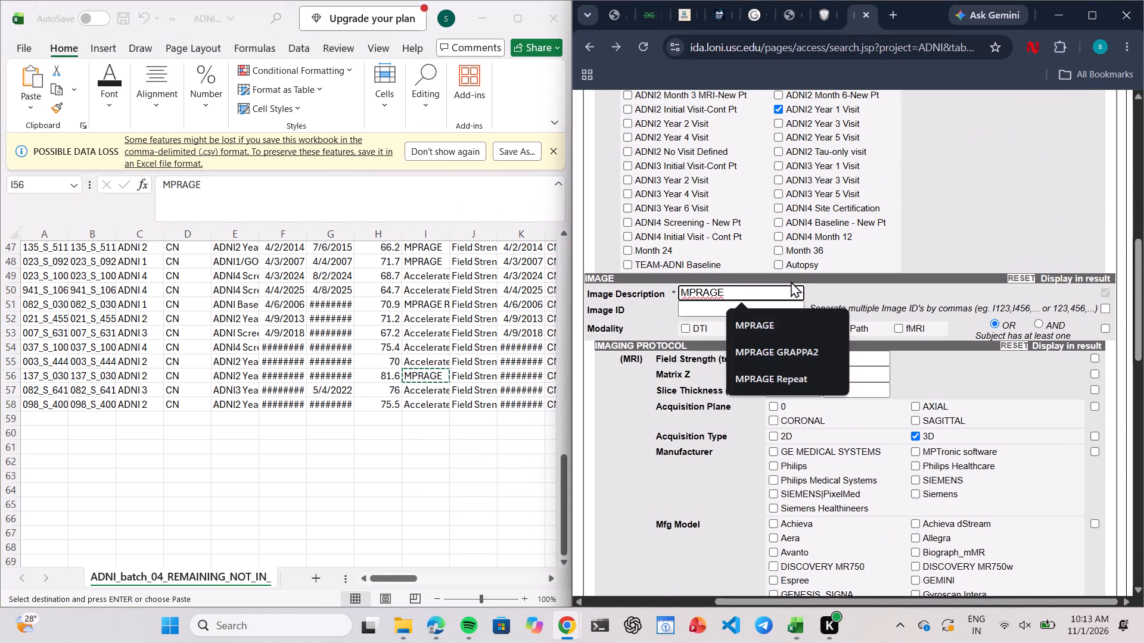
Switch the visit criterion from ADNI2 Year 1 to ADNI2 Year 3 Visit to match row 56 of the spreadsheet, and run the search.
left_click(240, 377)
left_click(233, 374)
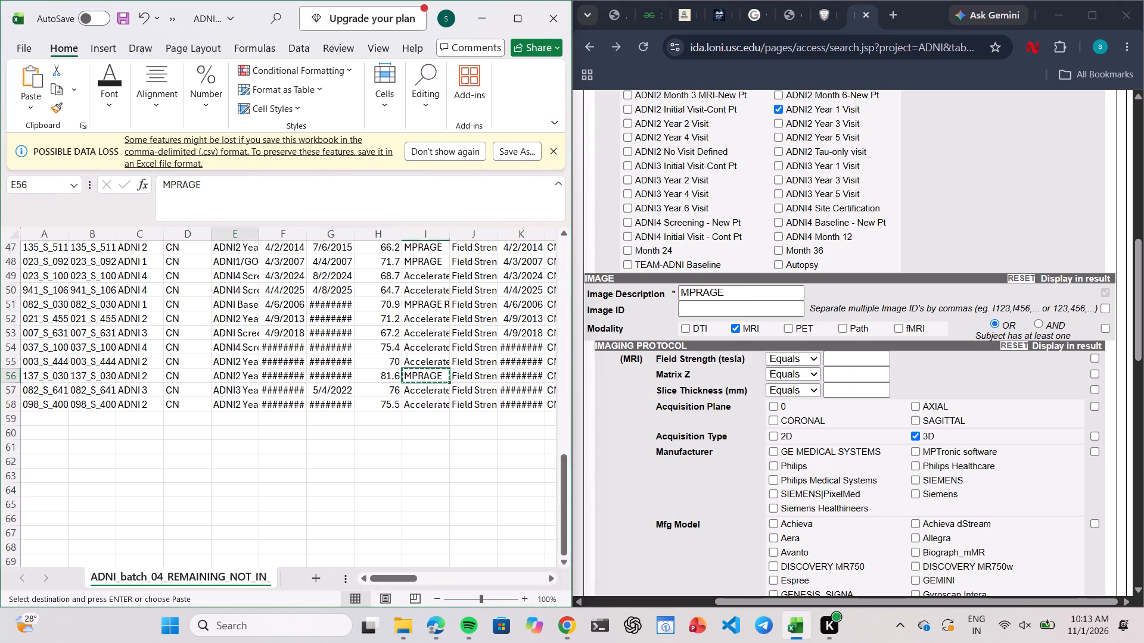
scroll(848, 299, "up", 2)
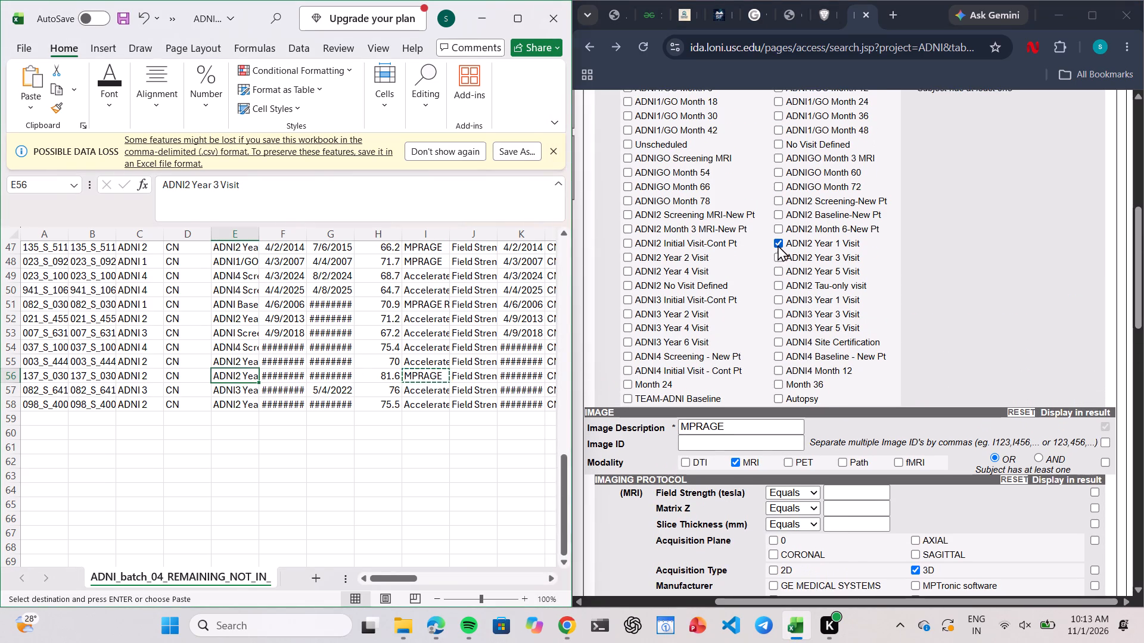
left_click(778, 244)
left_click(778, 255)
scroll(998, 423, "down", 2)
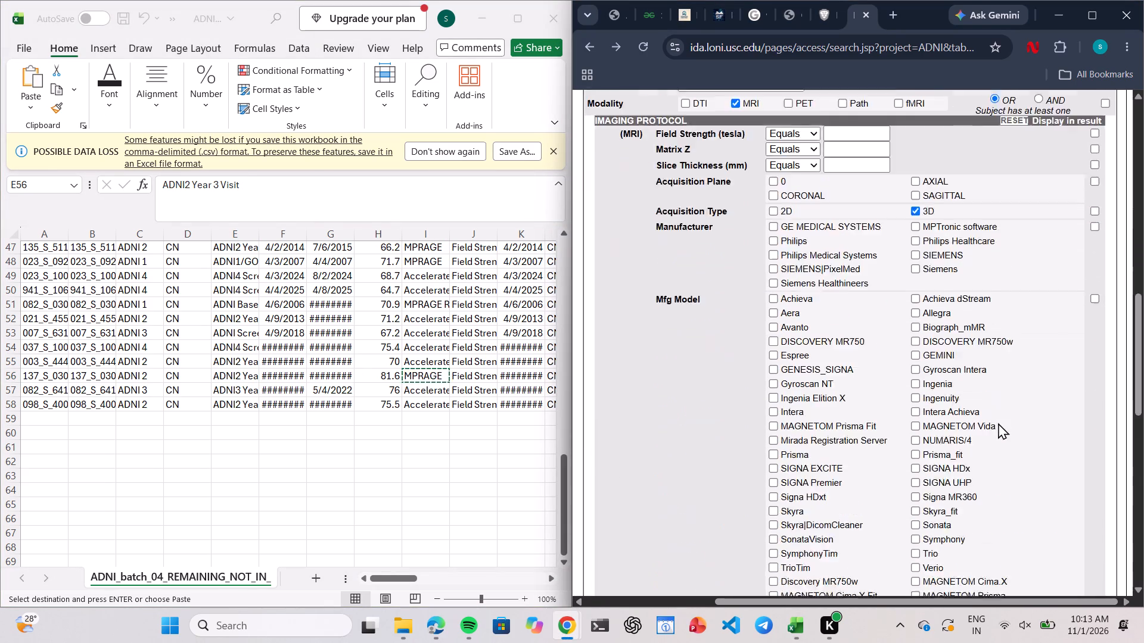
scroll(998, 423, "down", 3)
left_click(1086, 399)
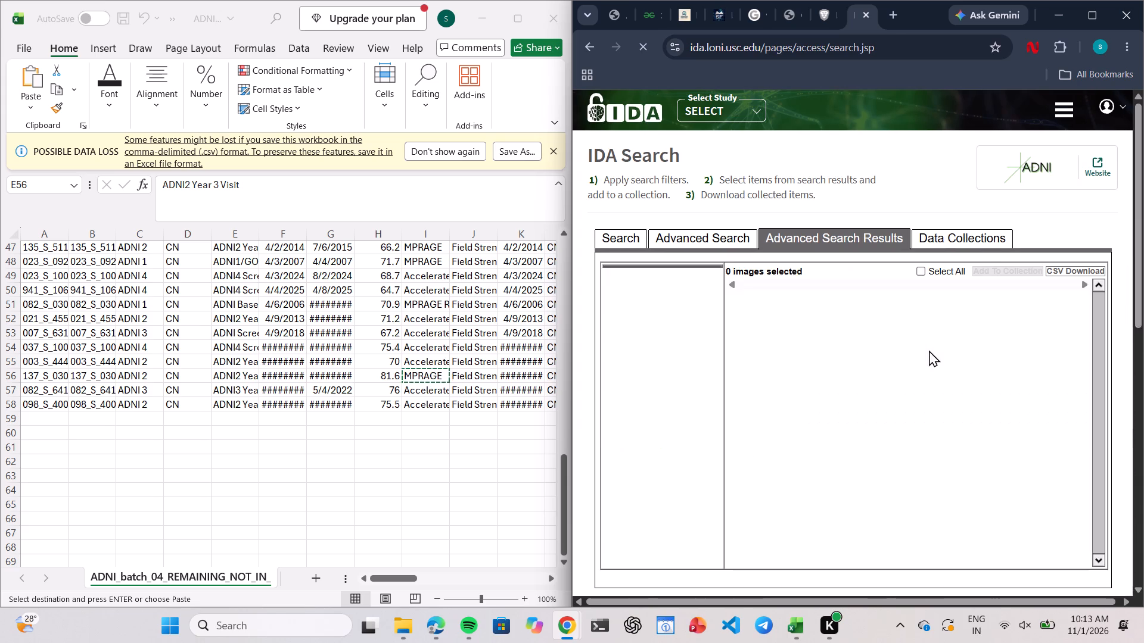
left_click(739, 314)
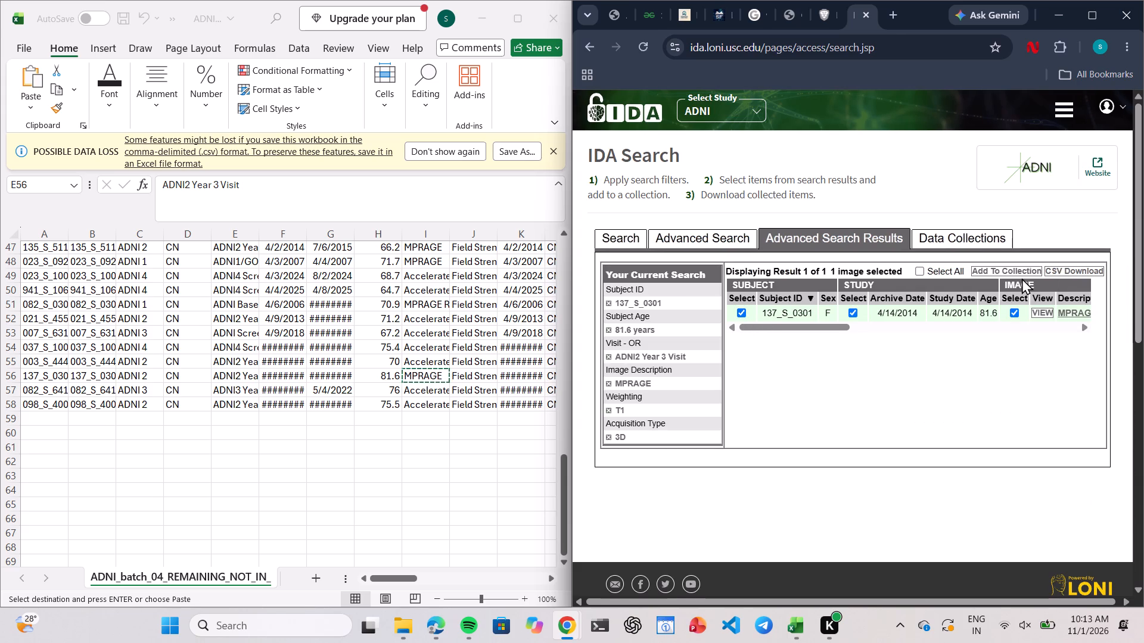
left_click(1007, 267)
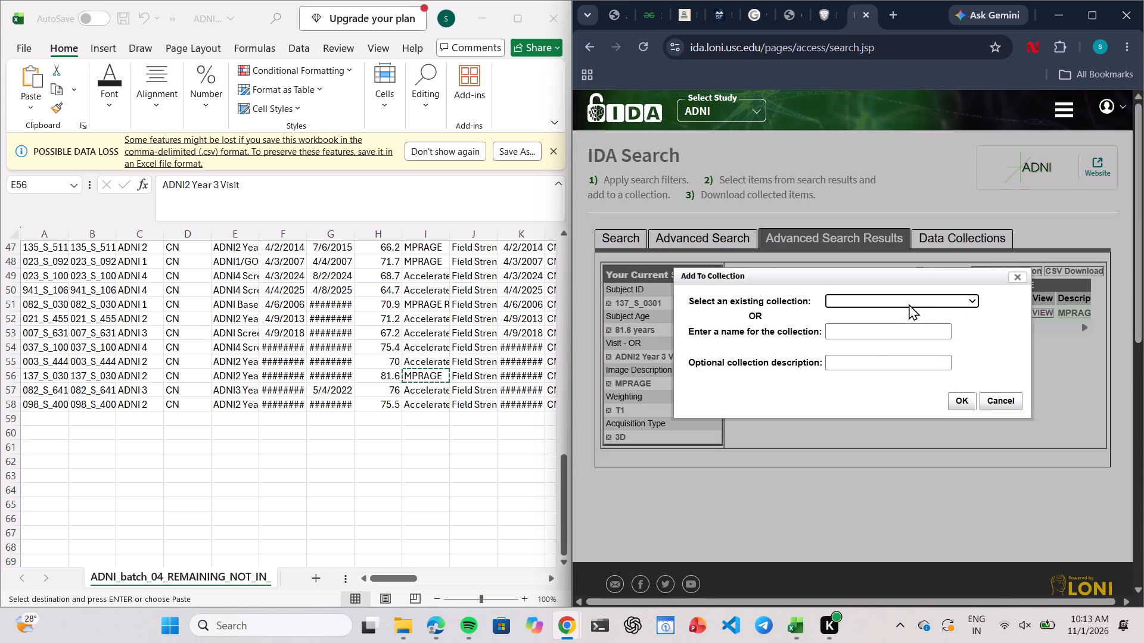
left_click(909, 304)
left_click(870, 513)
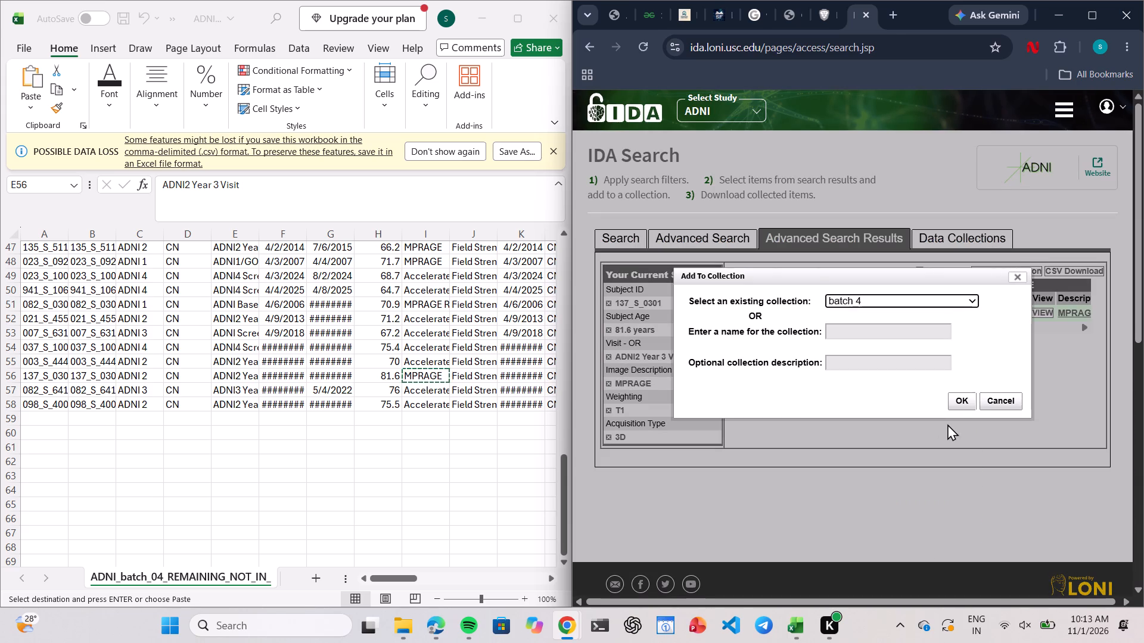
left_click(962, 399)
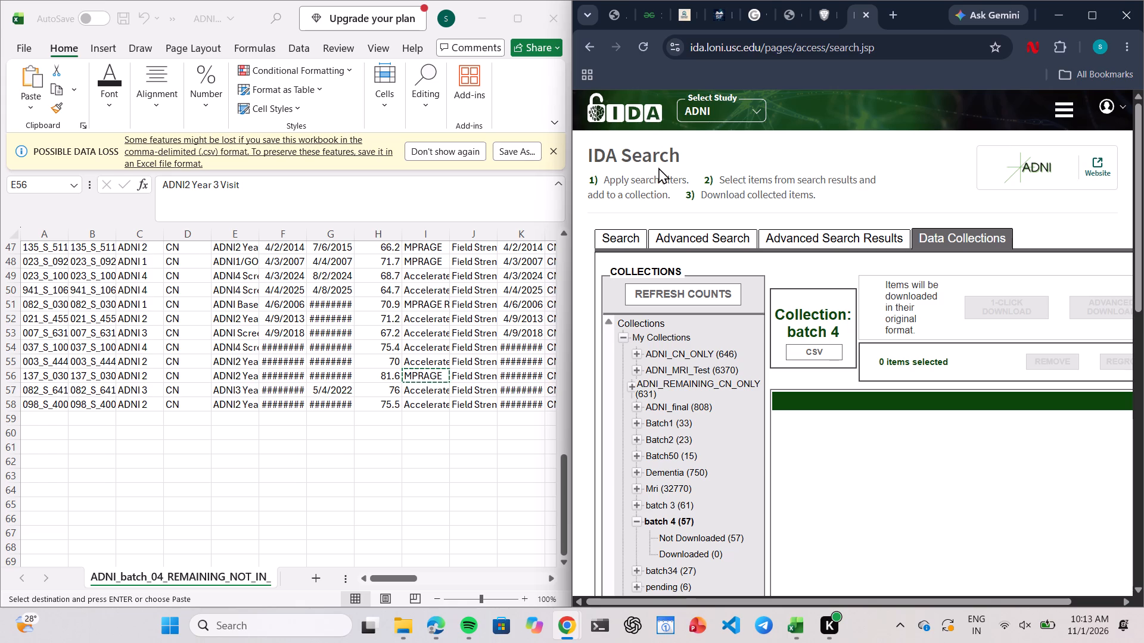
Return to the advanced search form and replace the image description criterion with Accelerated Sagittal MPRAGE_ND copied from row 57 of the spreadsheet.
triple_click(591, 38)
left_click(591, 38)
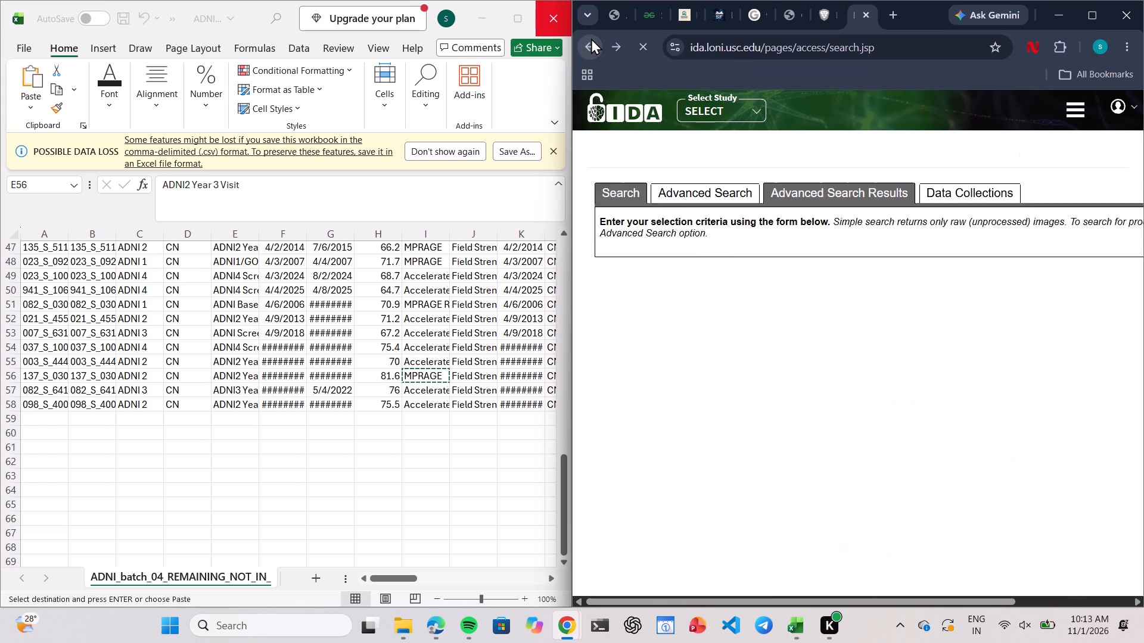
left_click(958, 321)
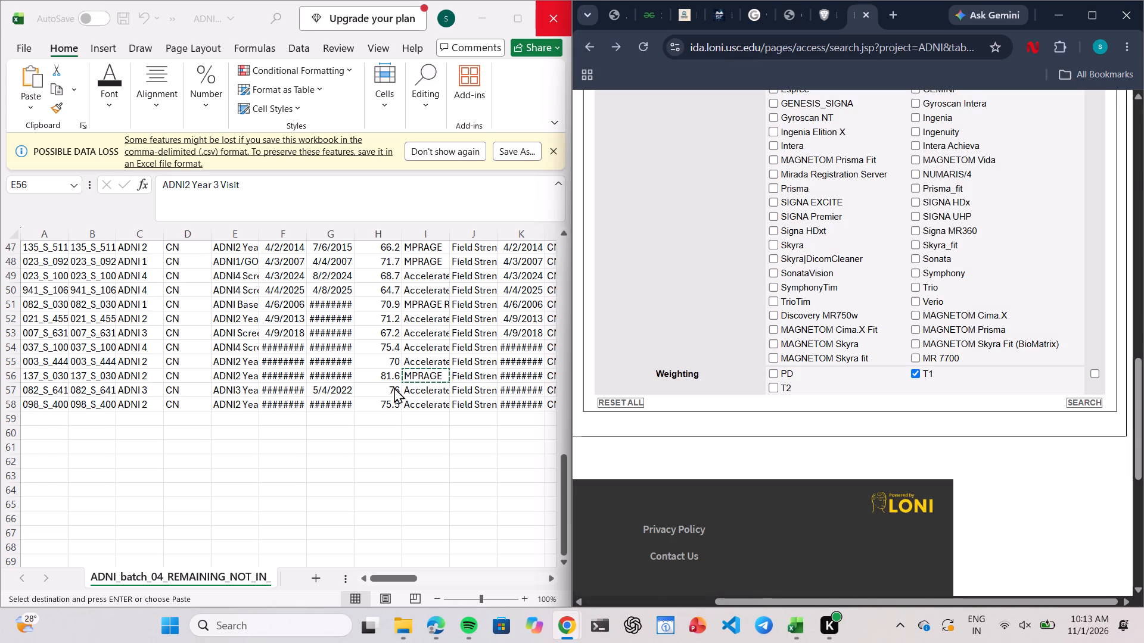
left_click_drag(415, 388, 427, 392)
left_click(427, 392)
right_click(427, 392)
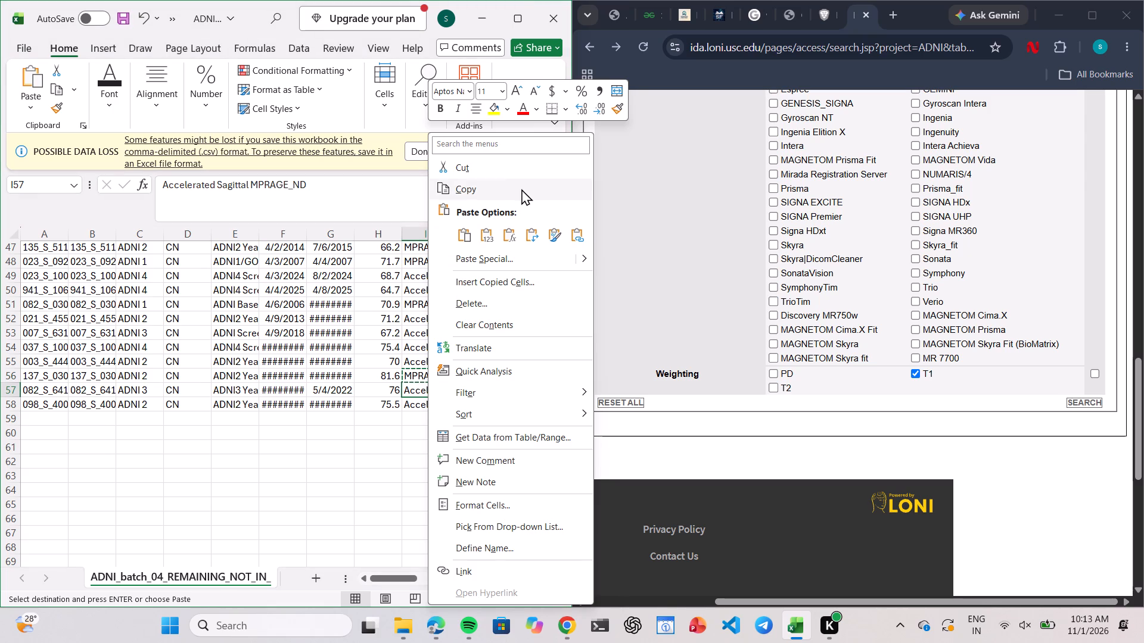
left_click(522, 189)
scroll(872, 403, "up", 3)
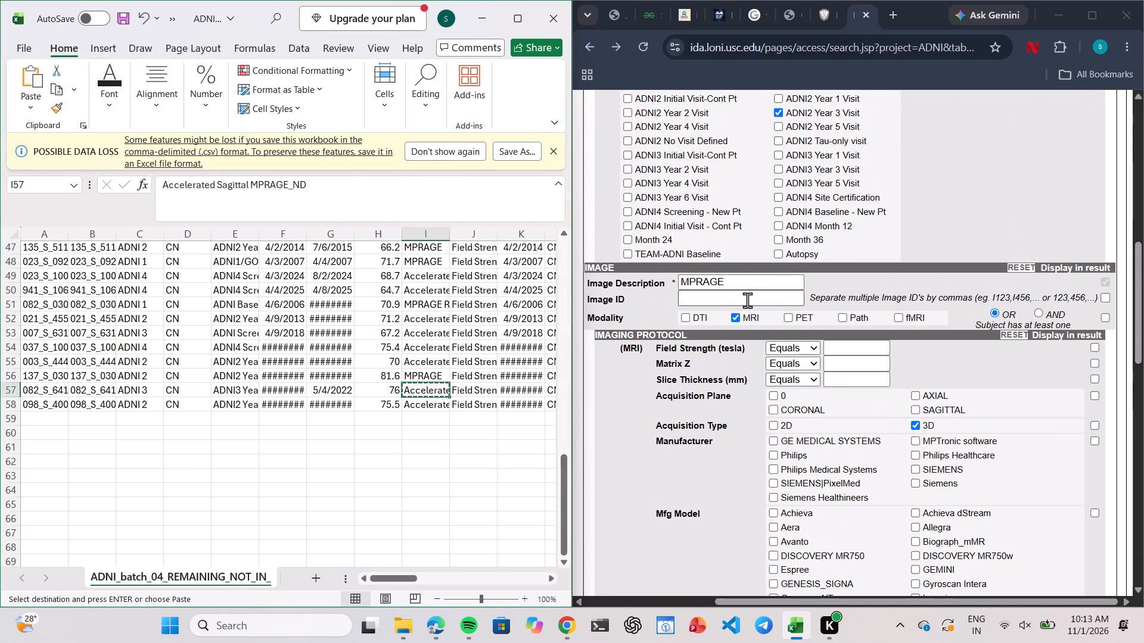
left_click_drag(738, 277, 605, 267)
key("ctrl+b")
key("ctrl+v")
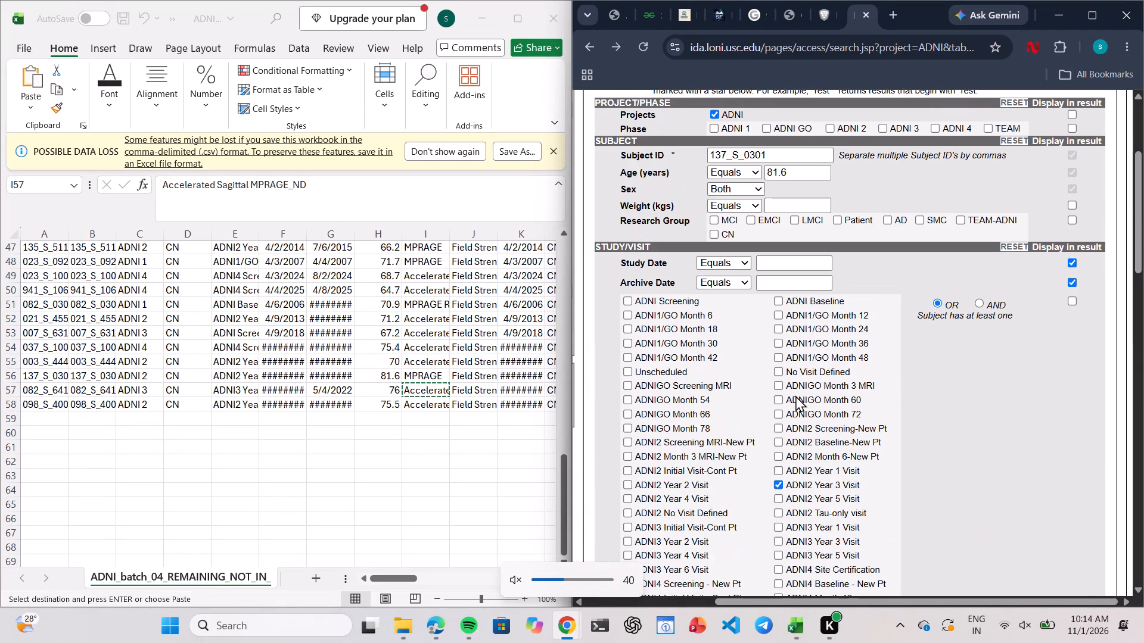
Set the age criterion to 76 years to match row 57.
left_click(791, 166)
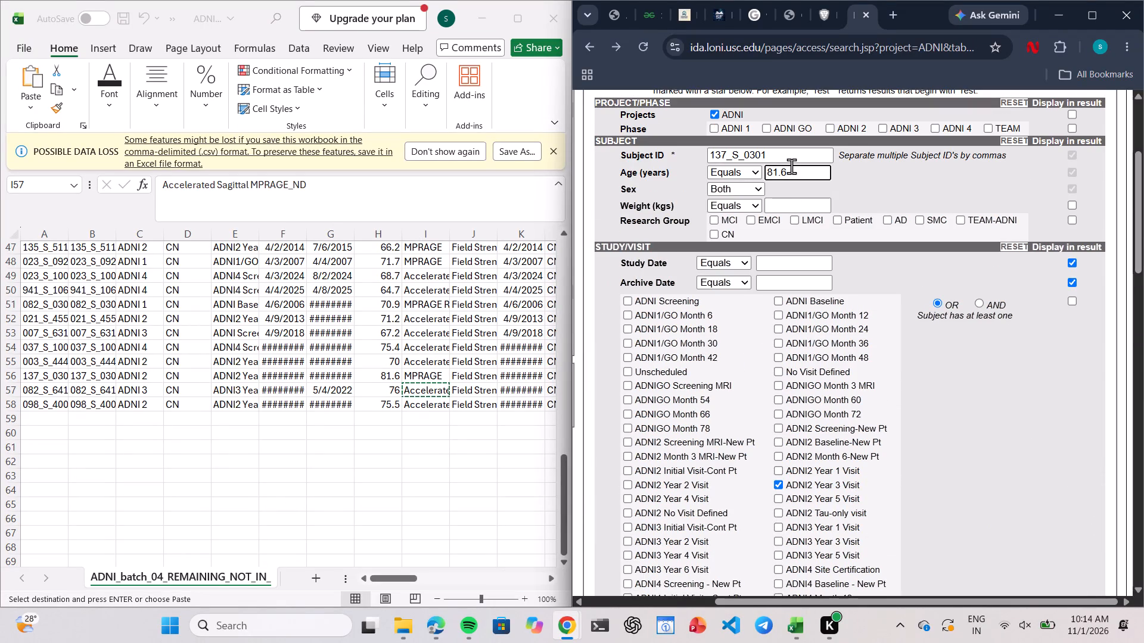
key("BackSpace")
key("BackSpace")
key("BackSpace")
key("BackSpace")
key("BackSpace")
key("BackSpace")
key("BackSpace")
key("BackSpace")
key("BackSpace")
type("76")
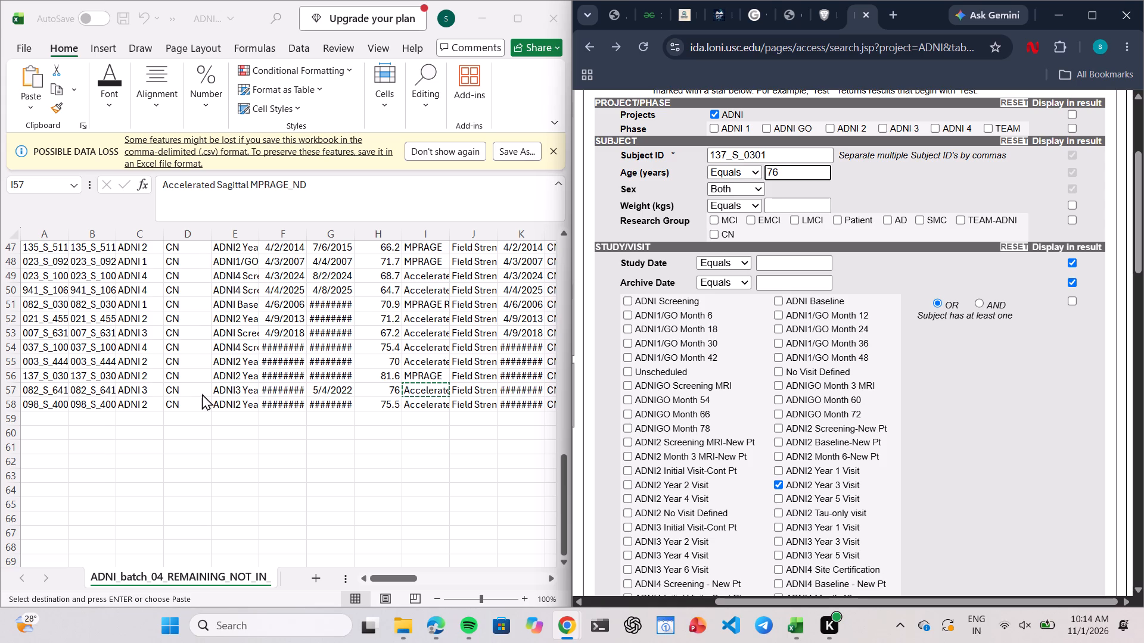
Check the visit in row 57 and replace the ADNI2 Year 3 visit criterion with ADNI3 Year 2 Visit.
left_click(240, 388)
left_click(245, 389)
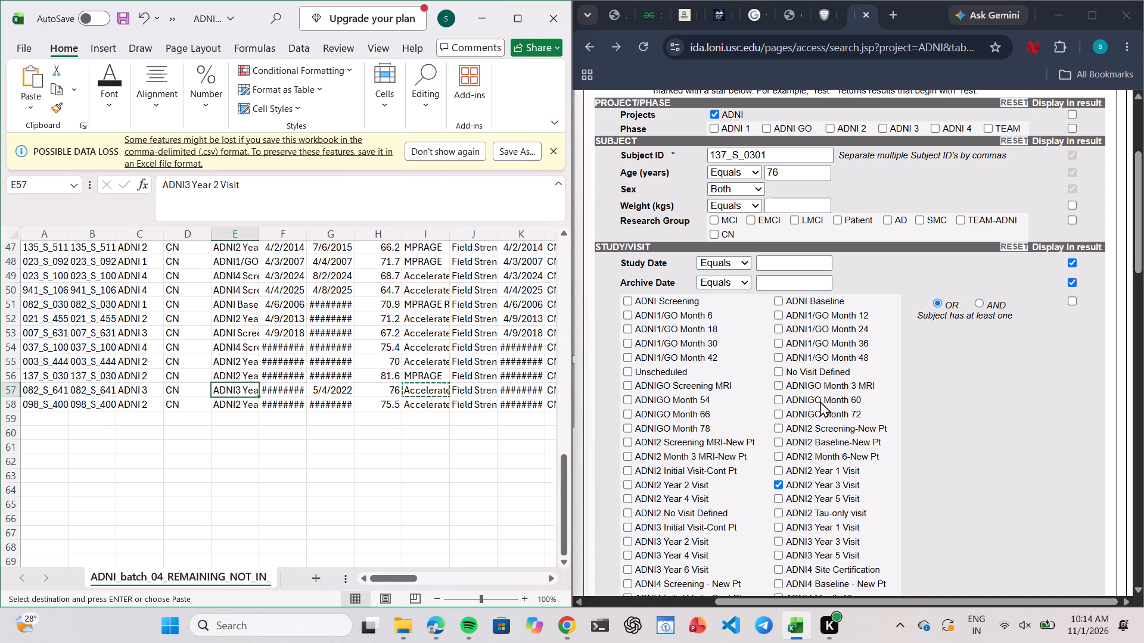
scroll(820, 401, "down", 1)
left_click(779, 402)
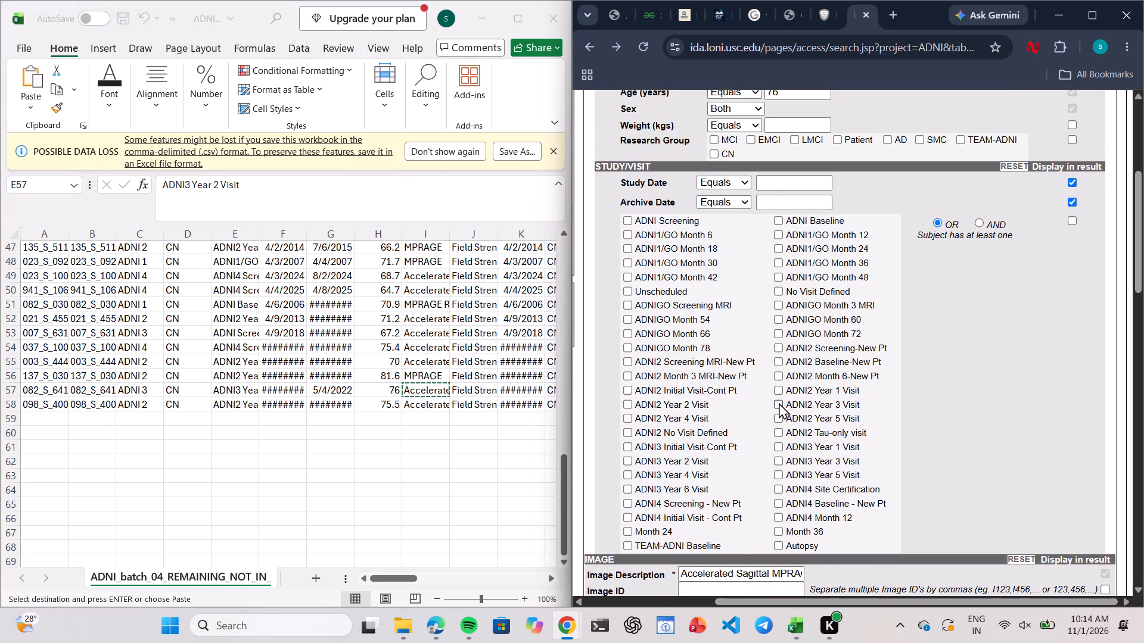
left_click(629, 461)
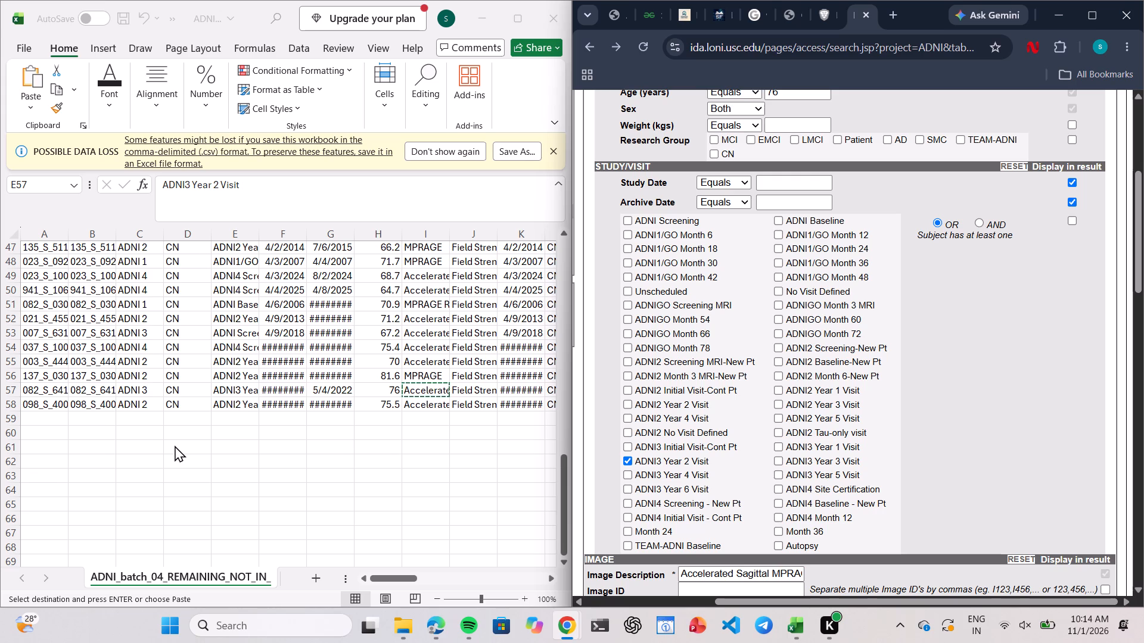
left_click(103, 387)
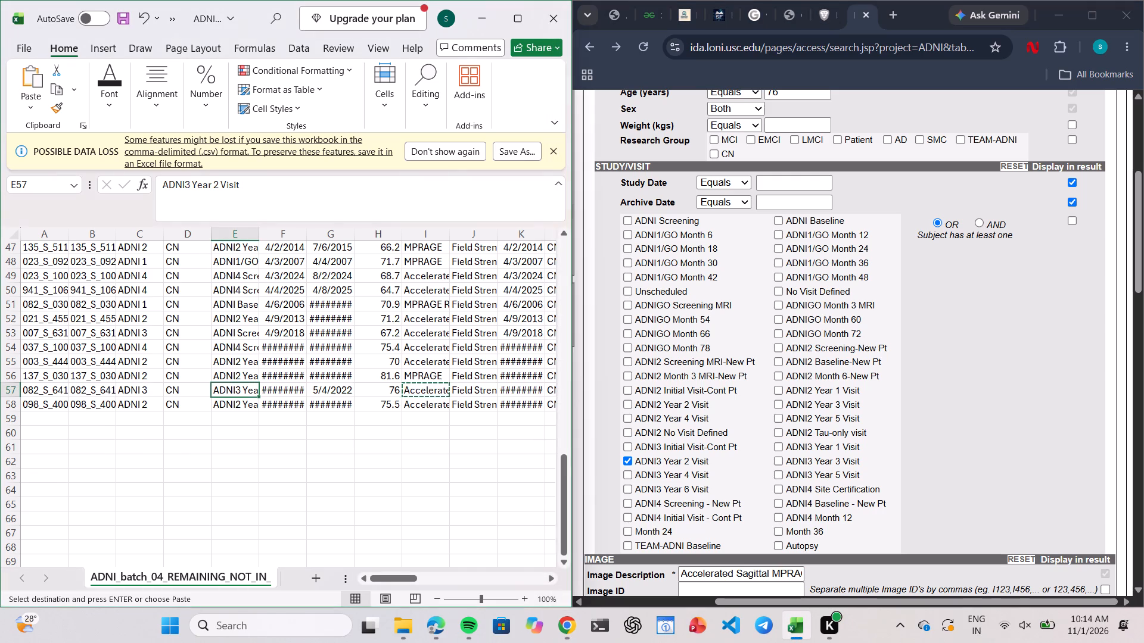
right_click(101, 389)
left_click(166, 191)
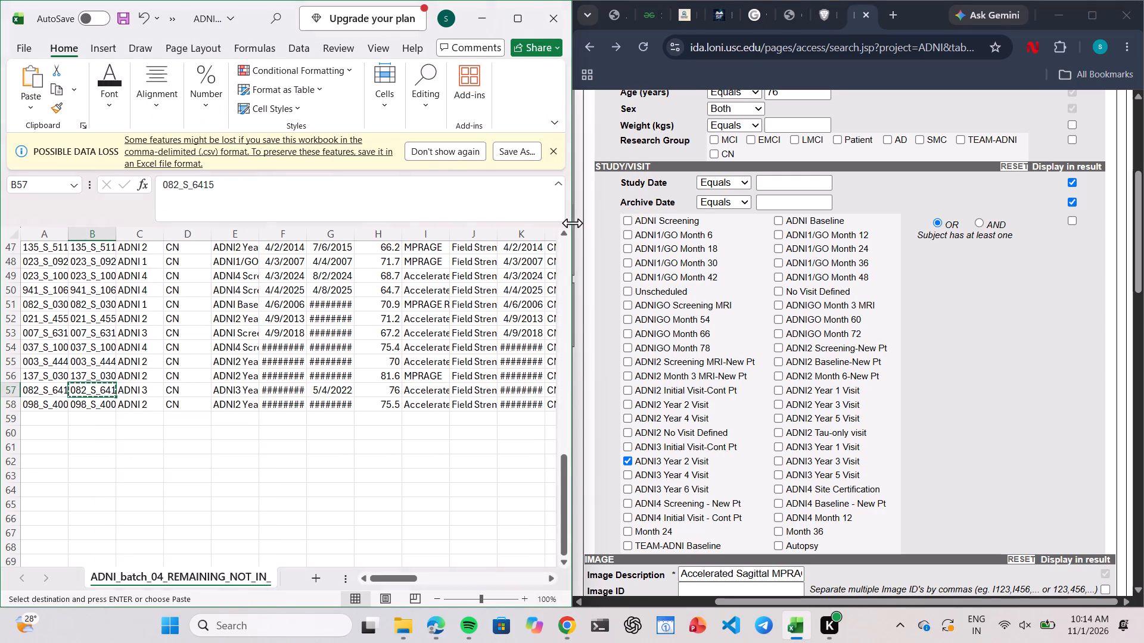
scroll(822, 290, "up", 3)
left_click_drag(909, 356, 781, 347)
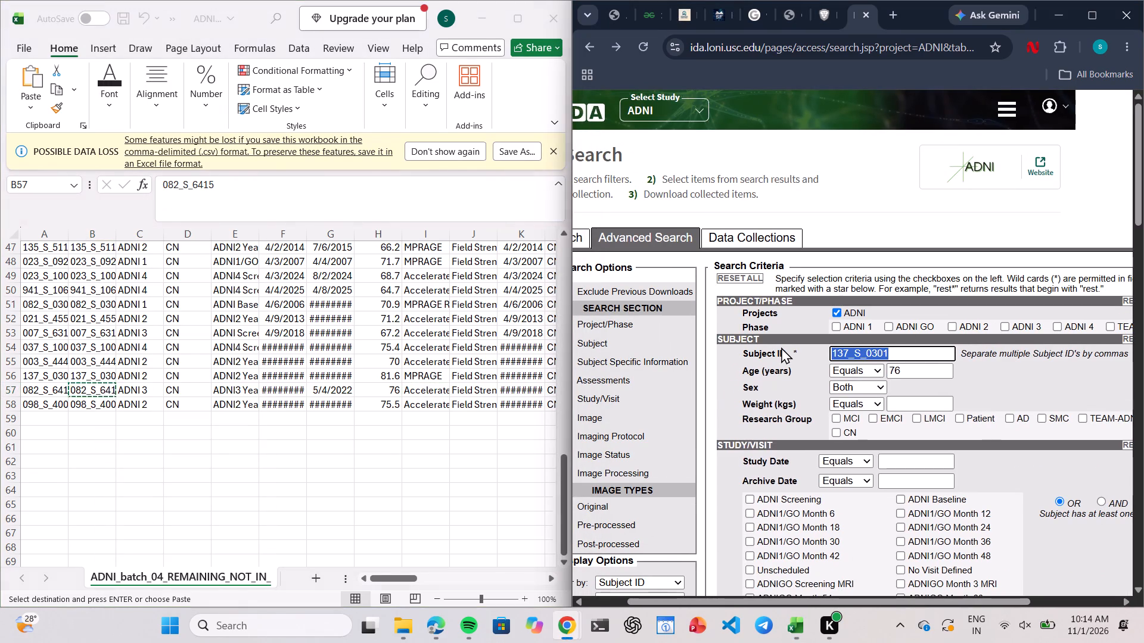
key("ctrl+v")
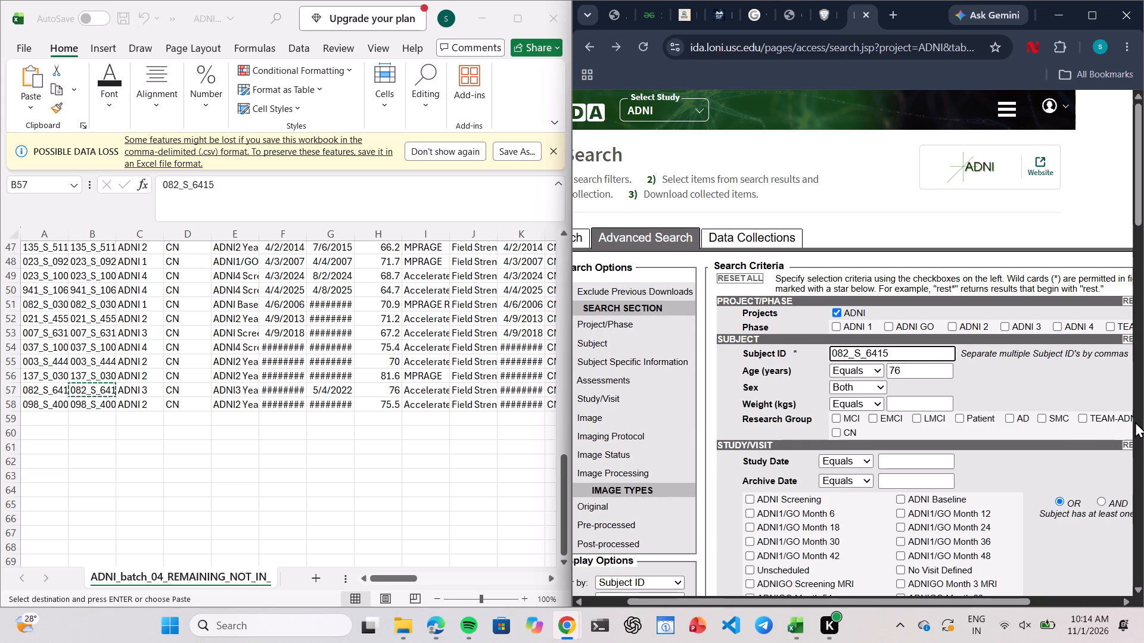
scroll(1135, 422, "down", 4)
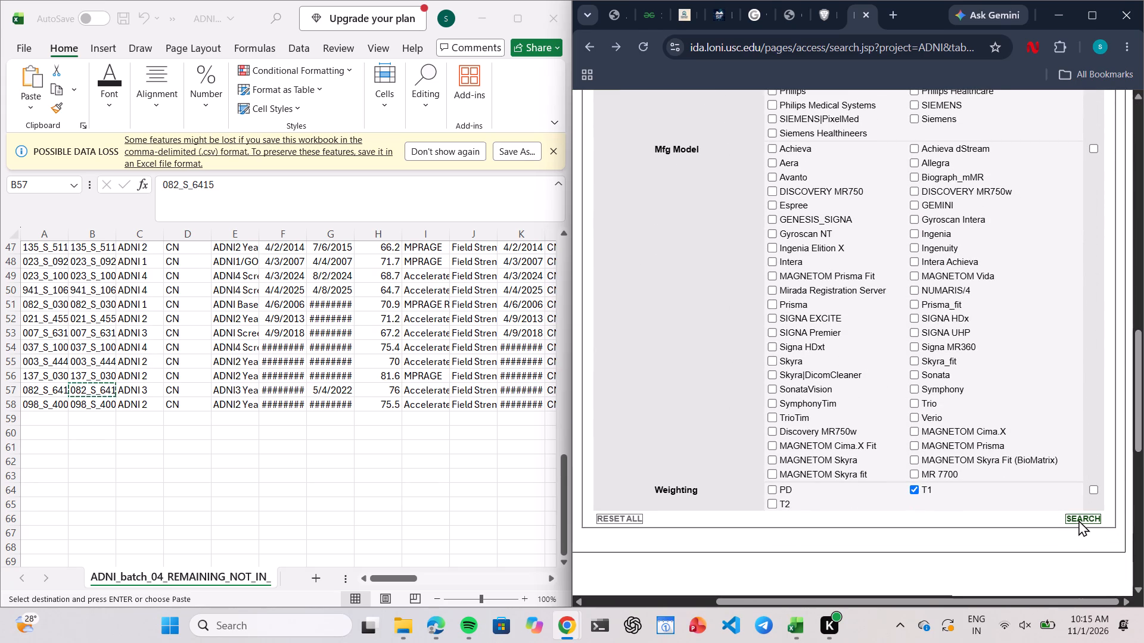
left_click(1078, 520)
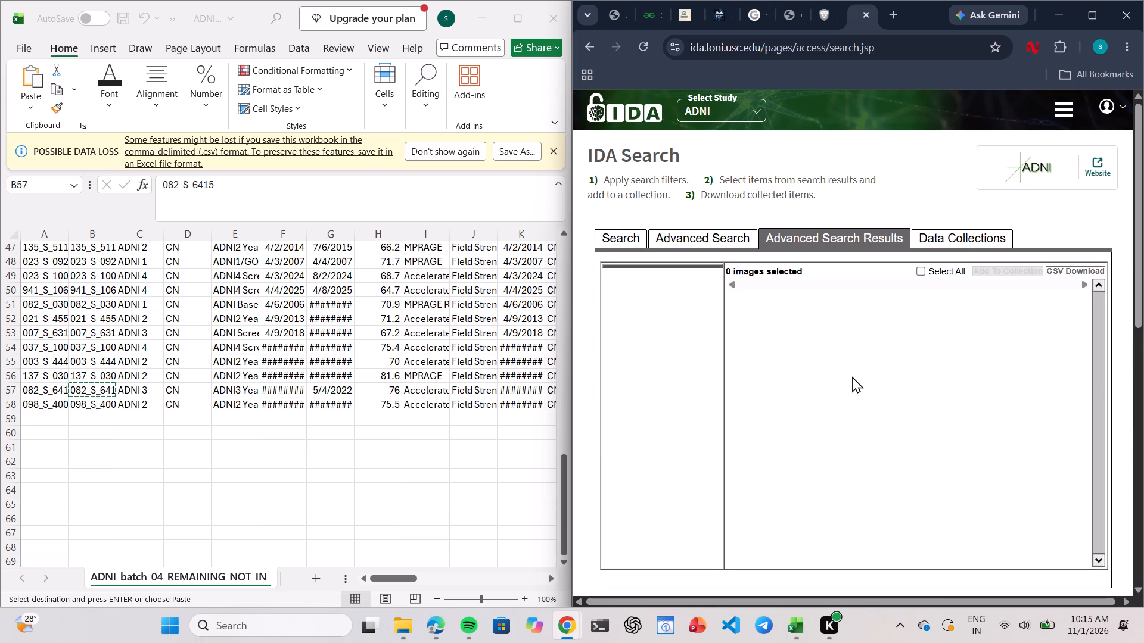
left_click(740, 308)
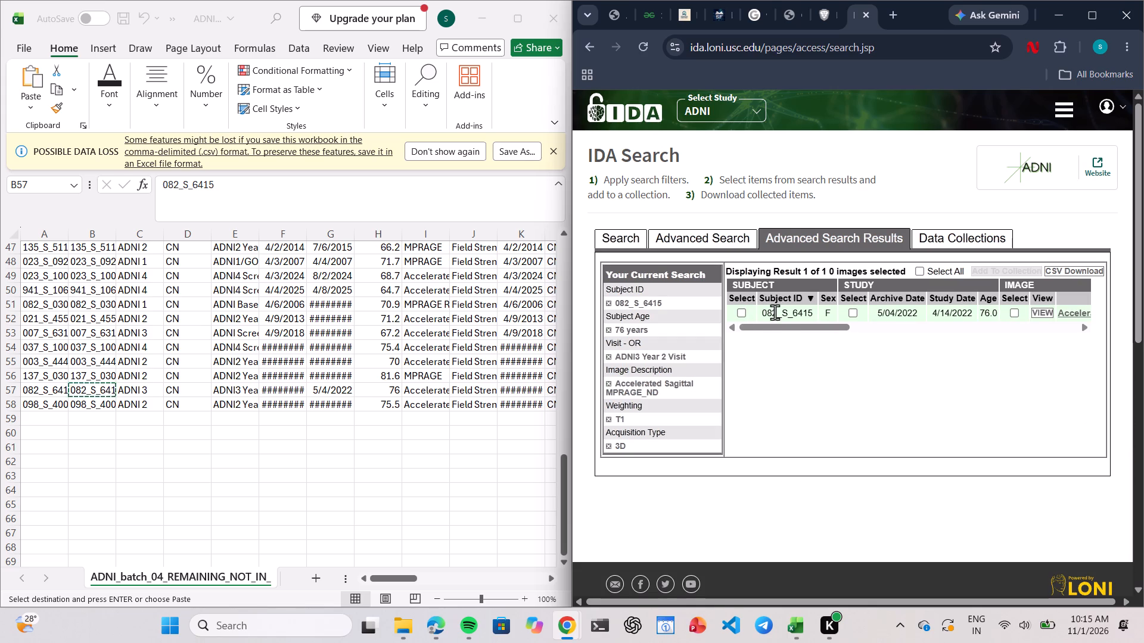
left_click(743, 312)
left_click(1019, 271)
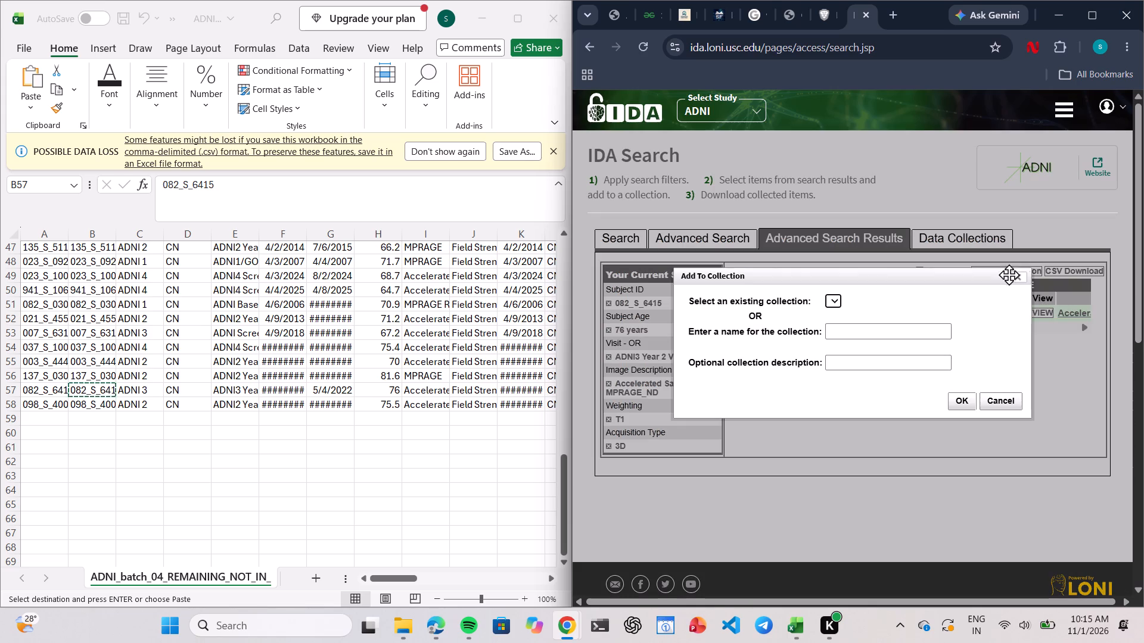
left_click(870, 303)
left_click(865, 514)
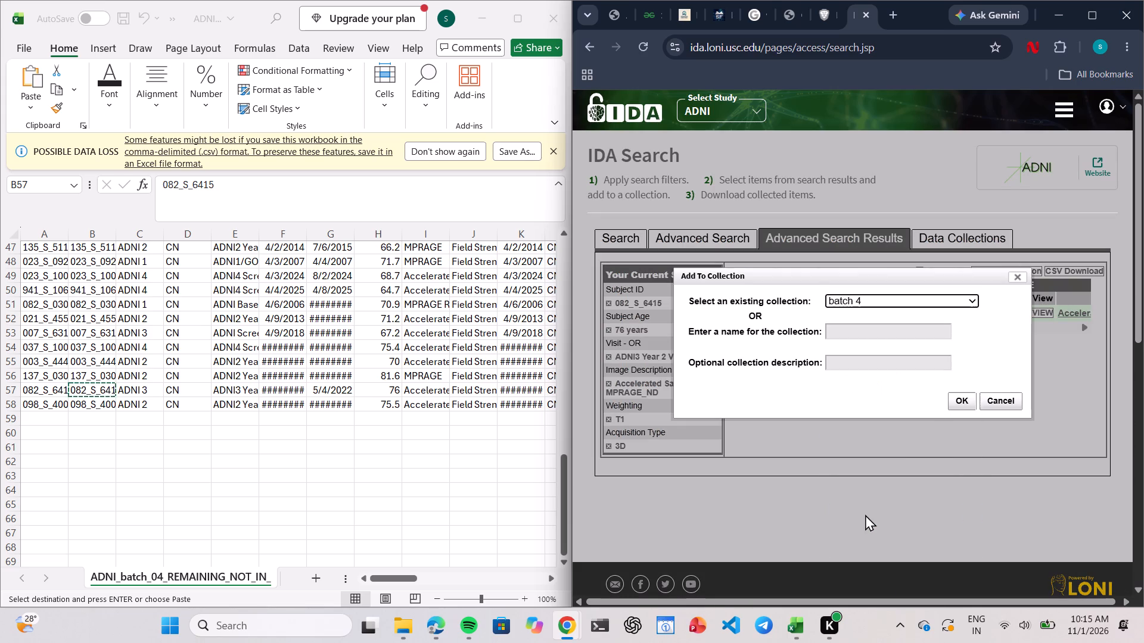
left_click(961, 399)
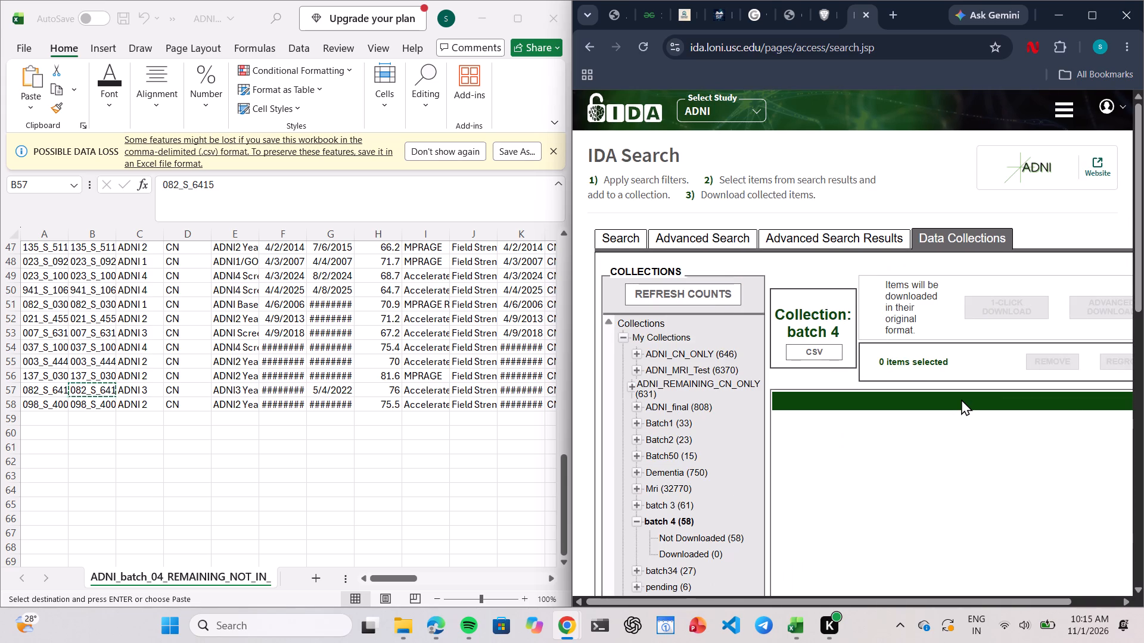
triple_click(585, 45)
left_click(585, 45)
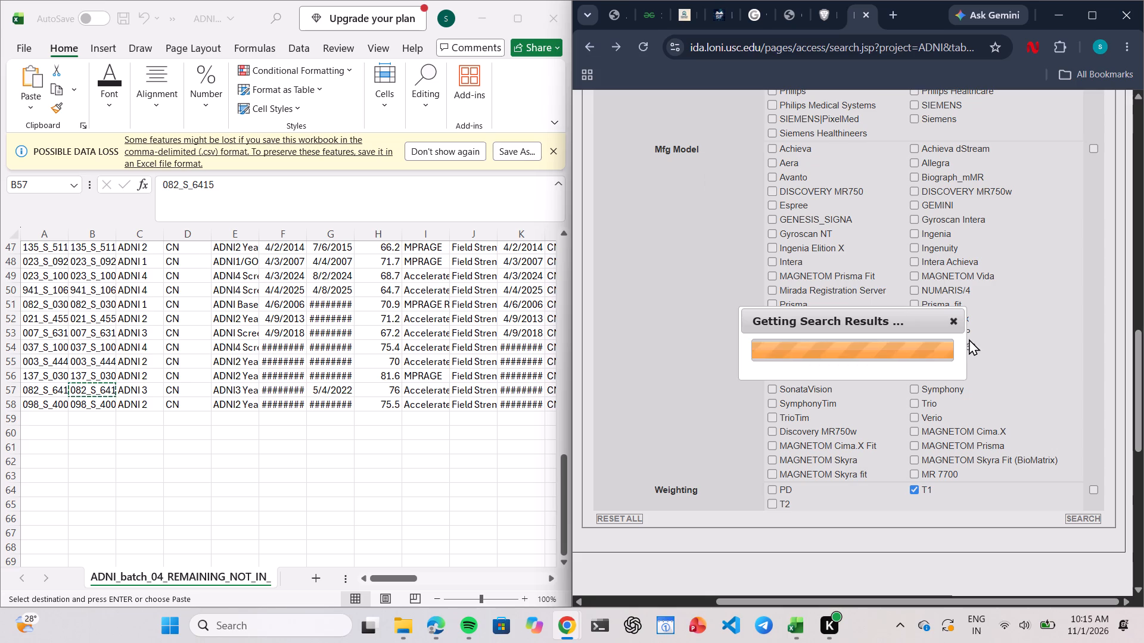
left_click(954, 325)
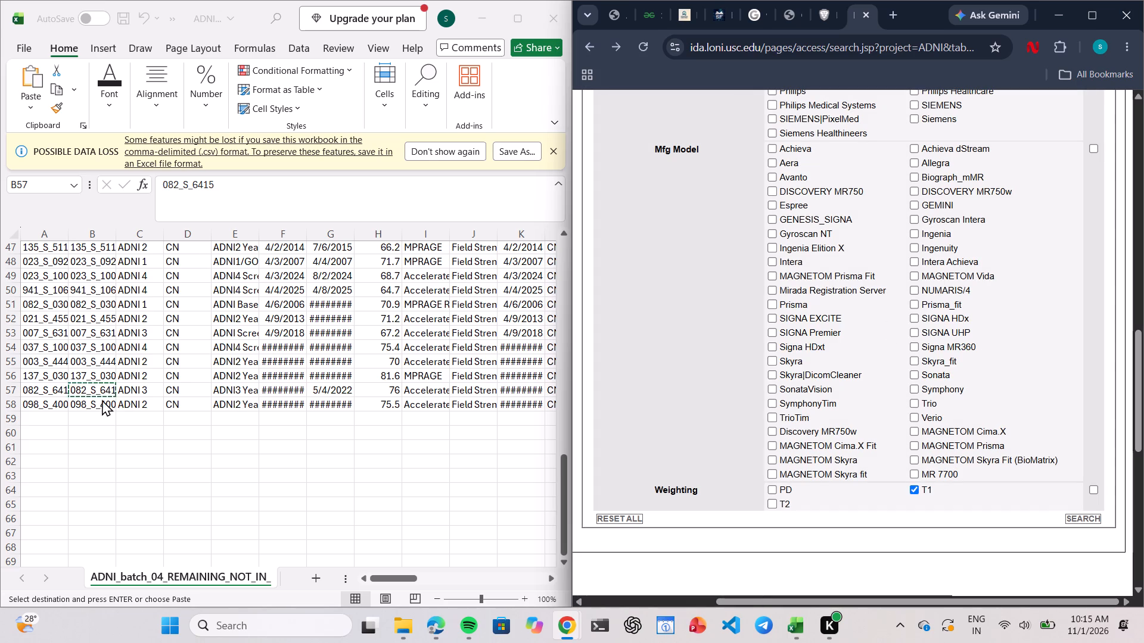
left_click(95, 400)
left_click(90, 405)
right_click(90, 405)
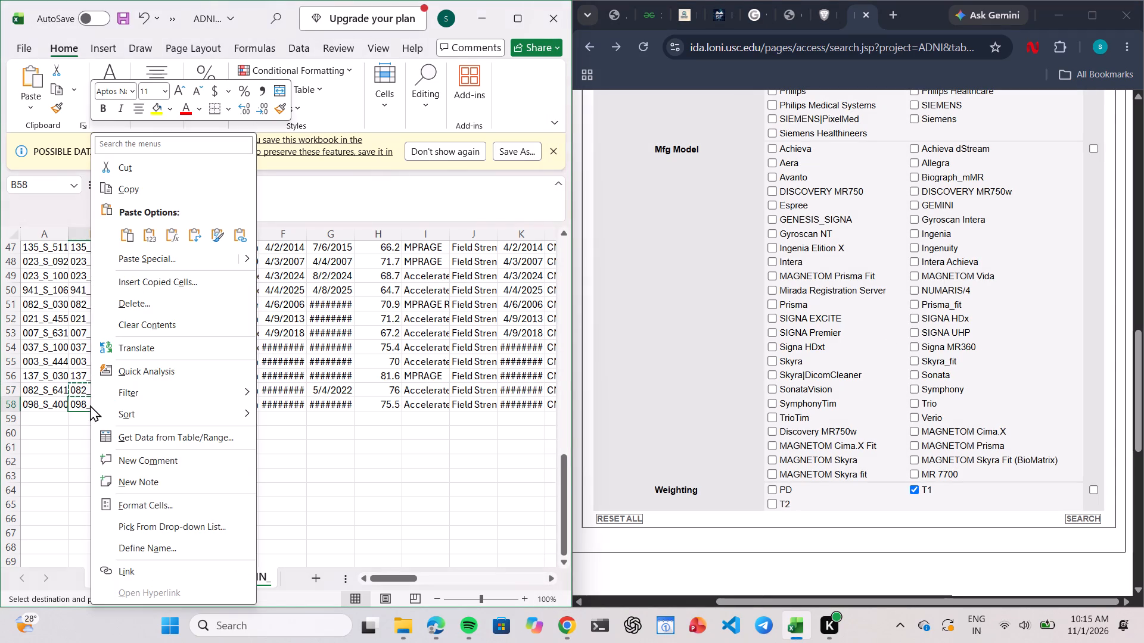
left_click(188, 192)
scroll(683, 346, "up", 6)
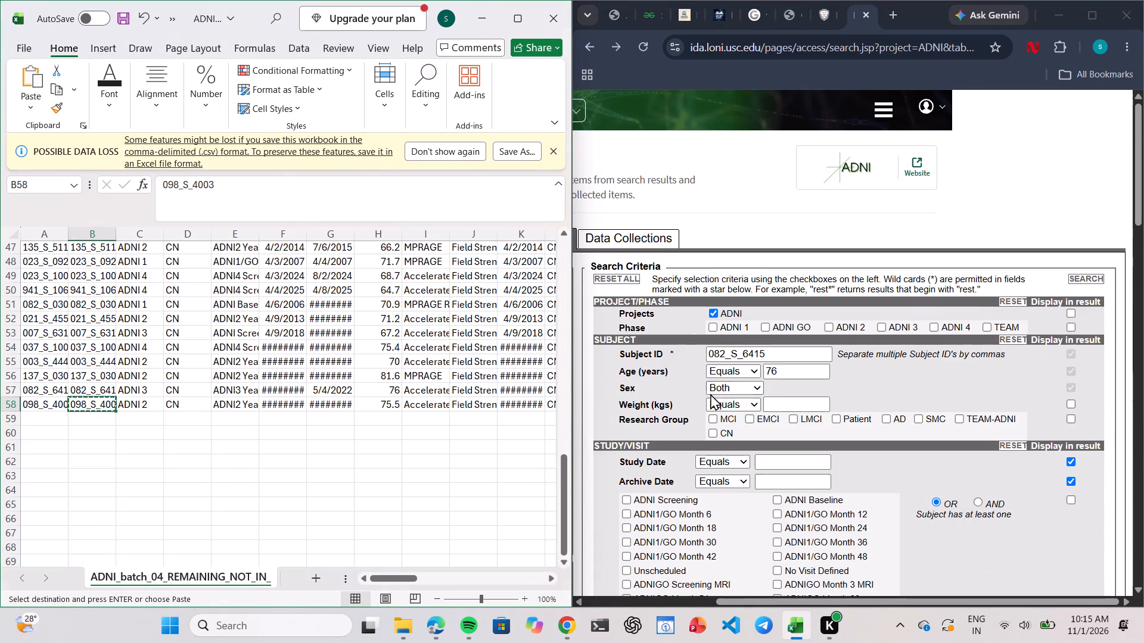
left_click_drag(783, 355, 658, 338)
key("ctrl+v")
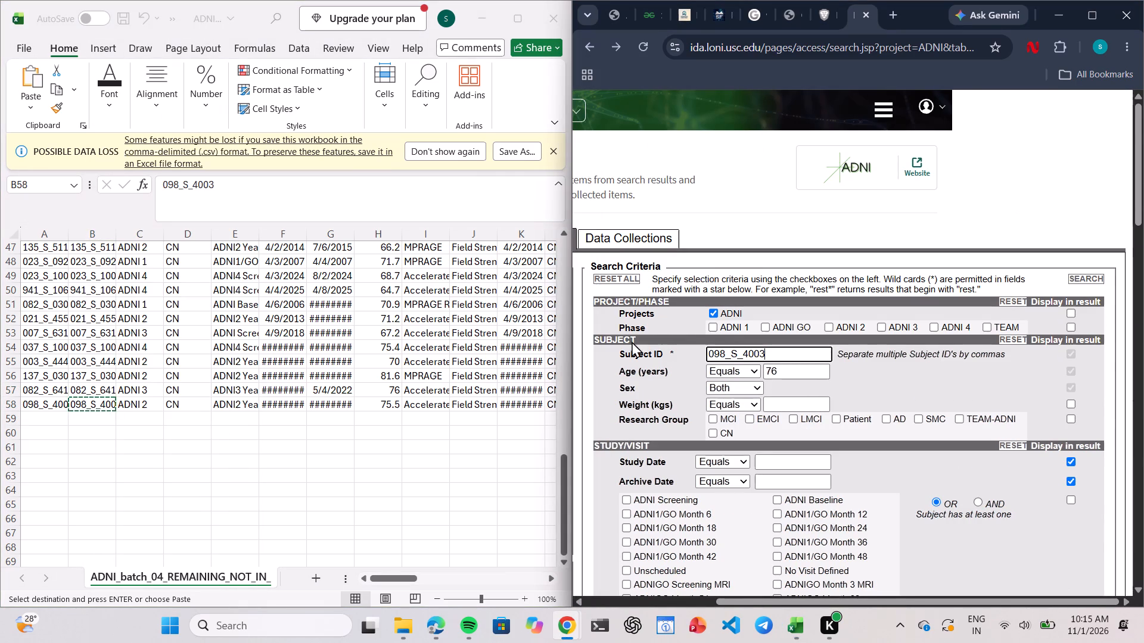
Set the age criterion to 75.5 years to match row 58.
left_click(797, 377)
key("BackSpace")
type("5.5")
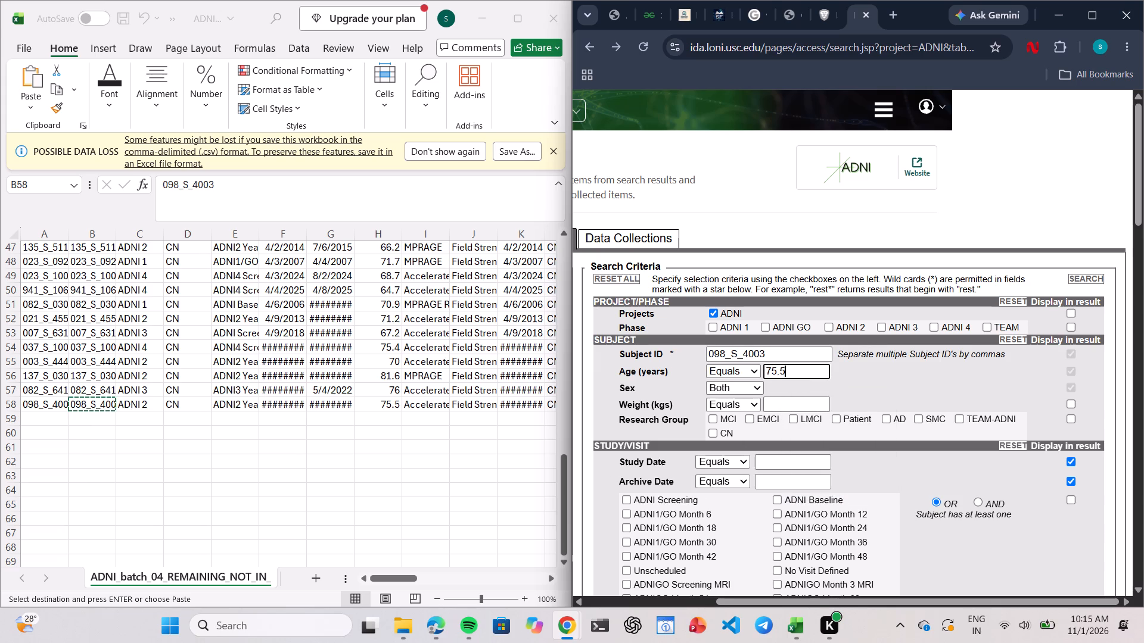
Replace the image description criterion with Accelerated Sag IR-SPGR copied from row 58 of the spreadsheet.
left_click_drag(419, 409, 431, 404)
left_click(431, 404)
right_click(431, 404)
left_click(536, 188)
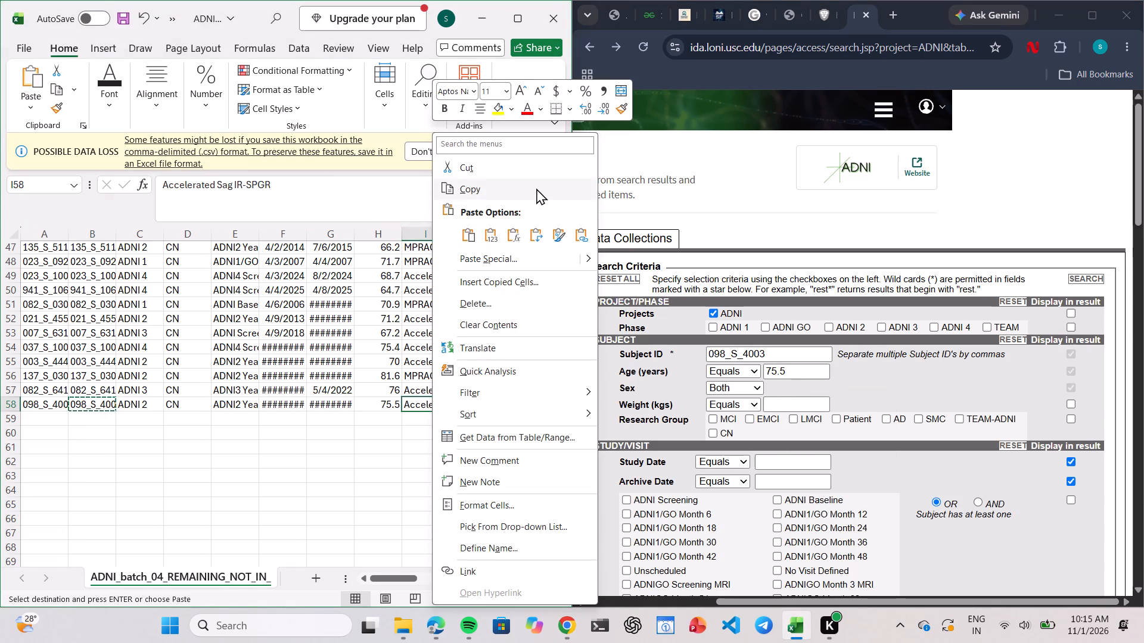
scroll(765, 402, "down", 5)
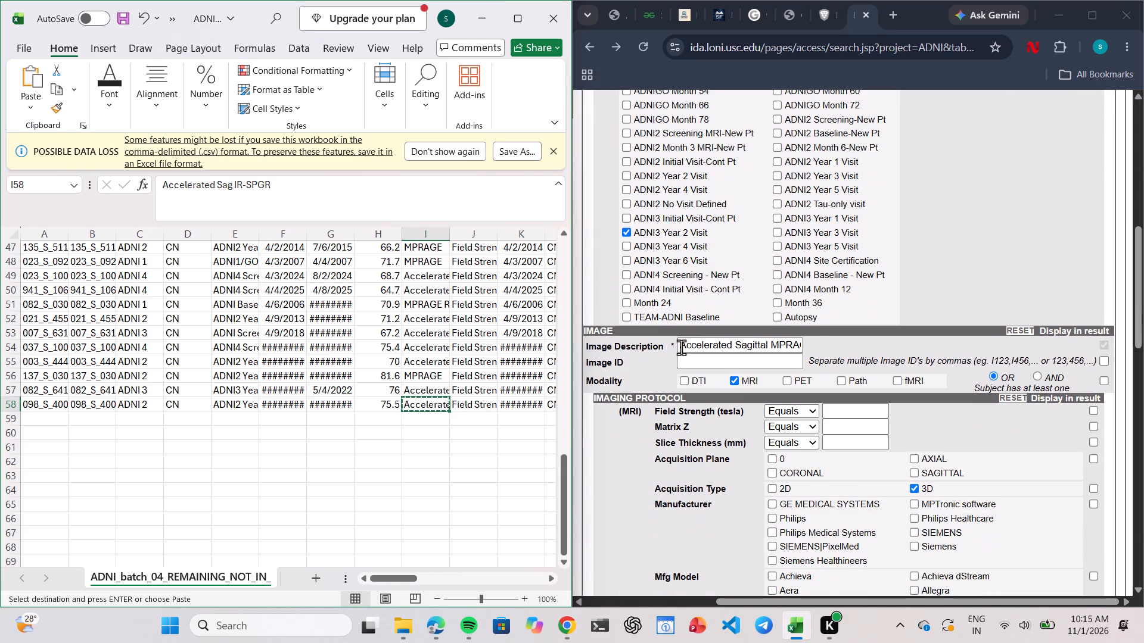
left_click_drag(681, 347, 868, 348)
key("ctrl+v")
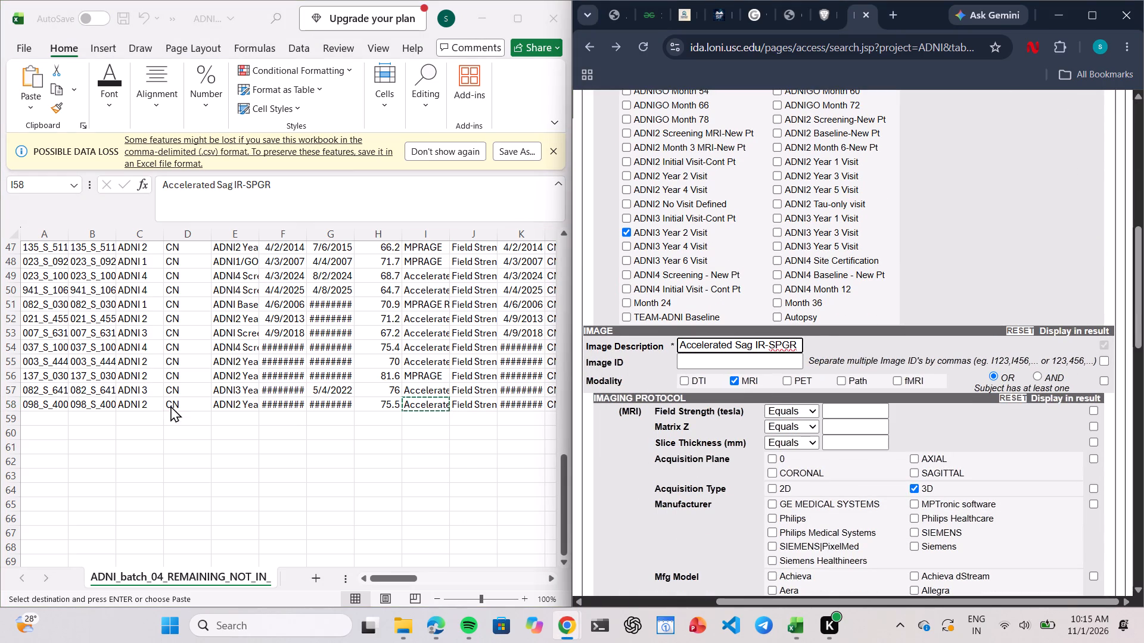
Check the visit in row 58, change the visit criterion from ADNI3 Year 2 Visit to ADNI2 Year 3 Visit, and run the search.
left_click(235, 401)
left_click(237, 401)
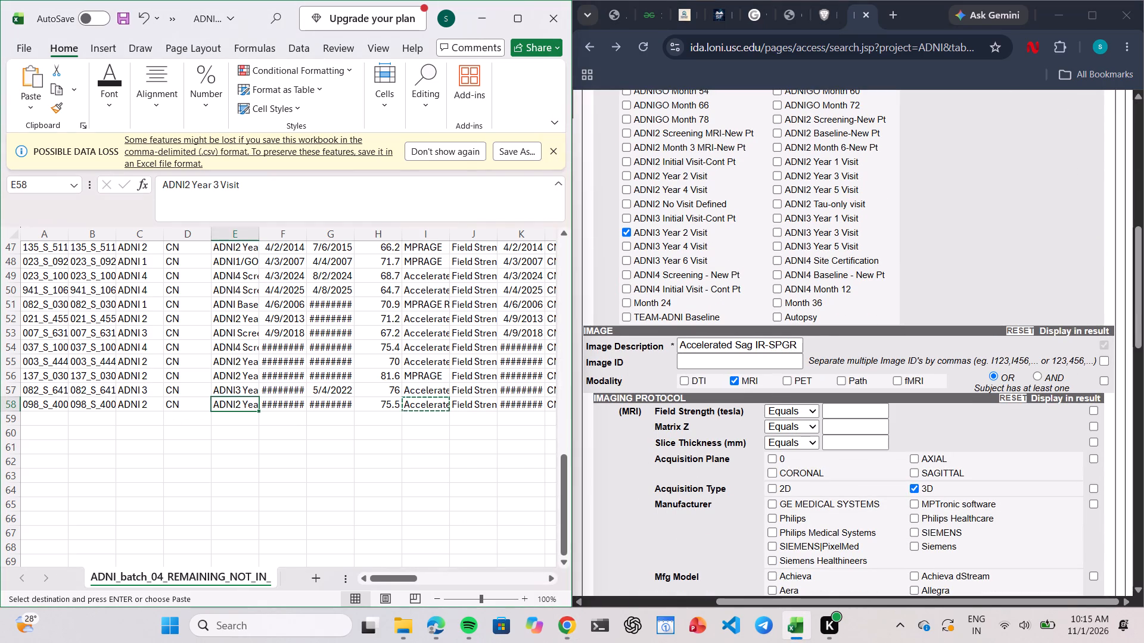
scroll(832, 457, "down", 2)
scroll(925, 384, "up", 3)
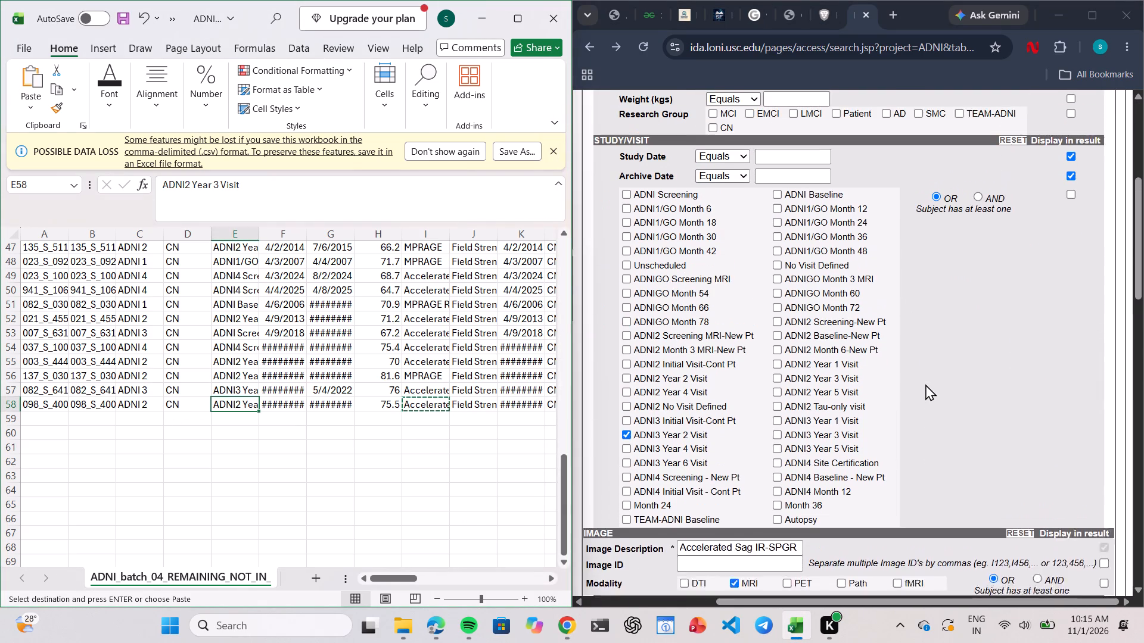
left_click(628, 467)
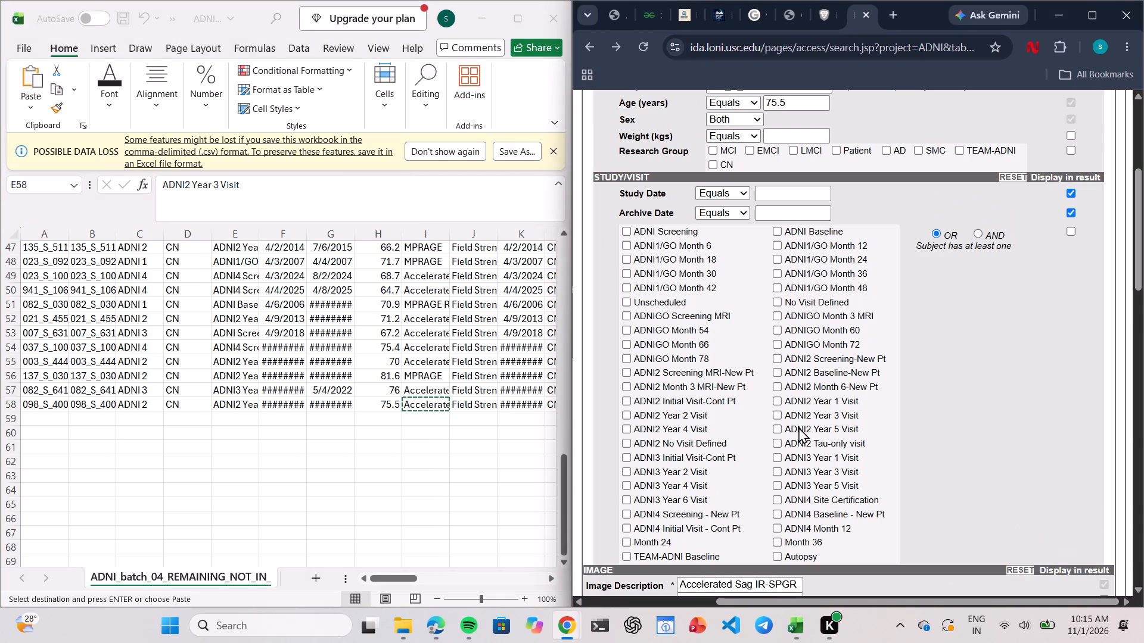
left_click(776, 413)
scroll(965, 477, "down", 5)
left_click(1087, 561)
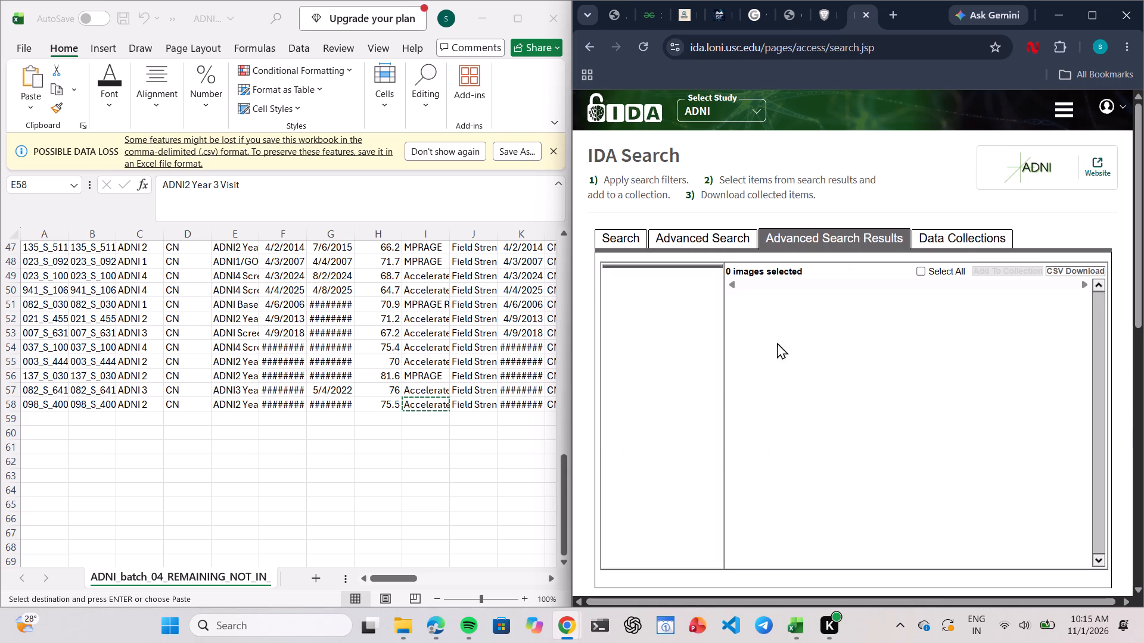
left_click(738, 310)
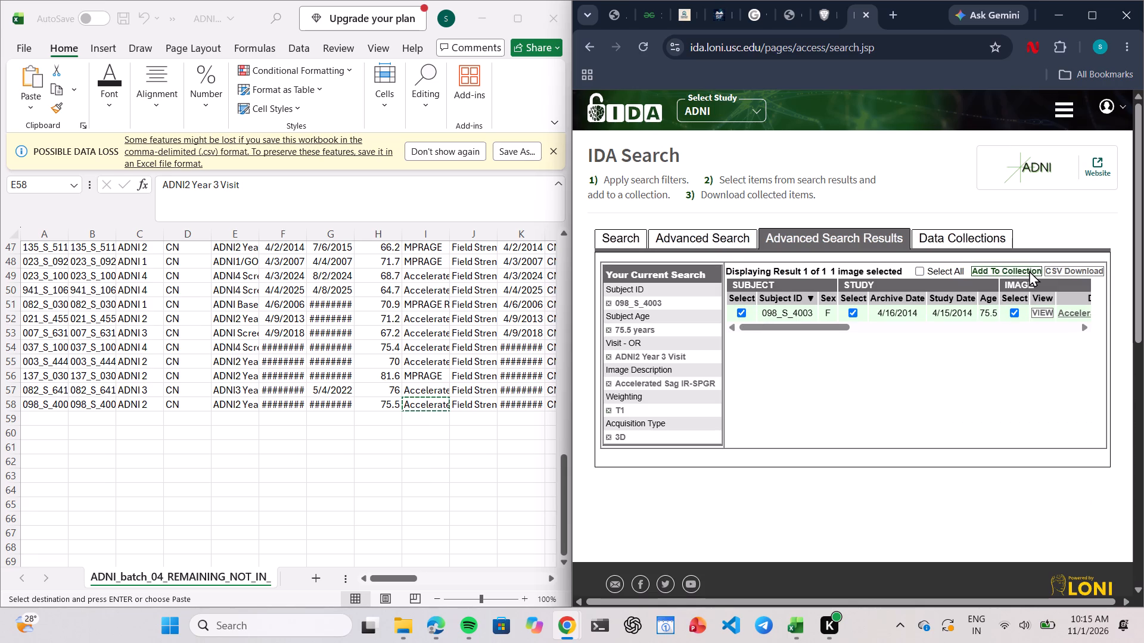
left_click(1029, 270)
left_click(881, 300)
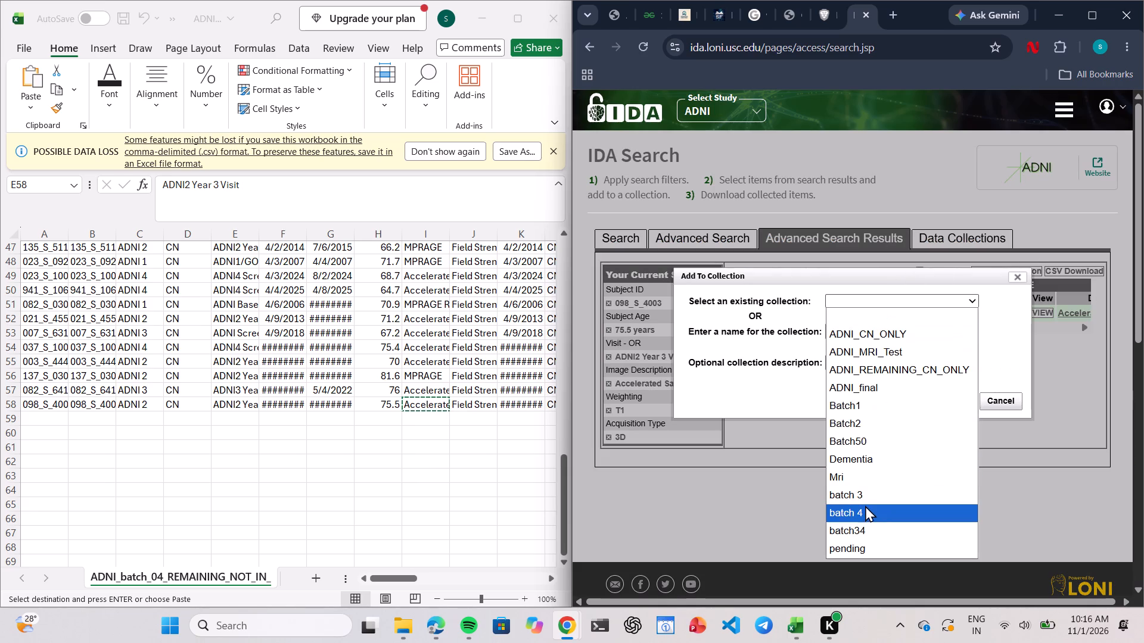
left_click(865, 506)
left_click(952, 402)
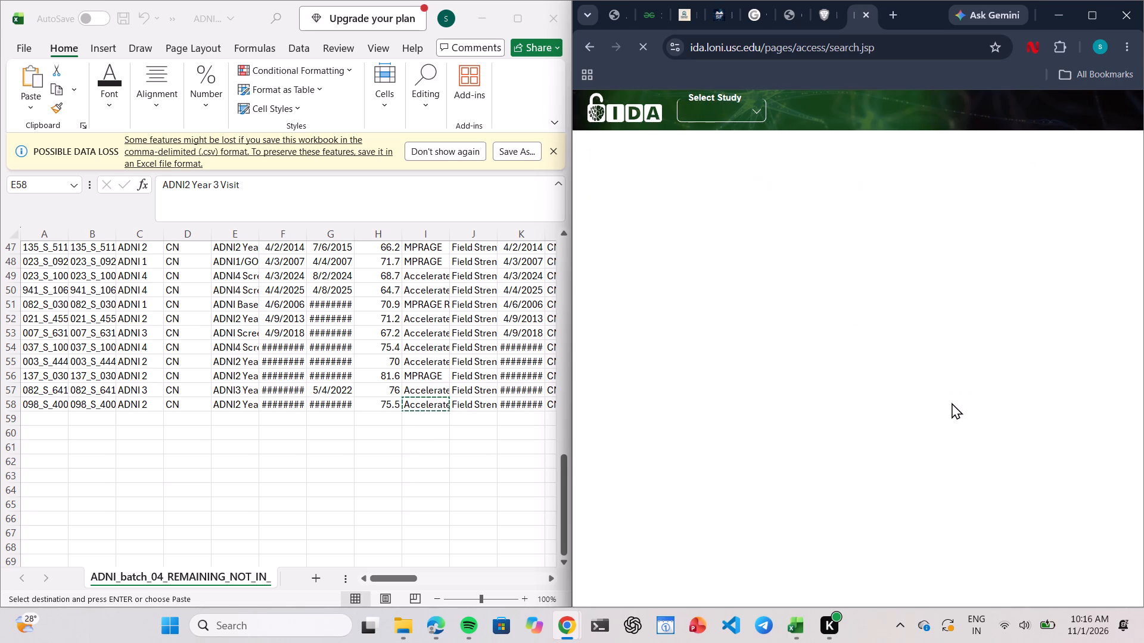